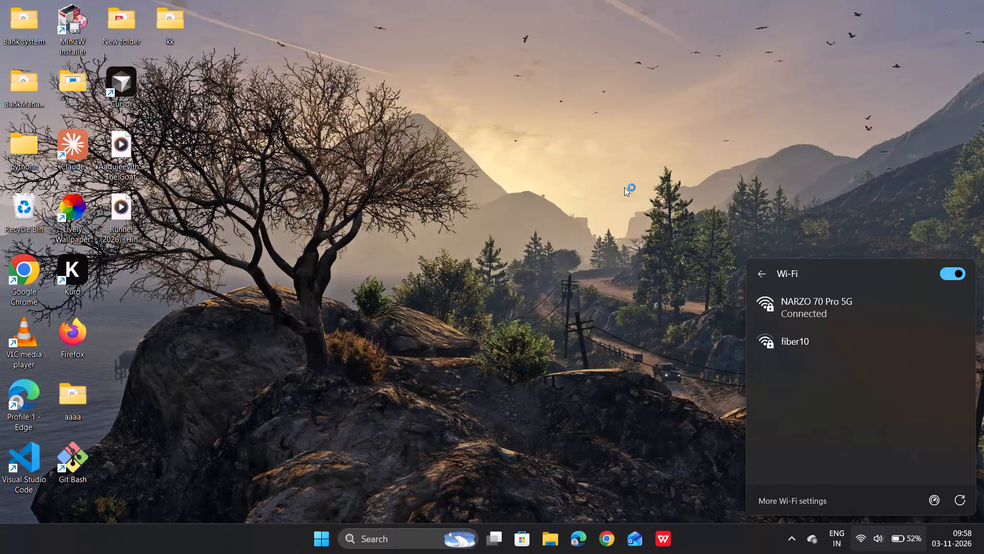
pyautogui.click(578, 129)
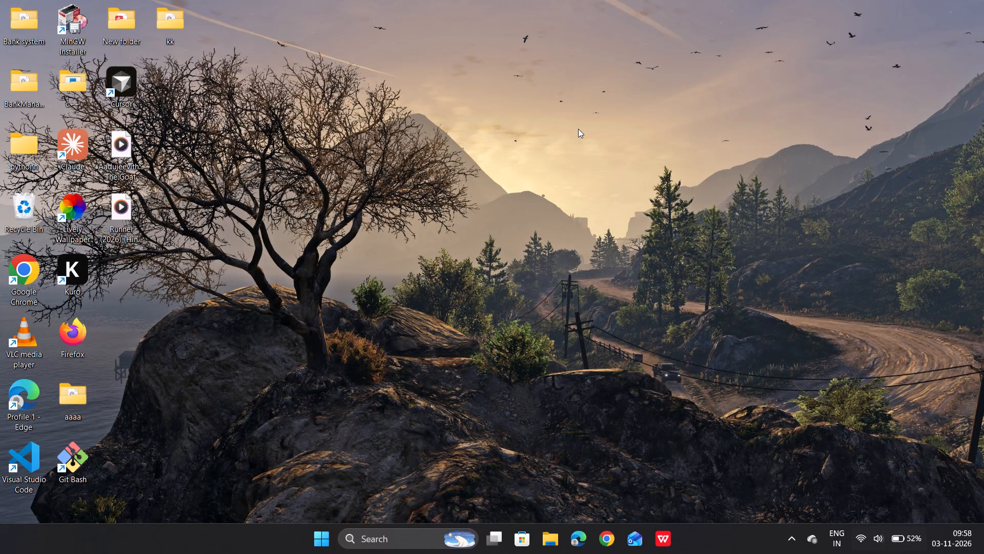
pyautogui.click(606, 553)
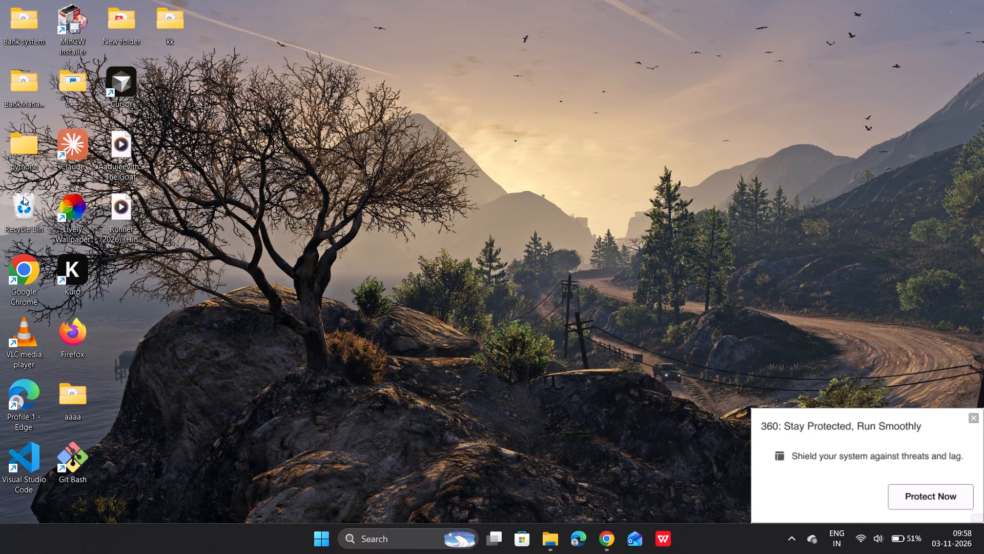
pyautogui.doubleClick(23, 209)
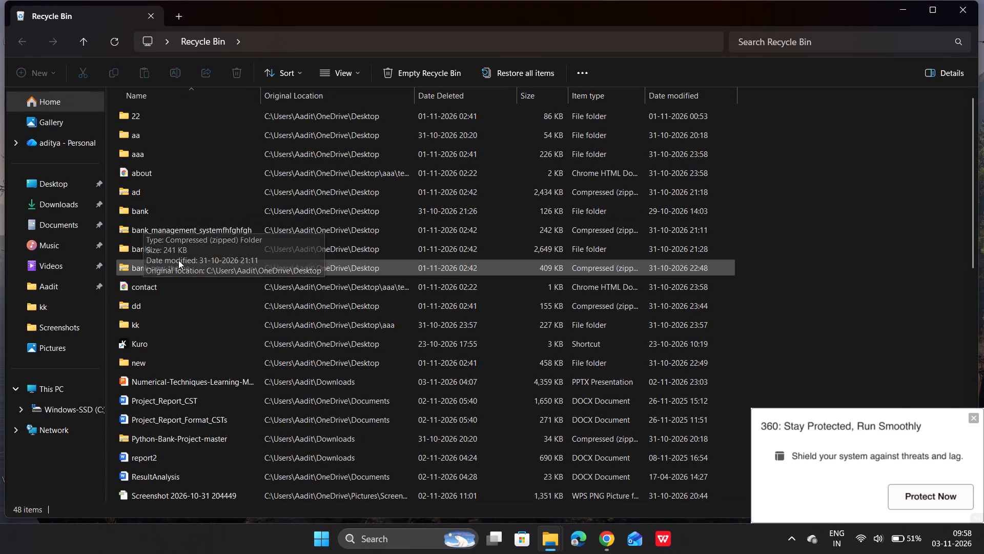
pyautogui.scroll(-13, 178, 260)
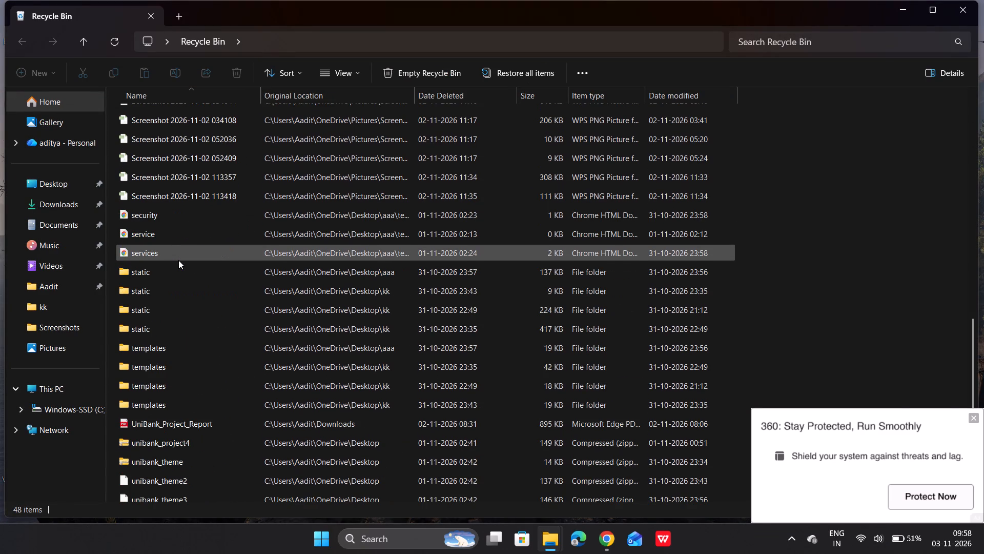
pyautogui.scroll(8, 192, 319)
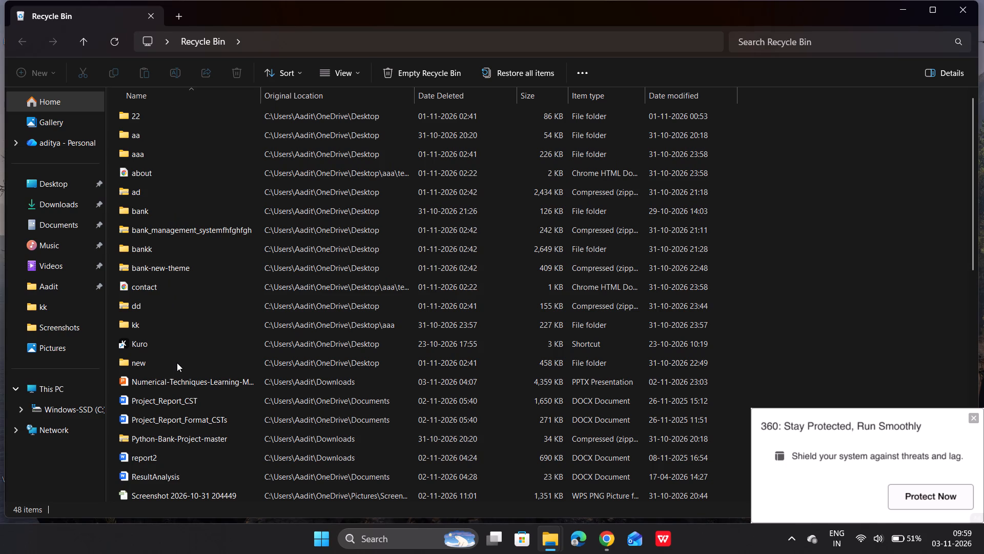
pyautogui.click(181, 386)
pyautogui.rightClick(181, 386)
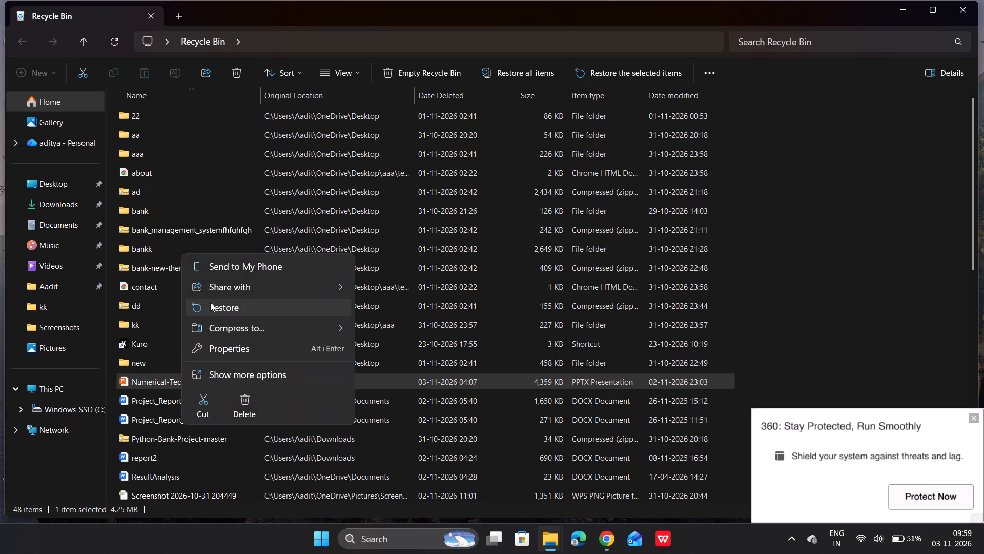
pyautogui.click(210, 303)
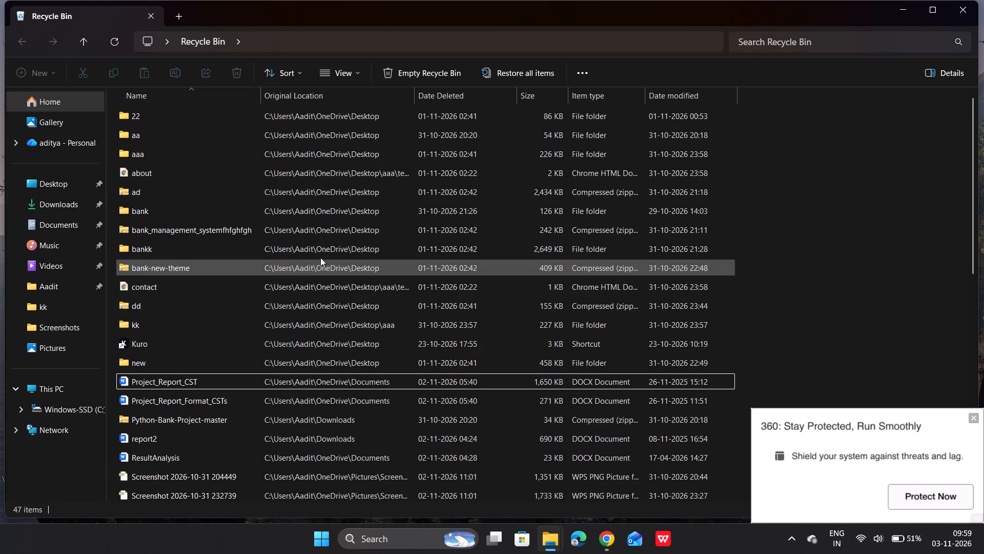
pyautogui.click(934, 4)
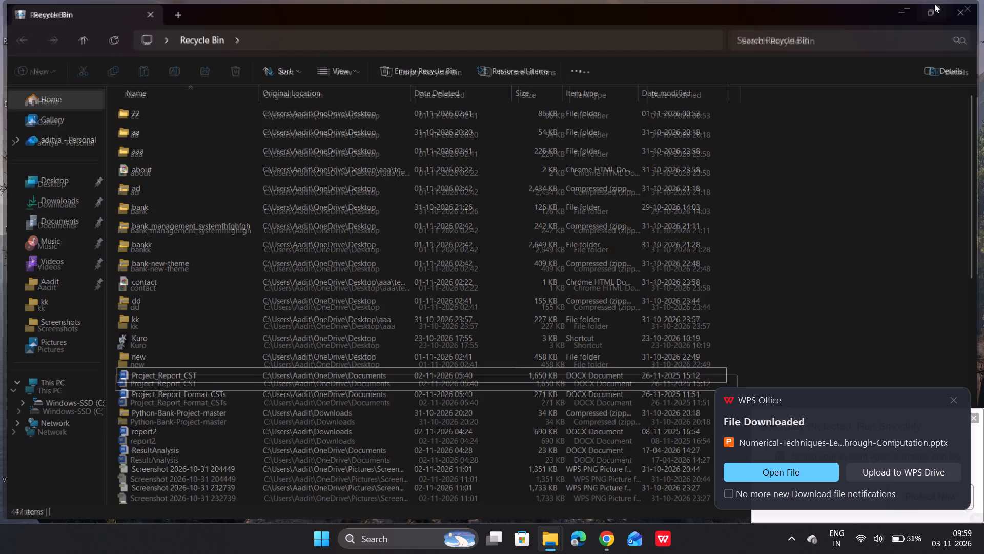
pyautogui.click(983, 3)
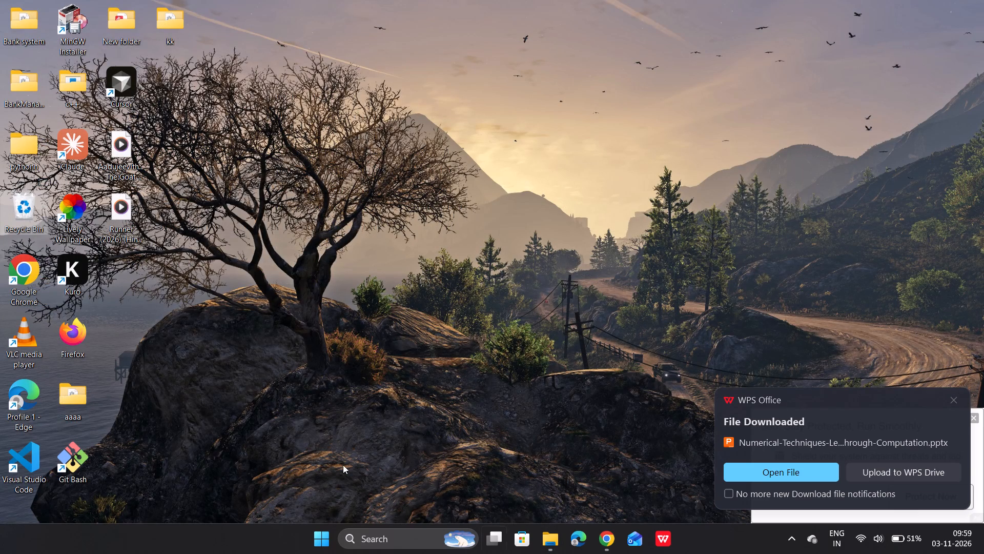
# Open the restored Numerical-Techniques-Learning-Mathematics-Through-Computation PPTX from Downloads in WPS Office and dismiss the pop-up notifications.
pyautogui.click(338, 216)
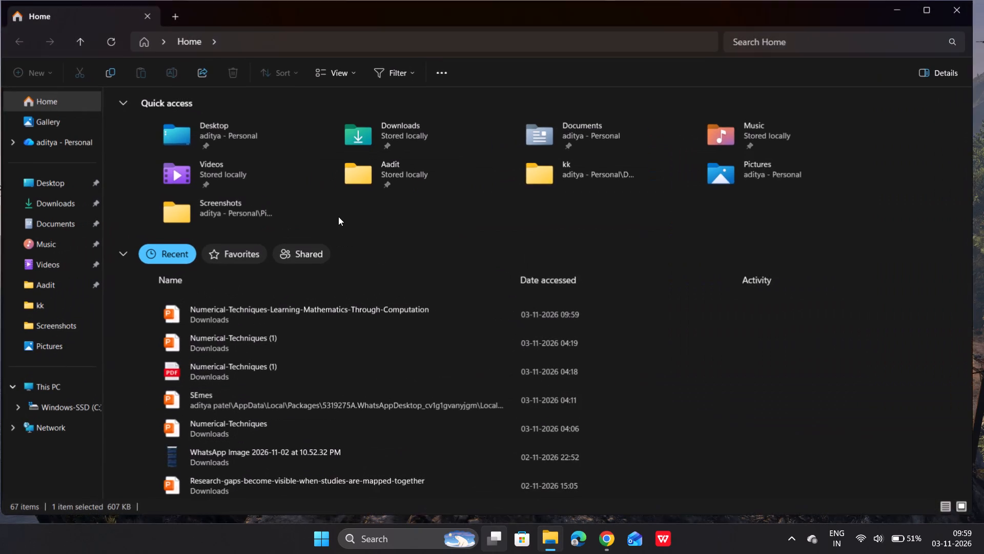
pyautogui.click(74, 204)
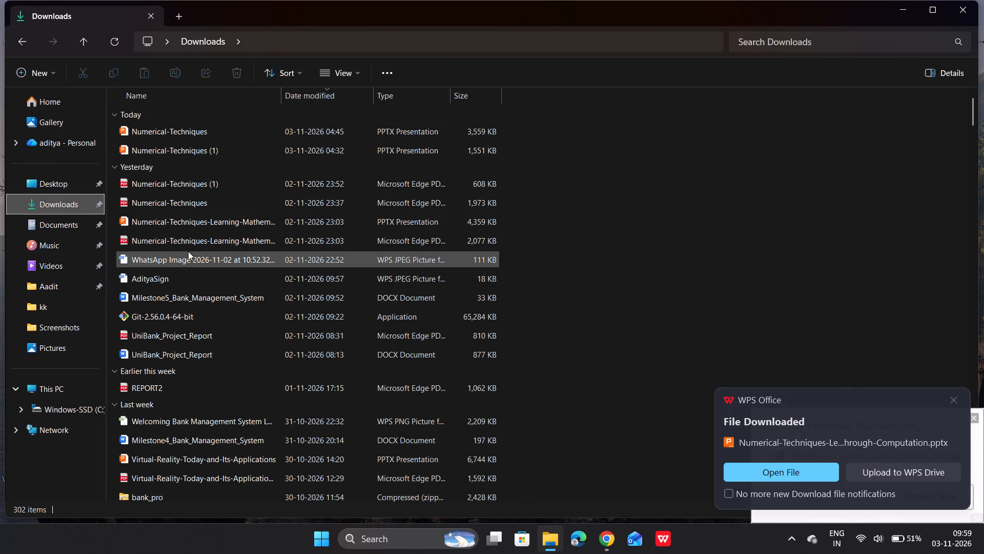
pyautogui.doubleClick(283, 224)
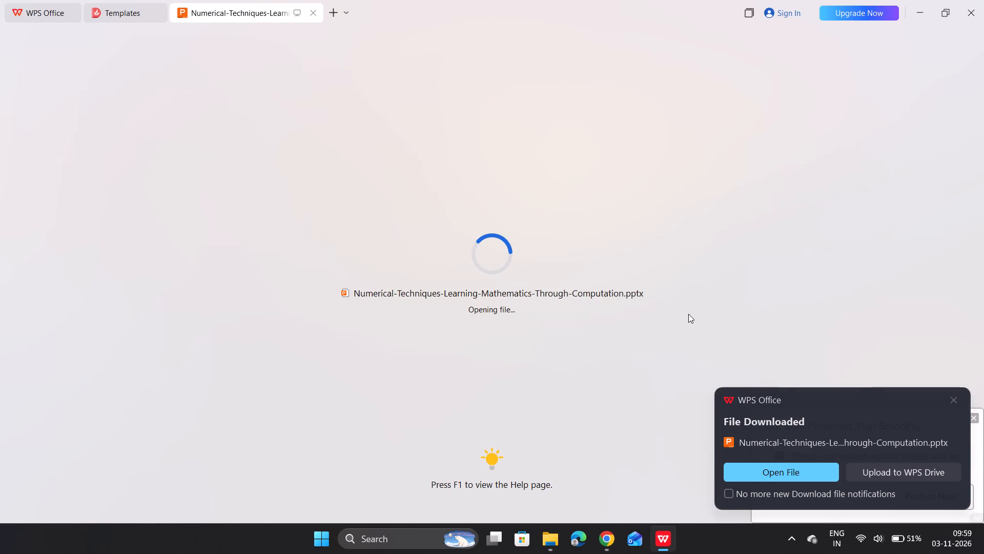
pyautogui.click(953, 402)
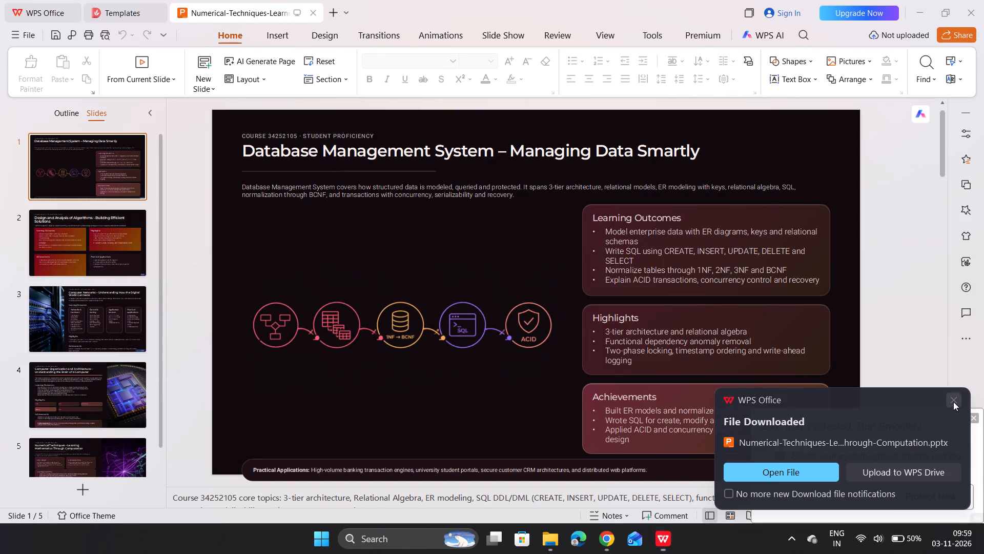
pyautogui.click(977, 417)
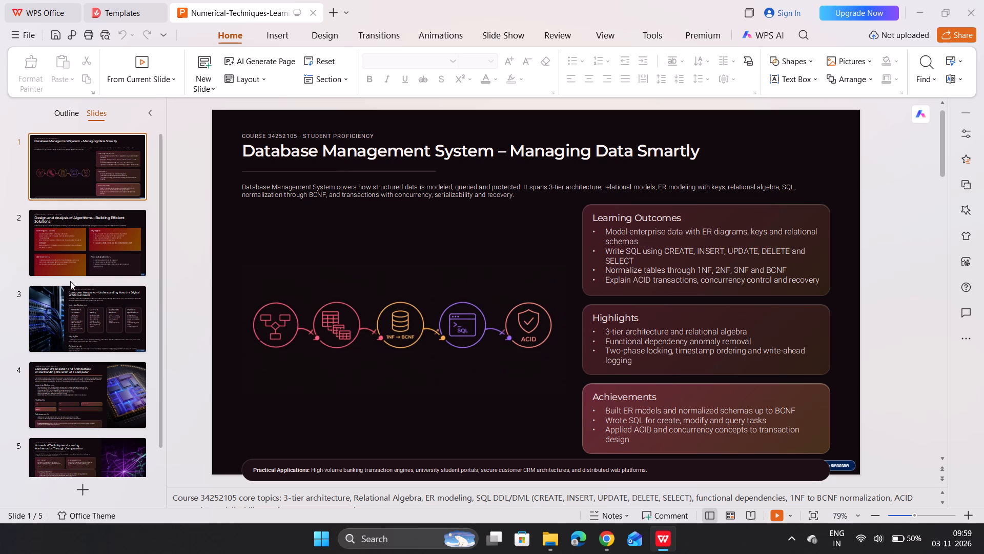
# Look through slides 2 to 5 and delete the Practical Applications box and its text from the Numerical Techniques slide.
pyautogui.click(85, 267)
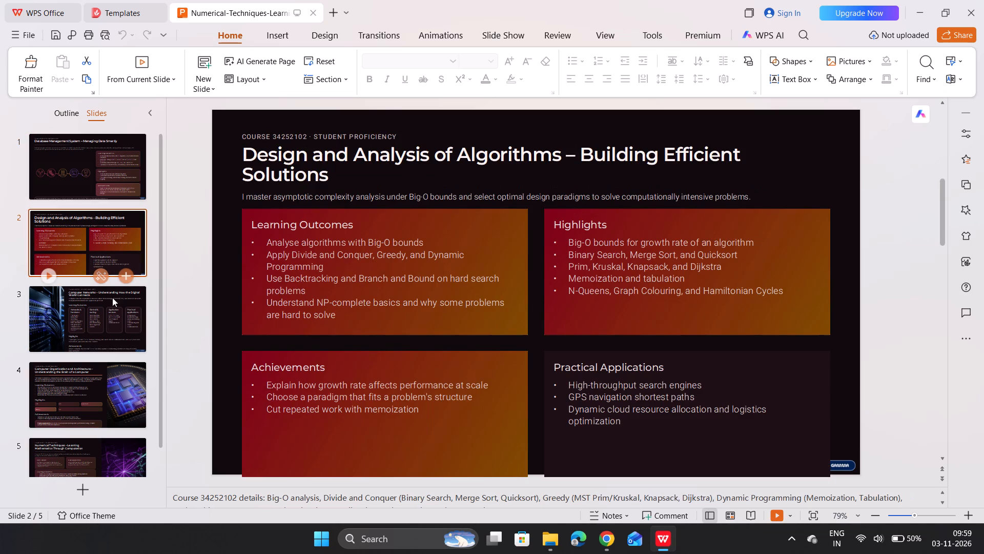
pyautogui.click(106, 304)
pyautogui.click(95, 378)
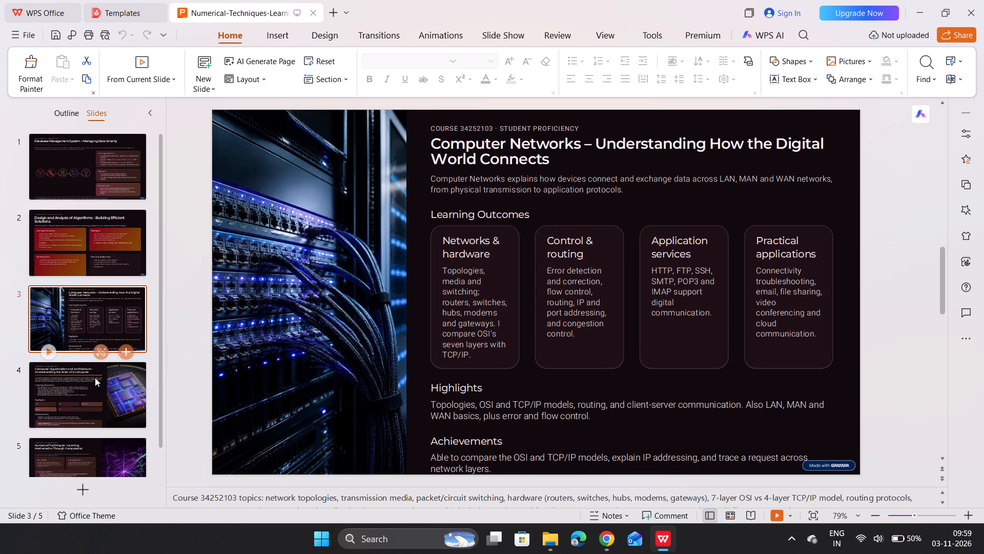
pyautogui.scroll(-1, 97, 379)
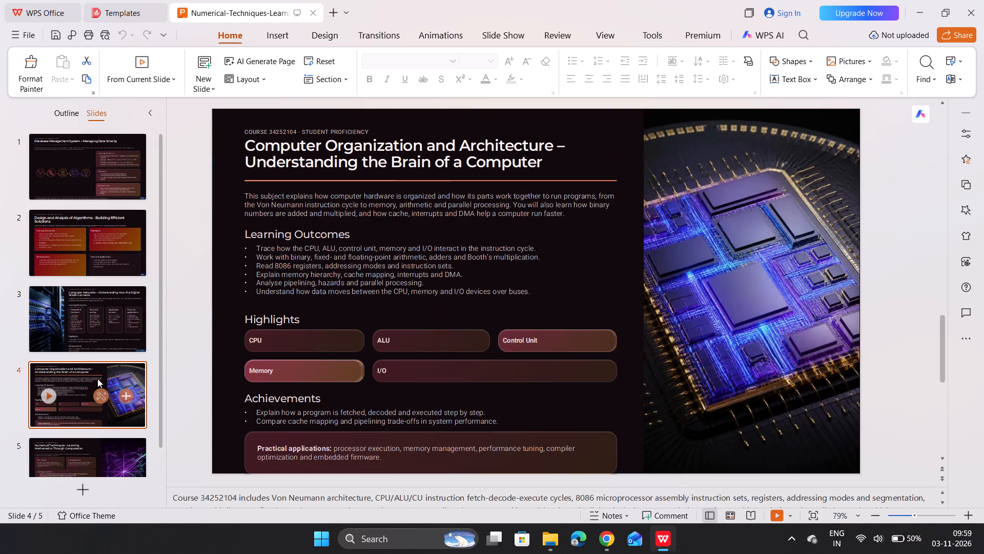
pyautogui.click(89, 452)
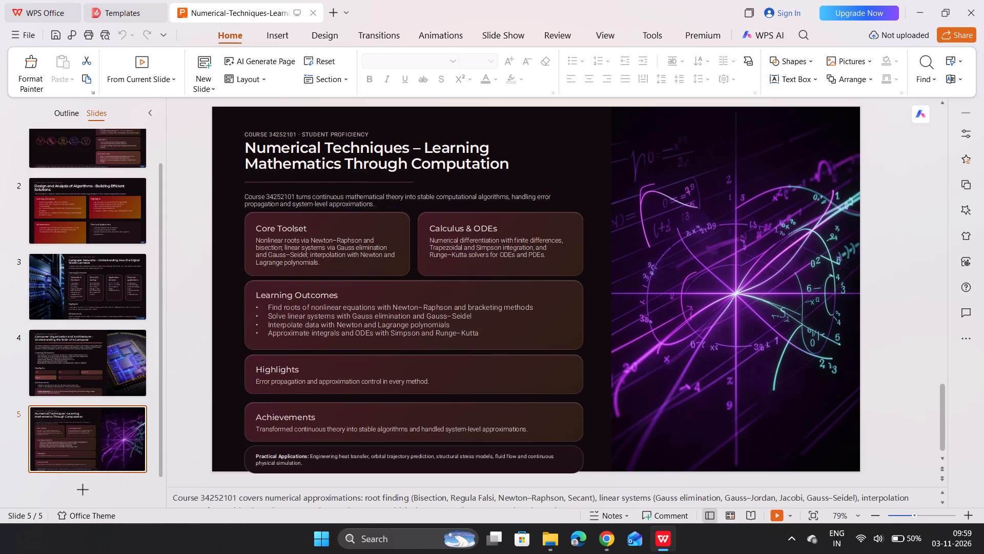
pyautogui.click(312, 449)
pyautogui.press('BackSpace')
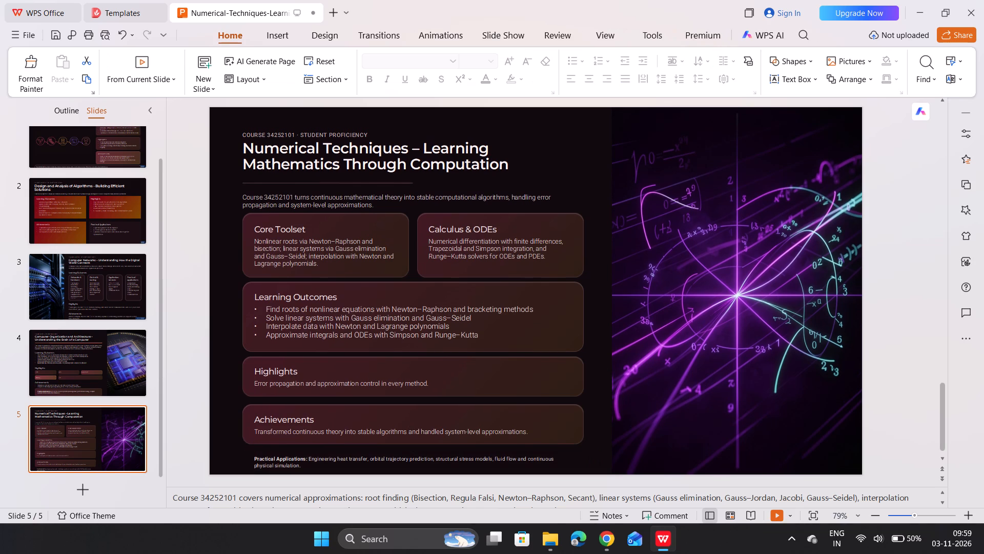
pyautogui.click(309, 456)
pyautogui.press('BackSpace')
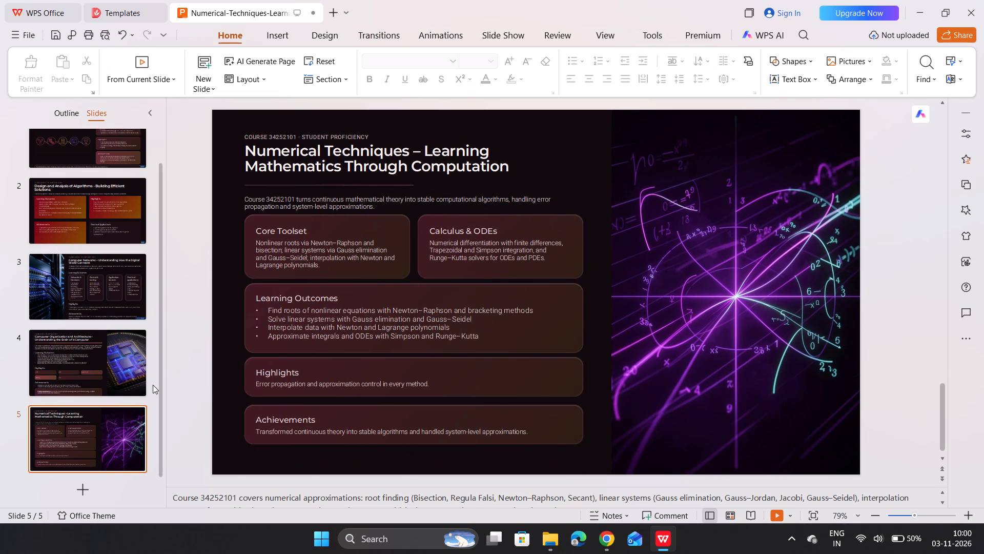
# Insert a blank slide after the Database Management System slide and move it to the start of the deck.
pyautogui.click(83, 381)
pyautogui.click(82, 278)
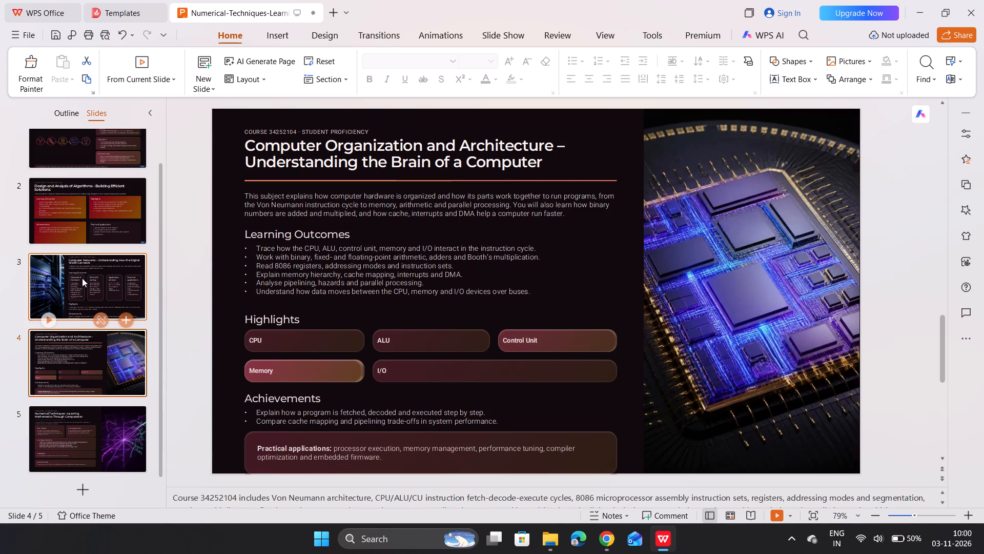
pyautogui.click(106, 205)
pyautogui.scroll(1, 106, 205)
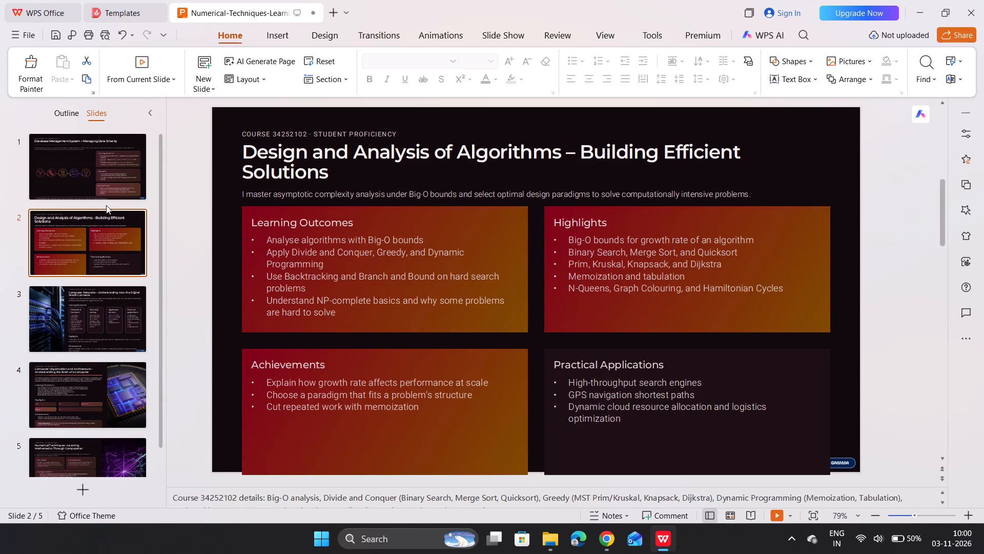
pyautogui.scroll(2, 106, 205)
pyautogui.click(104, 172)
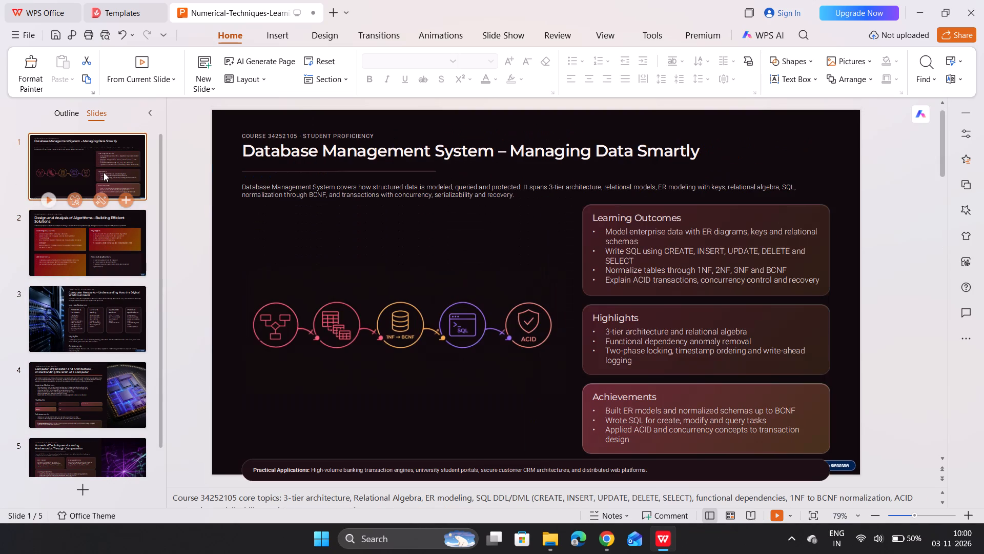
pyautogui.rightClick(104, 172)
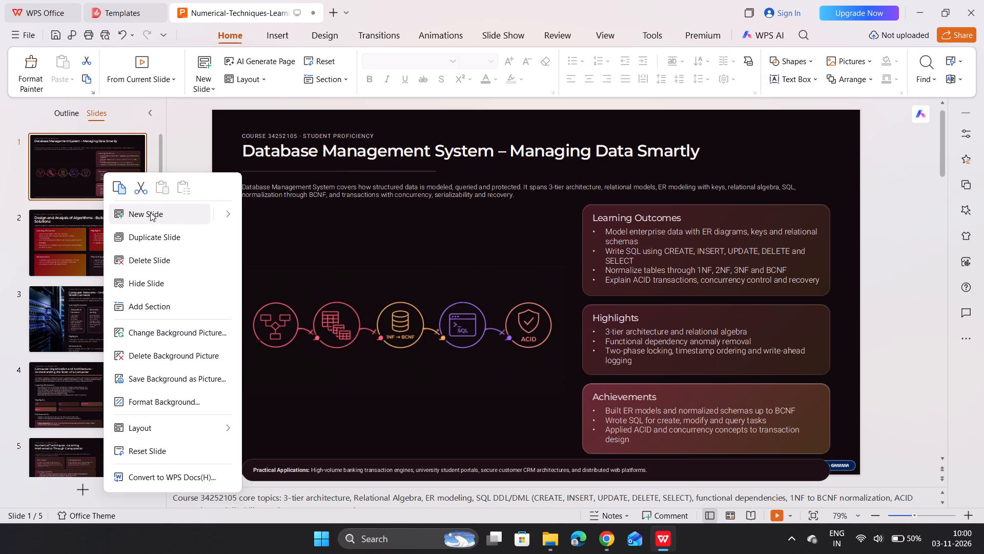
pyautogui.click(150, 212)
pyautogui.moveTo(117, 226); pyautogui.dragTo(110, 159)
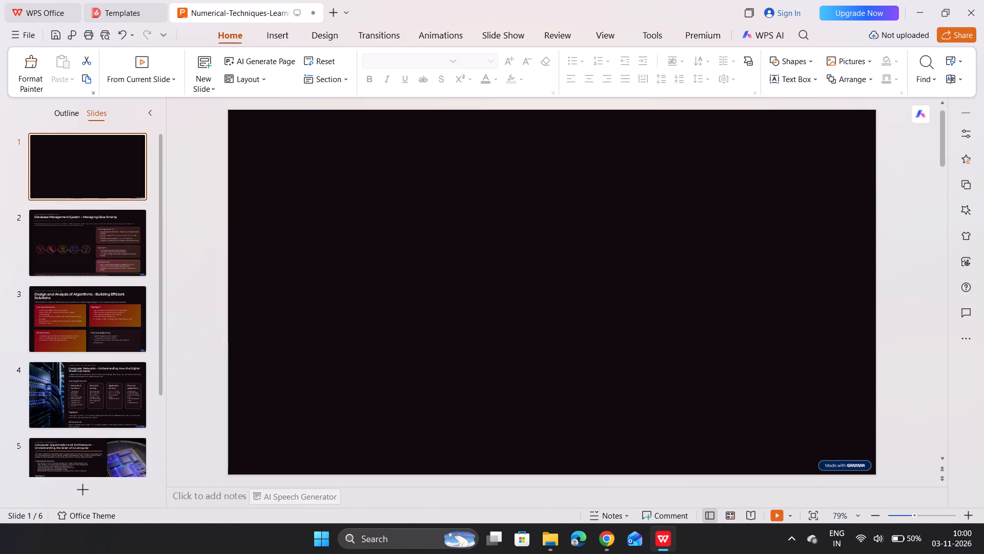
# Copy the Madhav Institute title slide from the Numerical-Techniques PPTX in Downloads and paste it after the blank slide in the Numerical-Techniques-Learning deck.
pyautogui.click(546, 538)
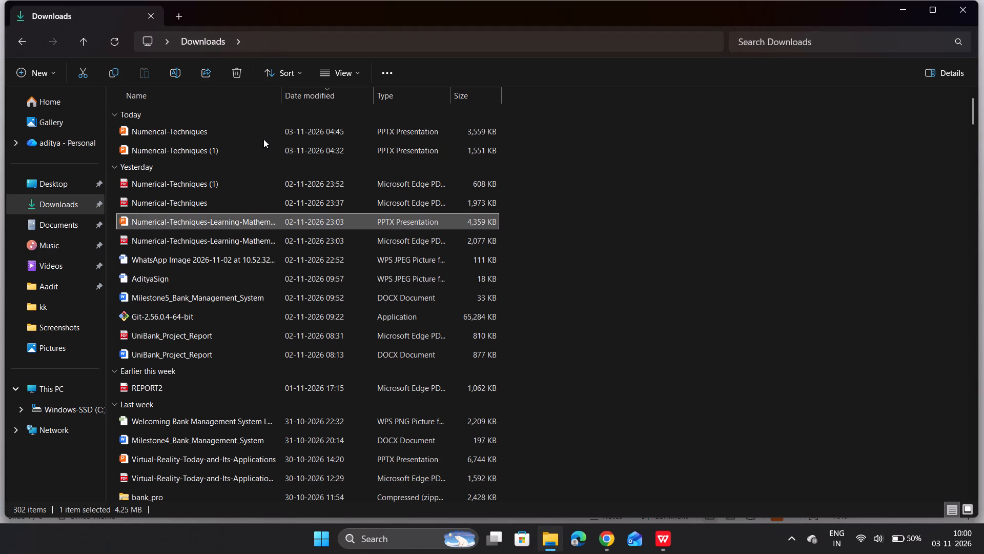
pyautogui.doubleClick(277, 132)
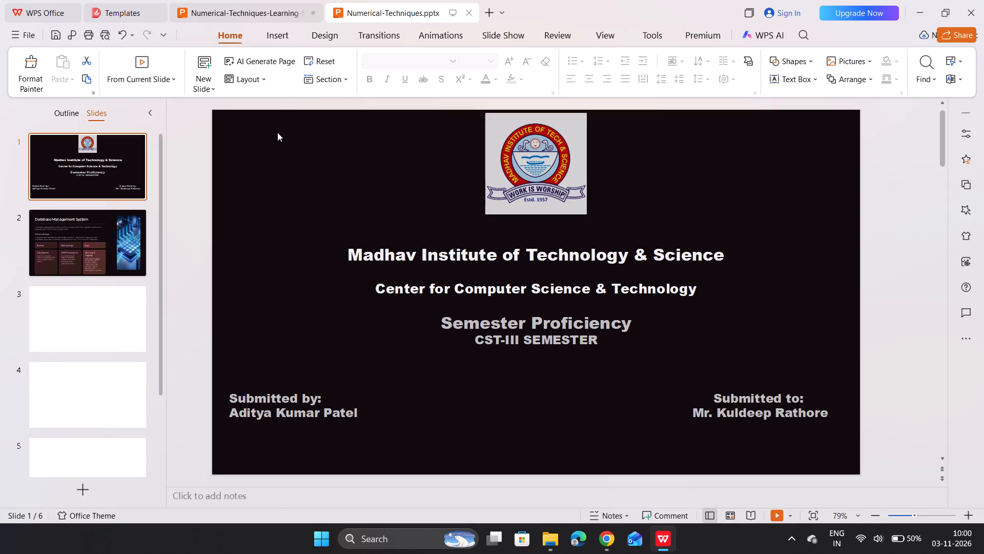
pyautogui.rightClick(110, 166)
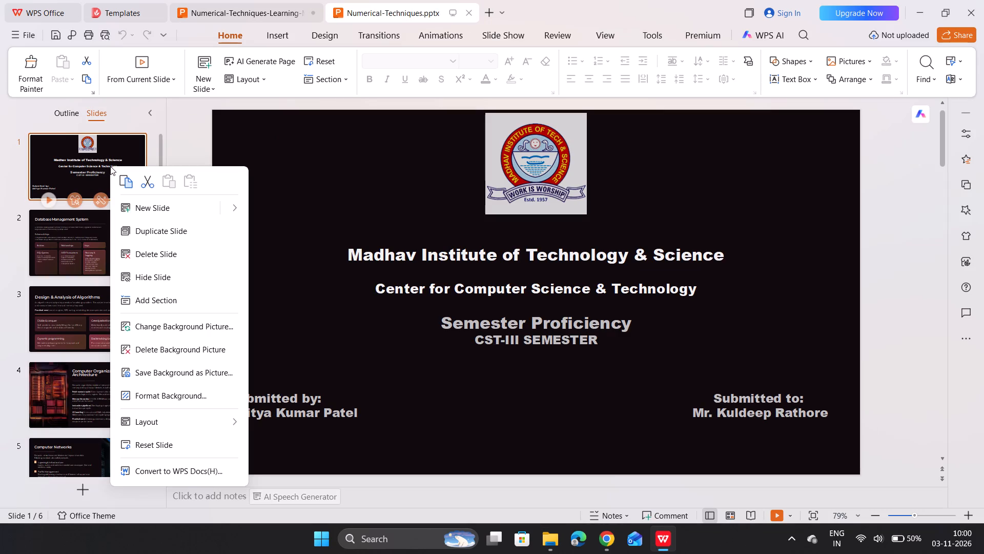
pyautogui.click(116, 182)
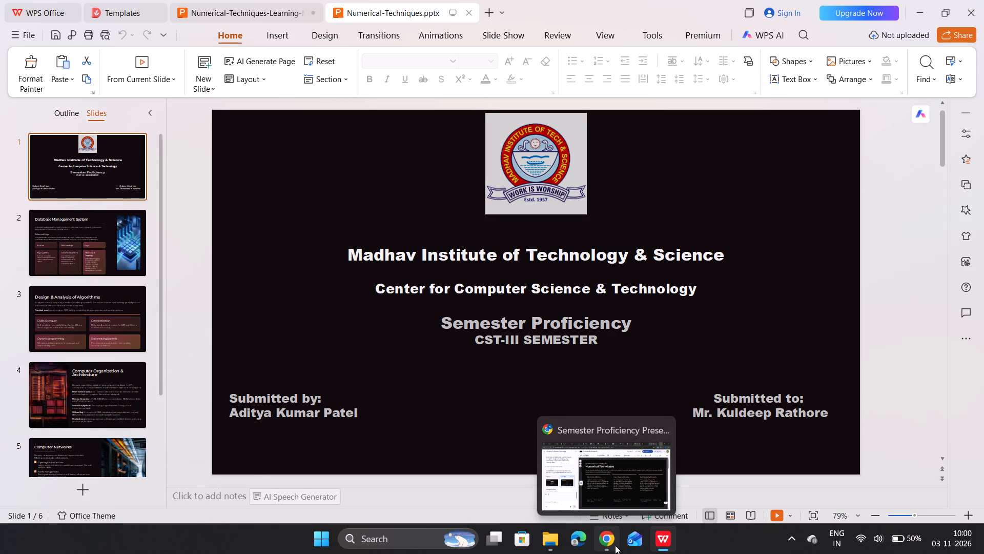
pyautogui.click(250, 0)
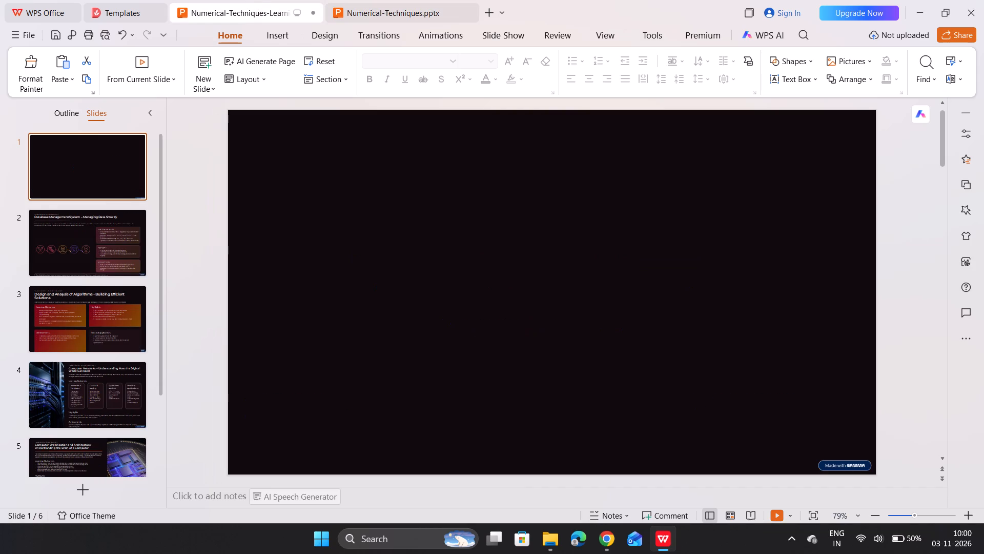
pyautogui.hotkey('ctrl', 'v')
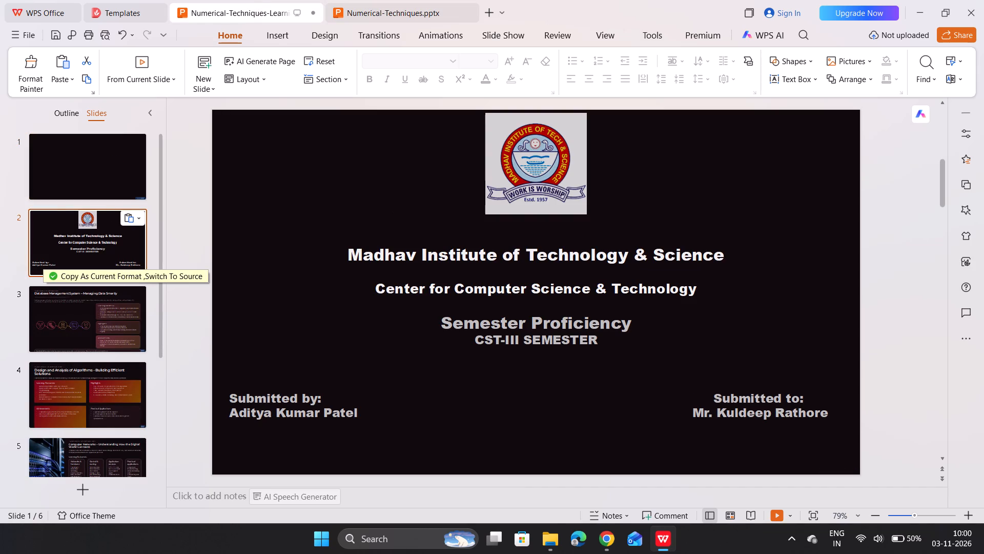
# Delete the blank first slide so the Madhav Institute title slide opens the deck.
pyautogui.rightClick(114, 149)
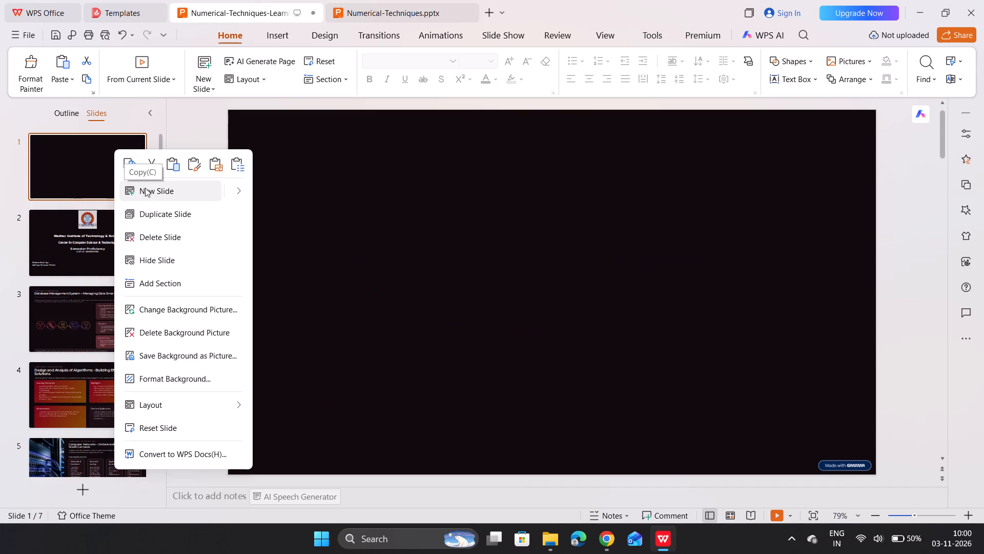
pyautogui.click(162, 245)
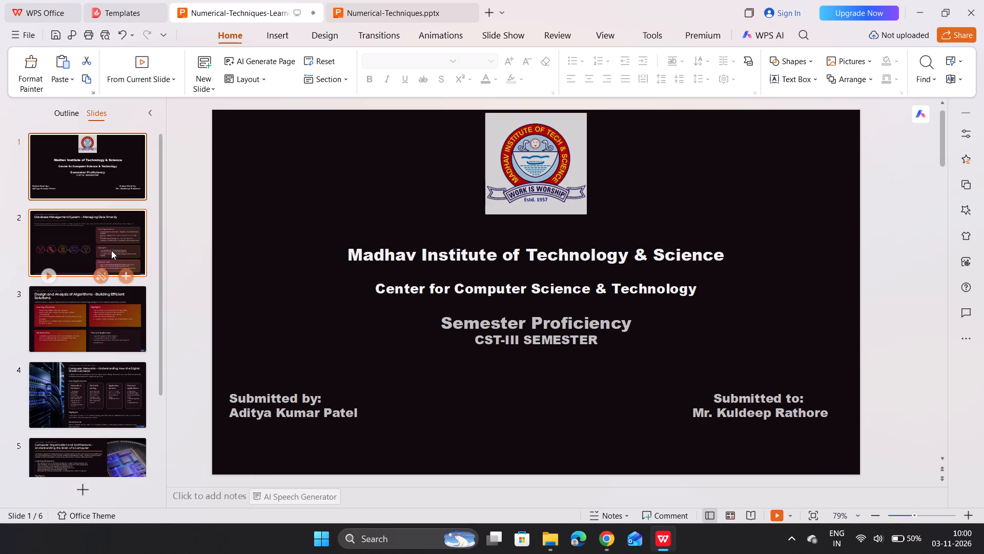
# Look at the Database Management System slide, and compare it with slides 2 to 4 of the Numerical-Techniques presentation.
pyautogui.click(111, 250)
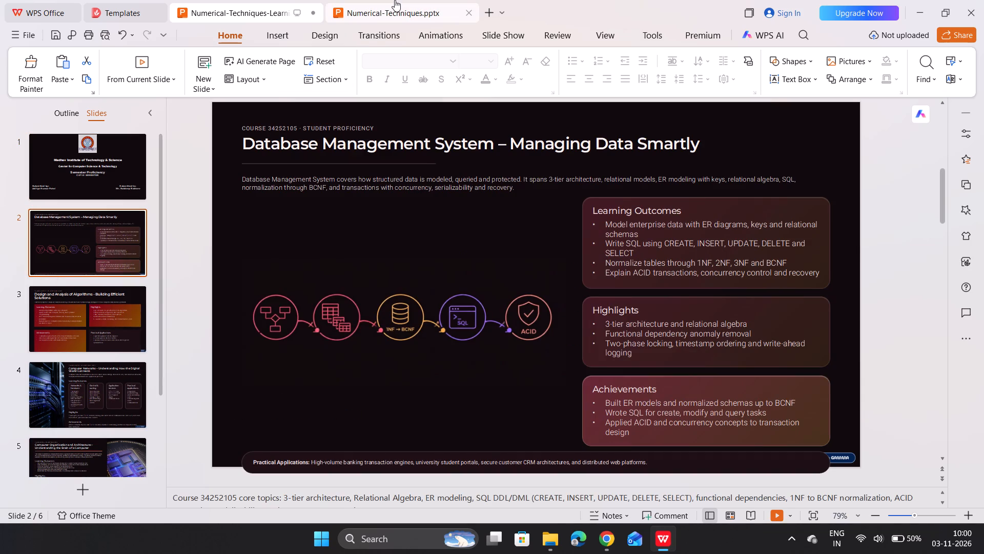
pyautogui.click(395, 0)
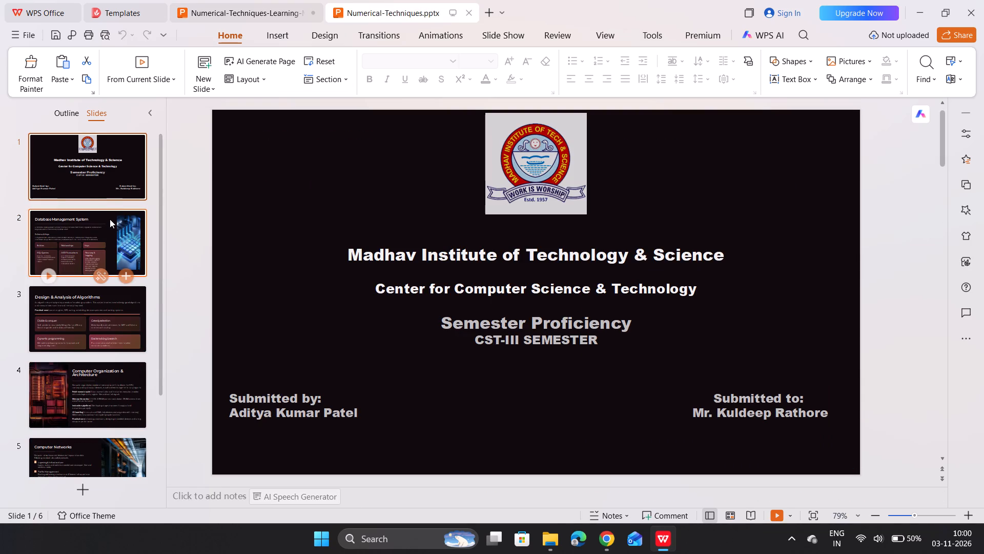
pyautogui.click(110, 219)
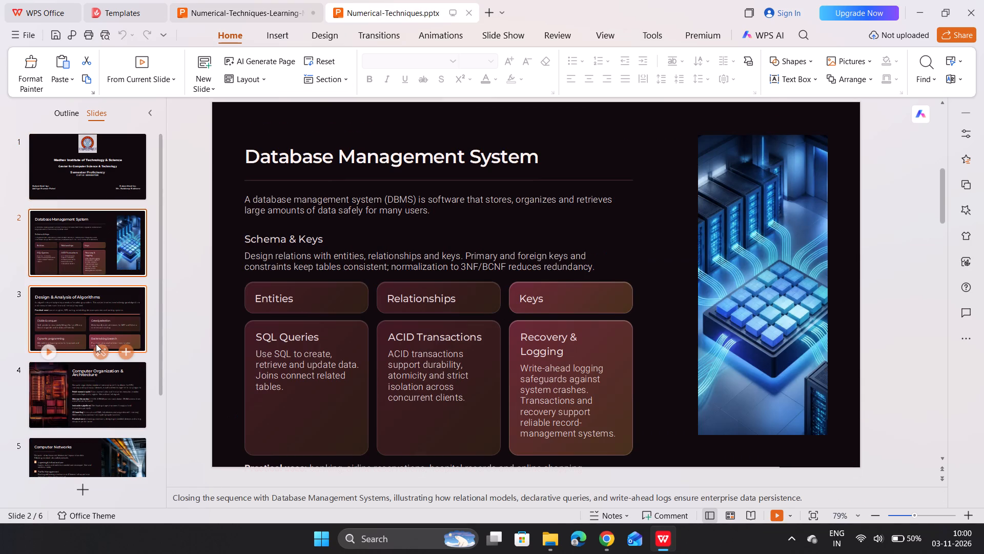
pyautogui.click(107, 327)
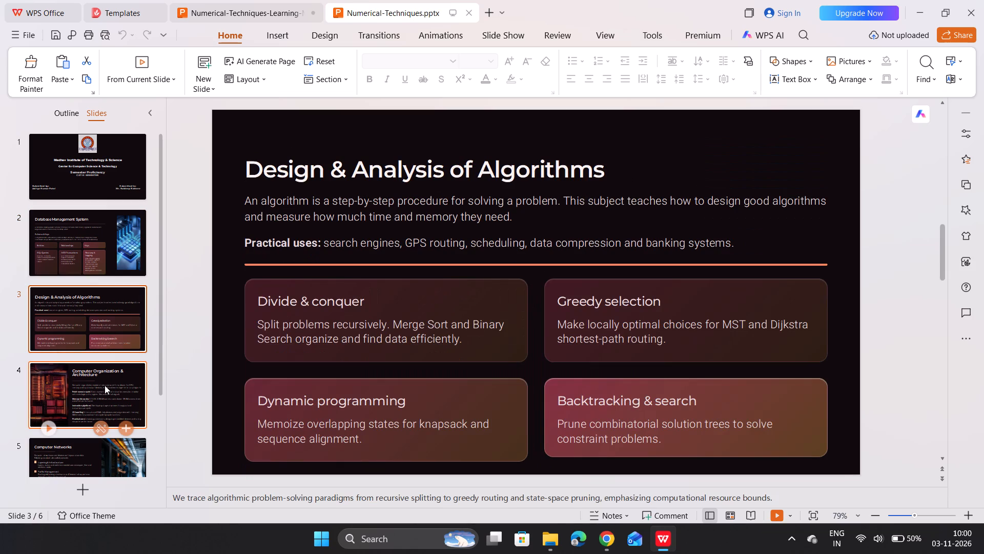
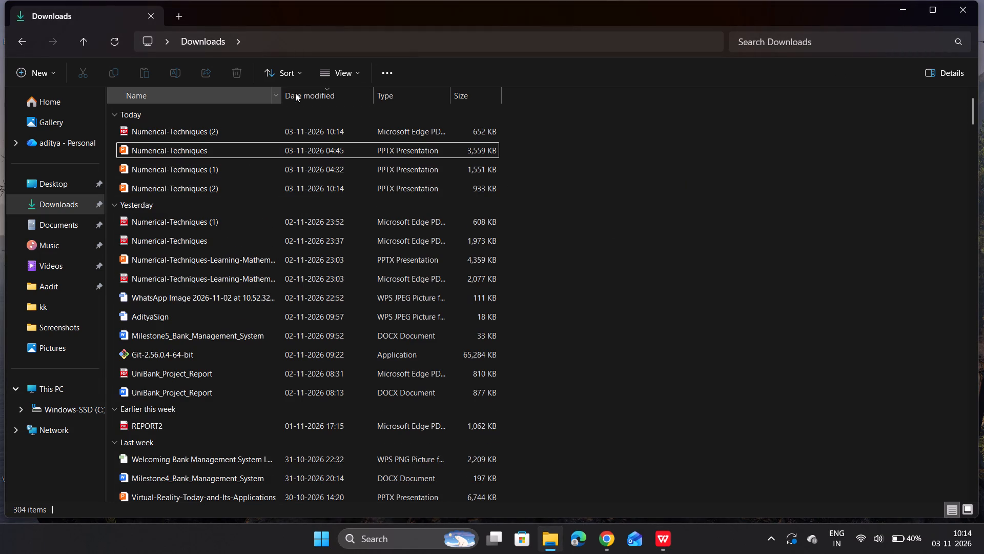
pyautogui.click(335, 93)
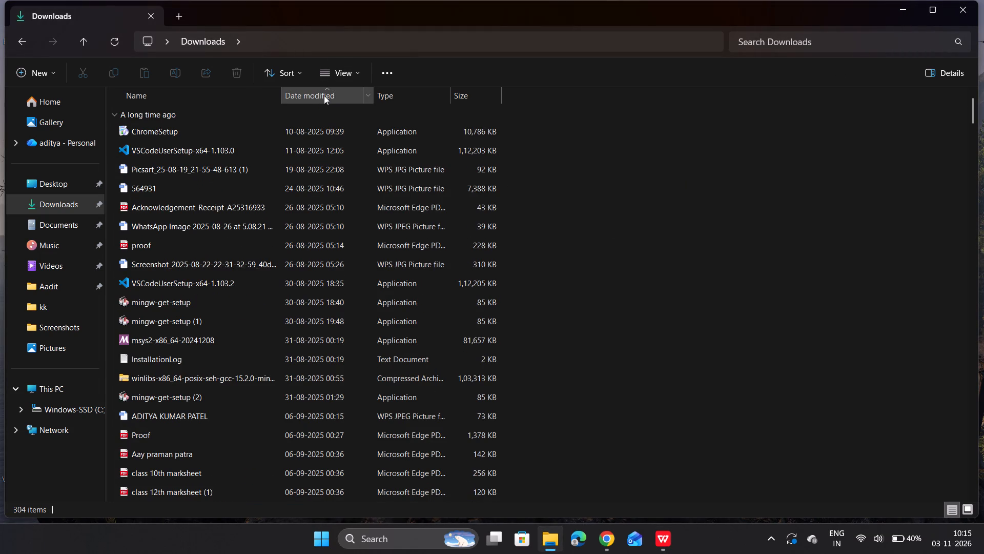
pyautogui.click(324, 95)
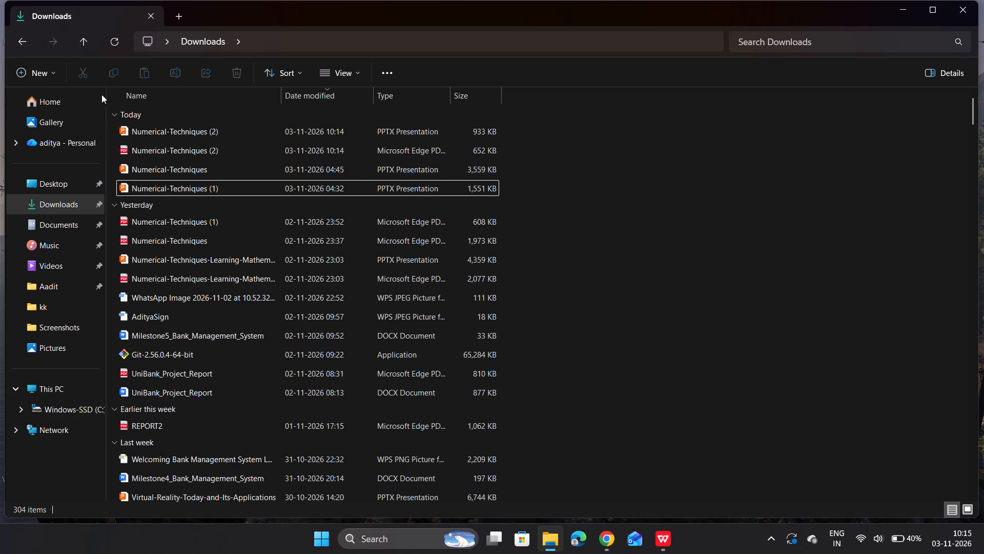
pyautogui.click(120, 37)
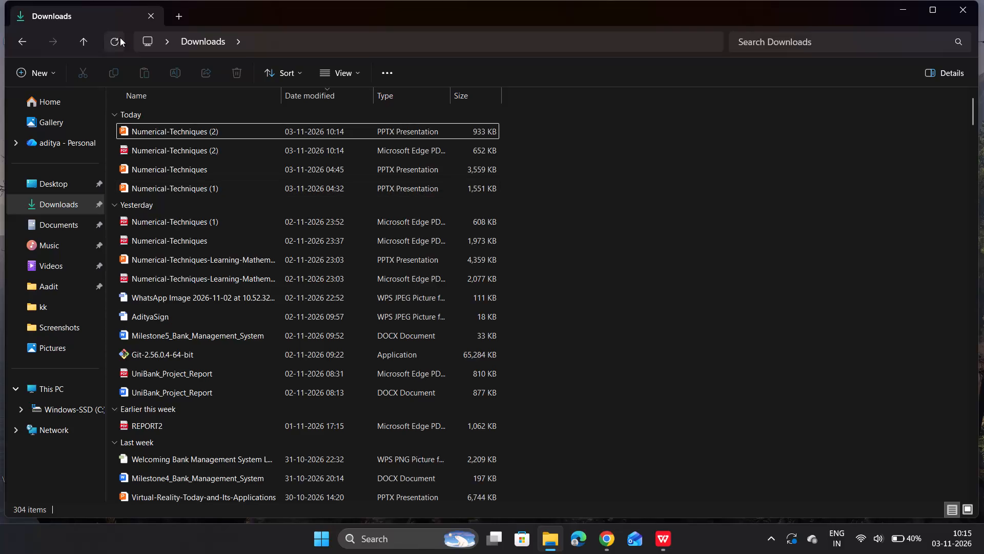
pyautogui.doubleClick(185, 131)
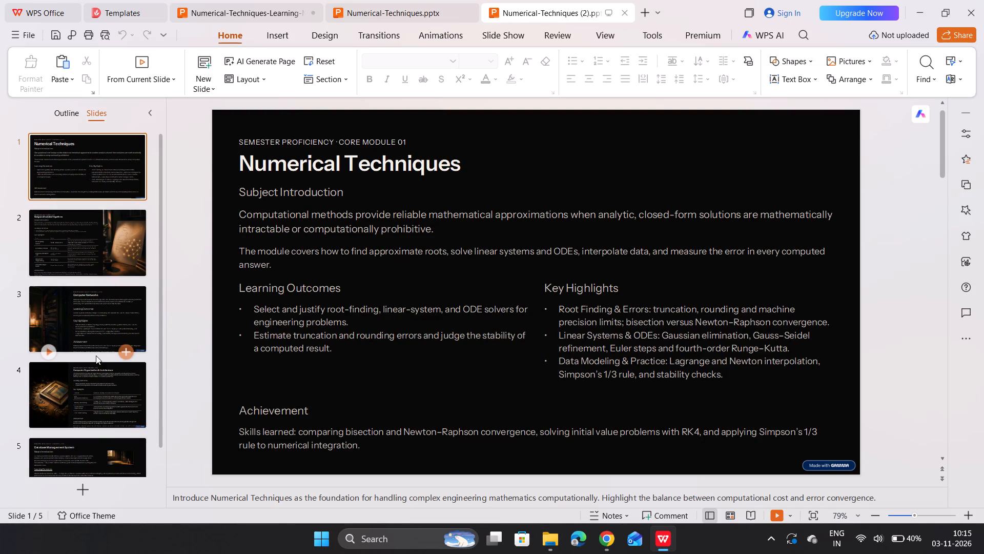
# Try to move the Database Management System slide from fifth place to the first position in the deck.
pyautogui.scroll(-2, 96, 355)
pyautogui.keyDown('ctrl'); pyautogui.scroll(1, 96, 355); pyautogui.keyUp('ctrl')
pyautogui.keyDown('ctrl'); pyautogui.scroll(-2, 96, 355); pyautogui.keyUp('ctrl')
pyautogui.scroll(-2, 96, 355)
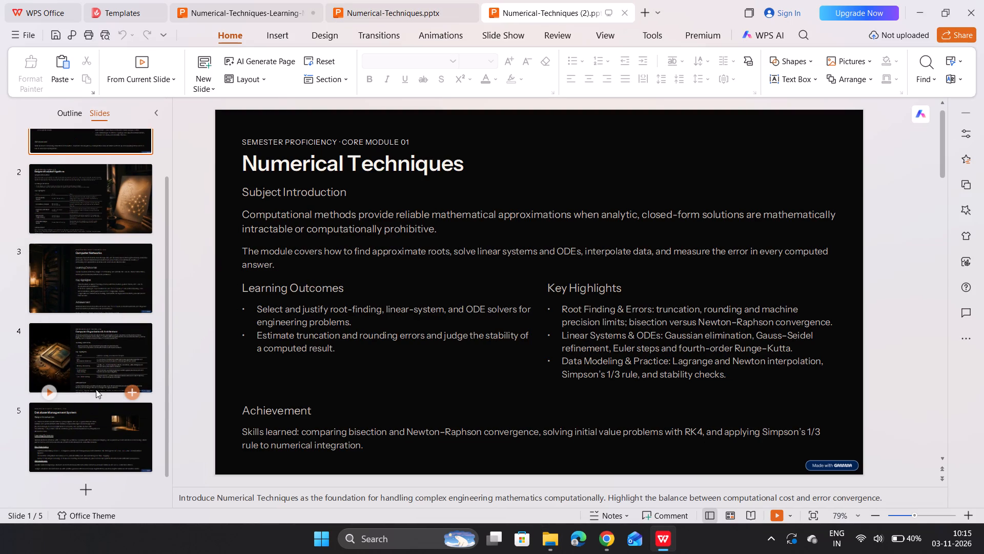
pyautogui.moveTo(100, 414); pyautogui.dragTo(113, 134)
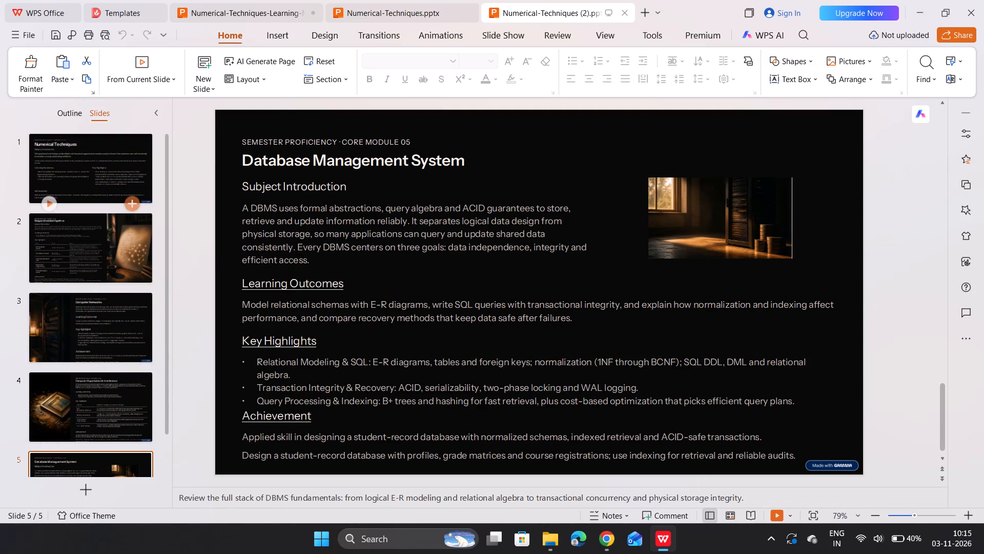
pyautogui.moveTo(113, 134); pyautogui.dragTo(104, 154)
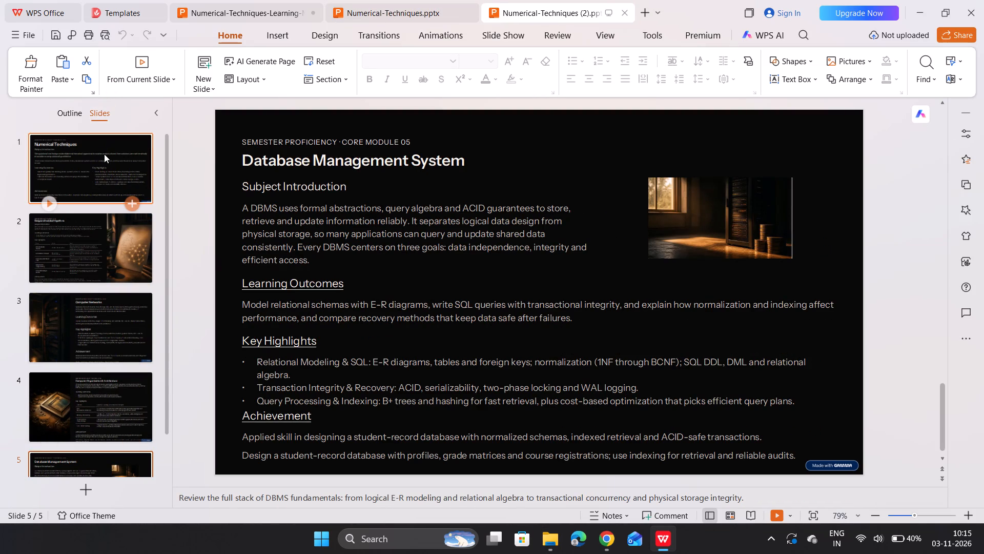
# Stretch the picture on the Database Management System slide downwards to a height of about 2.02 in.
pyautogui.click(733, 214)
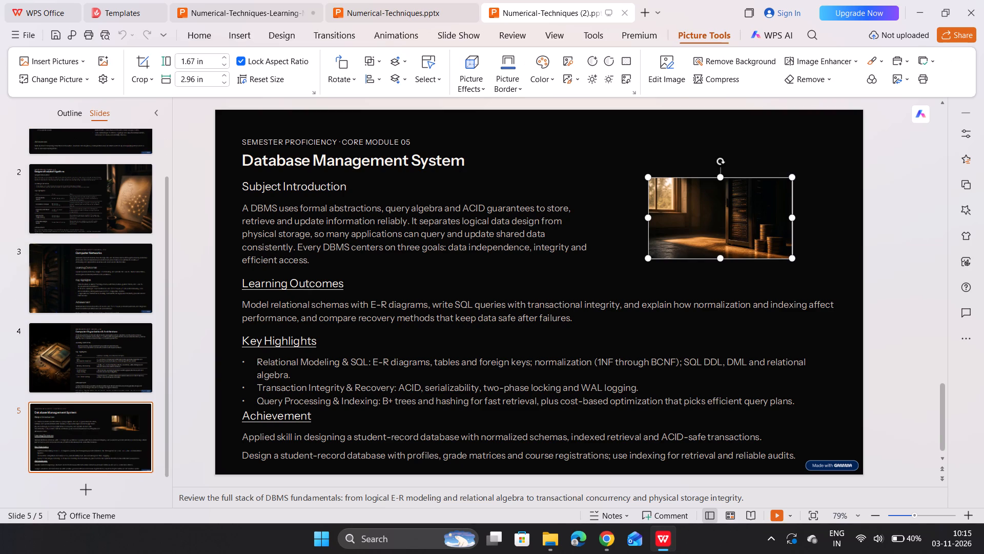
pyautogui.moveTo(722, 258); pyautogui.dragTo(722, 265)
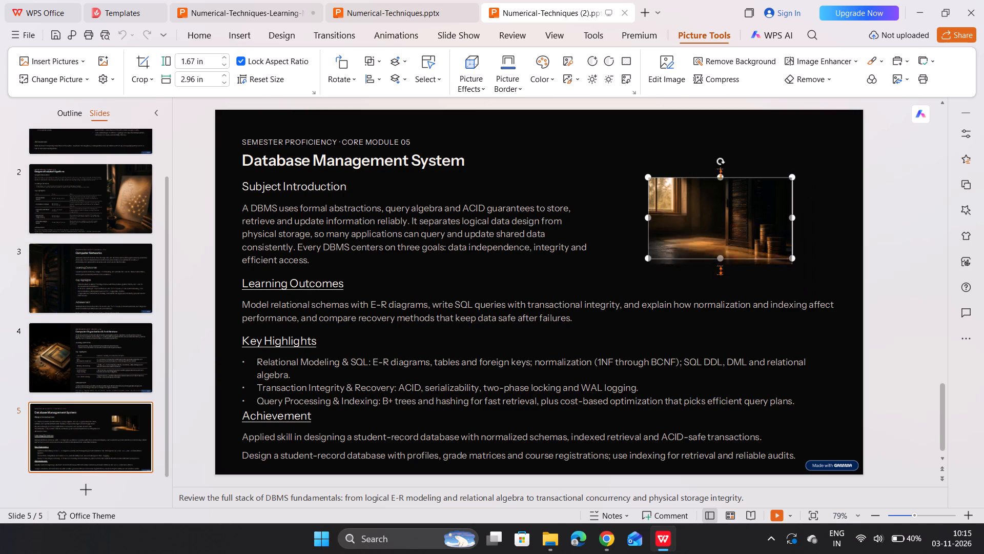
pyautogui.moveTo(722, 265); pyautogui.dragTo(726, 287)
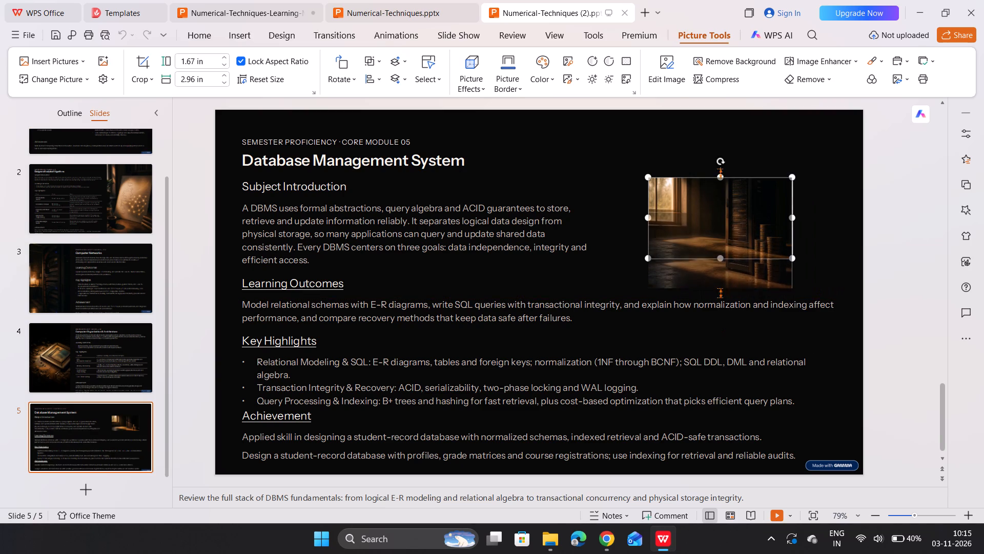
pyautogui.moveTo(726, 287); pyautogui.dragTo(724, 281)
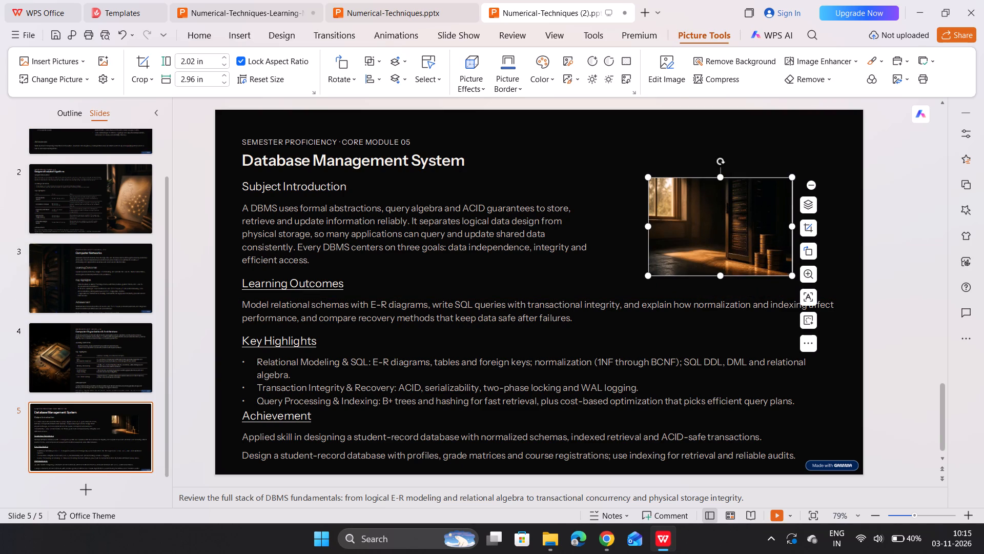
# Delete the Subject Introduction's last sentence, starting "Every DBMS centers on three goals", and shorten its text box to fit the remaining text.
pyautogui.click(623, 307)
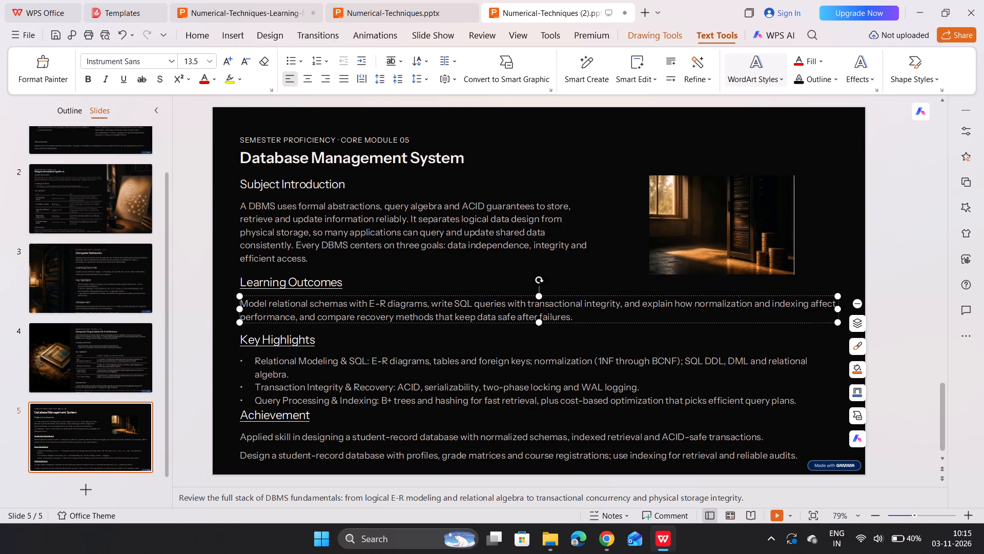
pyautogui.click(309, 261)
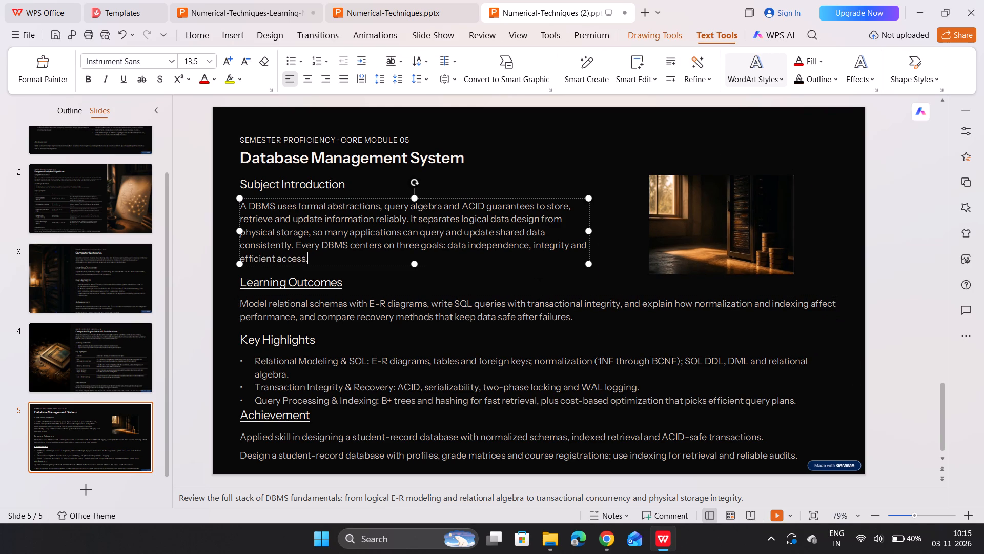
pyautogui.press('BackSpace')
pyautogui.press('BackSpace')
pyautogui.press('BackSpace')
pyautogui.press('BackSpace')
pyautogui.press('BackSpace')
pyautogui.press('BackSpace')
pyautogui.press('BackSpace')
pyautogui.press('BackSpace')
pyautogui.press('BackSpace')
pyautogui.press('BackSpace')
pyautogui.press('BackSpace')
pyautogui.press('BackSpace')
pyautogui.press('BackSpace')
pyautogui.press('BackSpace')
pyautogui.press('BackSpace')
pyautogui.press('BackSpace')
pyautogui.press('BackSpace')
pyautogui.press('BackSpace')
pyautogui.press('BackSpace')
pyautogui.press('BackSpace')
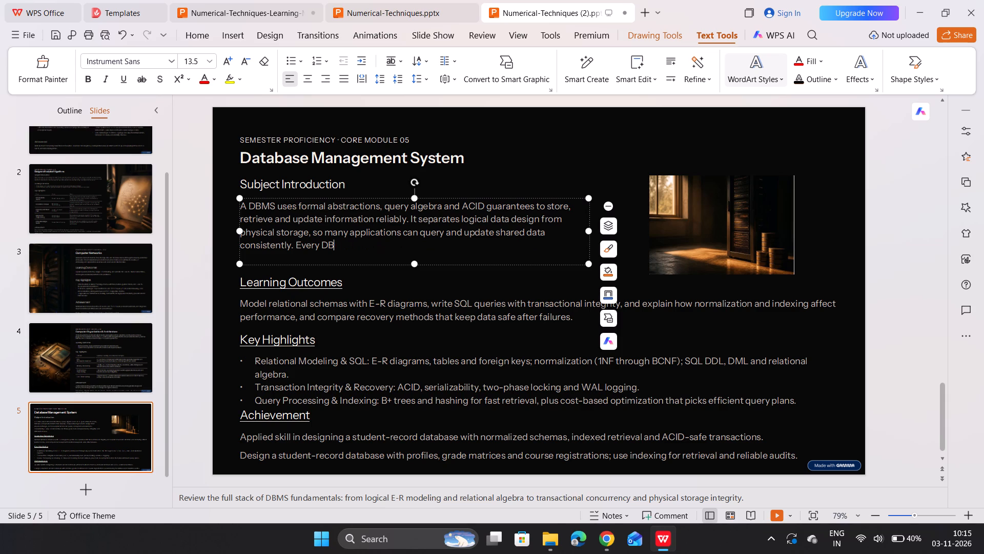
pyautogui.press('BackSpace')
pyautogui.press('BackSpace')
pyautogui.press('BackSpace')
pyautogui.press('BackSpace')
pyautogui.press('BackSpace')
pyautogui.press('BackSpace')
pyautogui.press('BackSpace')
pyautogui.press('Down')
pyautogui.press('Down')
pyautogui.moveTo(414, 266); pyautogui.dragTo(413, 253)
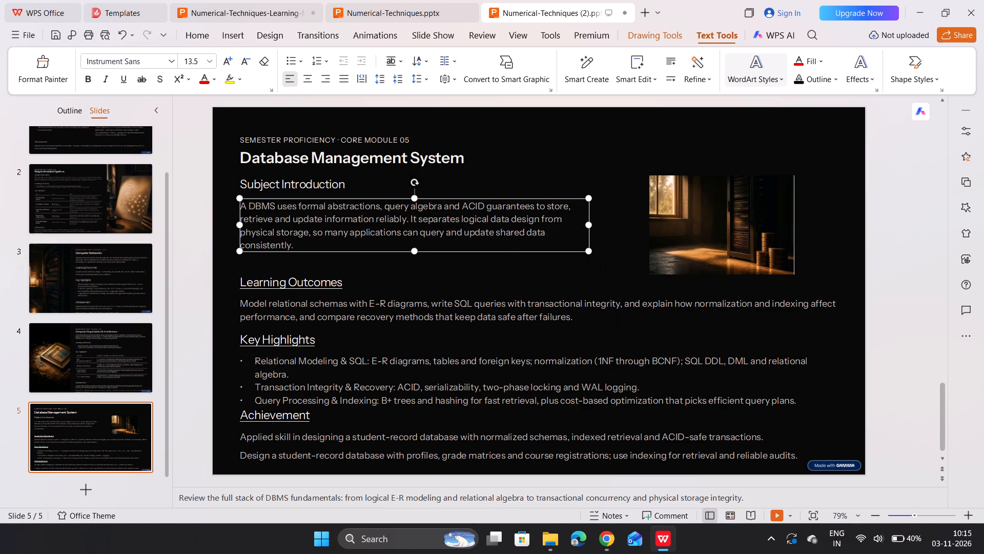
# Move the Learning Outcomes heading and its paragraph up to sit directly beneath the Subject Introduction text.
pyautogui.click(238, 283)
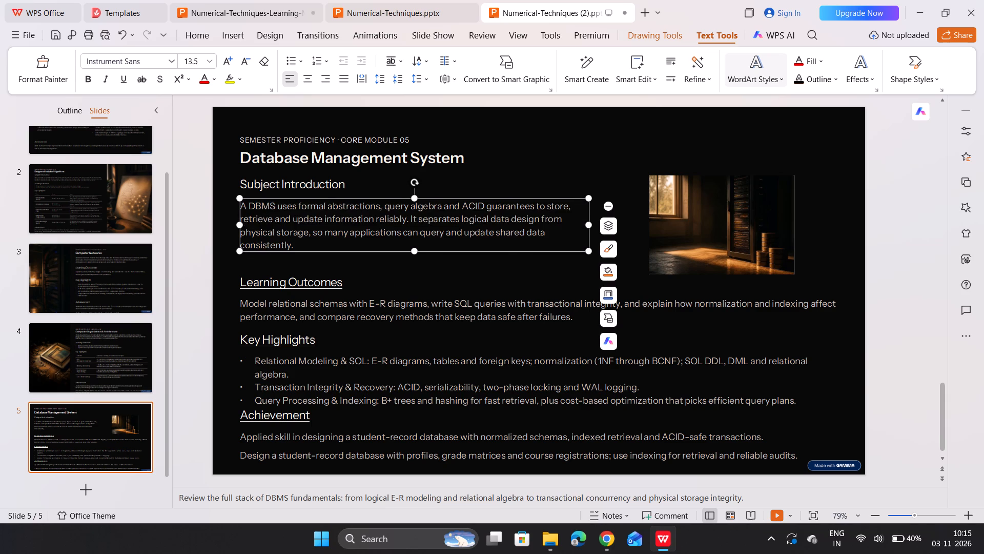
pyautogui.click(281, 274)
pyautogui.moveTo(281, 274); pyautogui.dragTo(280, 252)
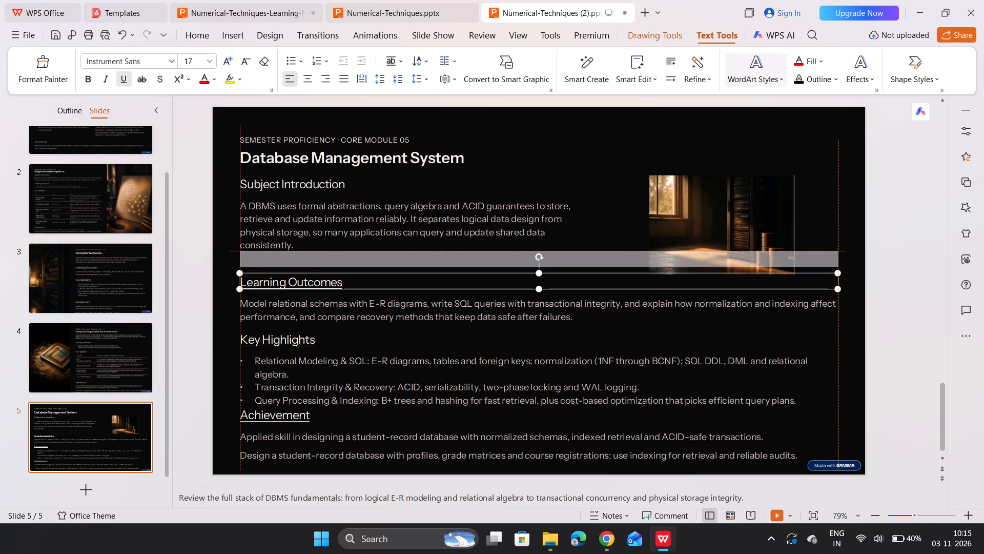
pyautogui.moveTo(280, 252); pyautogui.dragTo(280, 253)
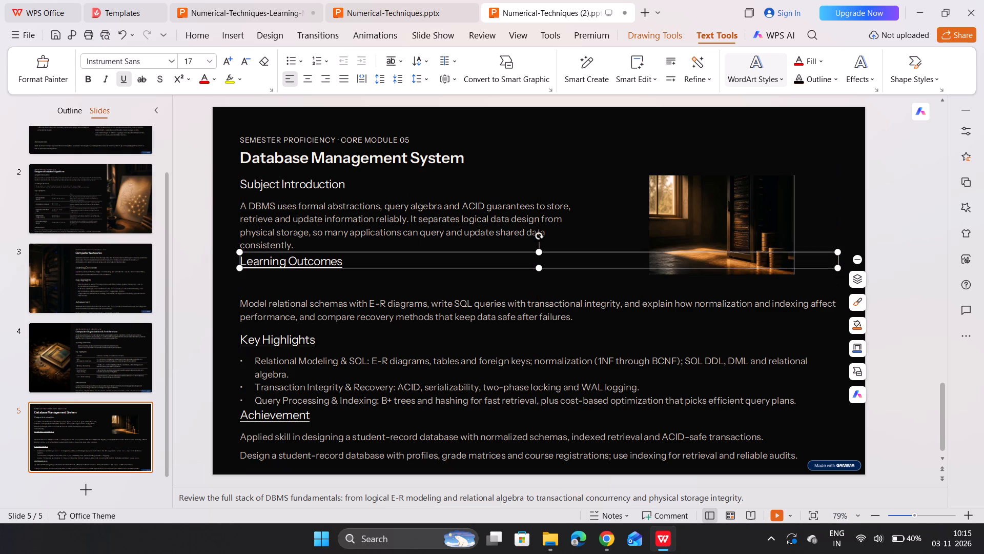
pyautogui.click(255, 304)
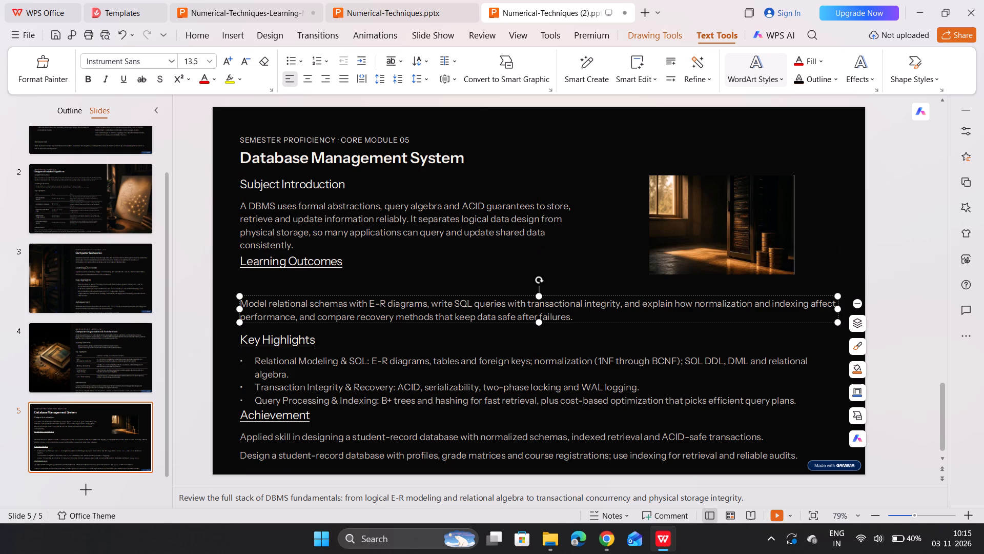
pyautogui.moveTo(263, 296); pyautogui.dragTo(264, 274)
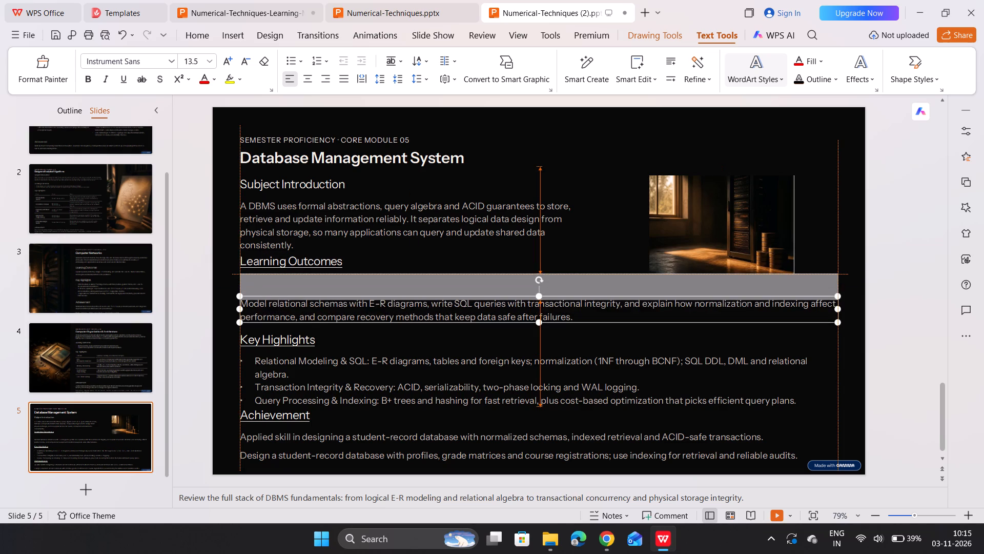
pyautogui.moveTo(264, 274); pyautogui.dragTo(264, 273)
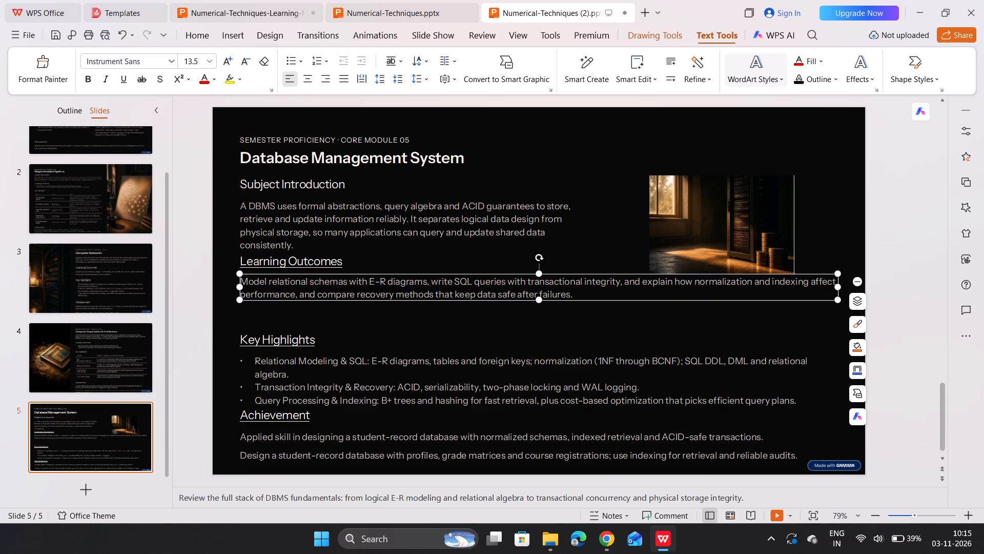
# Split the Learning Outcomes paragraph into three lines, breaking after "transactional integrity," and after "compare recovery methods".
pyautogui.click(623, 281)
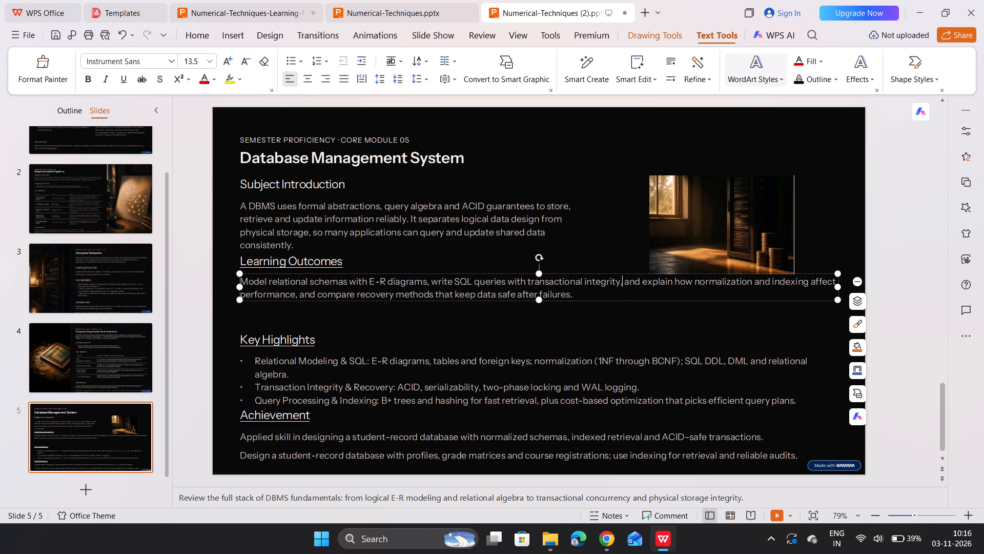
pyautogui.press('Return')
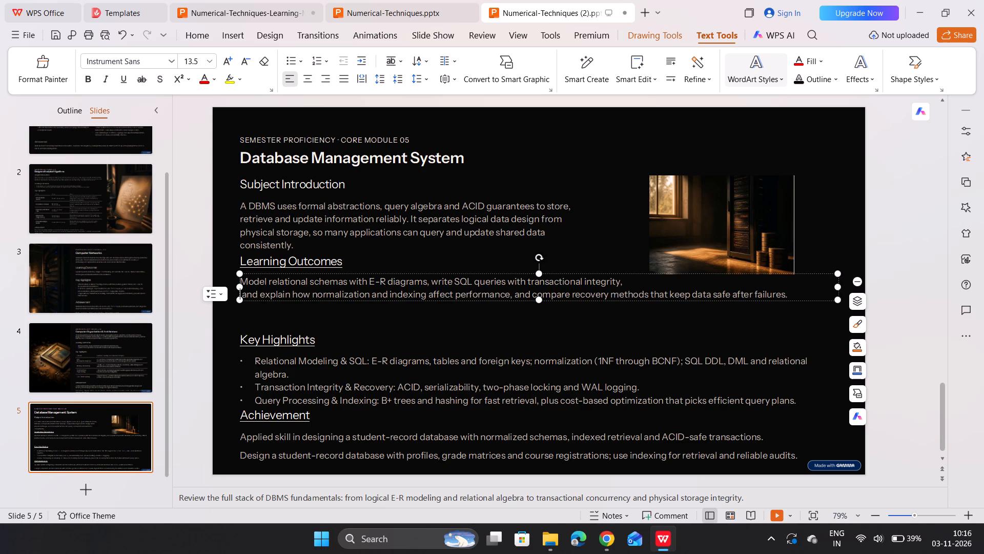
pyautogui.click(648, 295)
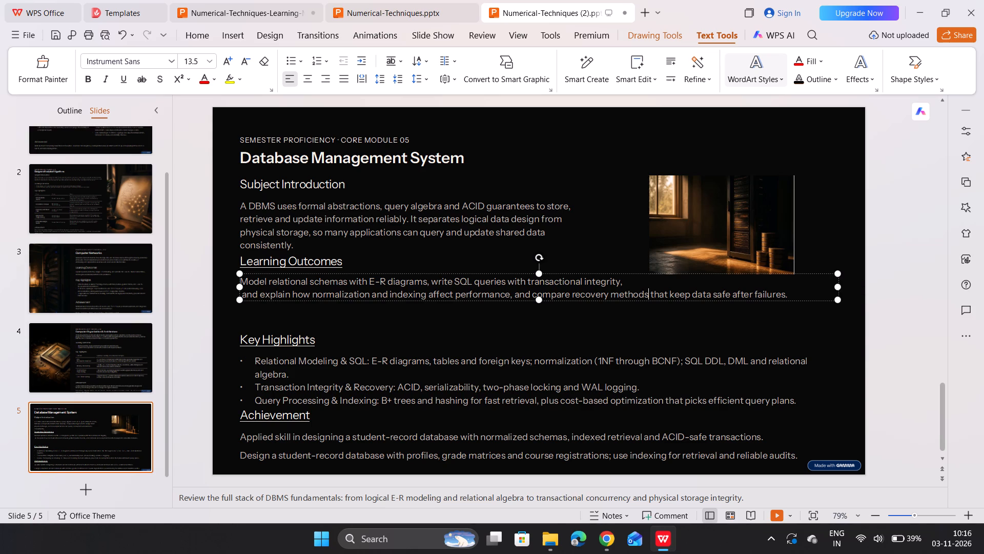
pyautogui.press('Return')
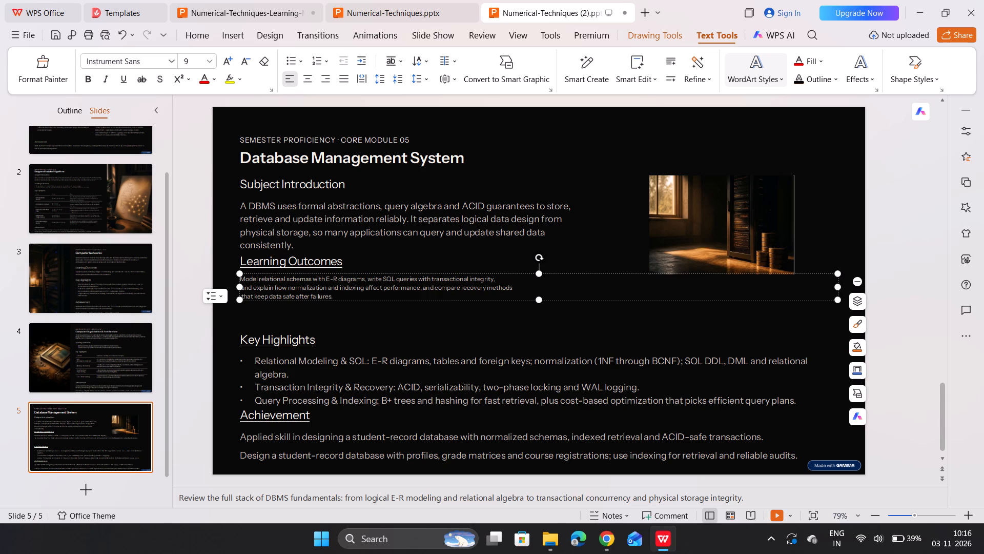
# Set the font size of the whole Learning Outcomes paragraph to 14.
pyautogui.moveTo(332, 296); pyautogui.dragTo(243, 278)
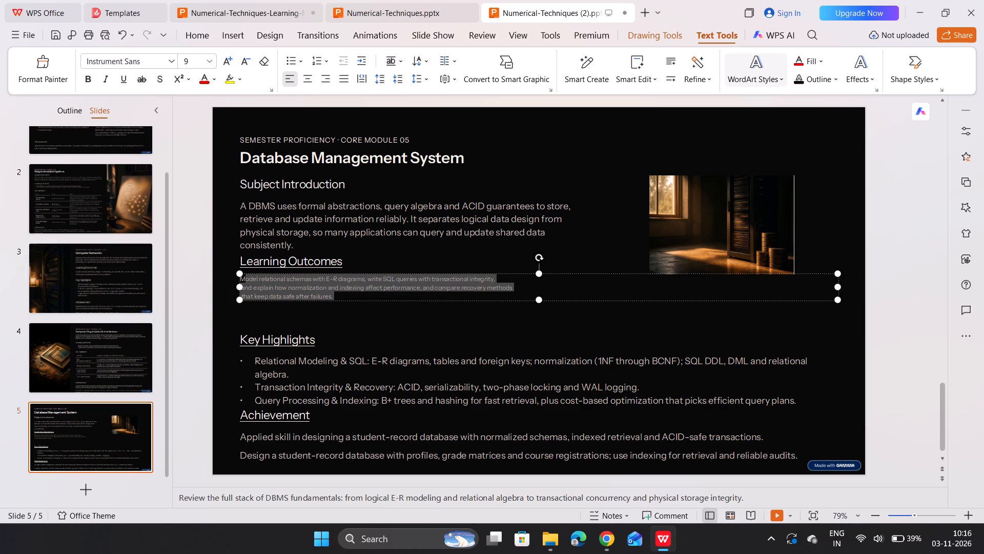
pyautogui.moveTo(243, 278); pyautogui.dragTo(235, 277)
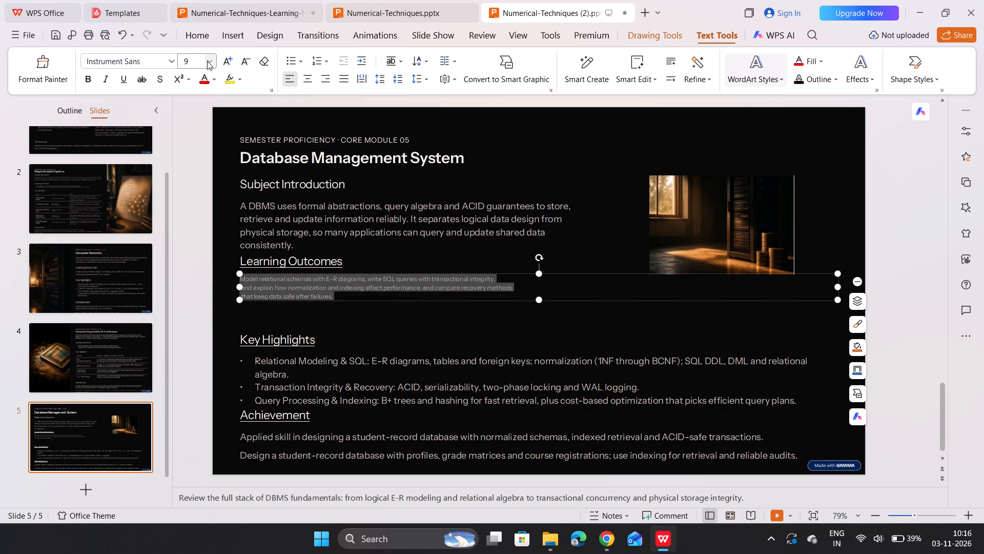
pyautogui.click(207, 61)
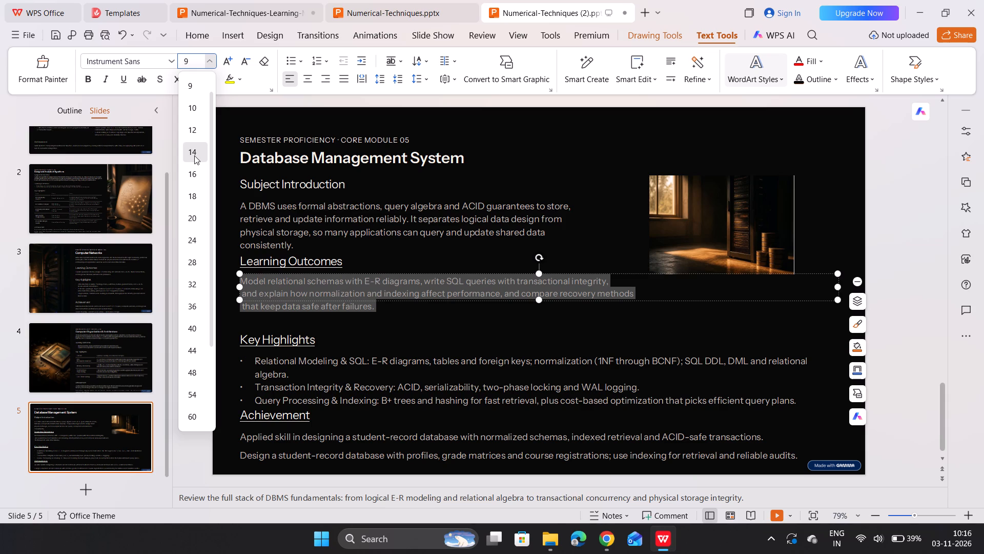
pyautogui.click(194, 155)
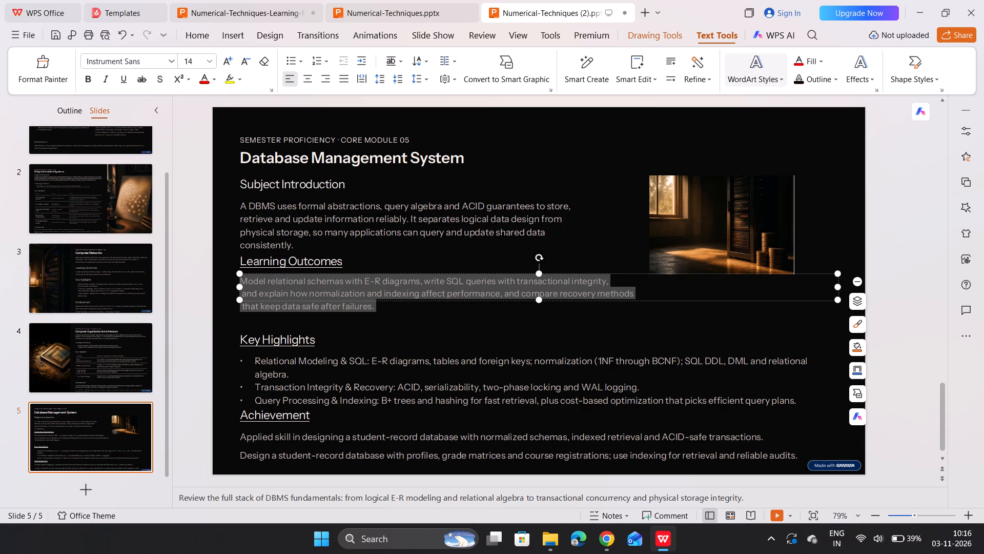
pyautogui.click(314, 342)
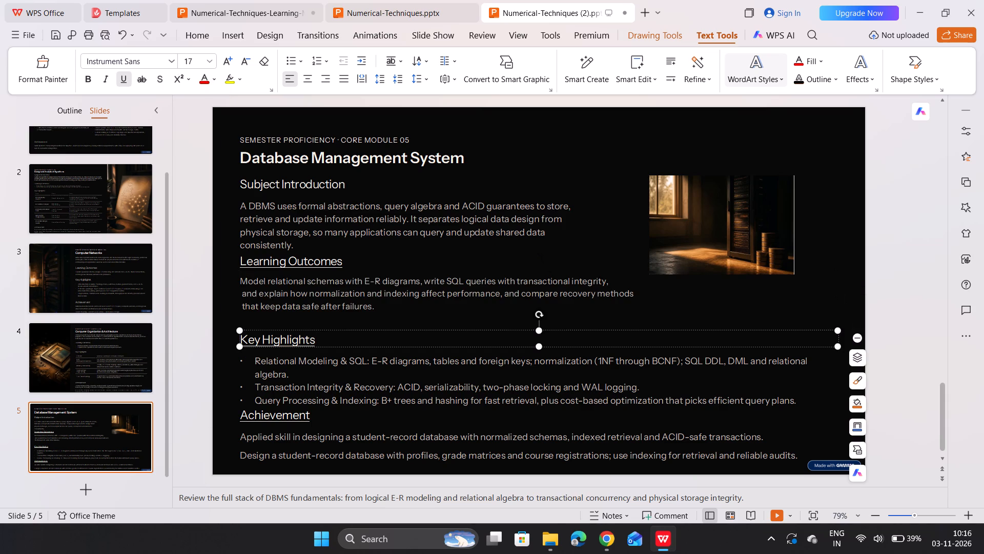
# Enlarge the picture upwards, downwards and towards the slide's right edge to about 4.62 in high and 4.11 in wide.
pyautogui.click(692, 225)
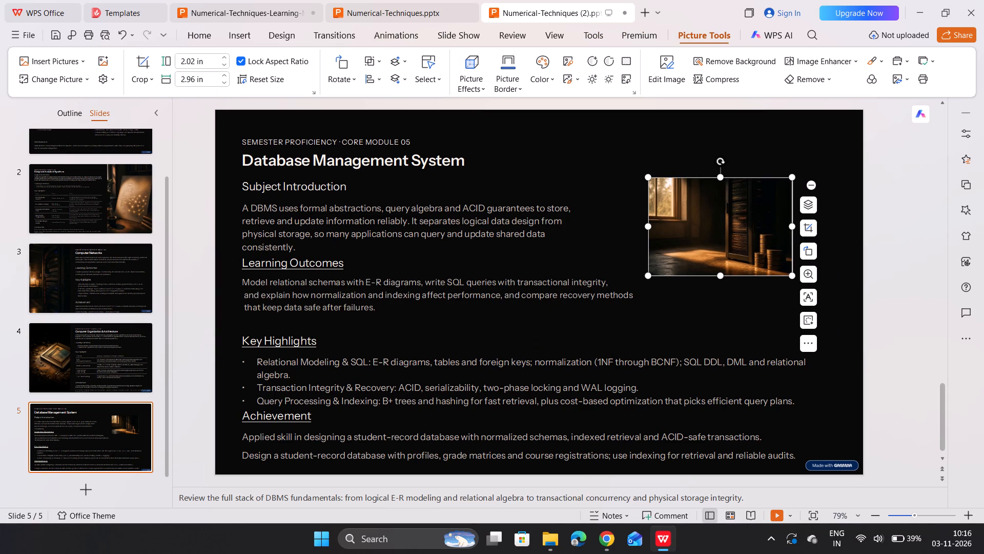
pyautogui.moveTo(717, 179); pyautogui.dragTo(712, 123)
pyautogui.moveTo(723, 279); pyautogui.dragTo(738, 346)
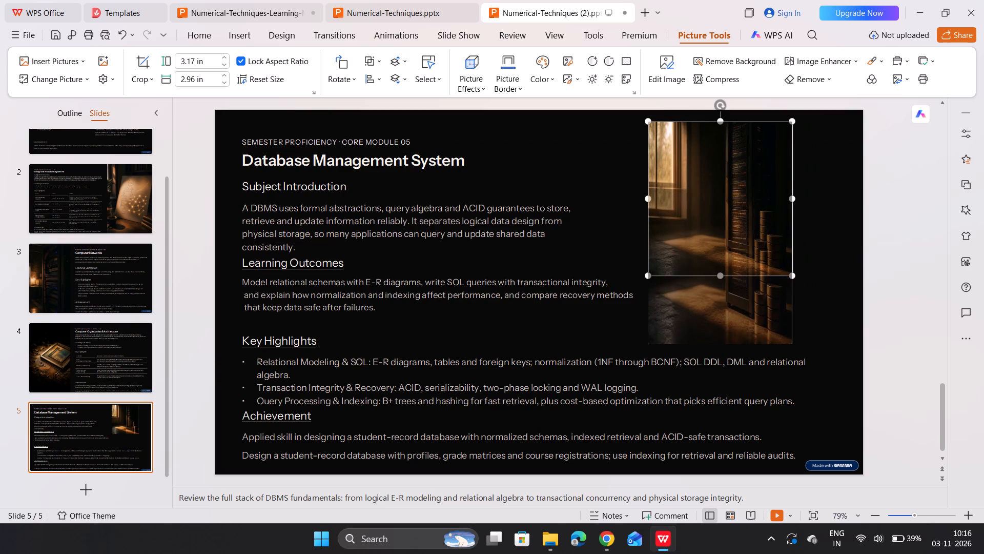
pyautogui.moveTo(738, 346); pyautogui.dragTo(743, 349)
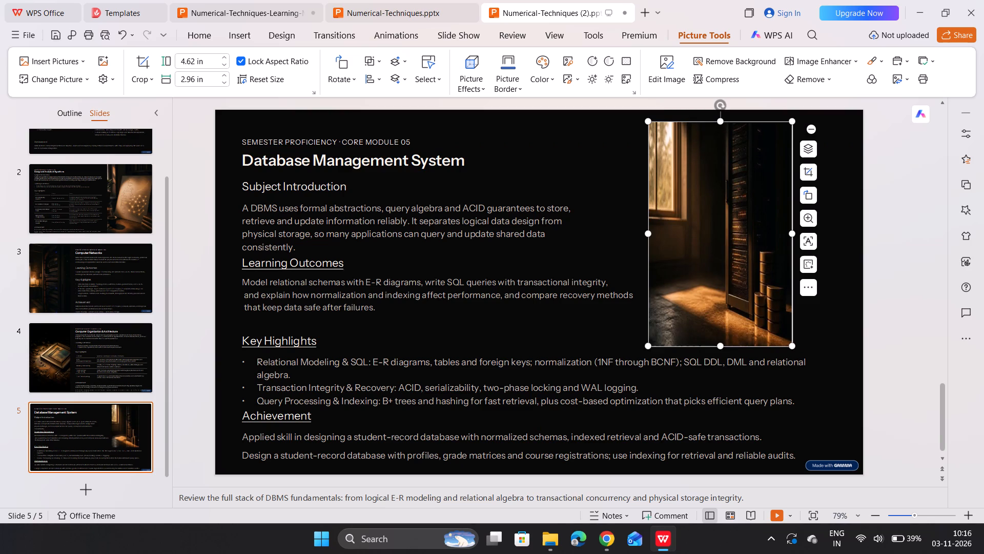
pyautogui.moveTo(790, 235); pyautogui.dragTo(840, 228)
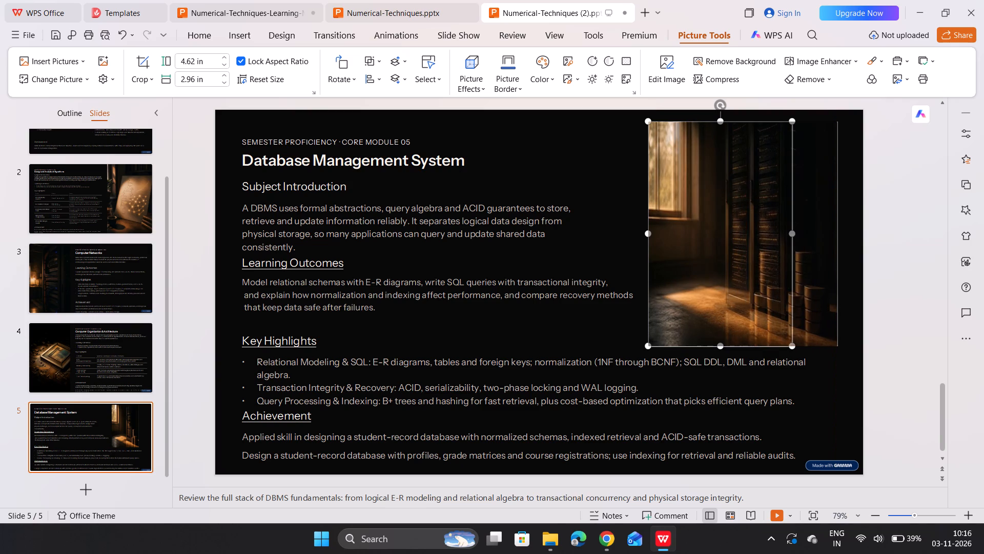
pyautogui.moveTo(840, 228); pyautogui.dragTo(846, 228)
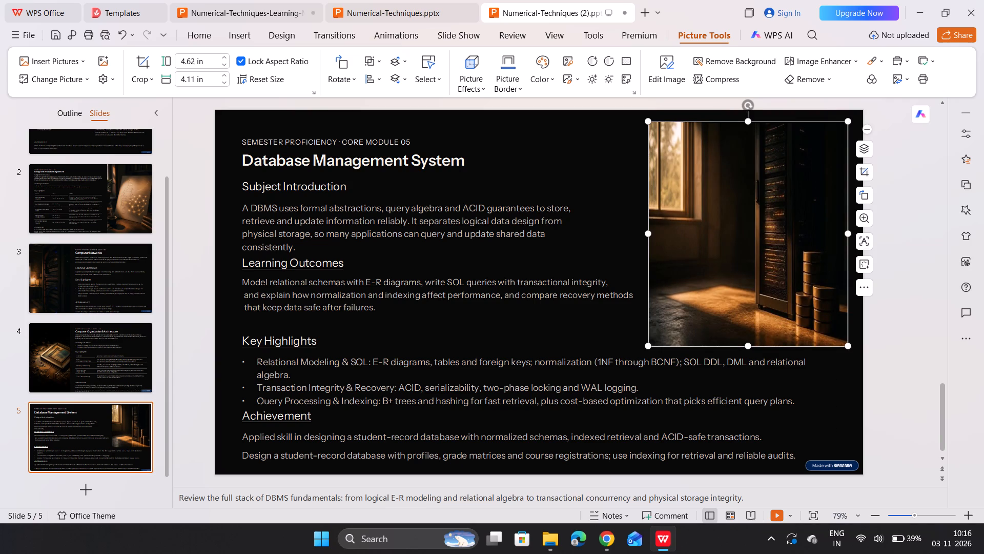
pyautogui.click(606, 216)
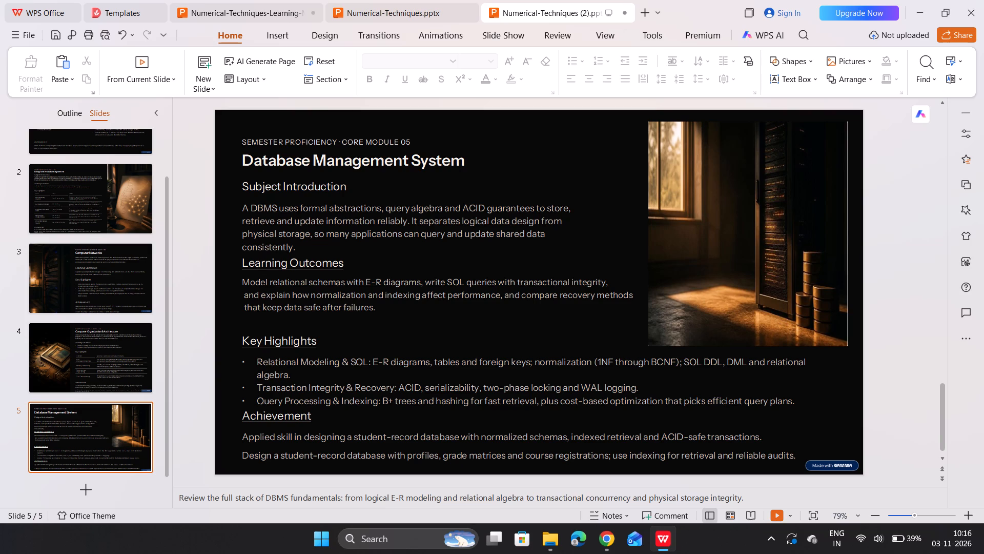
# Move the Key Highlights heading and its bullet list up to sit directly beneath the Learning Outcomes paragraph.
pyautogui.click(242, 341)
pyautogui.moveTo(242, 341); pyautogui.dragTo(242, 324)
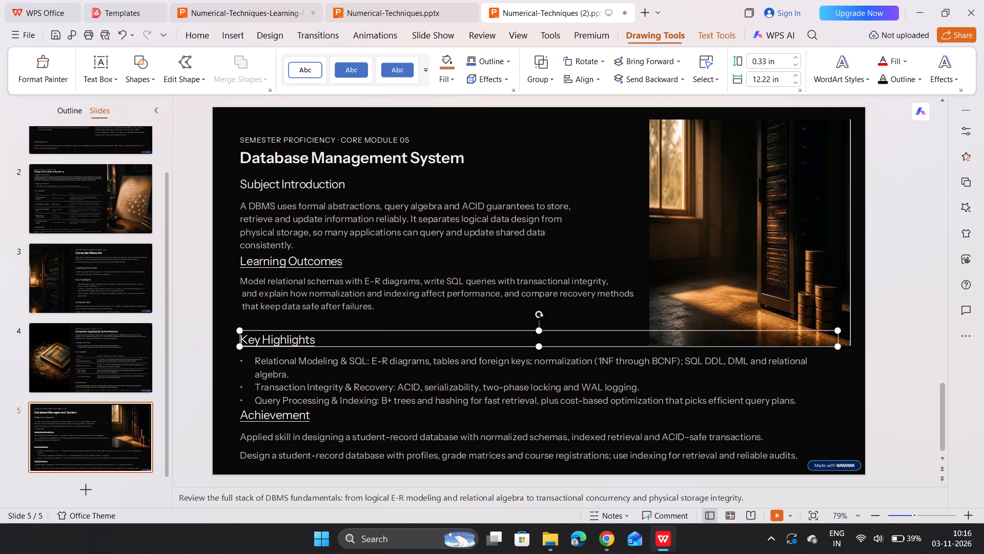
pyautogui.moveTo(242, 324); pyautogui.dragTo(242, 314)
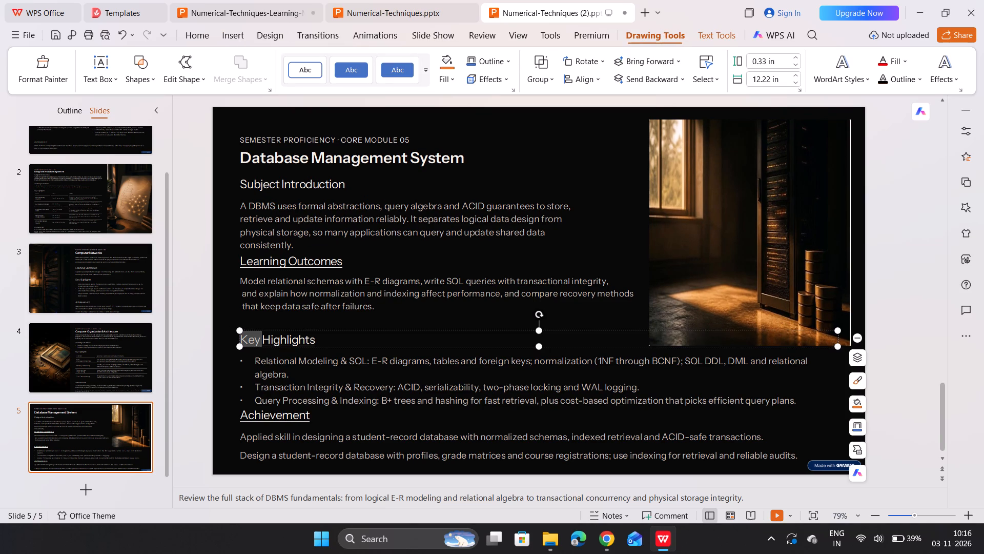
pyautogui.moveTo(271, 328); pyautogui.dragTo(271, 314)
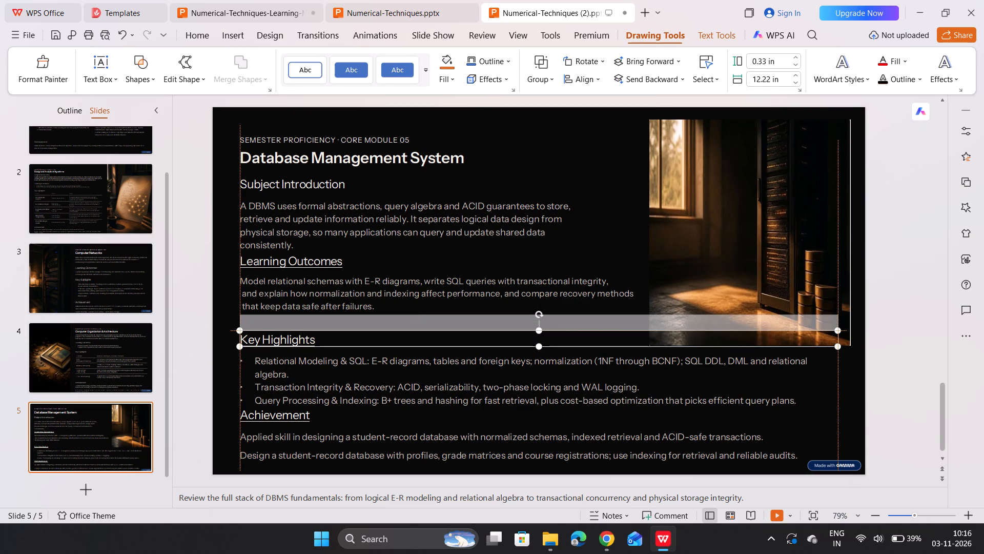
pyautogui.moveTo(271, 314); pyautogui.dragTo(271, 314)
pyautogui.click(282, 358)
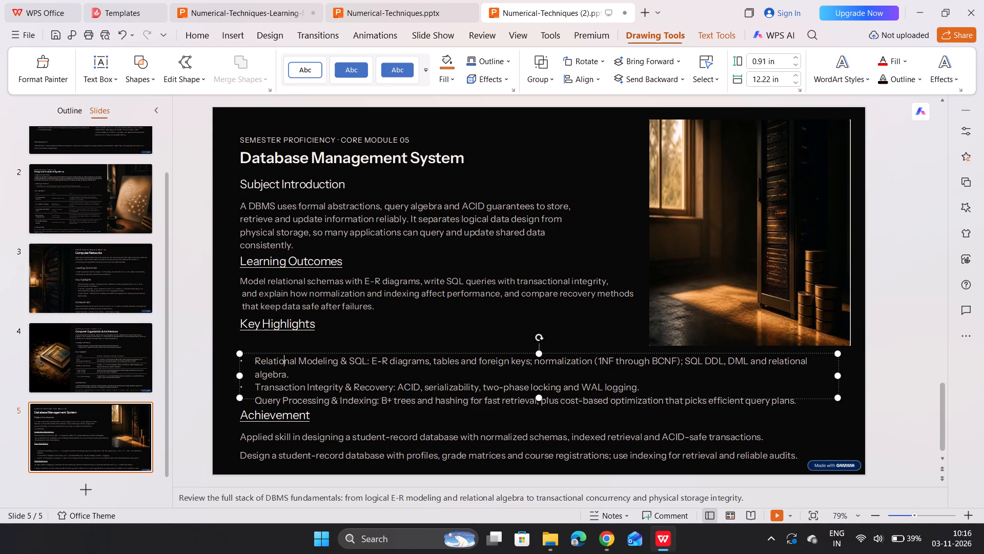
pyautogui.moveTo(292, 353); pyautogui.dragTo(292, 350)
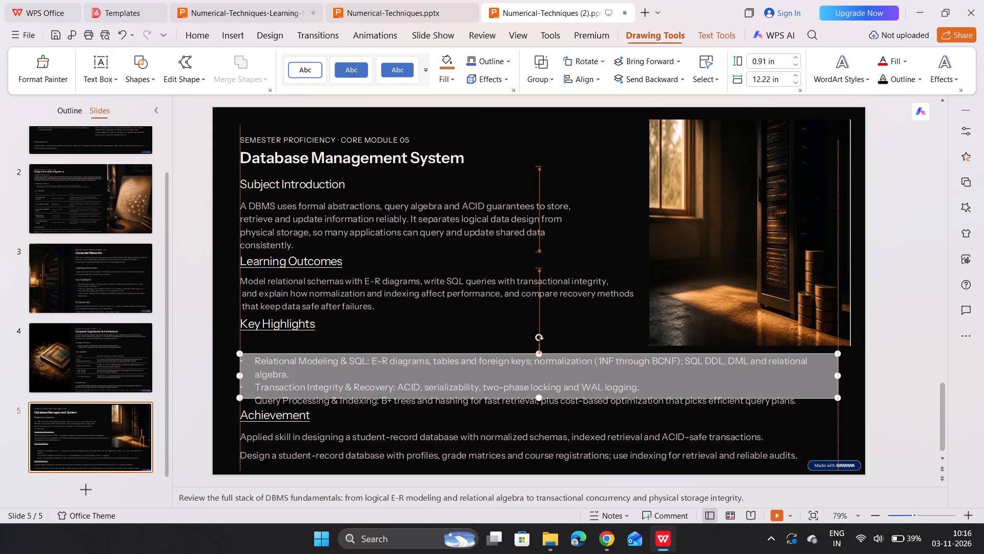
pyautogui.moveTo(292, 350); pyautogui.dragTo(292, 334)
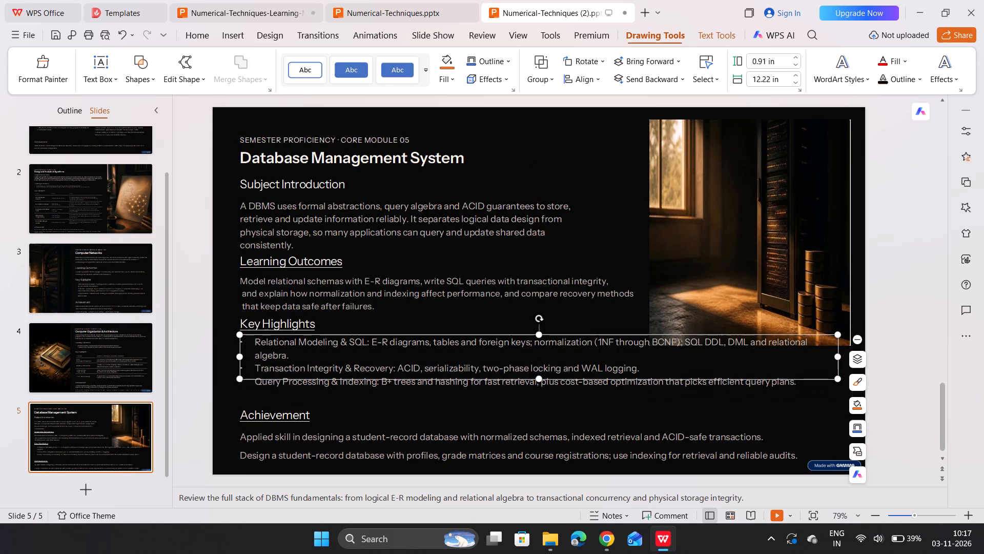
# Break the Relational Modeling & SQL bullet after "normalization", with the second line unbulleted and indented by spaces to align with the text above.
pyautogui.click(595, 342)
pyautogui.press('Return')
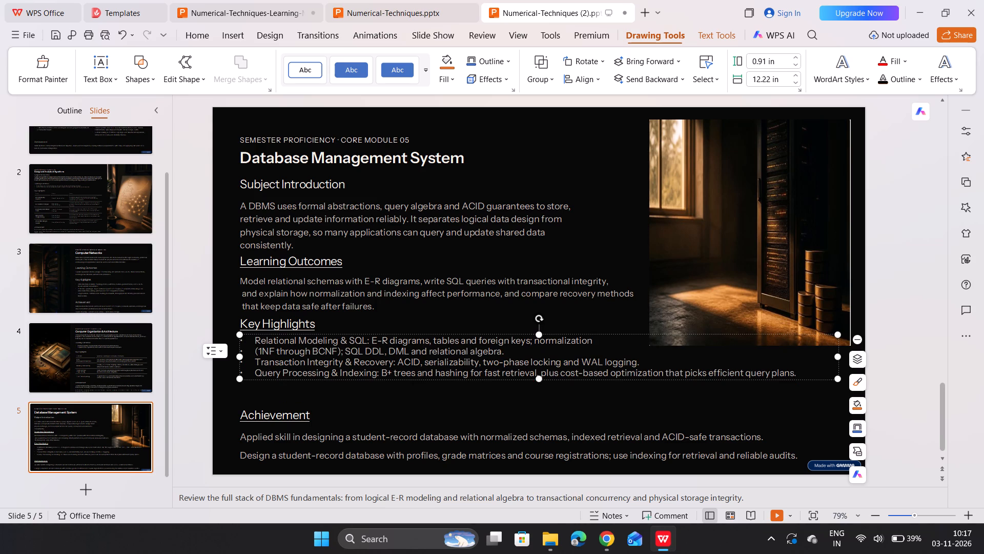
pyautogui.press('BackSpace')
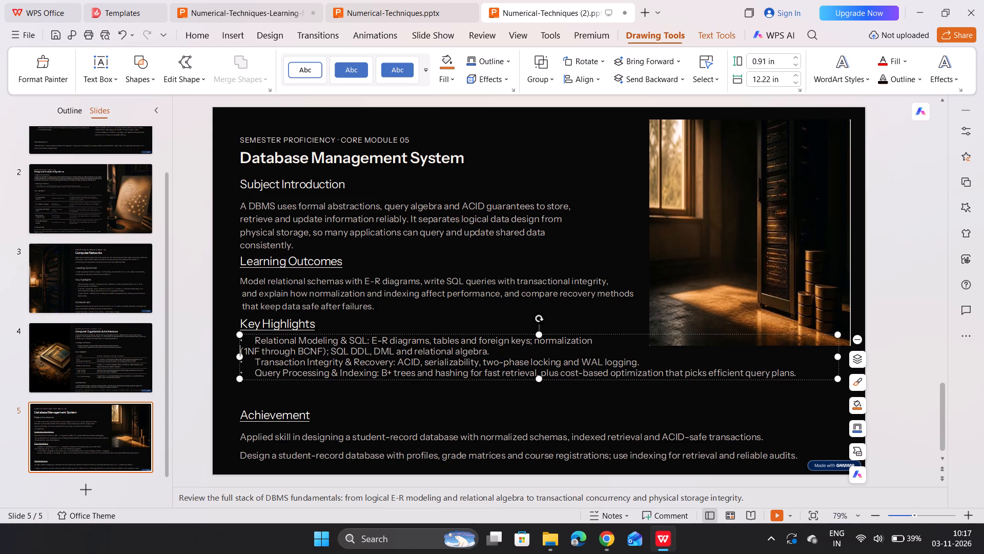
pyautogui.press('space')
pyautogui.press('space')
pyautogui.press('space')
pyautogui.press('space')
pyautogui.press('space')
pyautogui.press('space')
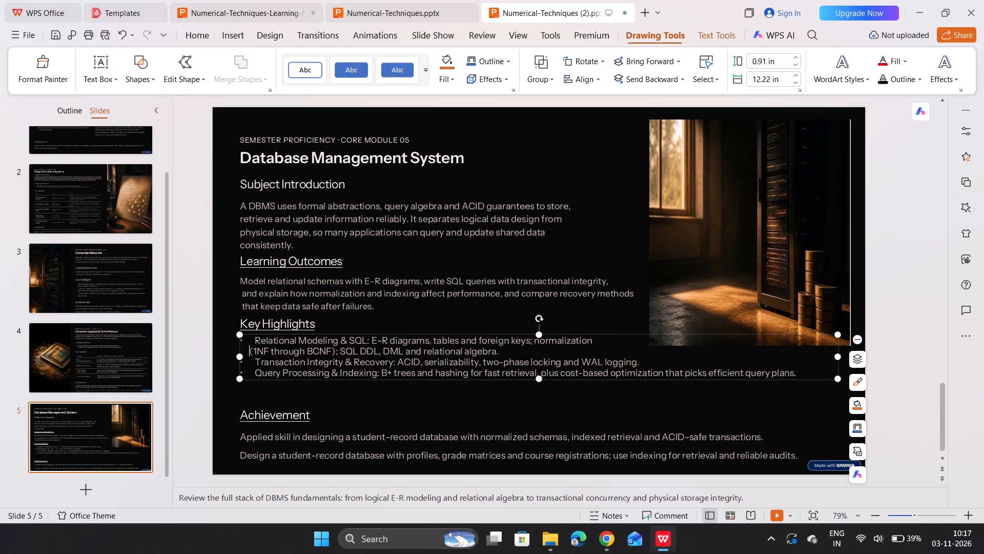
pyautogui.press('space')
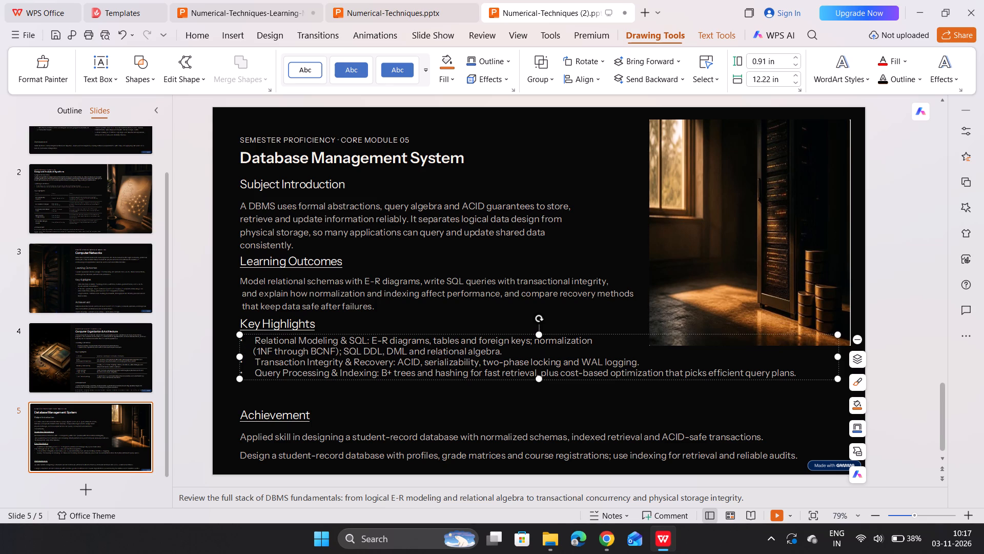
# Stretch the picture downwards to a height of about 5.07 in.
pyautogui.click(822, 189)
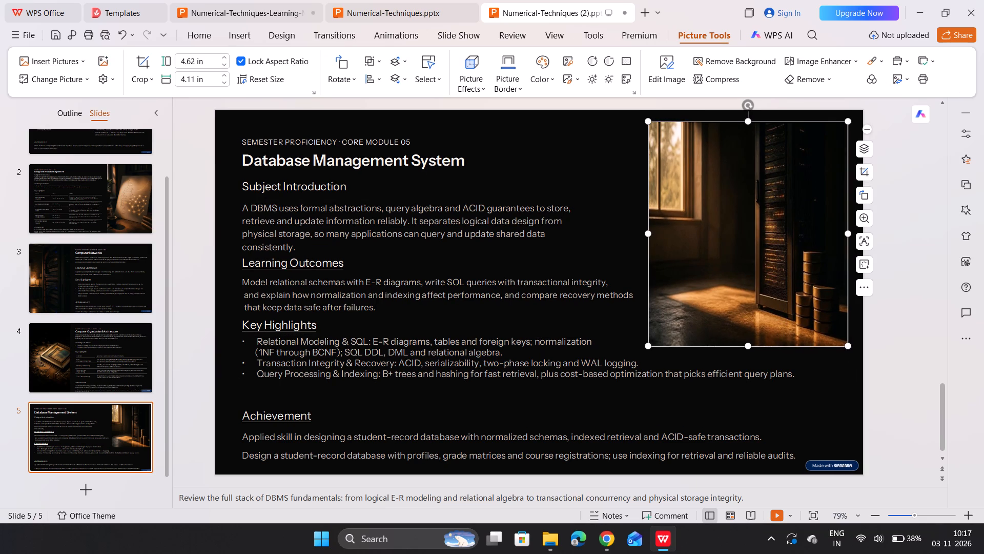
pyautogui.moveTo(748, 346); pyautogui.dragTo(749, 368)
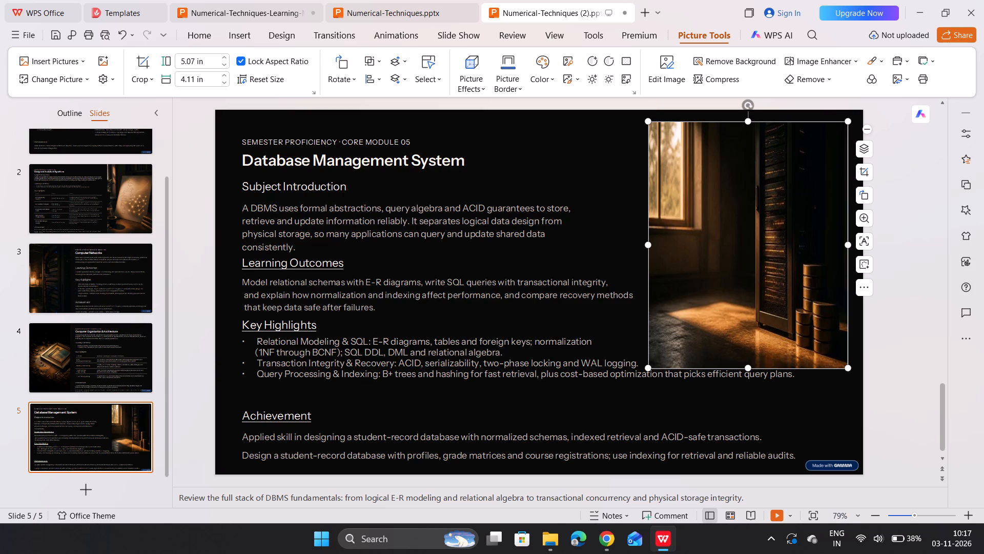
# Break the Query Processing & Indexing bullet after "cost-based", with the second line unbulleted and indented by spaces to align with the text above.
pyautogui.click(582, 374)
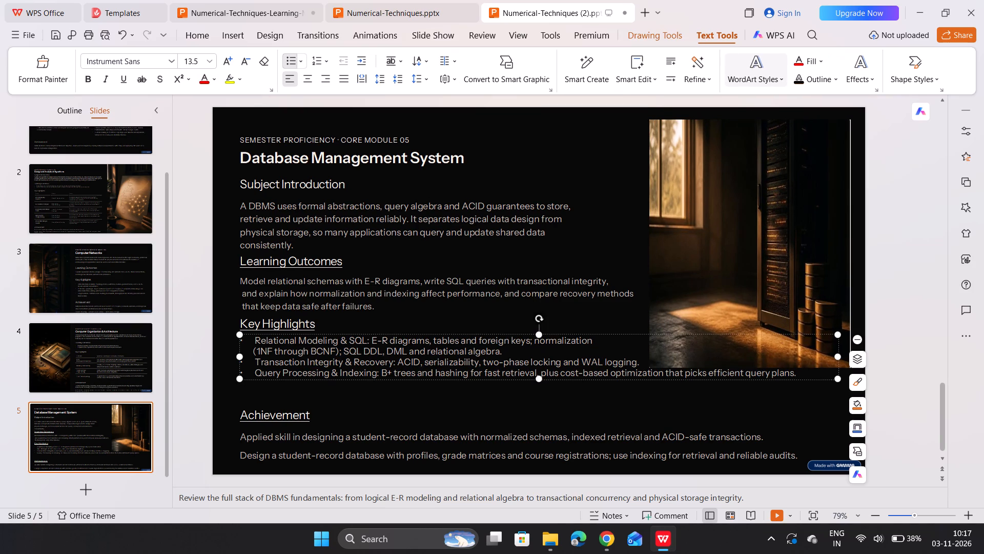
pyautogui.press('Right')
pyautogui.press('Right')
pyautogui.press('Right')
pyautogui.press('Right')
pyautogui.press('Right')
pyautogui.press('Right')
pyautogui.press('Return')
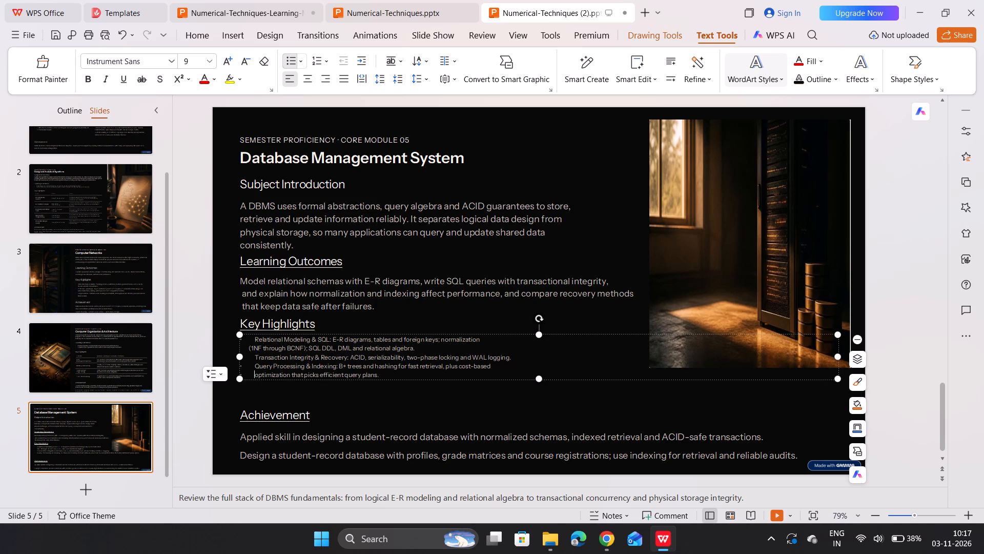
pyautogui.press('BackSpace')
pyautogui.press('BackSpace')
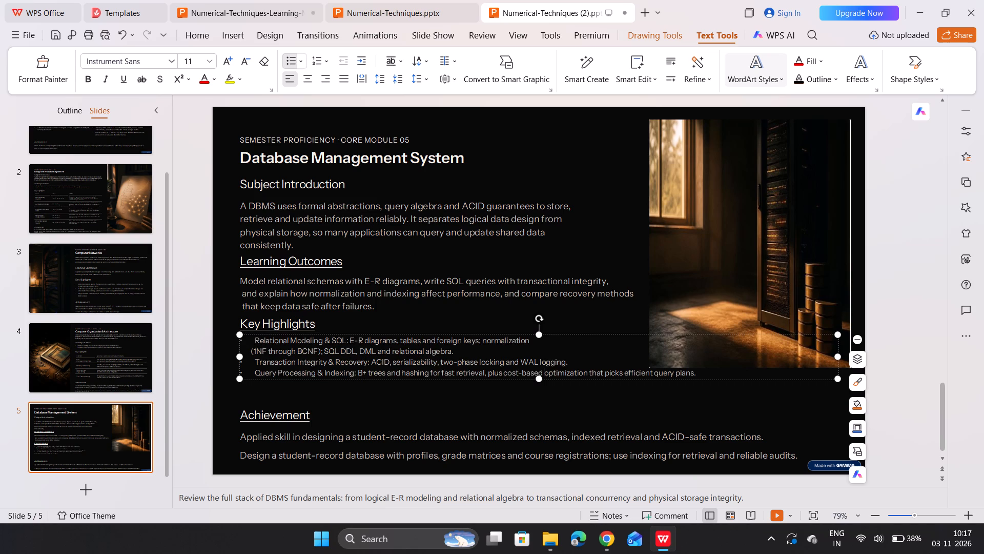
pyautogui.press('Return')
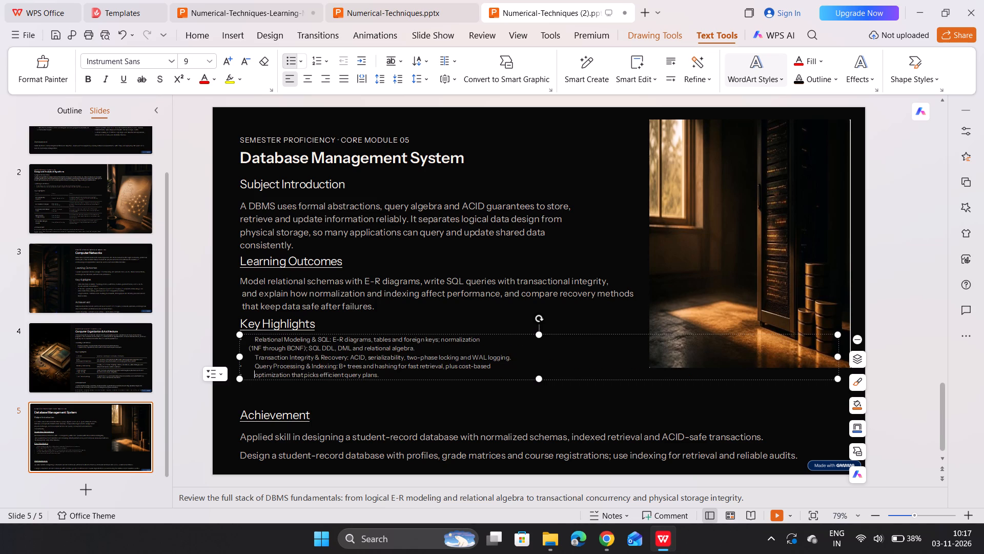
pyautogui.press('BackSpace')
pyautogui.press('space')
pyautogui.press('space')
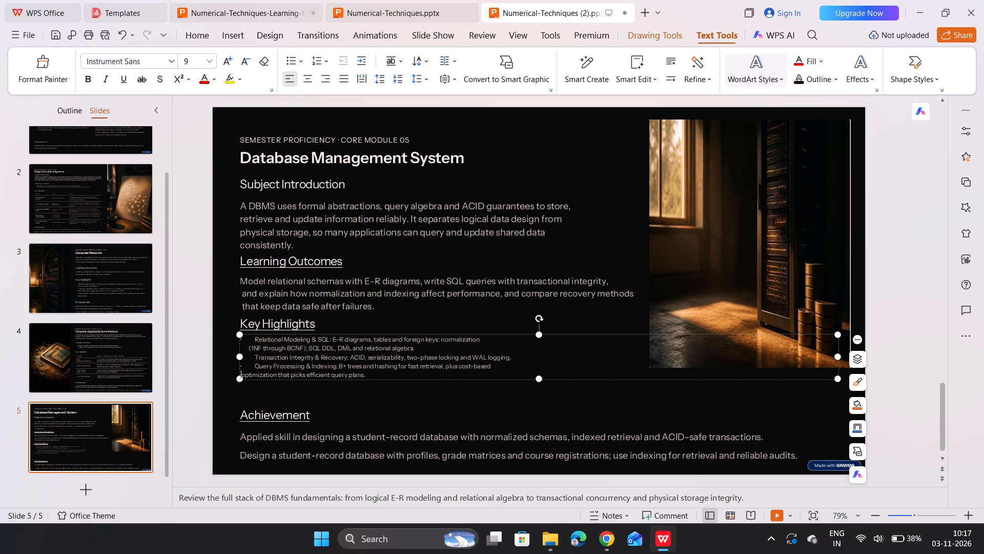
pyautogui.press('space')
pyautogui.press('space')
pyautogui.press('space')
pyautogui.press('space')
pyautogui.press('space')
pyautogui.press('space')
pyautogui.press('space')
pyautogui.press('space')
pyautogui.press('space')
pyautogui.press('space')
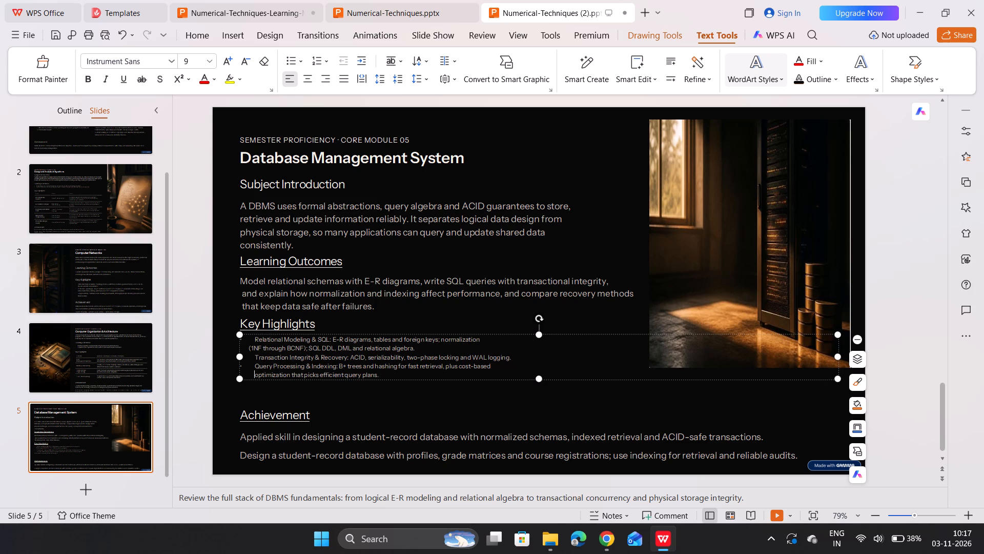
# Set the font size of all the Key Highlights list text to 14.
pyautogui.moveTo(253, 339); pyautogui.dragTo(379, 372)
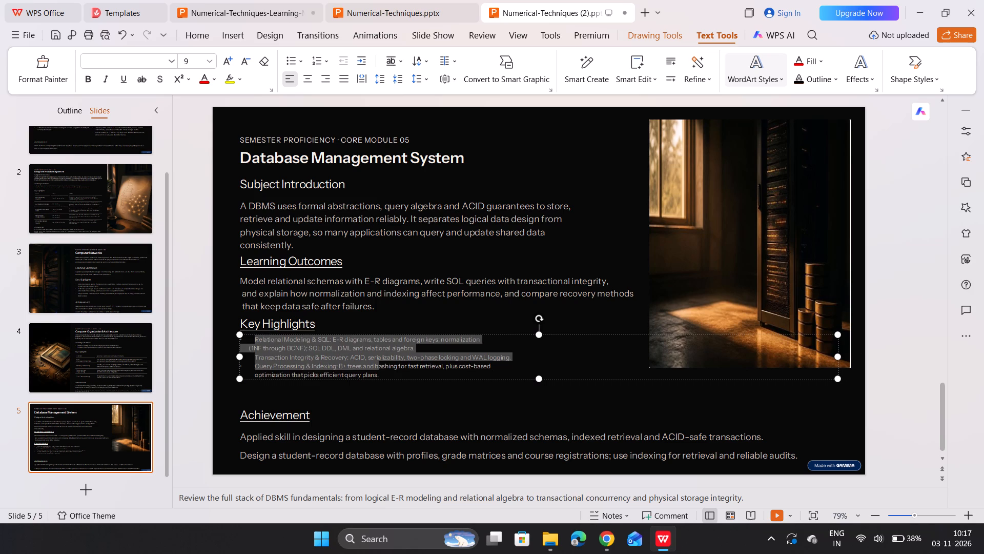
pyautogui.moveTo(379, 372); pyautogui.dragTo(381, 375)
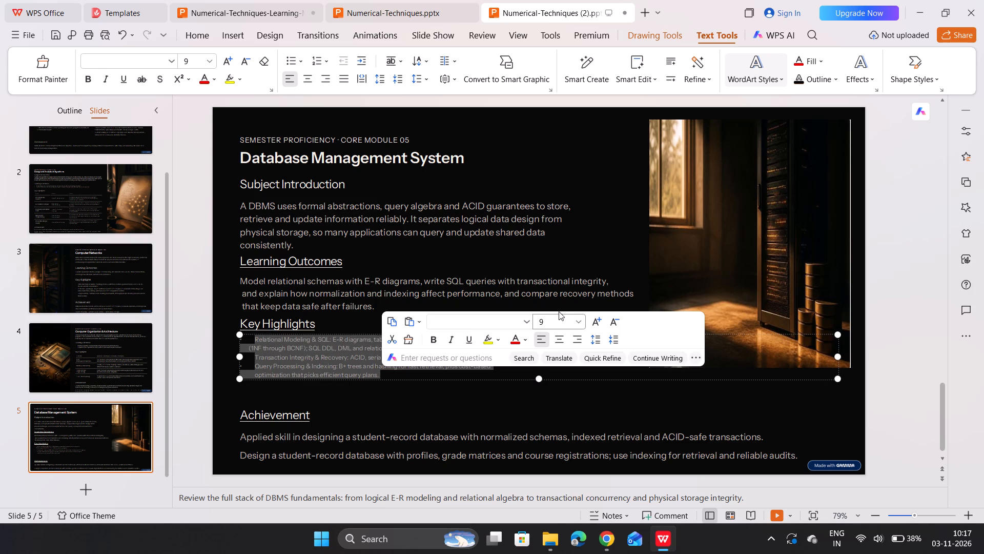
pyautogui.click(575, 314)
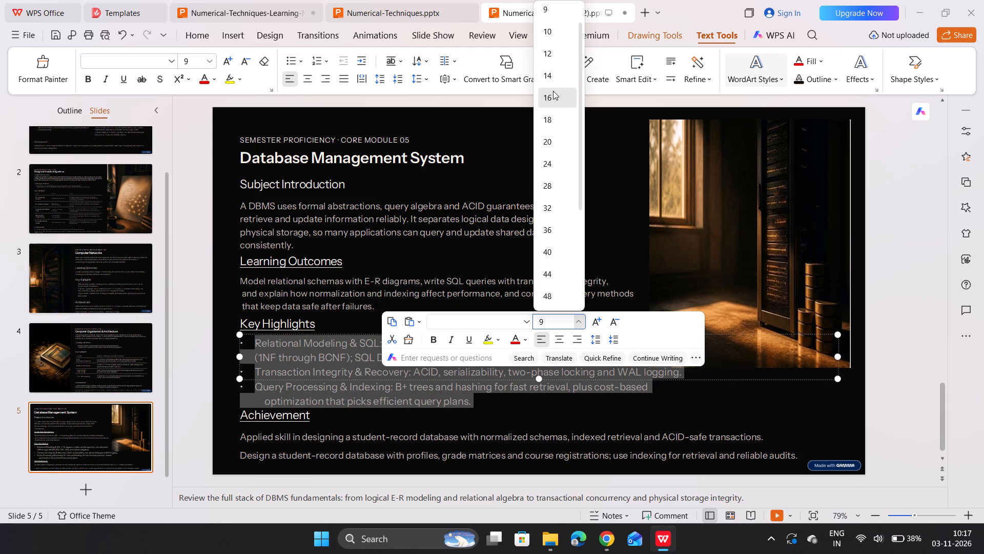
pyautogui.click(550, 76)
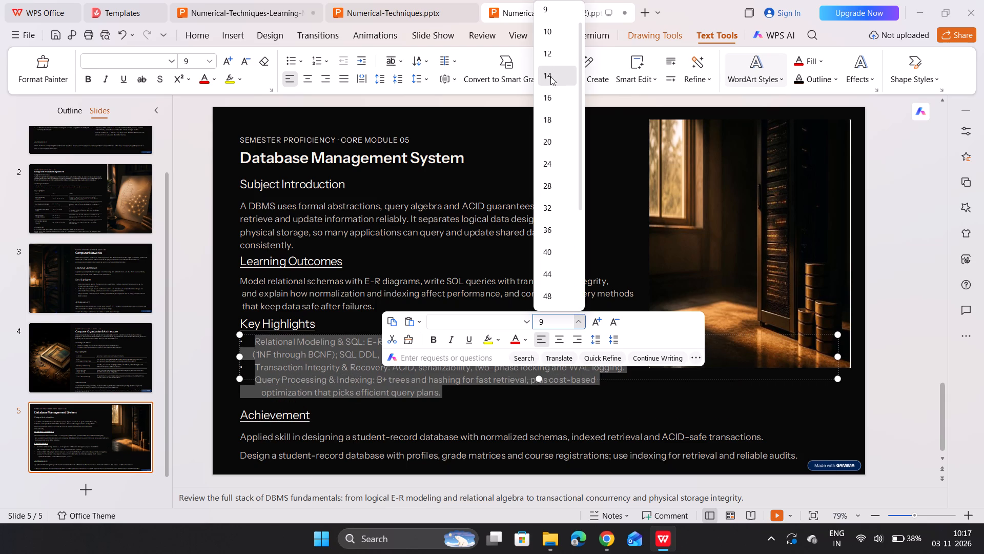
pyautogui.click(377, 286)
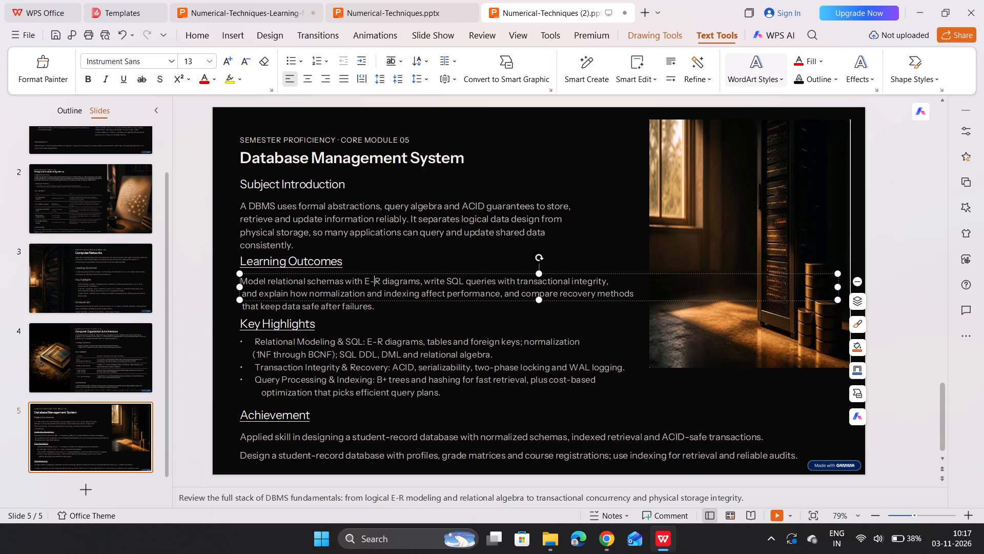
# Adjust the leading spaces before "optimization" and "(1NF" in Key Highlights so both continuation lines align with the bullet text above.
pyautogui.click(263, 395)
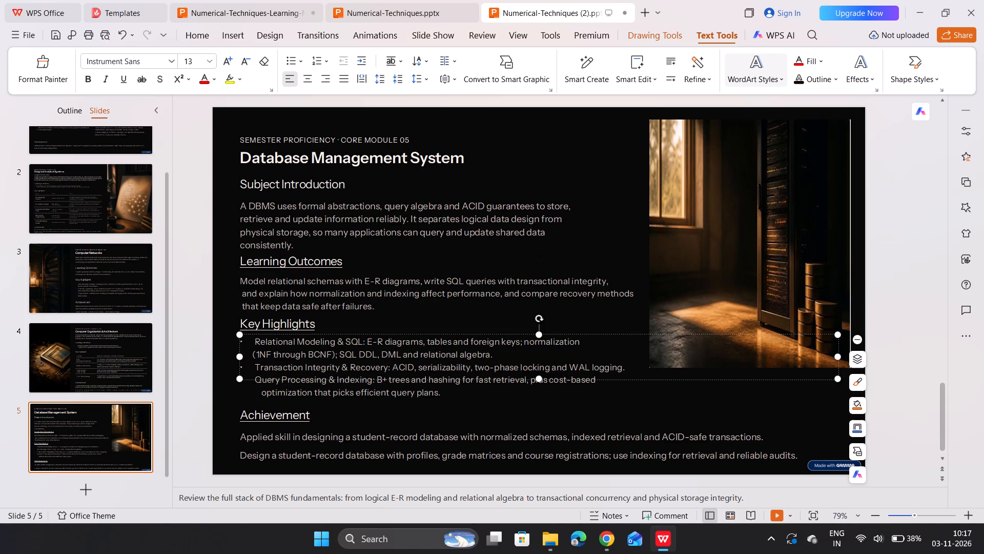
pyautogui.press('BackSpace')
pyautogui.press('BackSpace')
pyautogui.press('BackSpace')
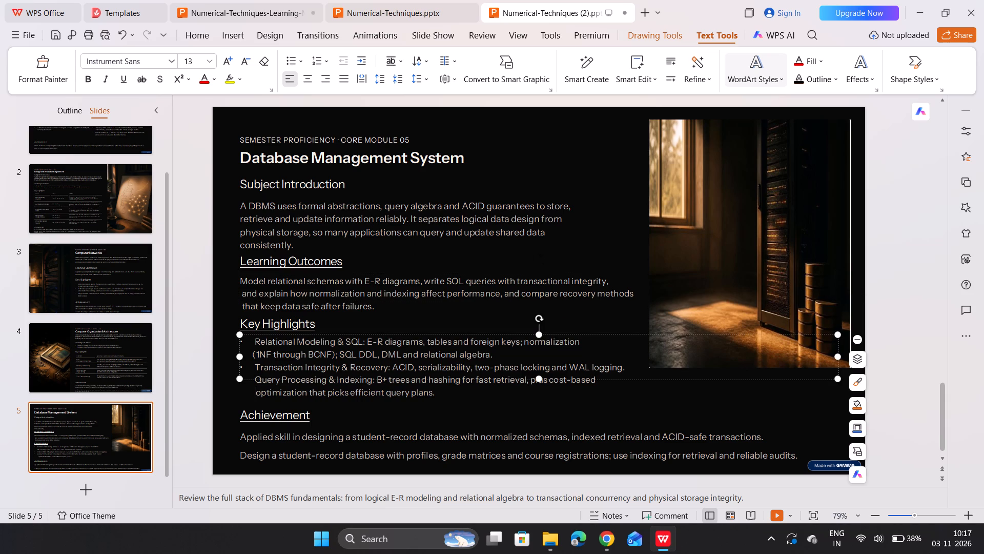
pyautogui.press('Up')
pyautogui.press('Up')
pyautogui.press('Up')
pyautogui.press('Left')
pyautogui.press('space')
pyautogui.press('space')
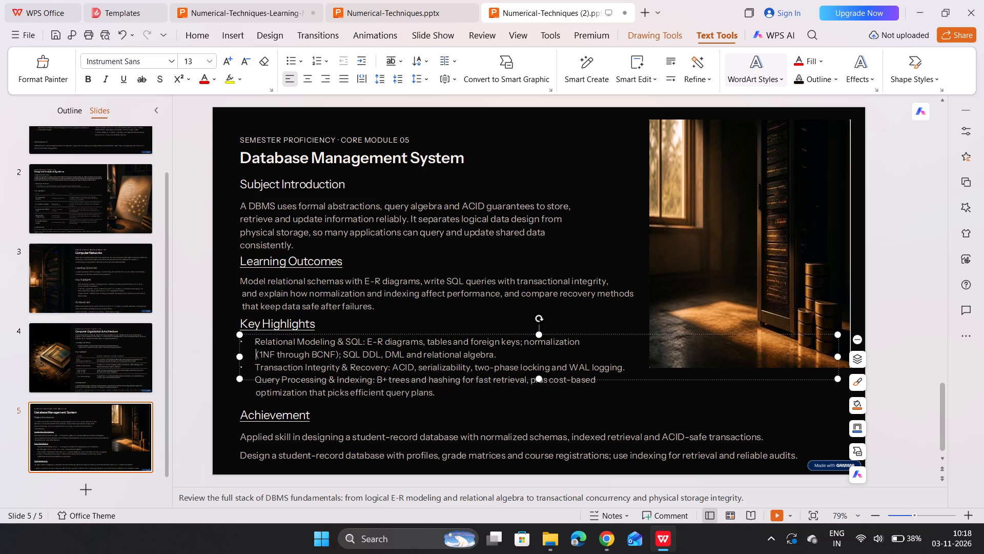
pyautogui.scroll(-2, 263, 395)
pyautogui.click(456, 445)
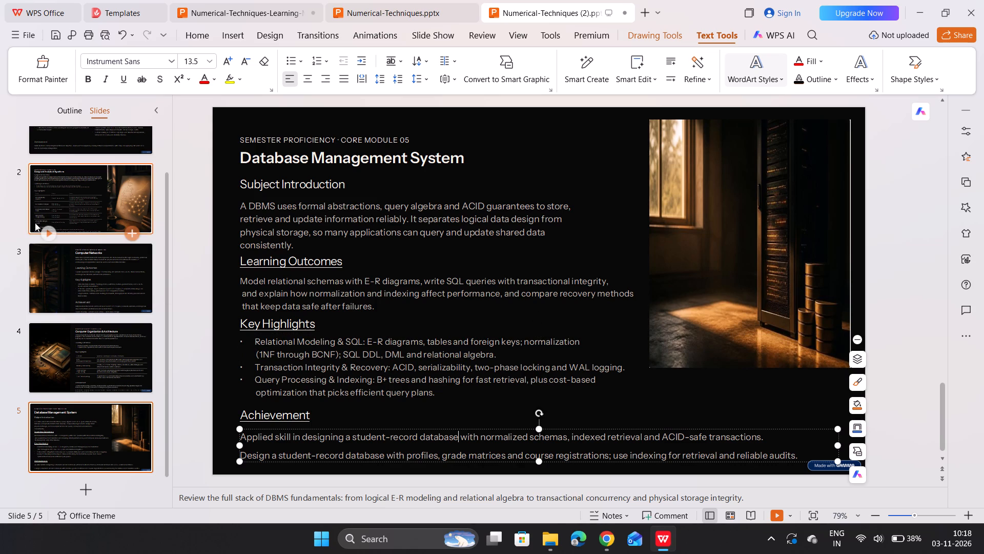
# Copy the small dark cover picture from slide 4 of Numerical-Techniques.pptx and paste it over the Gamma badge on the Numerical Techniques slide.
pyautogui.scroll(8, 35, 223)
pyautogui.click(76, 156)
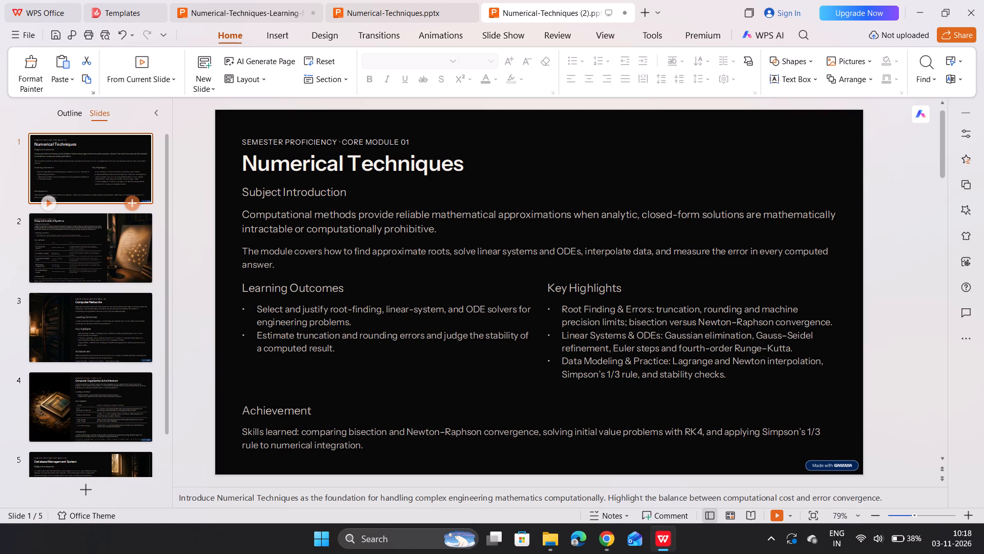
pyautogui.click(373, 21)
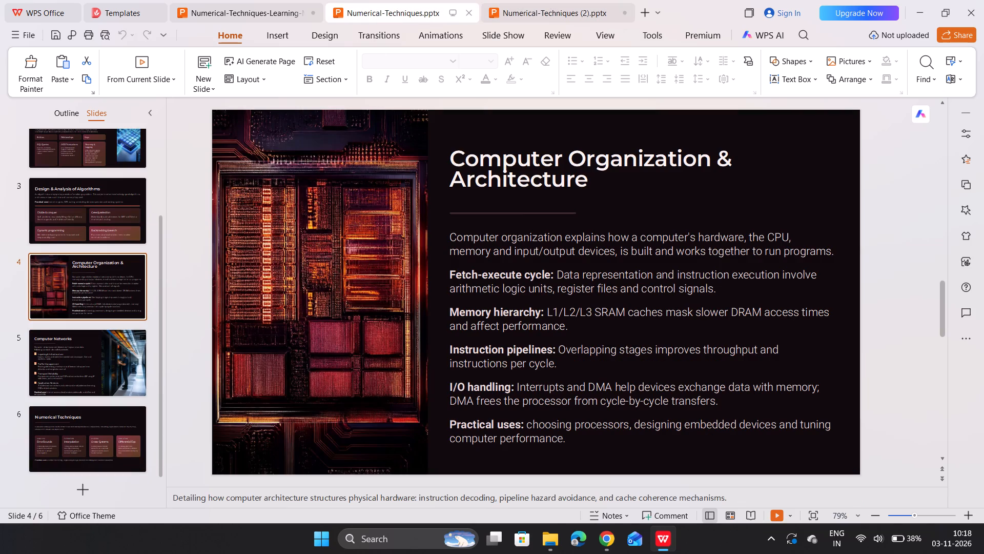
pyautogui.click(825, 461)
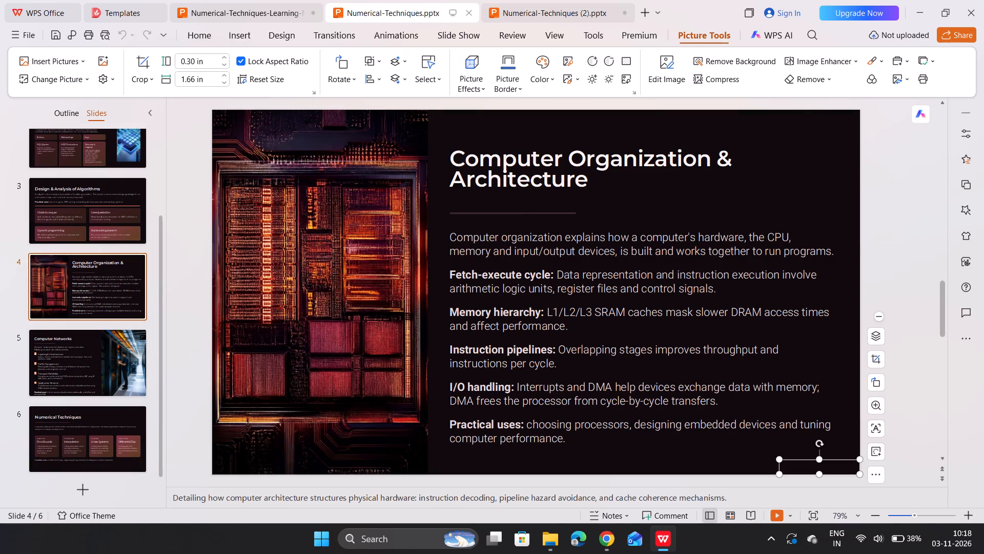
pyautogui.hotkey('ctrl', 'c')
pyautogui.click(534, 15)
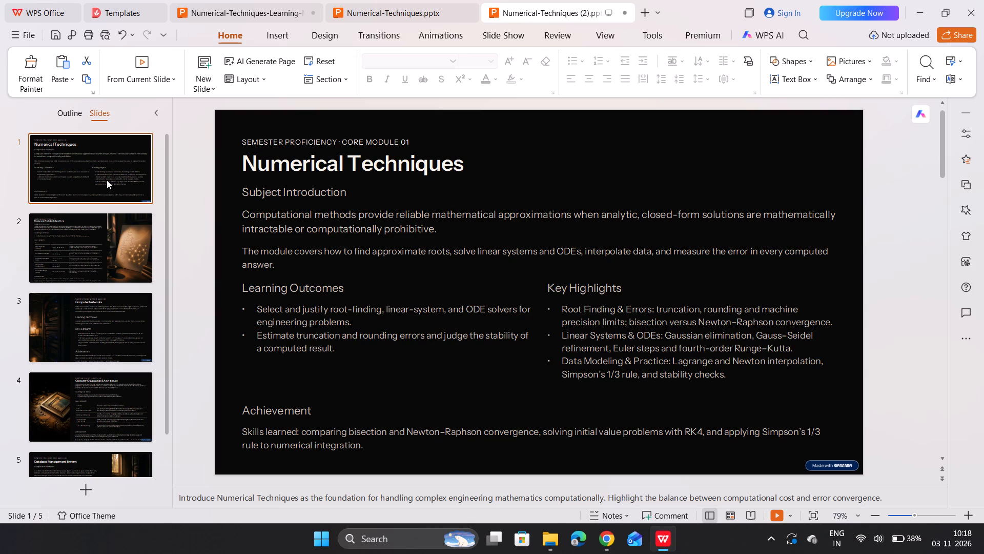
pyautogui.click(107, 180)
pyautogui.hotkey('ctrl', 'v')
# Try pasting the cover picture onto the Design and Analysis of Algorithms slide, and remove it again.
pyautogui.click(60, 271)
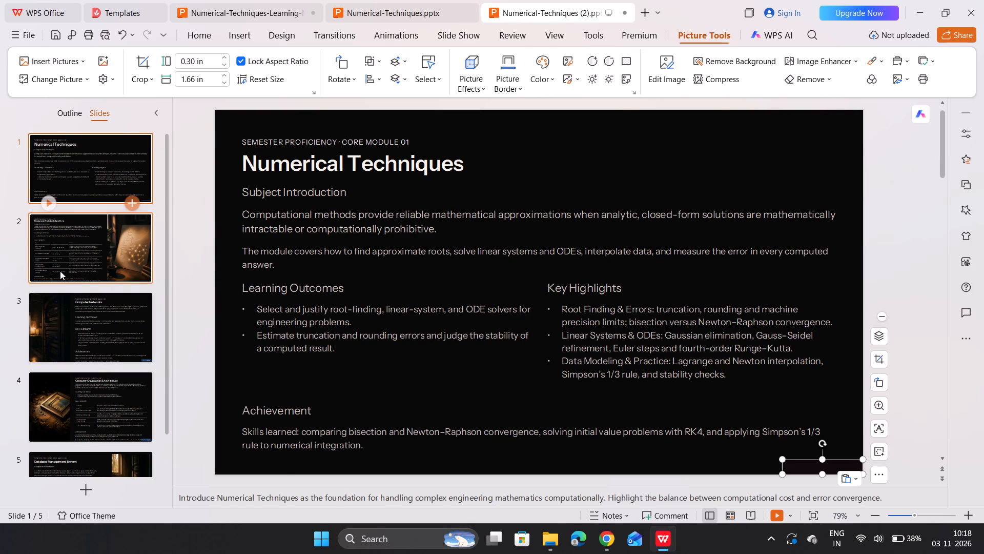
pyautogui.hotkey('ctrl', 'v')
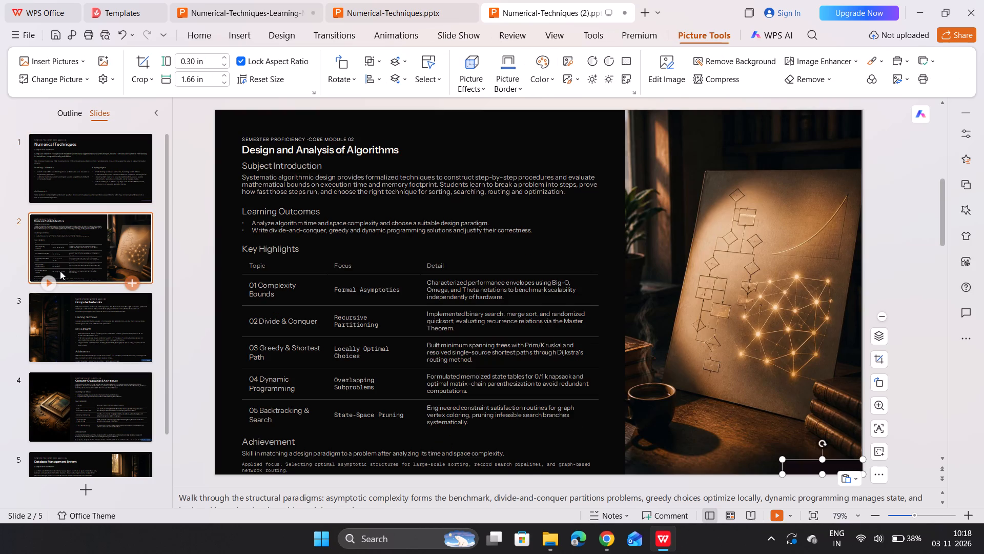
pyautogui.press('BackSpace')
# Paste the cover picture over the Gamma badge corner on the Computer Networks, Computer Organization & Architecture and Database Management System slides.
pyautogui.click(57, 329)
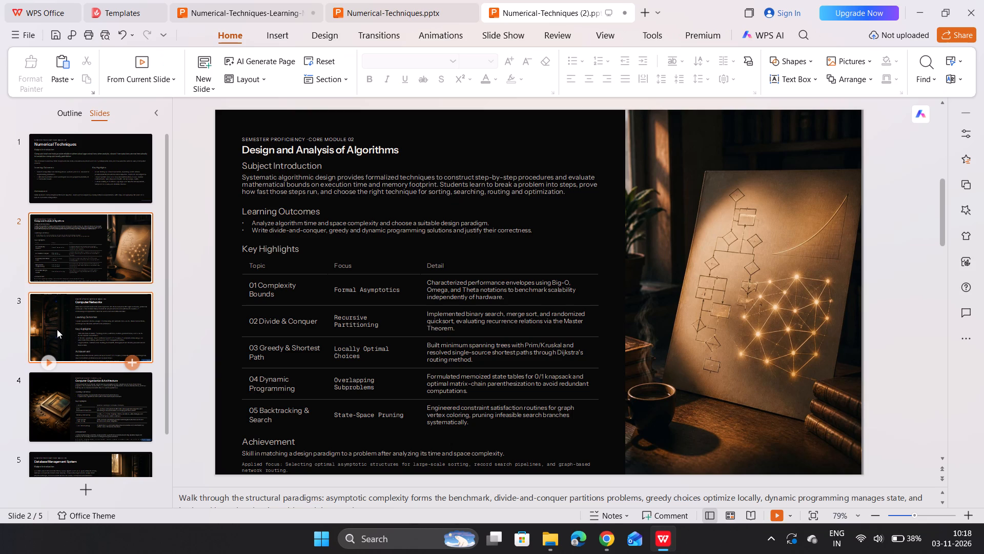
pyautogui.hotkey('ctrl', 'v')
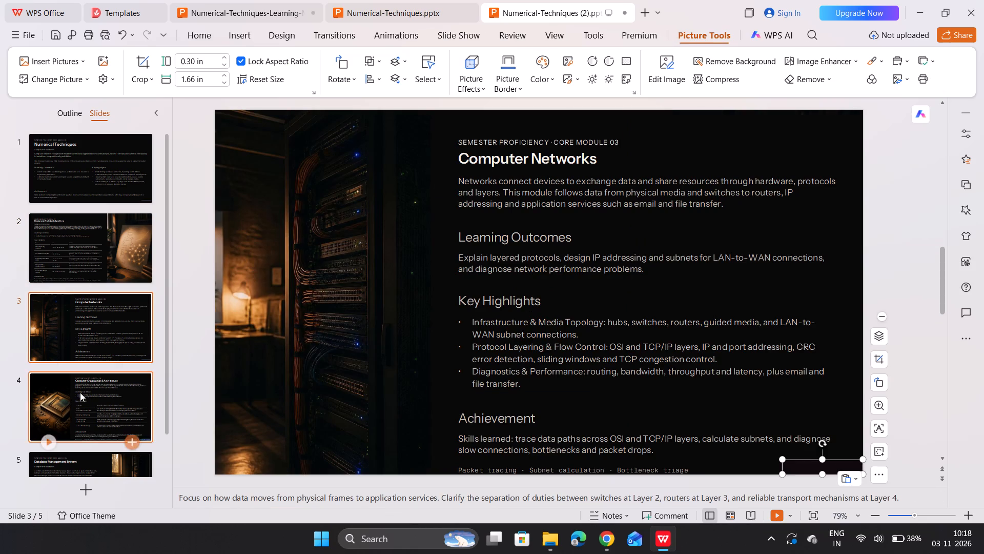
pyautogui.click(85, 401)
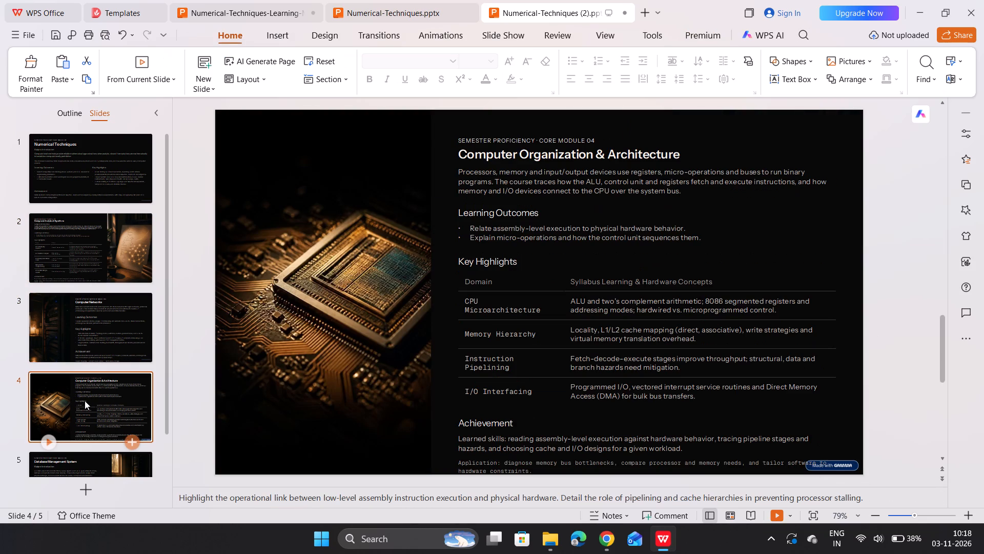
pyautogui.hotkey('ctrl', 'v')
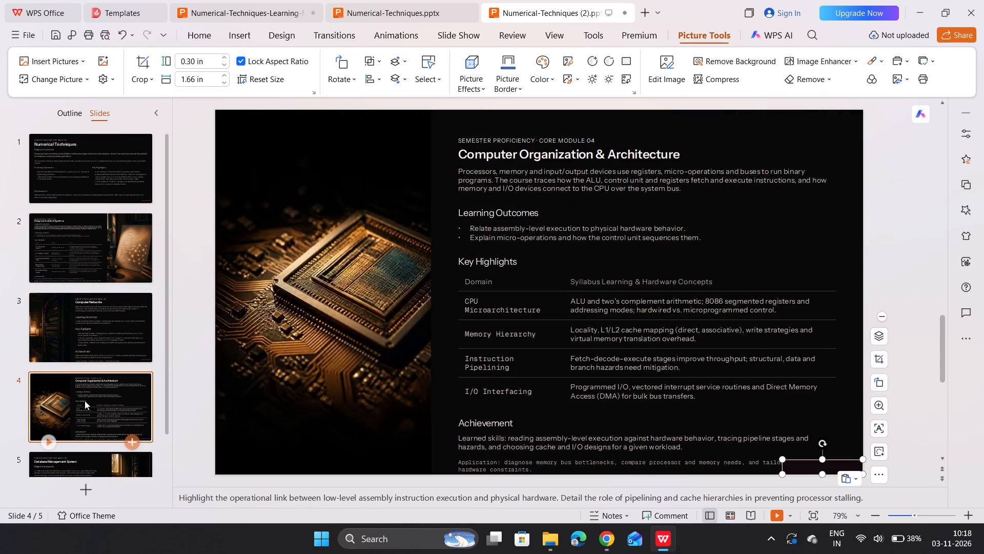
pyautogui.click(83, 463)
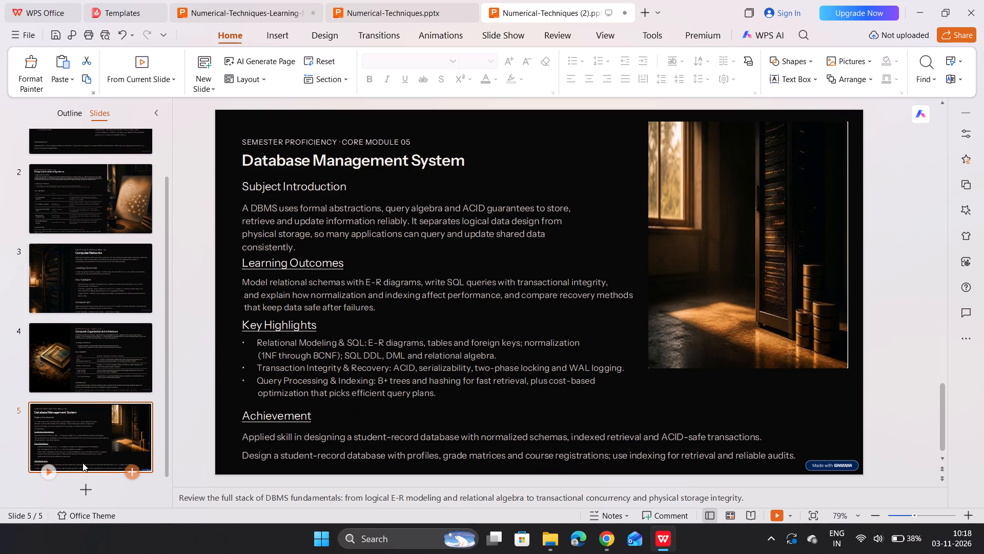
pyautogui.hotkey('ctrl', 'v')
pyautogui.scroll(-2, 112, 379)
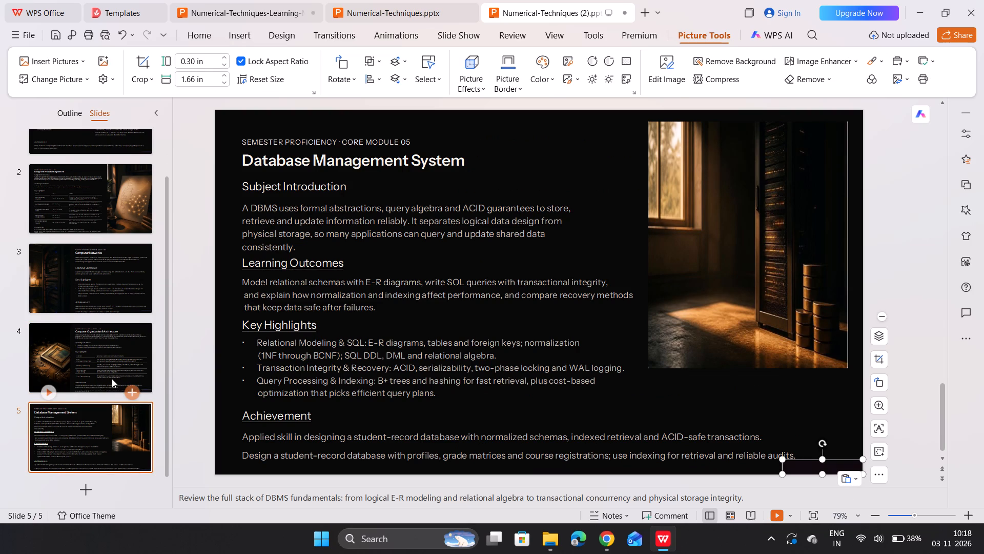
pyautogui.scroll(-1, 112, 379)
pyautogui.click(107, 412)
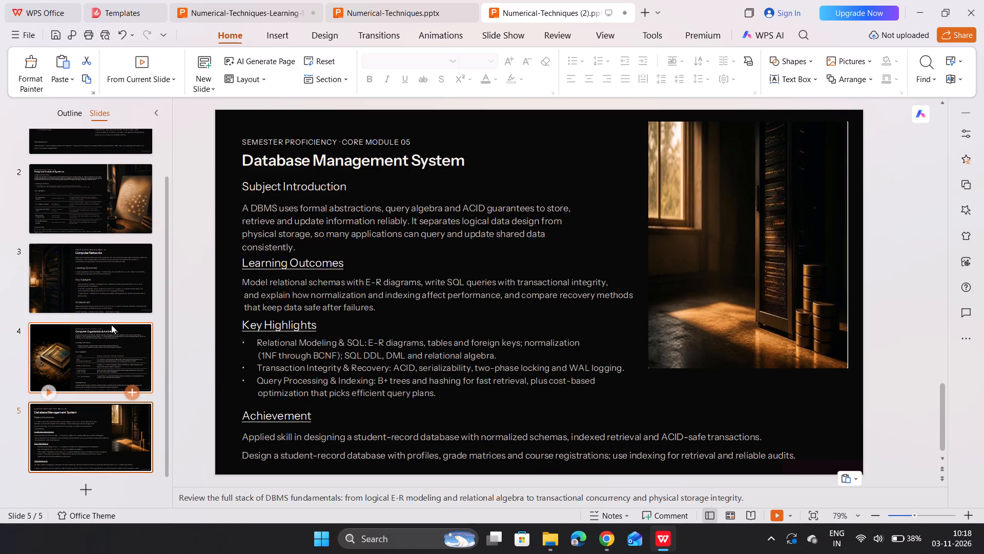
# Review the slides one by one to check the lower corner where the Gamma badge was.
pyautogui.scroll(-1, 299, 375)
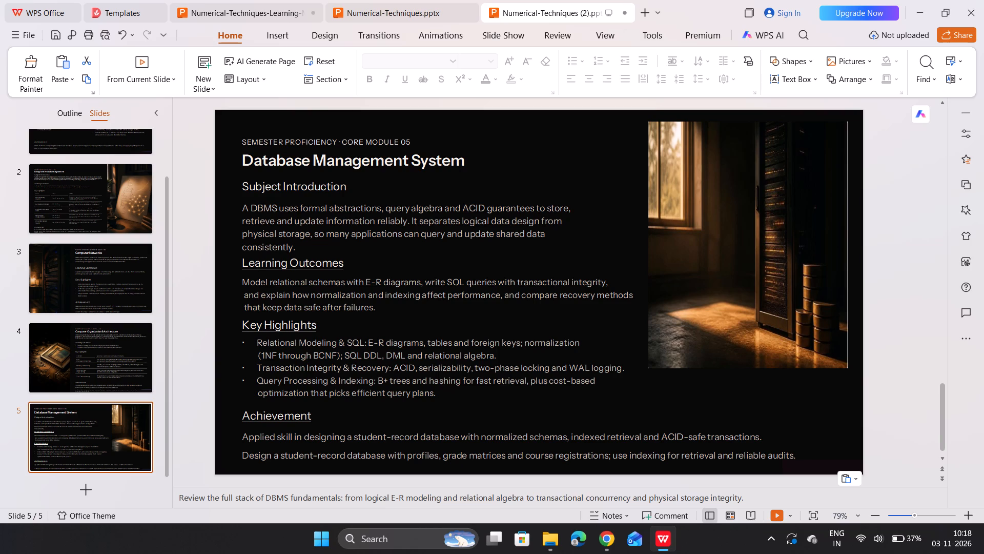
pyautogui.hotkey('ctrl', 'c')
pyautogui.click(118, 354)
pyautogui.click(104, 283)
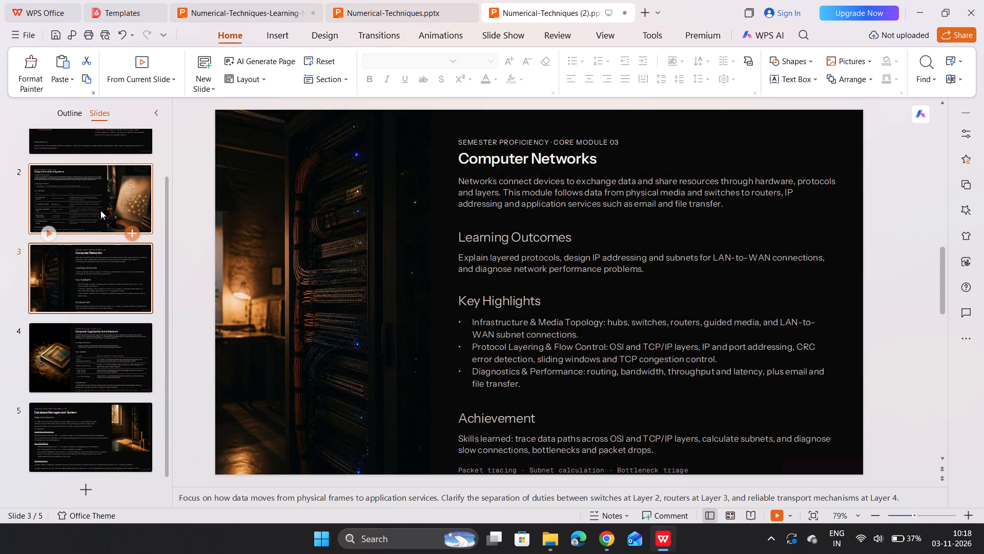
pyautogui.click(100, 210)
pyautogui.scroll(1, 100, 210)
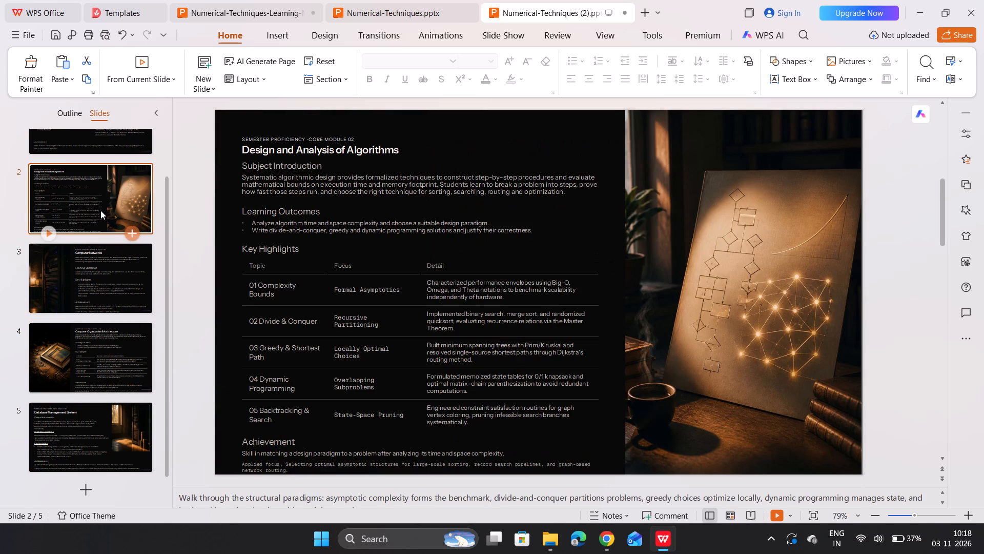
pyautogui.click(92, 171)
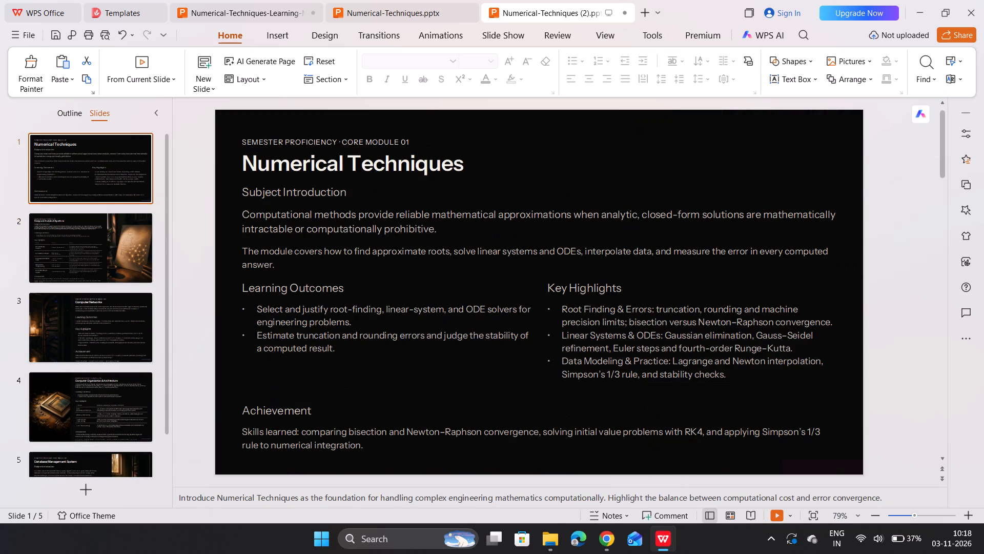
pyautogui.click(107, 234)
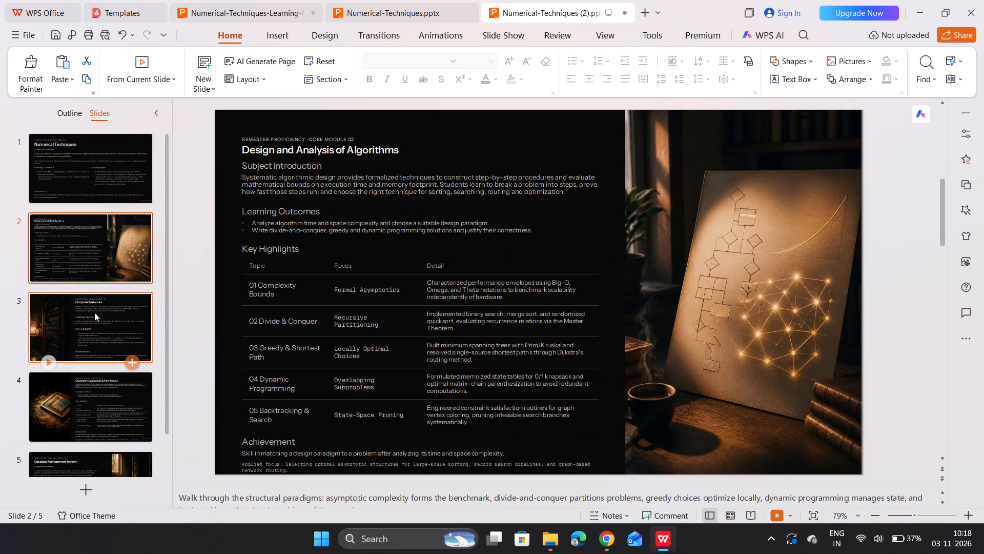
pyautogui.click(95, 324)
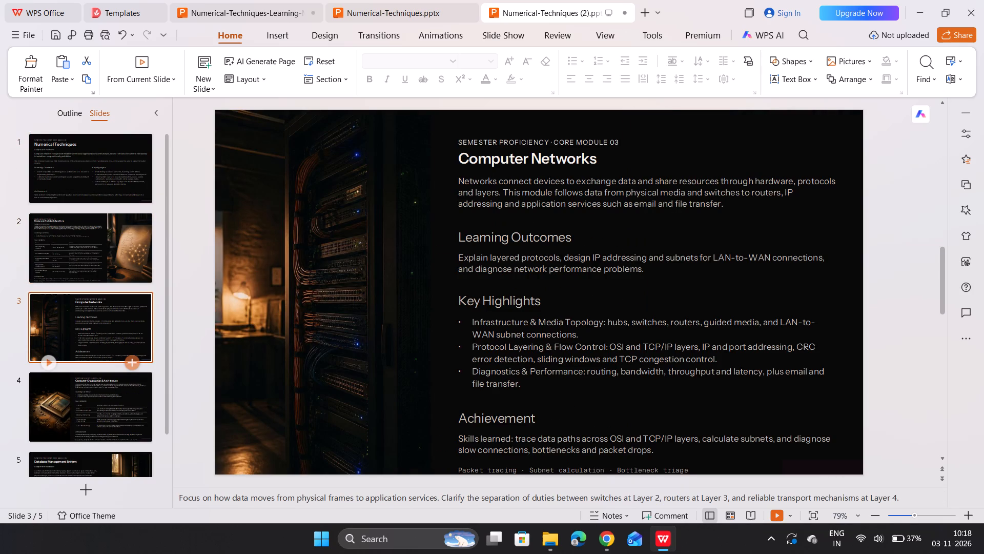
pyautogui.scroll(9, 689, 409)
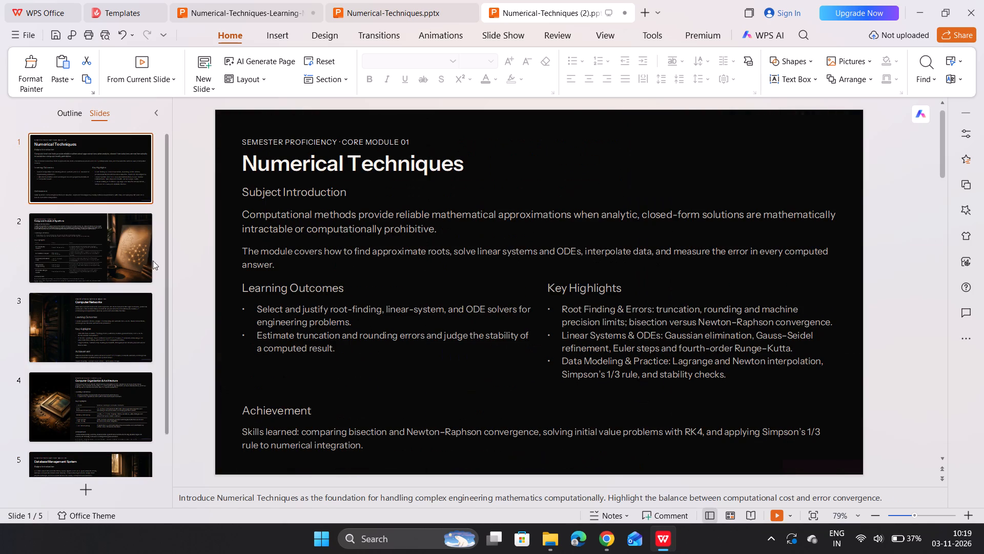
pyautogui.click(121, 247)
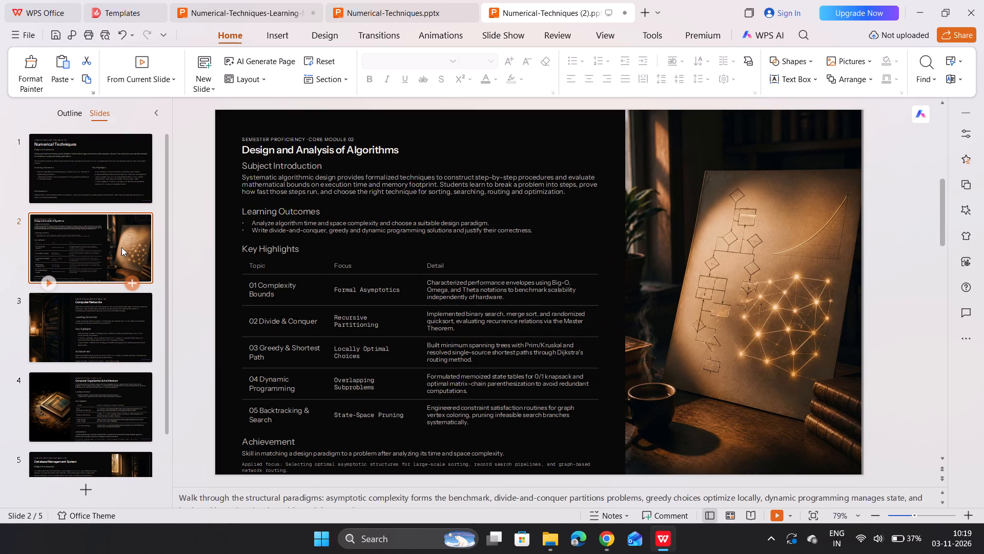
# Move the Database Management System slide to the first position in the presentation.
pyautogui.scroll(-4, 121, 247)
pyautogui.click(103, 403)
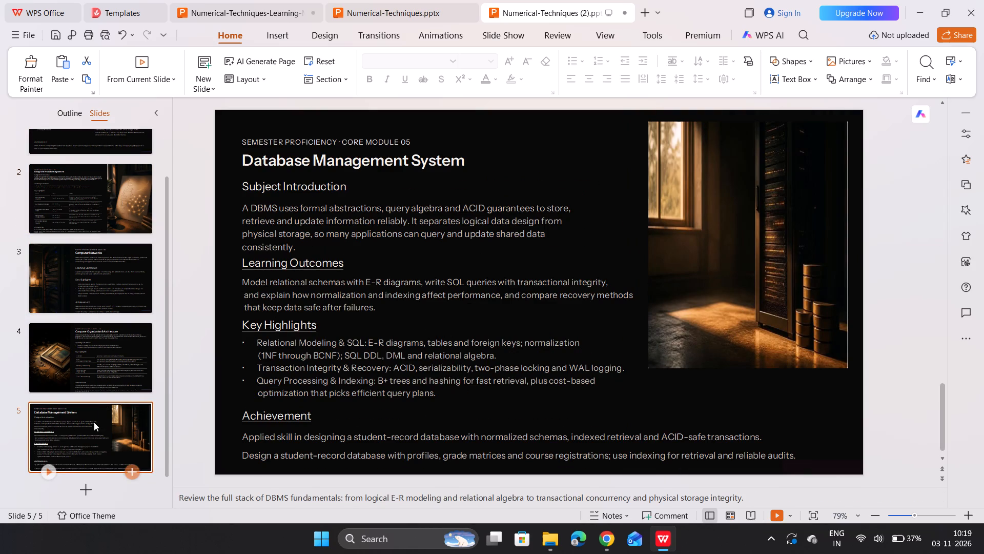
pyautogui.moveTo(94, 422); pyautogui.dragTo(111, 174)
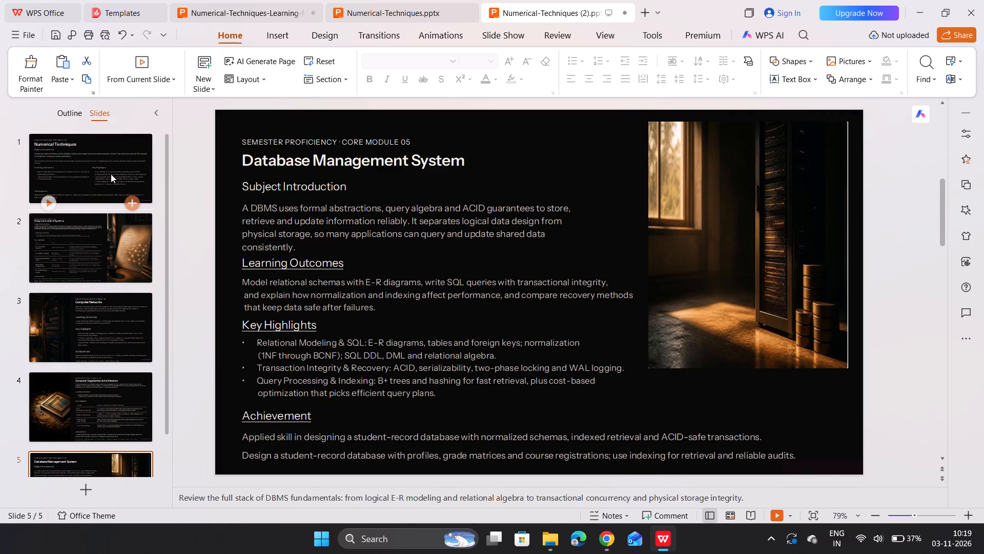
pyautogui.moveTo(96, 231); pyautogui.dragTo(92, 196)
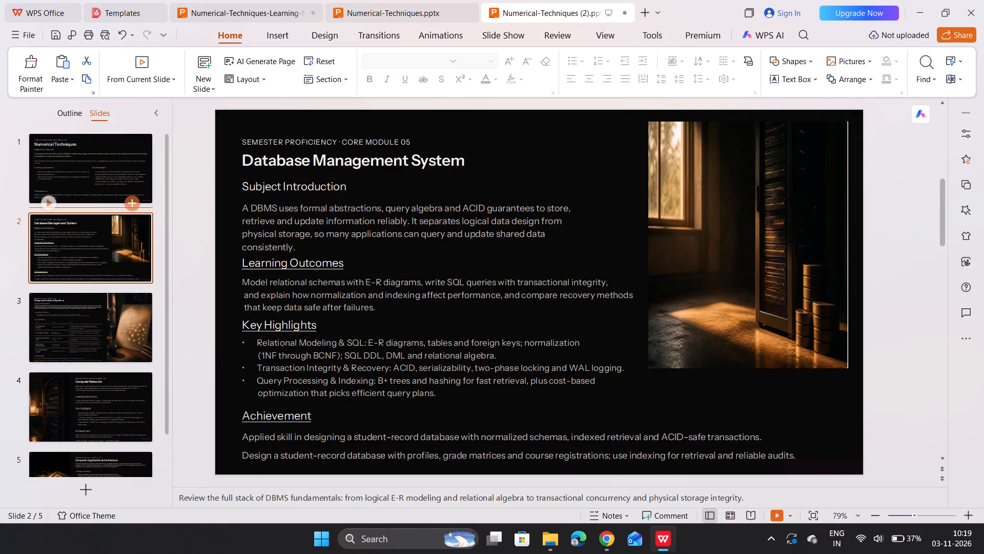
pyautogui.moveTo(92, 196); pyautogui.dragTo(87, 168)
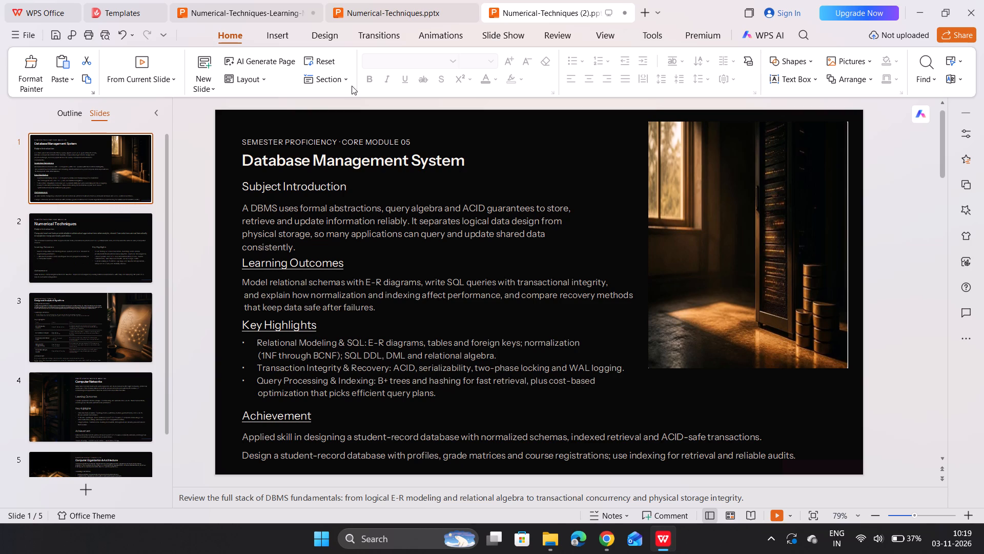
# Check the title slides of the Numerical-Techniques and Numerical-Techniques-Learning presentations for one to reuse.
pyautogui.click(406, 2)
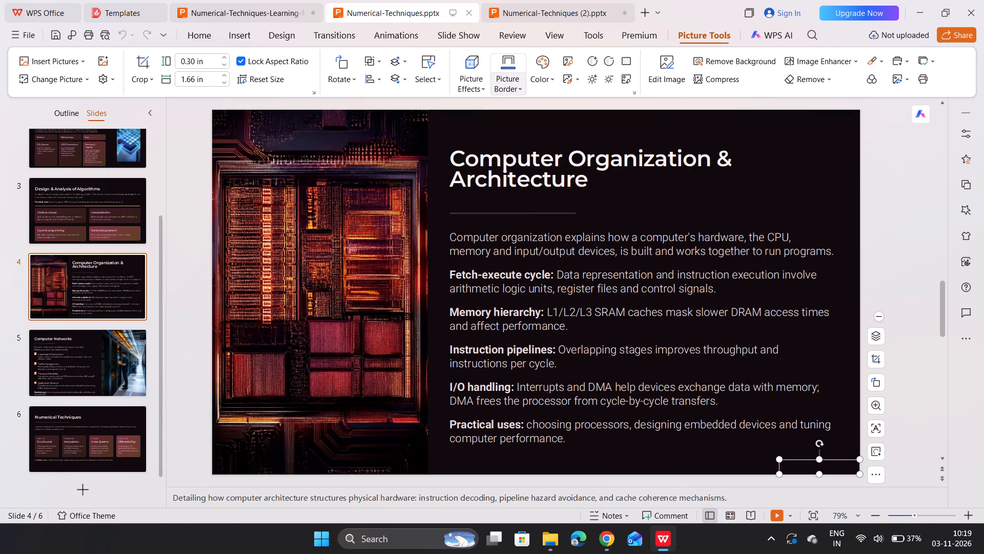
pyautogui.scroll(6, 398, 209)
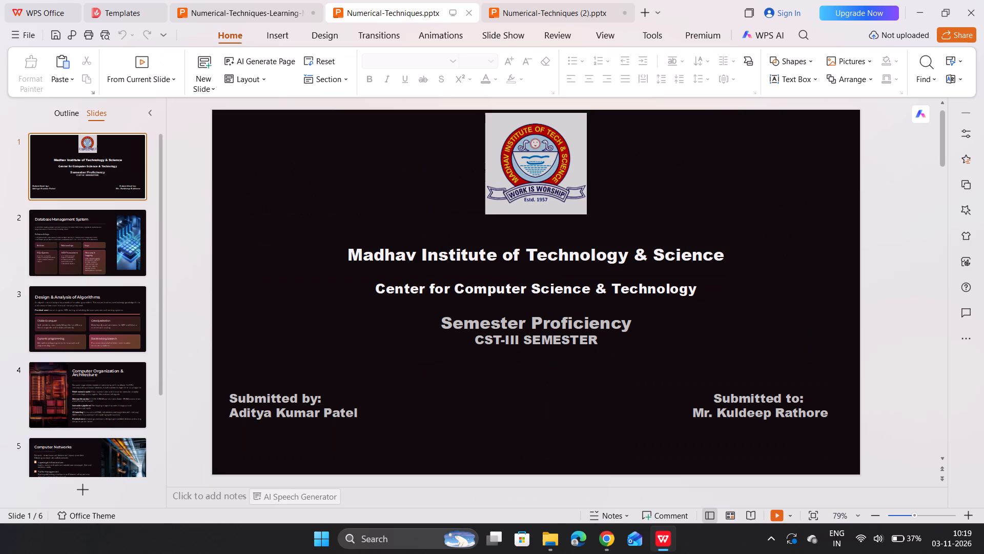
pyautogui.scroll(2, 398, 209)
pyautogui.click(344, 190)
pyautogui.hotkey('ctrl', 'c')
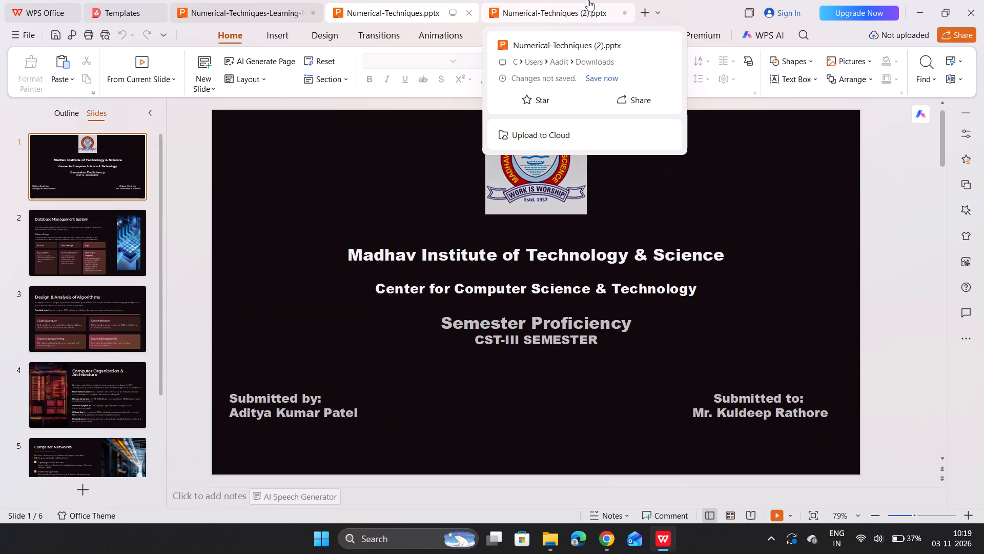
pyautogui.click(263, 0)
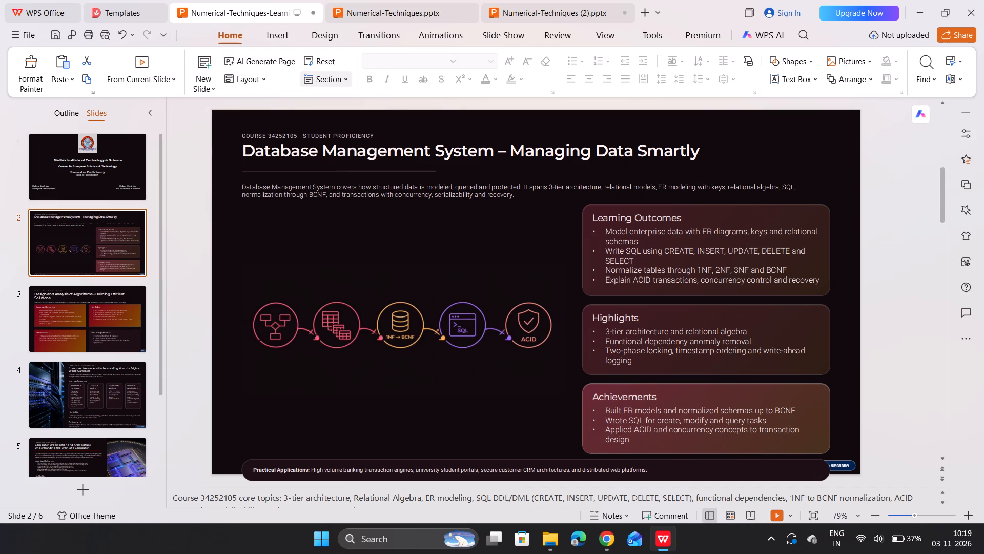
pyautogui.click(99, 170)
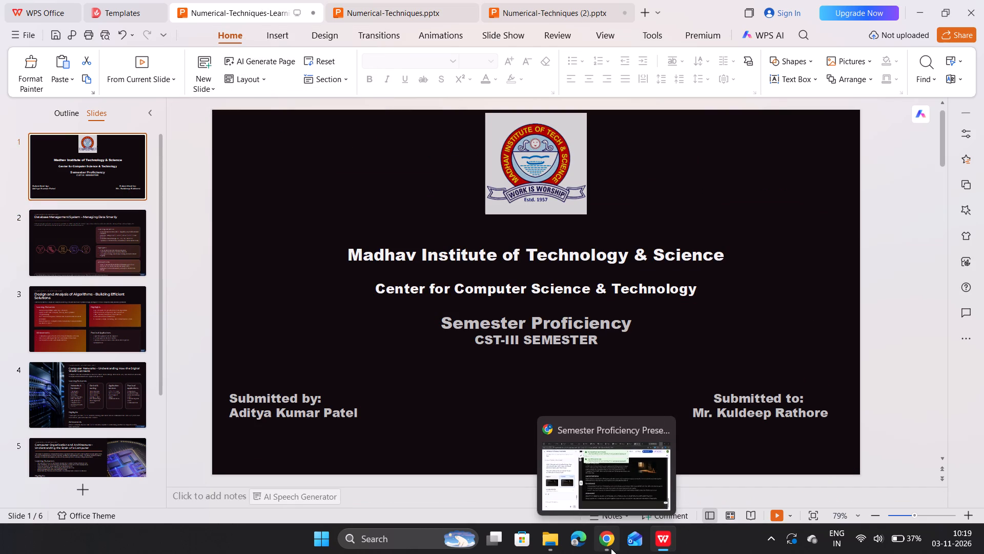
# Open the Numerical-Techniques (1) presentation from the Downloads folder and copy its title slide.
pyautogui.click(547, 541)
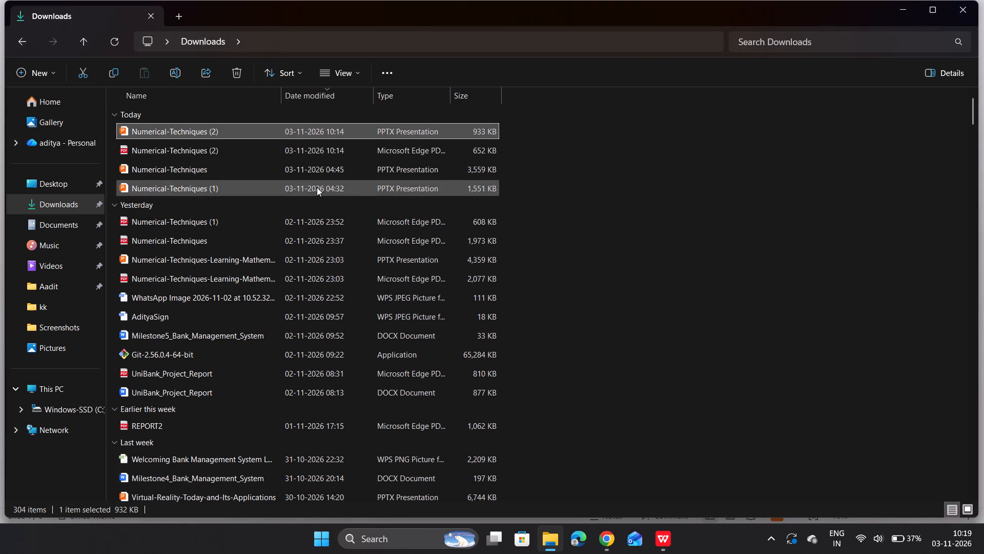
pyautogui.doubleClick(266, 188)
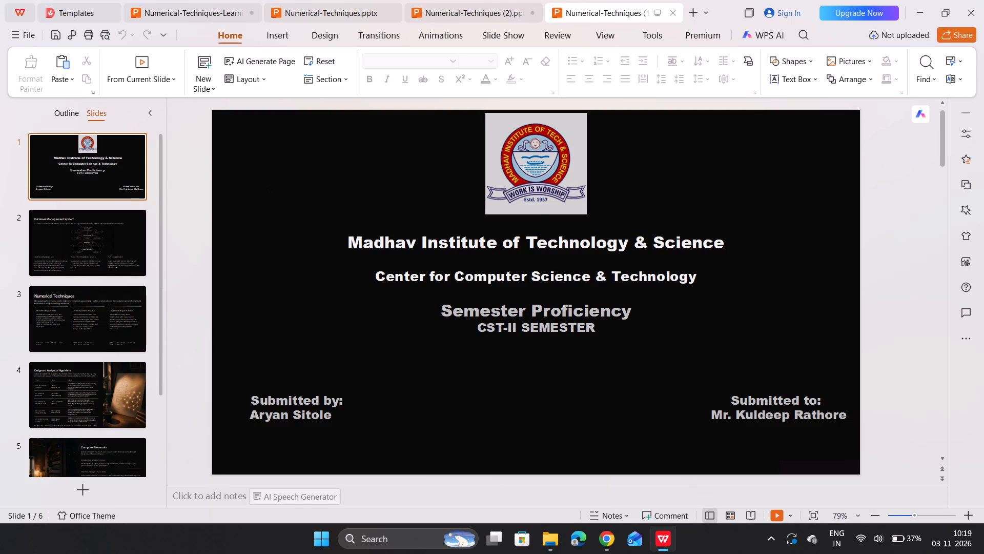
pyautogui.click(345, 248)
pyautogui.rightClick(104, 141)
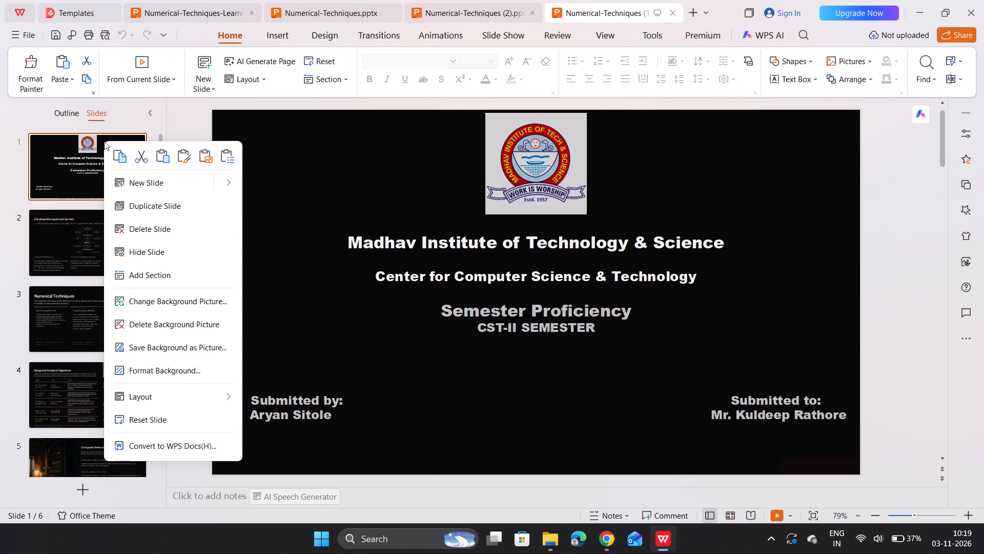
pyautogui.click(123, 155)
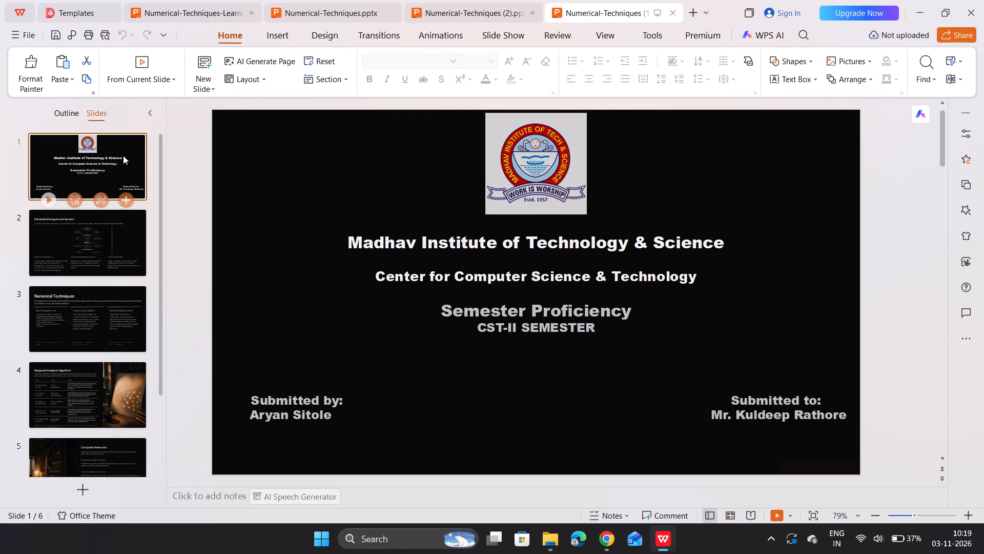
# Paste the copied title slide into the Numerical-Techniques (2) presentation and place it first, ahead of the Database Management System slide.
pyautogui.click(495, 0)
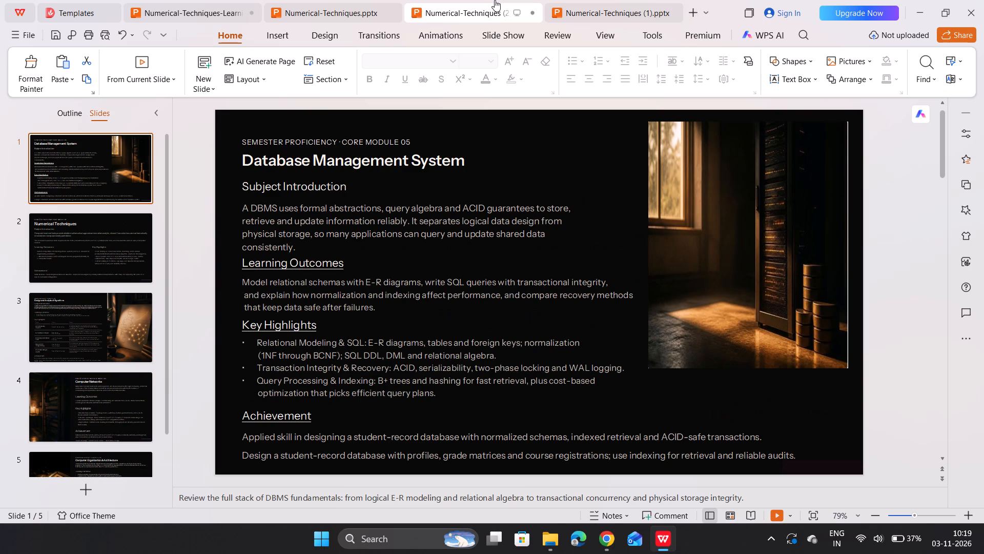
pyautogui.rightClick(127, 165)
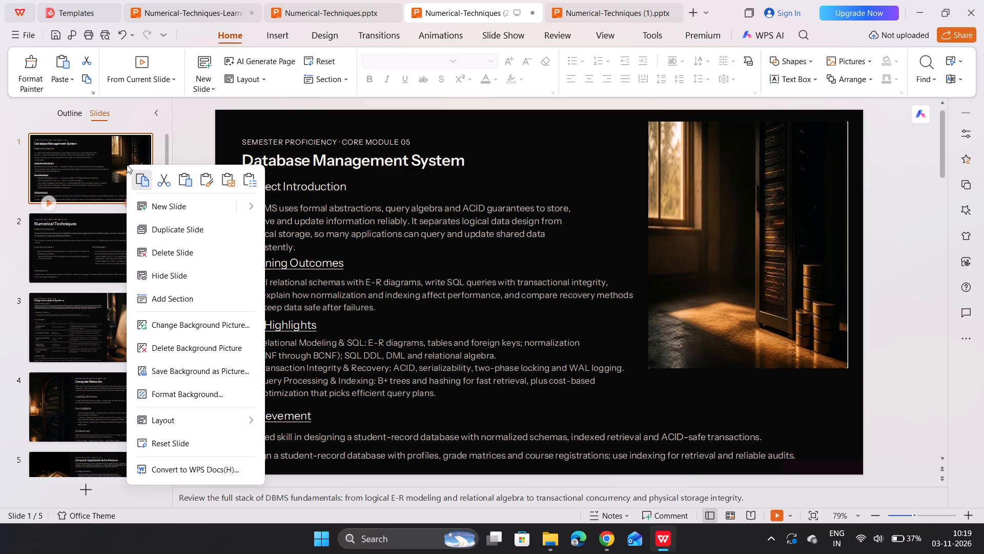
pyautogui.click(184, 179)
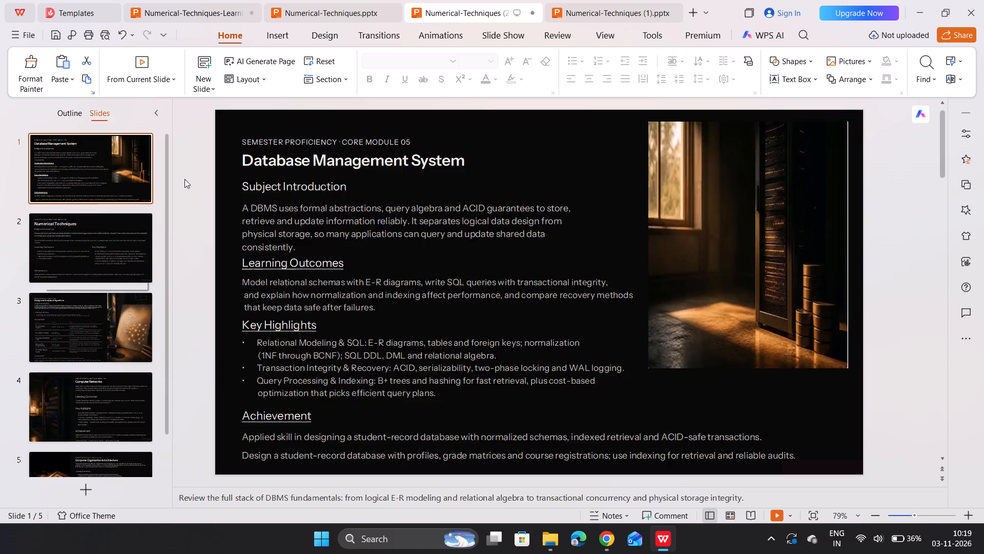
pyautogui.moveTo(105, 252); pyautogui.dragTo(107, 162)
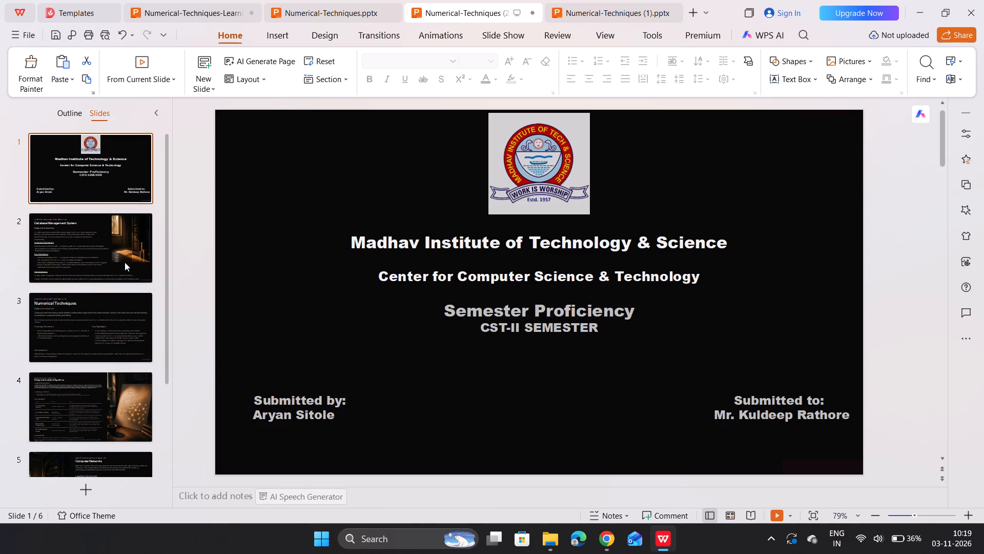
# Enlarge the server picture on the Database Management System slide to about 6.19 in high and 4.39 in wide.
pyautogui.click(91, 249)
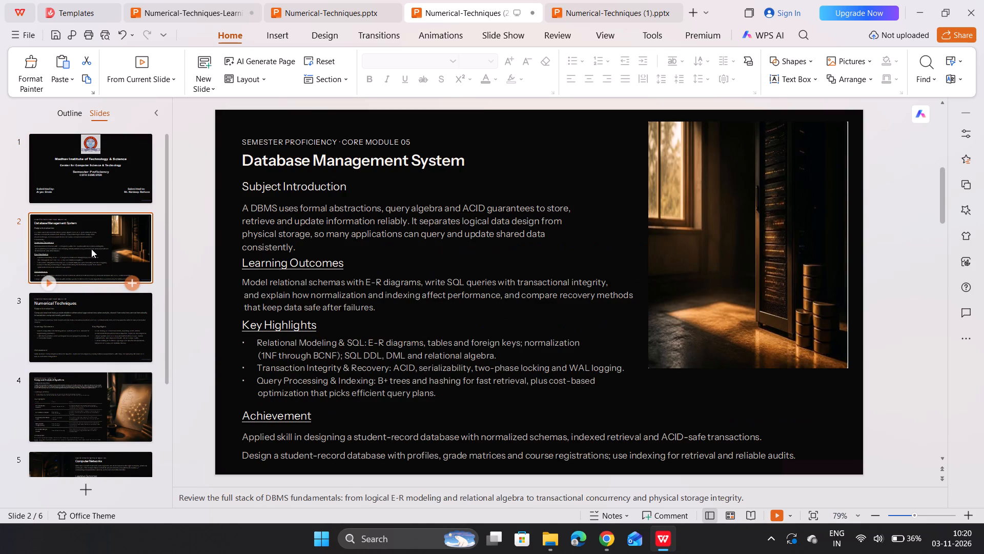
pyautogui.click(731, 327)
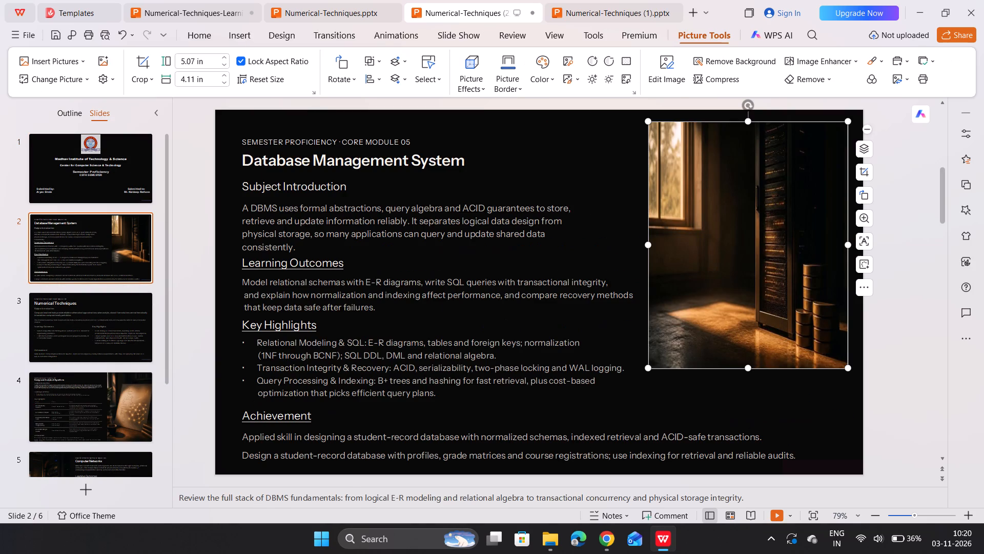
pyautogui.moveTo(748, 368); pyautogui.dragTo(757, 422)
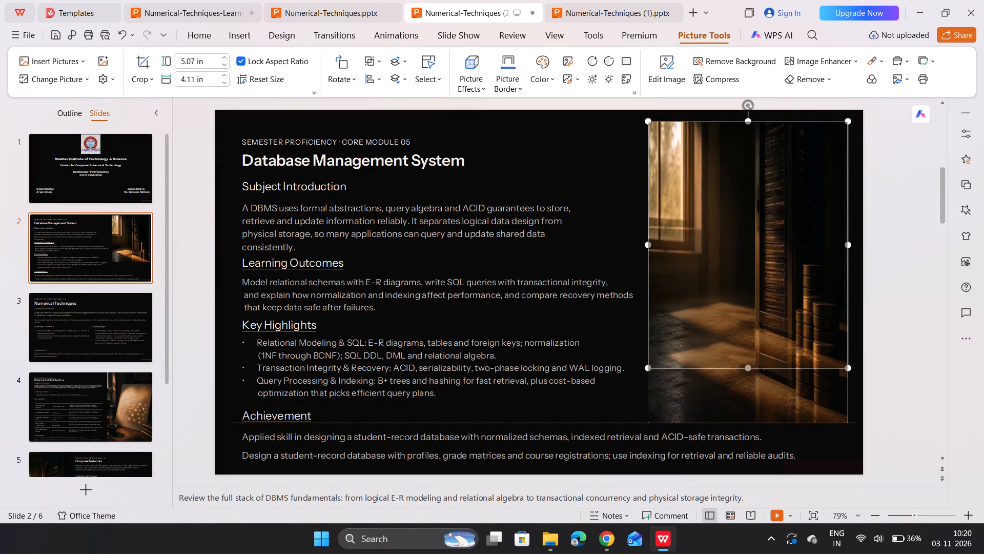
pyautogui.moveTo(757, 422); pyautogui.dragTo(758, 421)
pyautogui.click(605, 182)
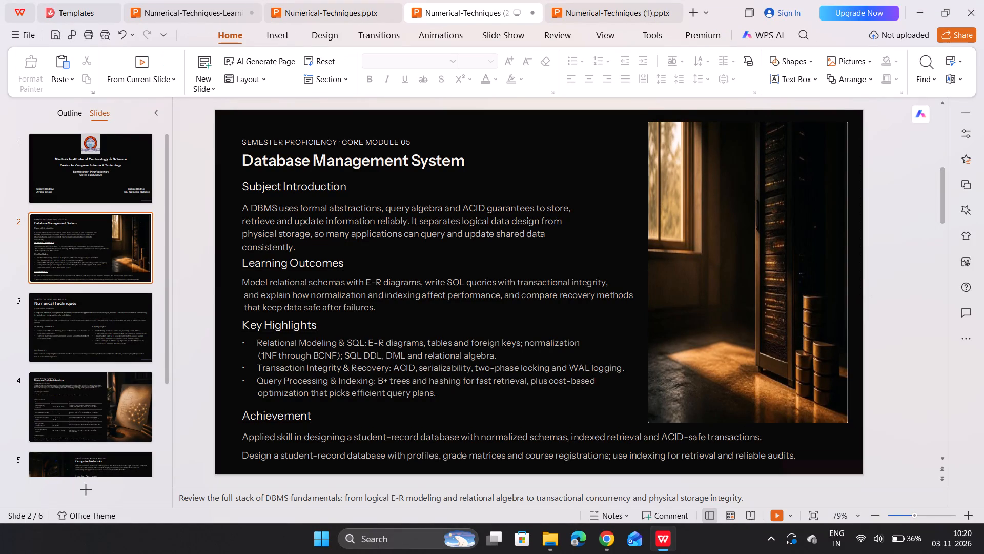
pyautogui.click(762, 216)
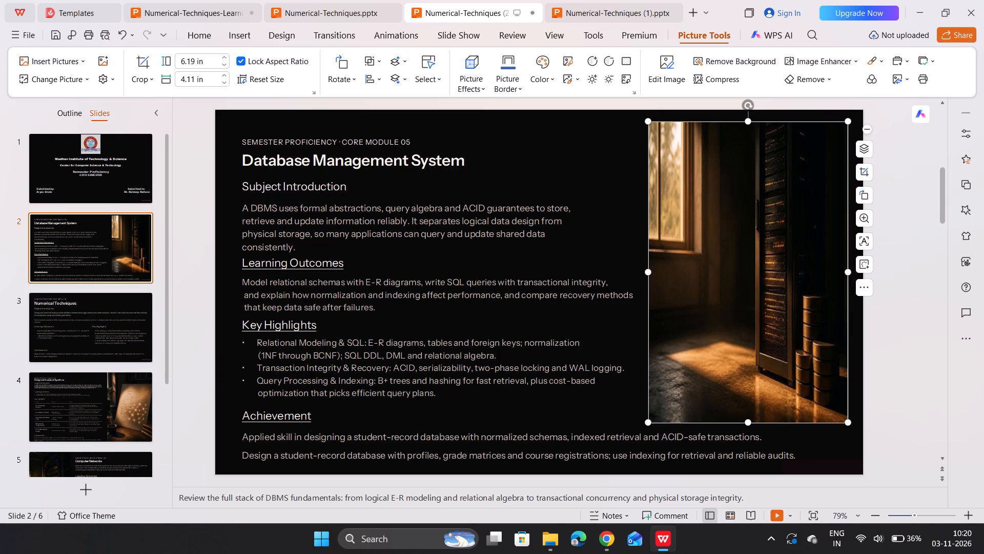
pyautogui.moveTo(849, 273); pyautogui.dragTo(858, 273)
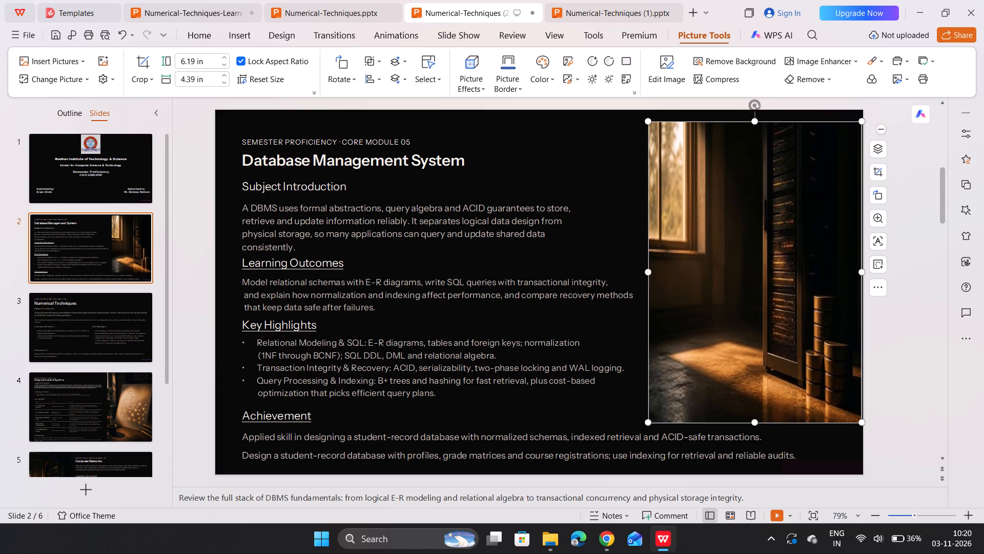
pyautogui.click(593, 194)
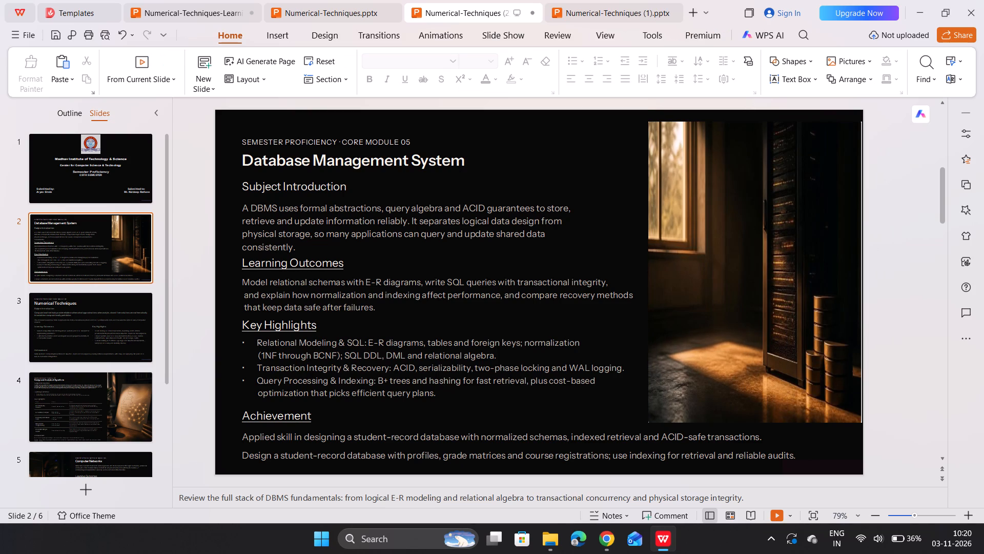
# Delete the "Subject Introduction" heading from the Database Management System slide.
pyautogui.click(336, 186)
pyautogui.click(353, 176)
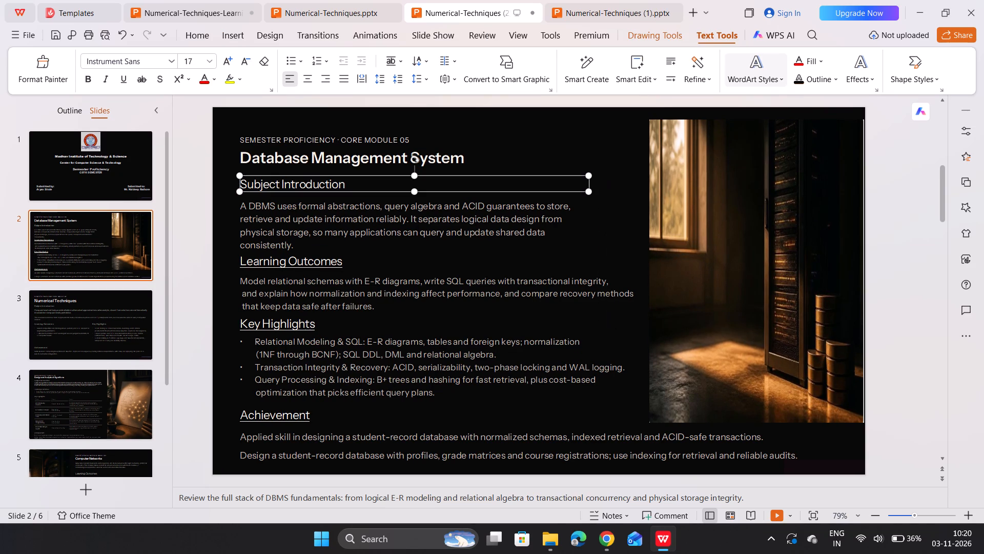
pyautogui.press('BackSpace')
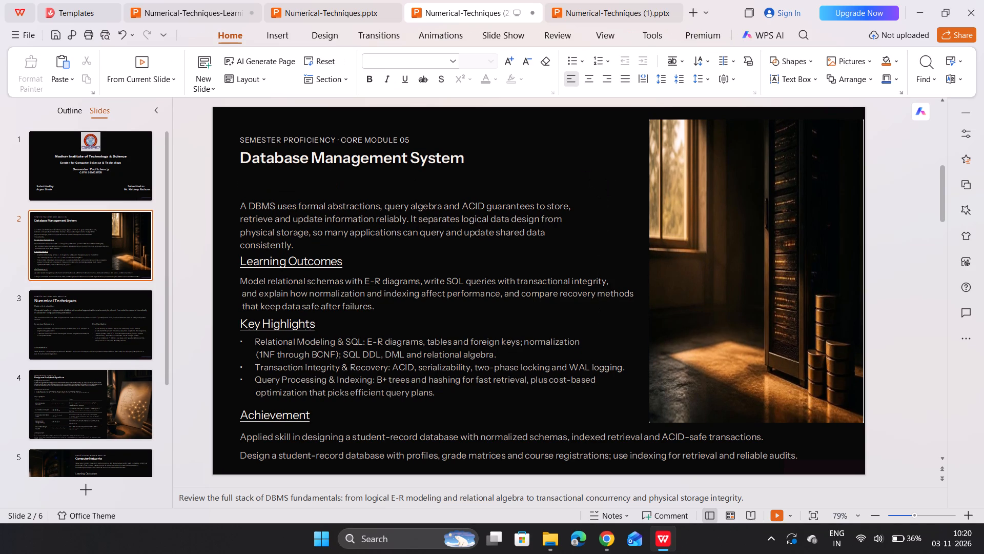
# Move the DBMS introduction paragraph up so it sits directly beneath the slide title.
pyautogui.click(263, 203)
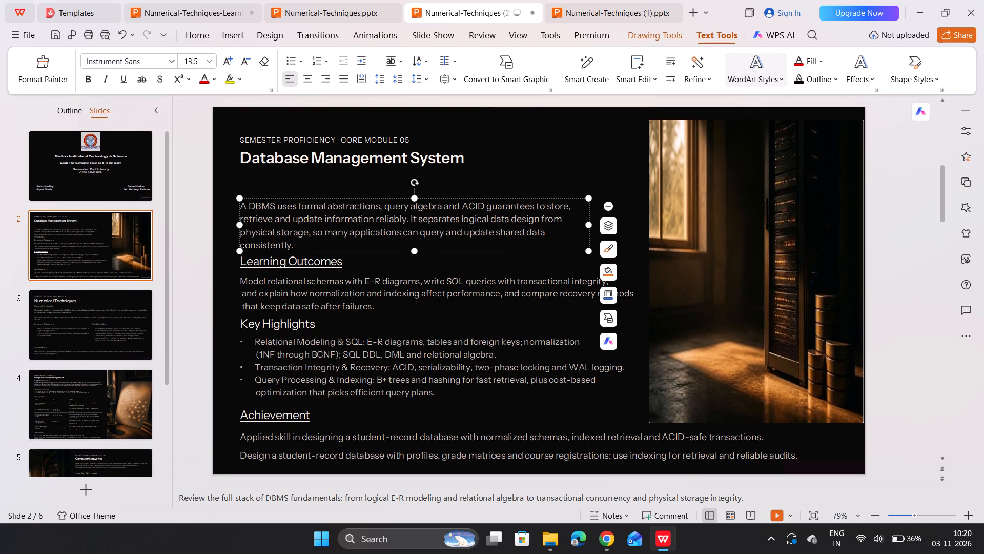
pyautogui.click(243, 208)
pyautogui.press('BackSpace')
pyautogui.moveTo(250, 200); pyautogui.dragTo(249, 173)
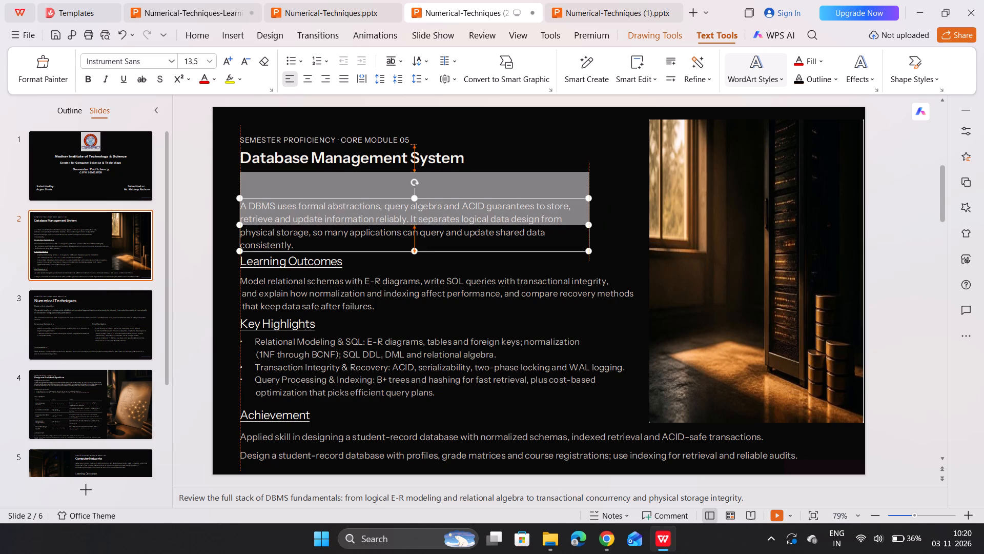
pyautogui.moveTo(249, 173); pyautogui.dragTo(250, 173)
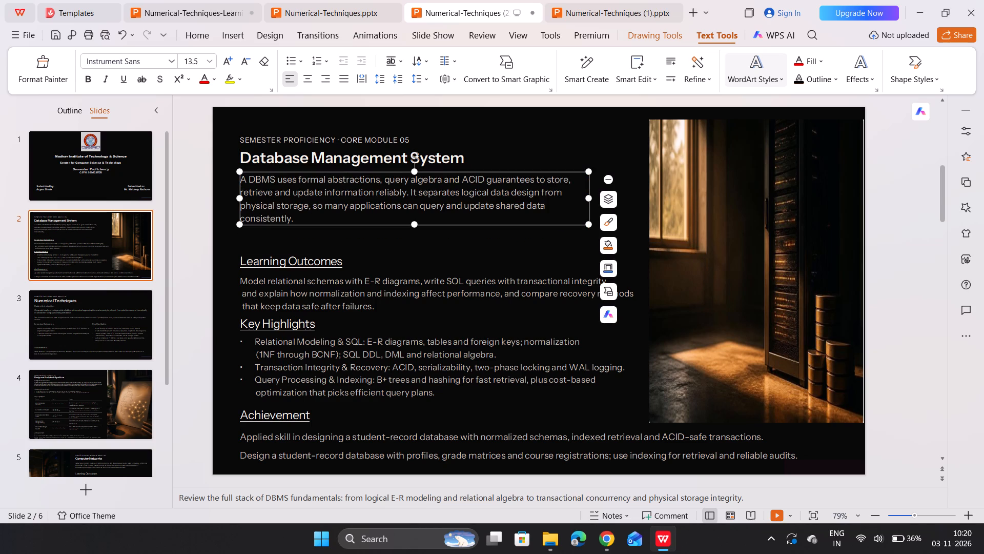
# Move the Learning Outcomes heading and its paragraph up to close the gap beneath the introduction paragraph.
pyautogui.click(268, 267)
pyautogui.click(271, 247)
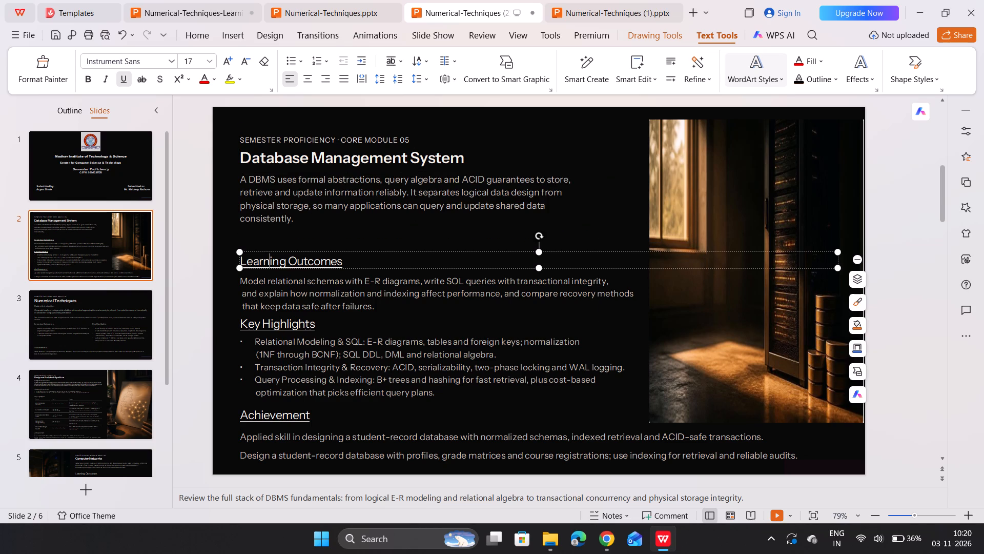
pyautogui.click(270, 254)
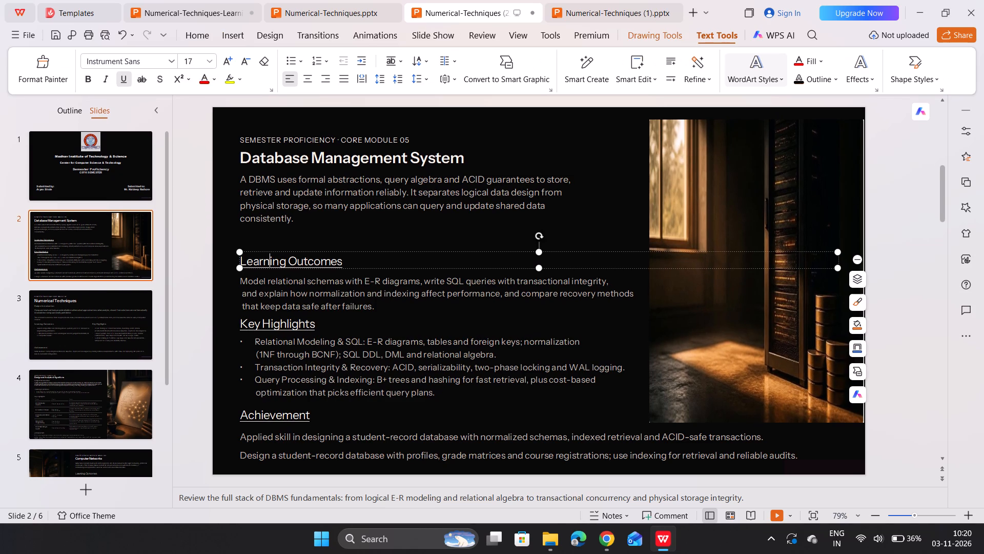
pyautogui.moveTo(272, 251); pyautogui.dragTo(272, 230)
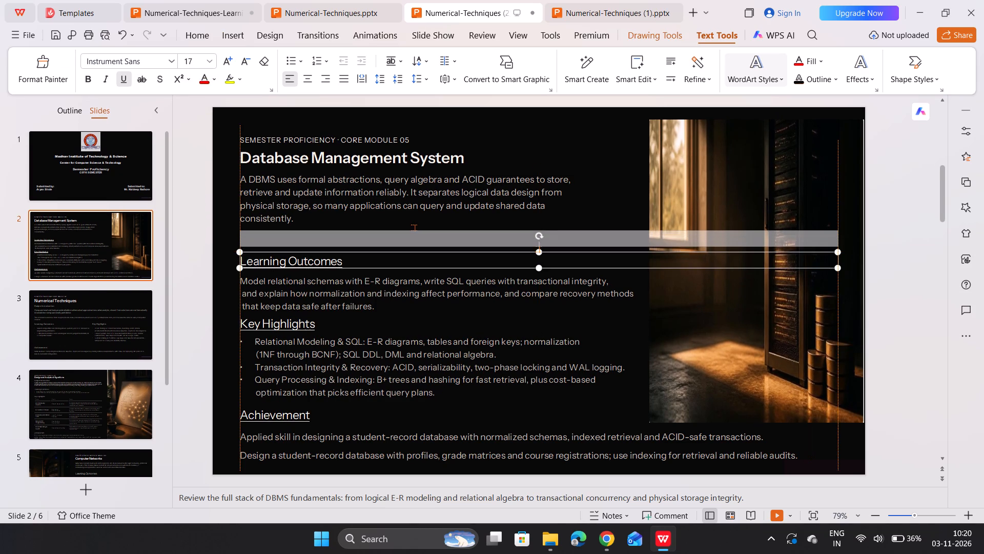
pyautogui.moveTo(272, 230); pyautogui.dragTo(272, 231)
pyautogui.click(266, 286)
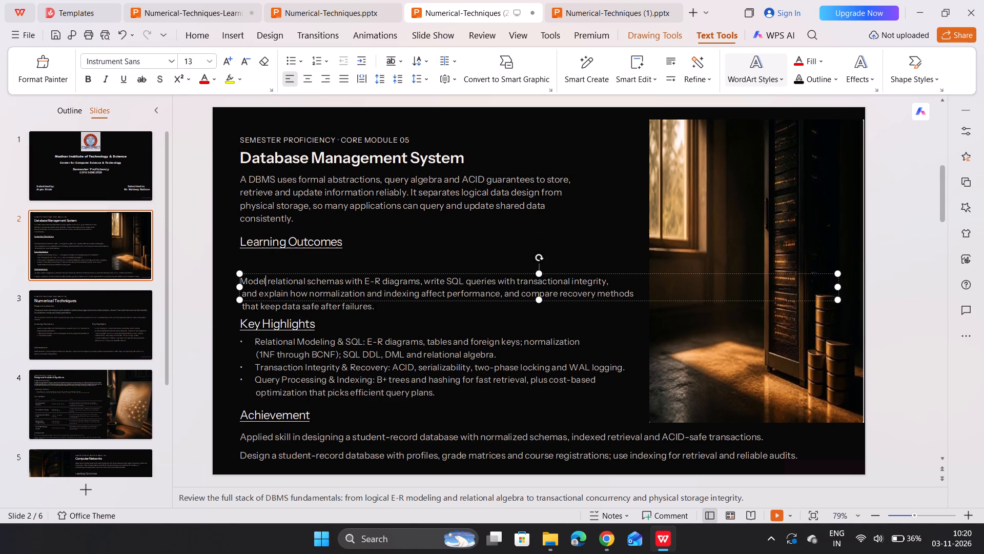
pyautogui.moveTo(271, 275); pyautogui.dragTo(271, 258)
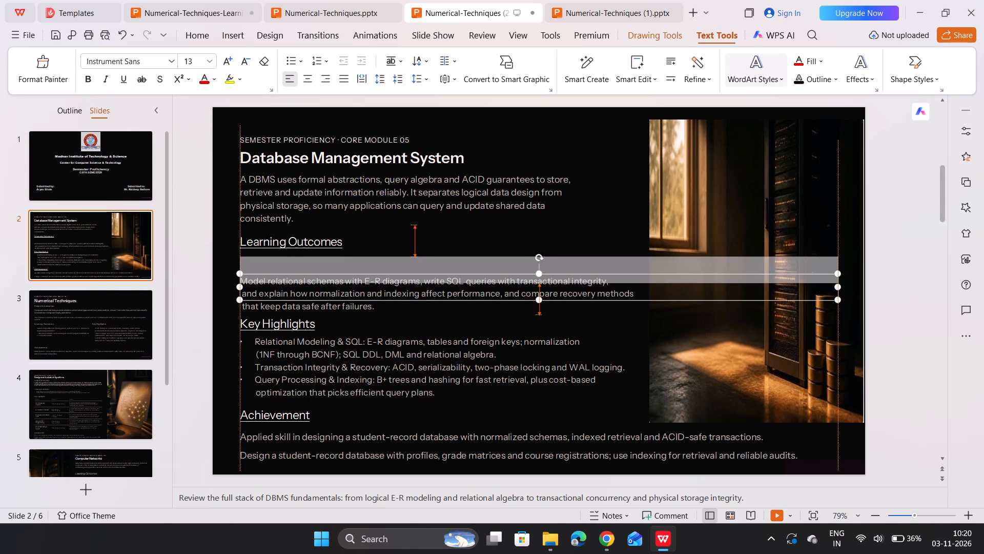
pyautogui.moveTo(271, 258); pyautogui.dragTo(271, 257)
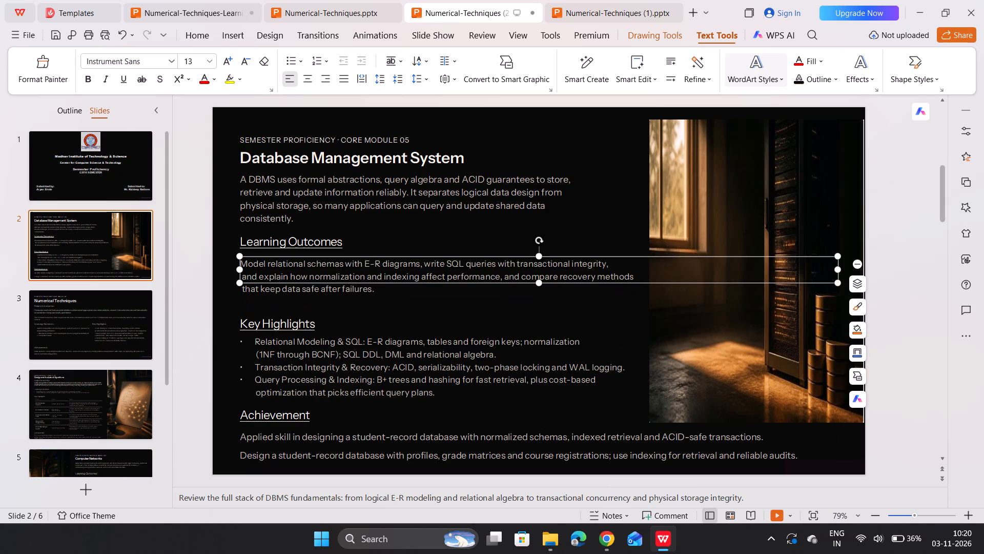
# Move the Key Highlights heading slightly up, closer to the Learning Outcomes paragraph.
pyautogui.click(272, 327)
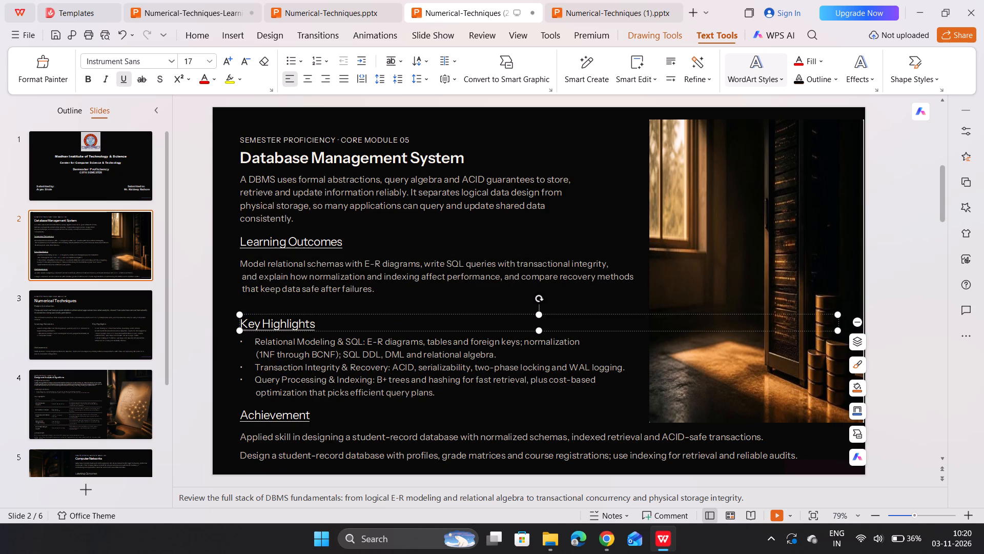
pyautogui.moveTo(274, 312); pyautogui.dragTo(274, 302)
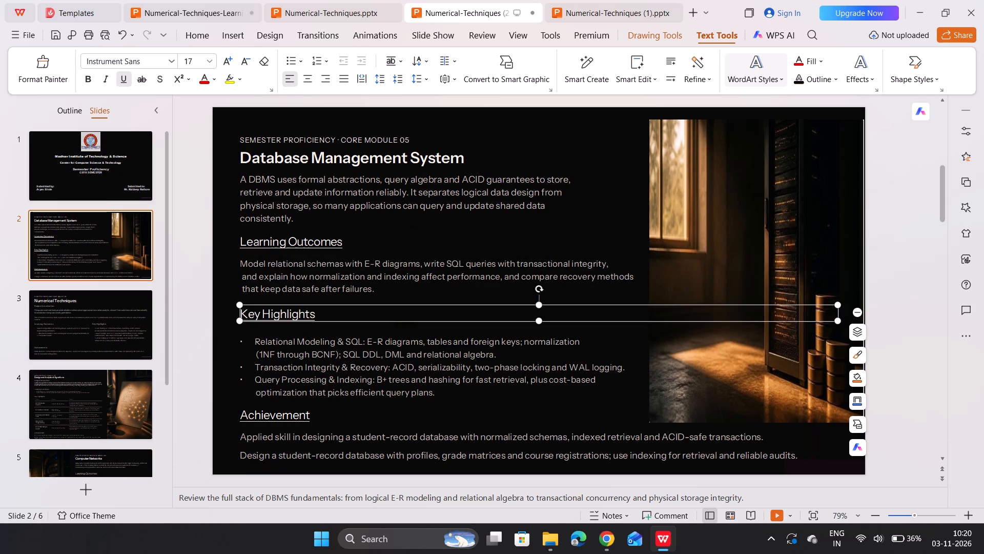
# Move the Key Highlights bullet list on the Database Management System slide up, directly beneath its heading.
pyautogui.click(275, 334)
pyautogui.moveTo(275, 334); pyautogui.dragTo(275, 324)
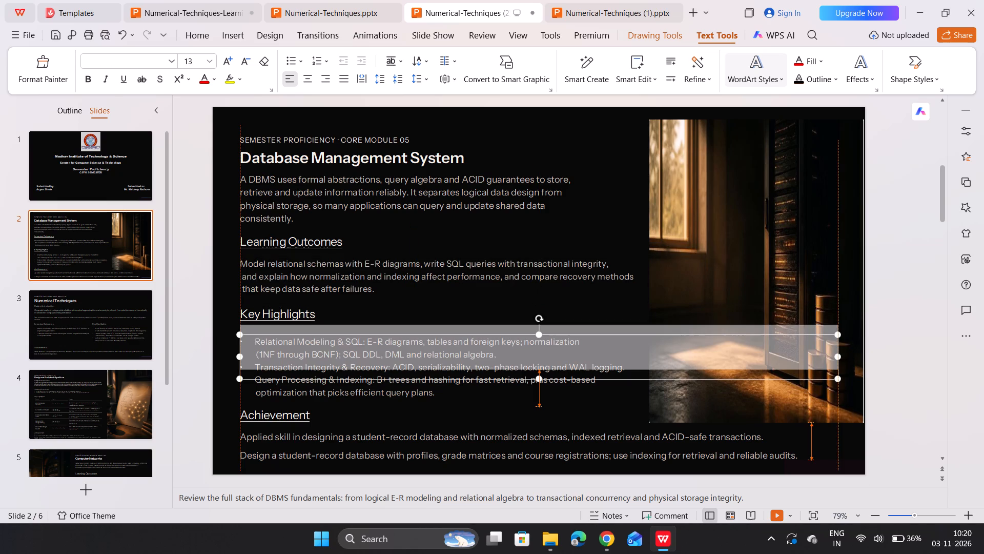
pyautogui.moveTo(275, 324); pyautogui.dragTo(275, 326)
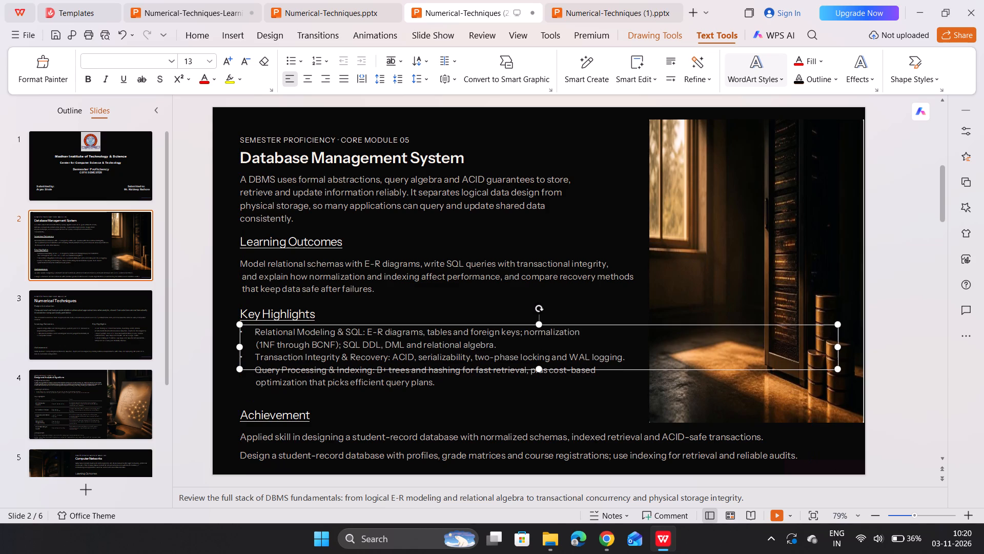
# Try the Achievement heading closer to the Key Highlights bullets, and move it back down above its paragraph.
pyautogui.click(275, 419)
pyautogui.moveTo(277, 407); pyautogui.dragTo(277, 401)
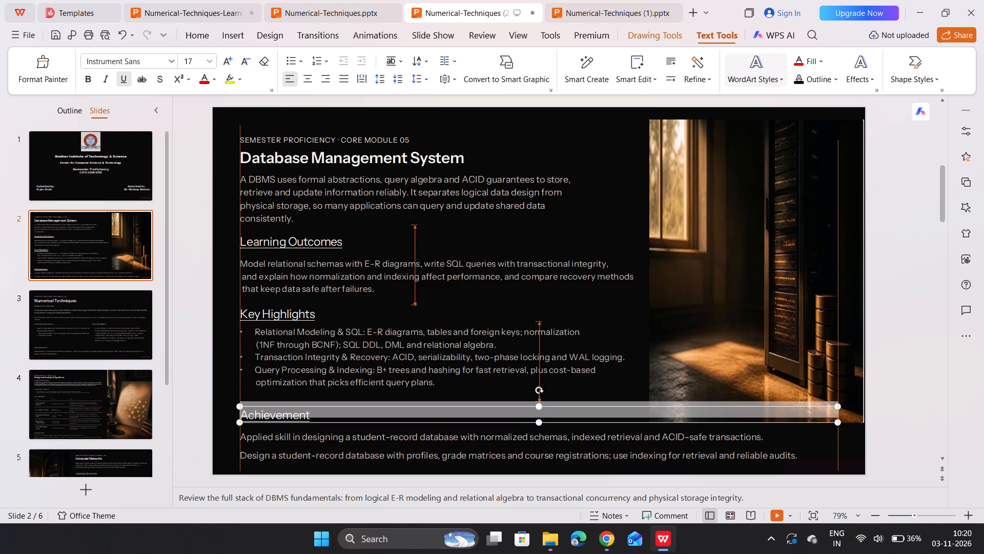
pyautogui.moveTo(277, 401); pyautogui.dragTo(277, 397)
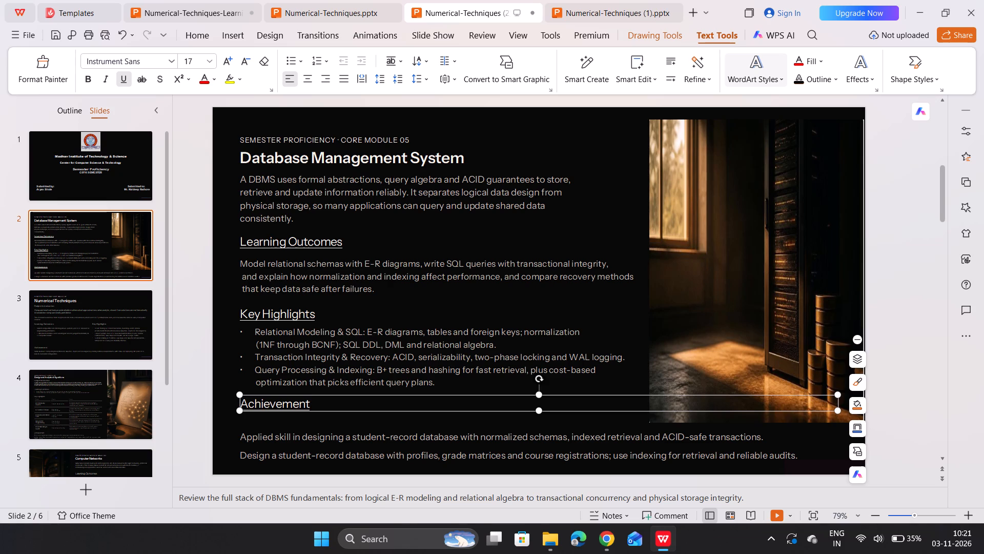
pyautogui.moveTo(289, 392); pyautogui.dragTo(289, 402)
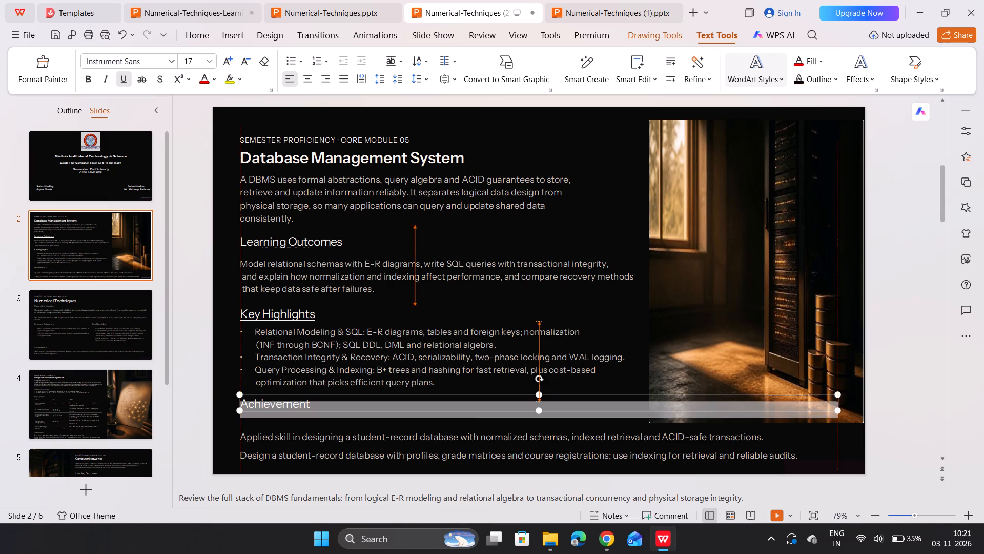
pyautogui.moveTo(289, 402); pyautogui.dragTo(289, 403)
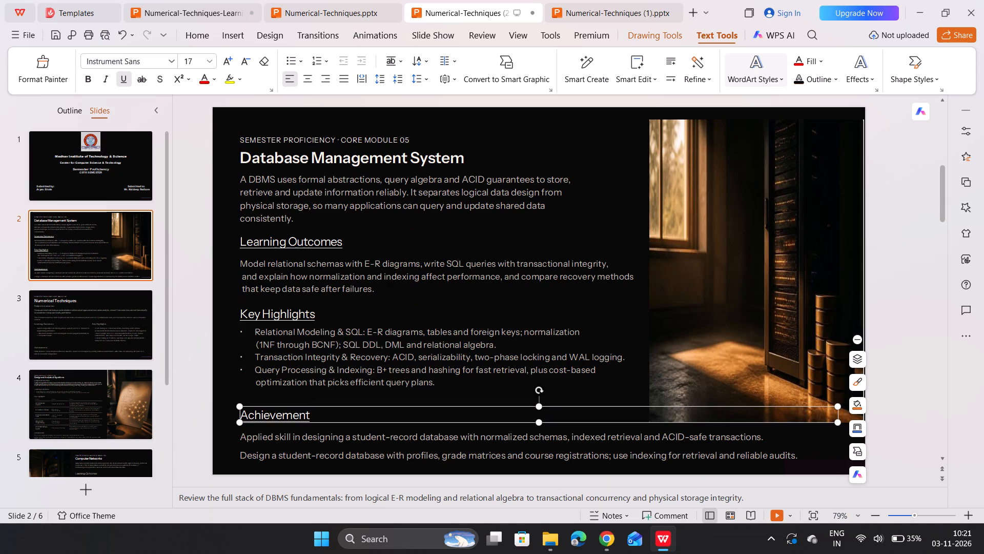
# Delete the "Subject Introduction" heading from the Numerical Techniques slide.
pyautogui.click(83, 320)
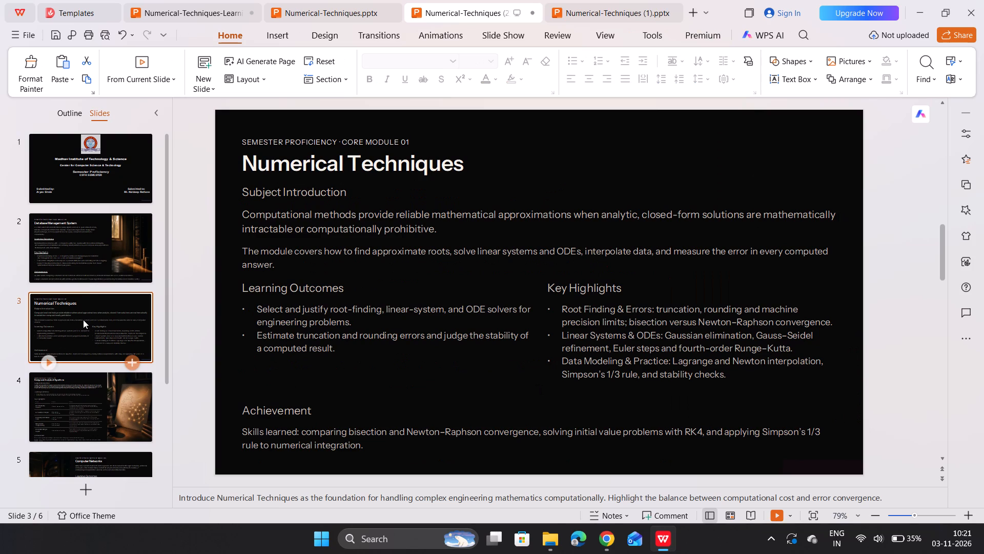
pyautogui.click(309, 188)
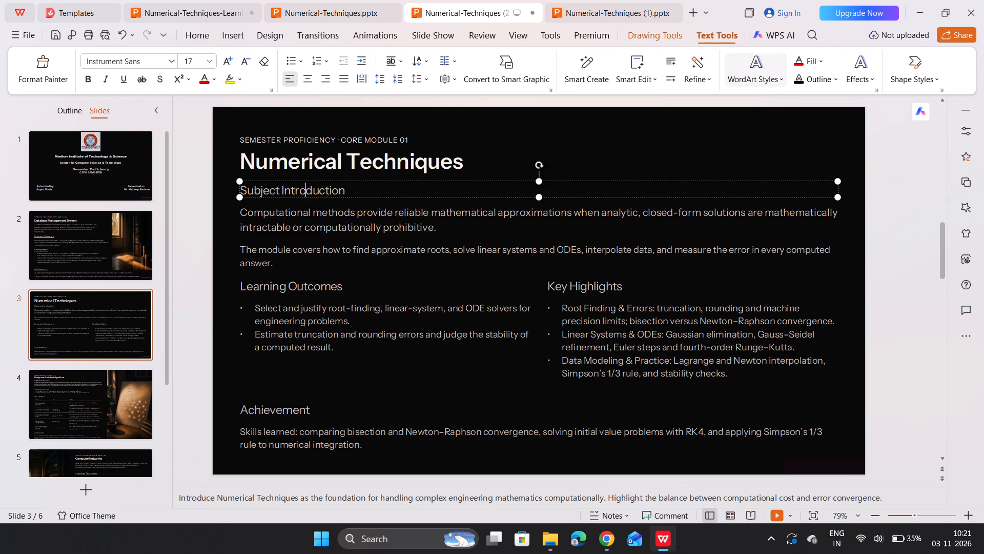
pyautogui.press('Right')
pyautogui.press('Right')
pyautogui.press('Right')
pyautogui.press('Right')
pyautogui.press('Right')
pyautogui.press('Right')
pyautogui.press('Right')
pyautogui.press('Right')
pyautogui.press('Right')
pyautogui.press('Right')
pyautogui.press('Right')
pyautogui.press('Right')
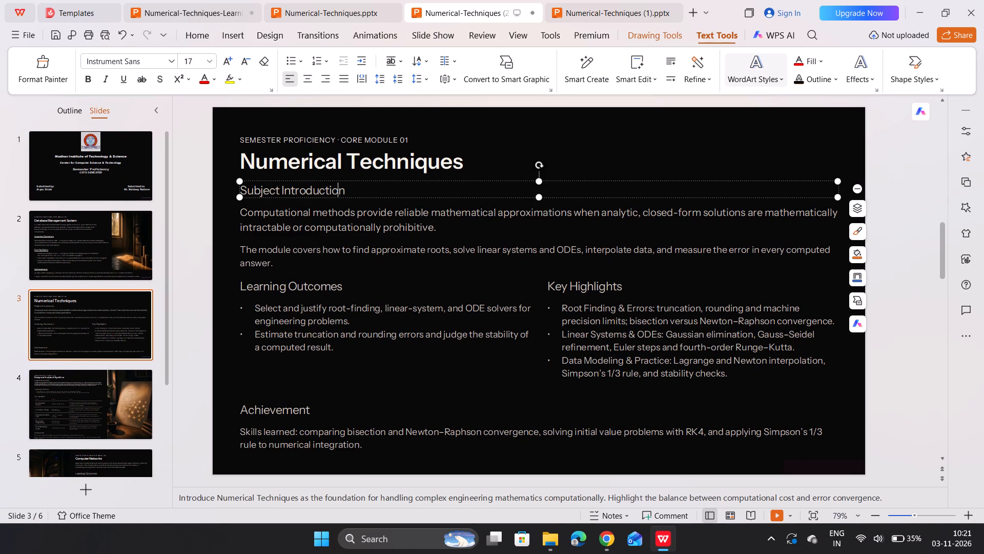
pyautogui.click(310, 180)
pyautogui.press('BackSpace')
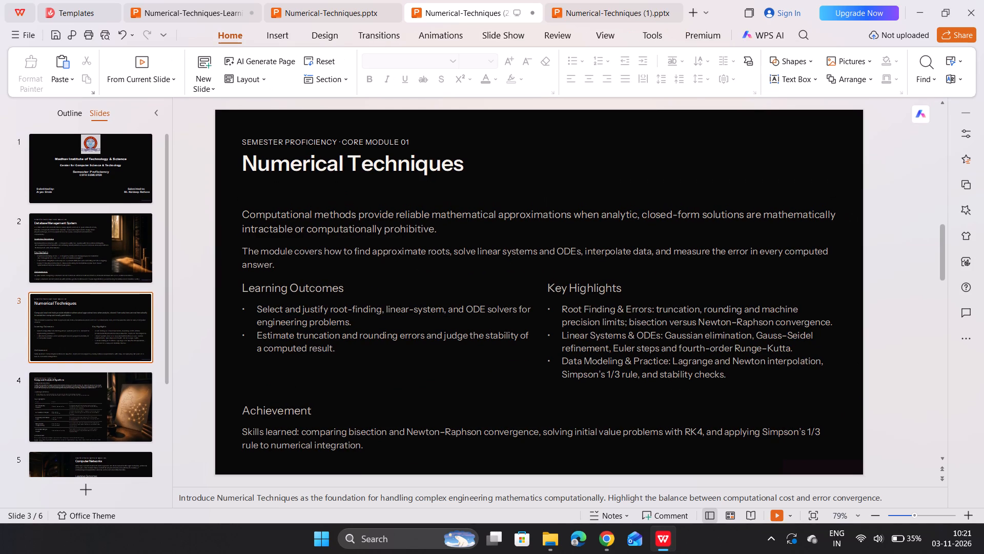
# Move the two introduction paragraphs on the Numerical Techniques slide up to close the gap beneath the title.
pyautogui.click(288, 217)
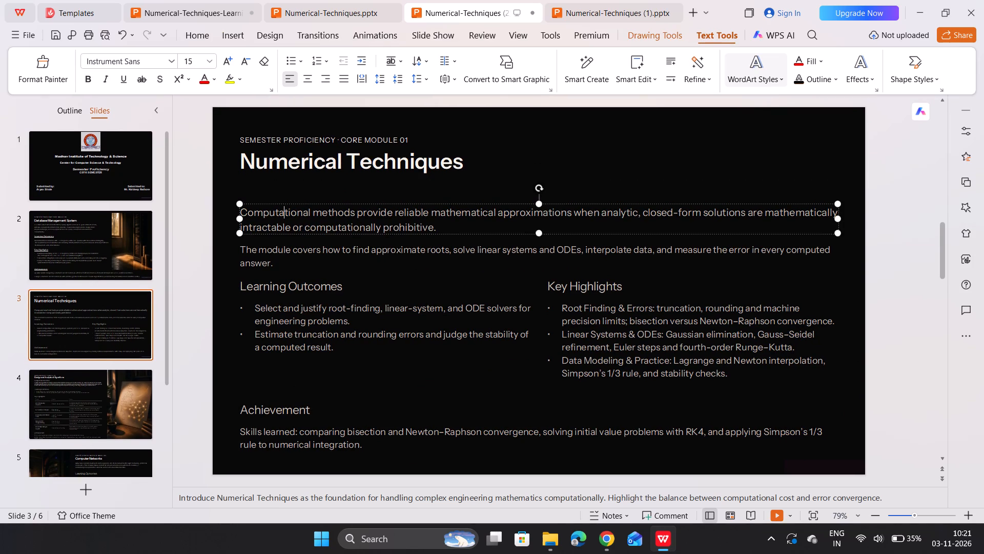
pyautogui.moveTo(289, 203); pyautogui.dragTo(290, 188)
pyautogui.click(277, 244)
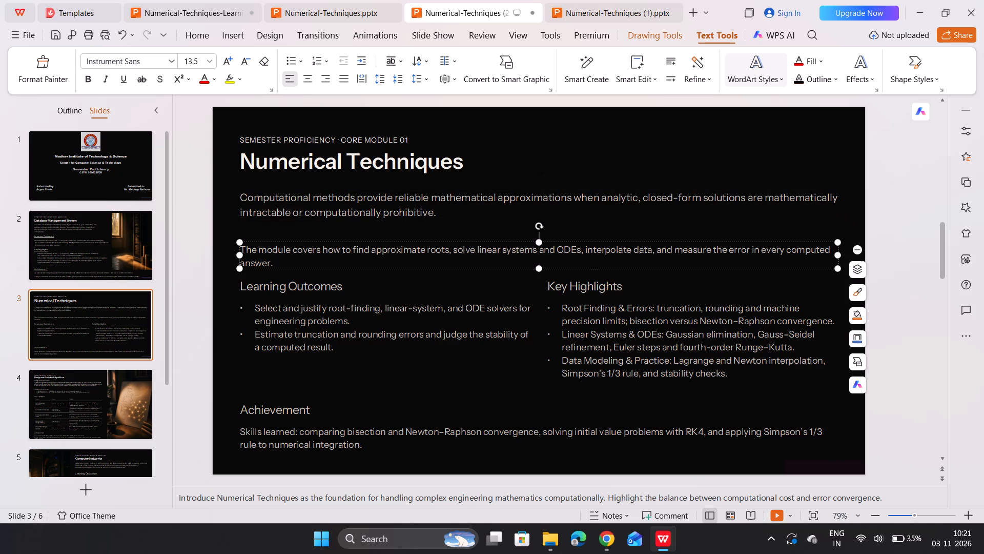
pyautogui.moveTo(277, 243); pyautogui.dragTo(277, 242)
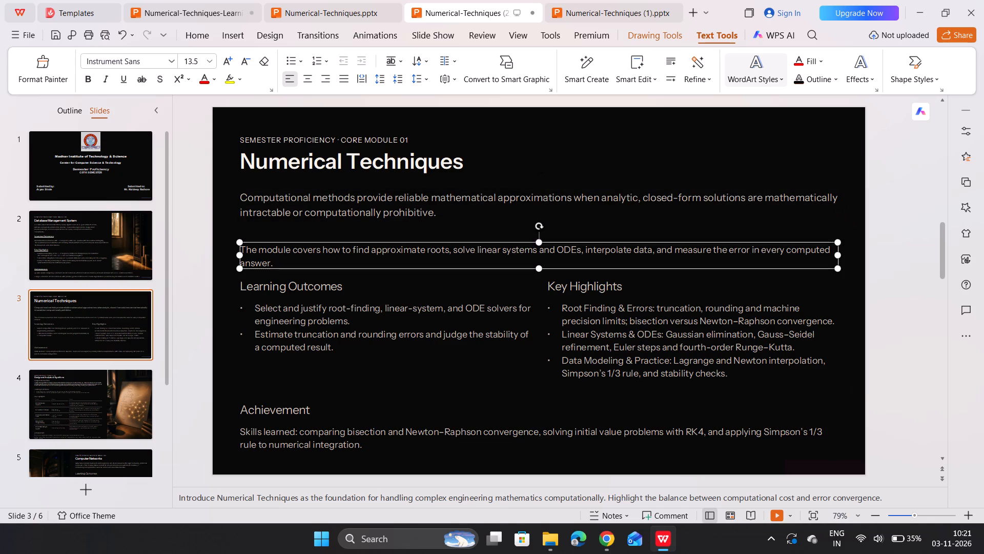
pyautogui.moveTo(277, 242); pyautogui.dragTo(277, 235)
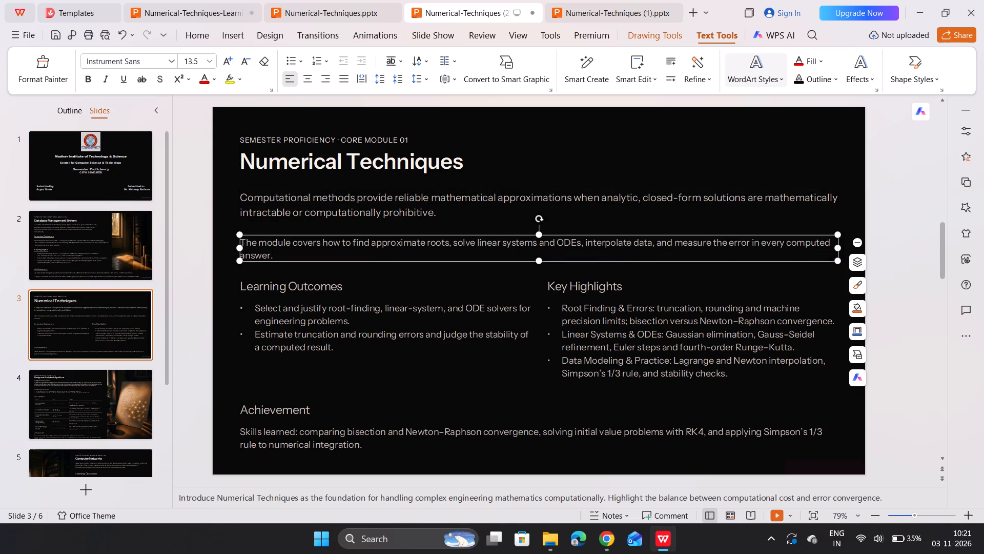
pyautogui.click(229, 369)
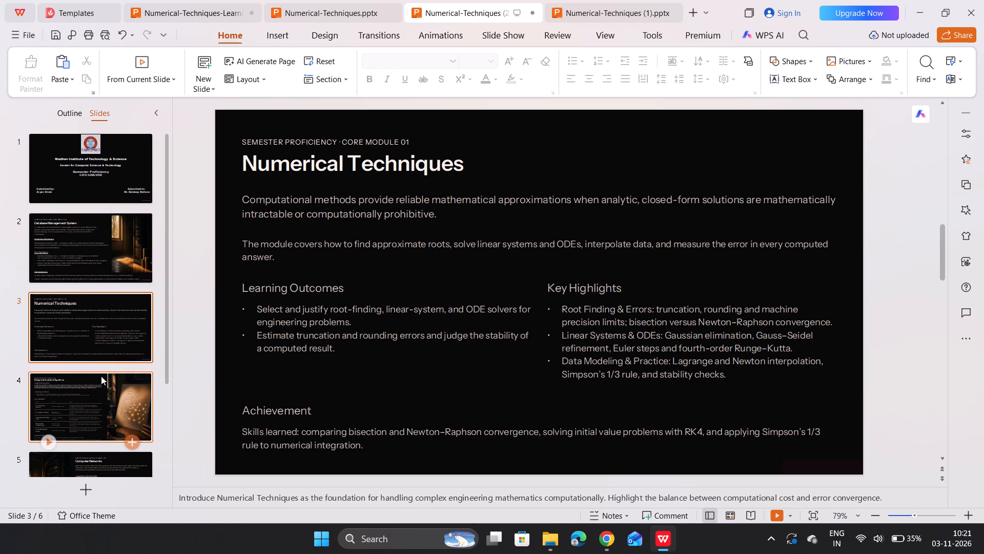
# Move the Numerical Techniques slide to the end of the presentation, after Computer Organization & Architecture.
pyautogui.moveTo(96, 339); pyautogui.dragTo(100, 467)
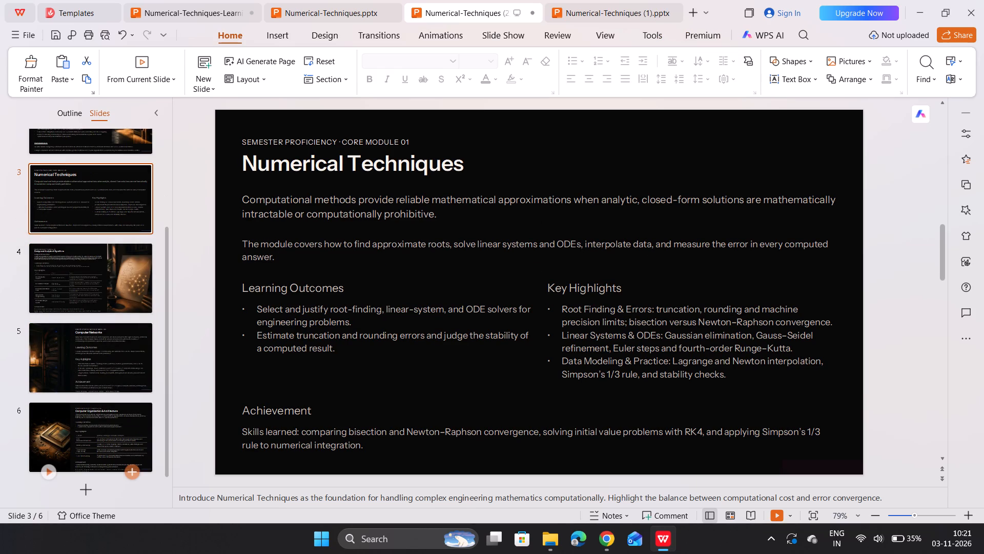
pyautogui.moveTo(100, 467); pyautogui.dragTo(102, 456)
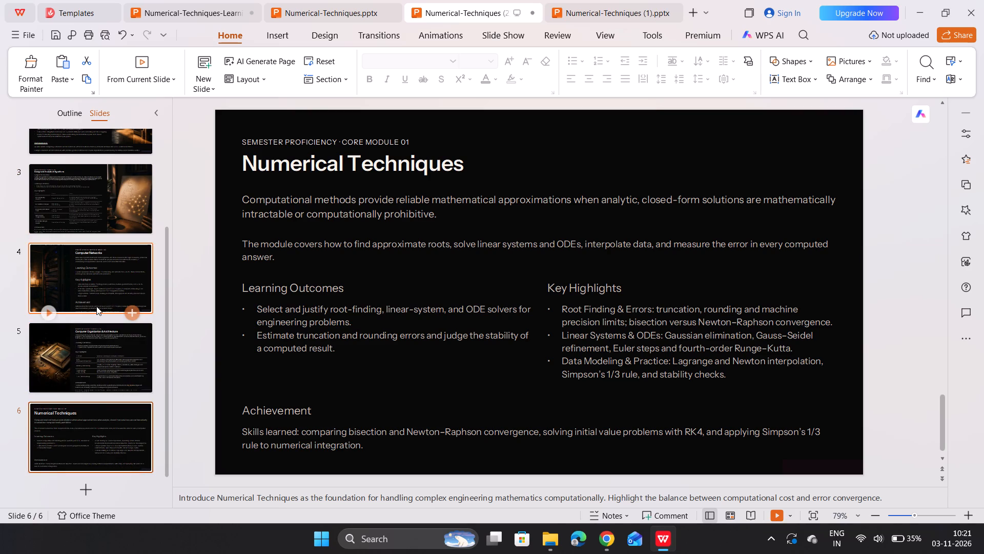
# Delete the "Subject Introduction" heading from the Design and Analysis of Algorithms slide.
pyautogui.scroll(5, 96, 306)
pyautogui.click(83, 305)
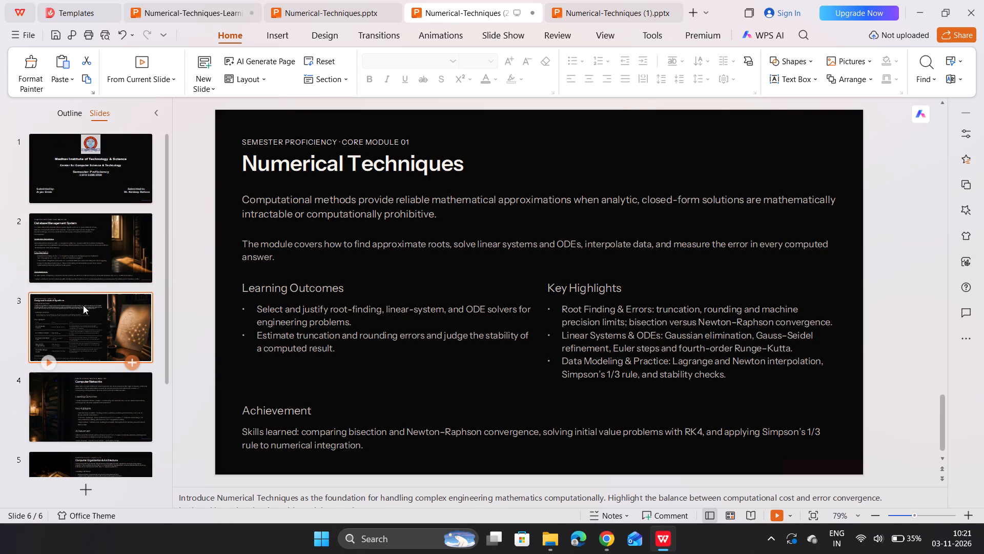
pyautogui.click(317, 168)
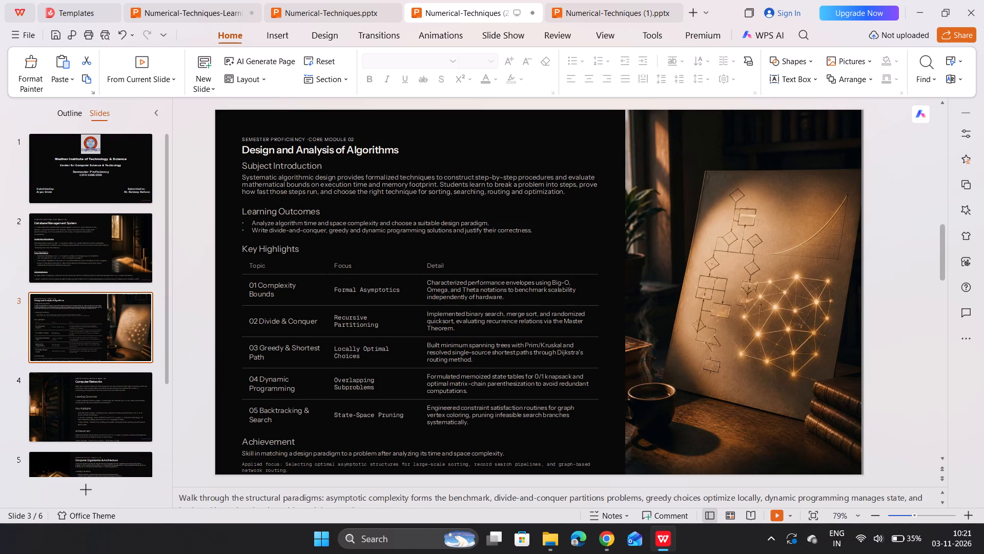
pyautogui.click(318, 156)
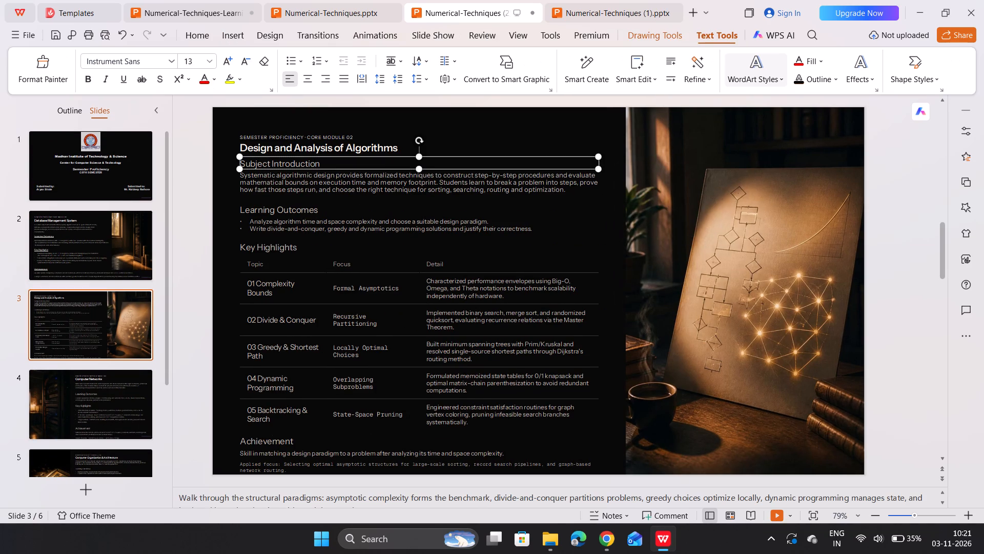
pyautogui.press('BackSpace')
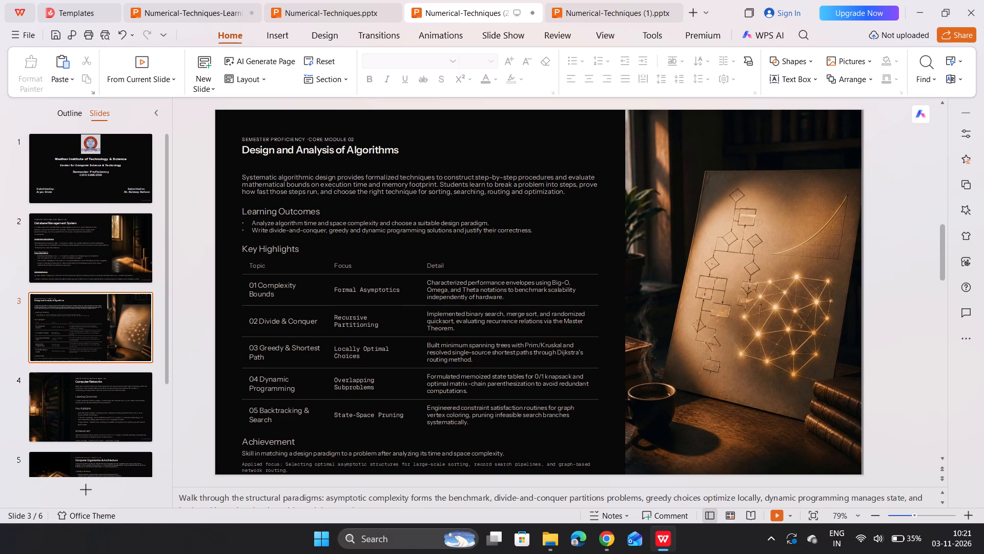
# Move the introduction paragraph on the Design and Analysis of Algorithms slide up, directly beneath the title.
pyautogui.click(318, 183)
pyautogui.moveTo(318, 173); pyautogui.dragTo(318, 161)
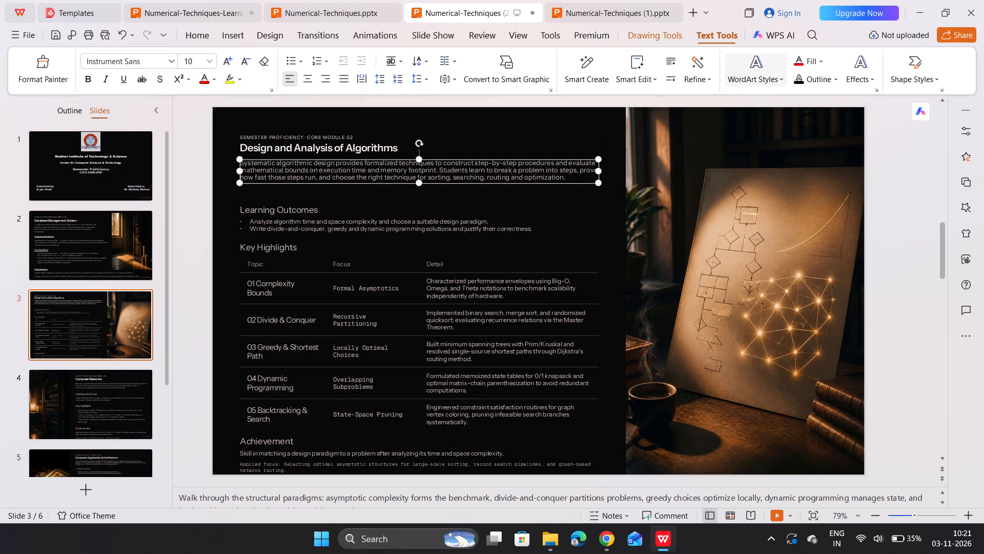
# Set the whole Design and Analysis of Algorithms introduction paragraph to font size 12.
pyautogui.click(568, 179)
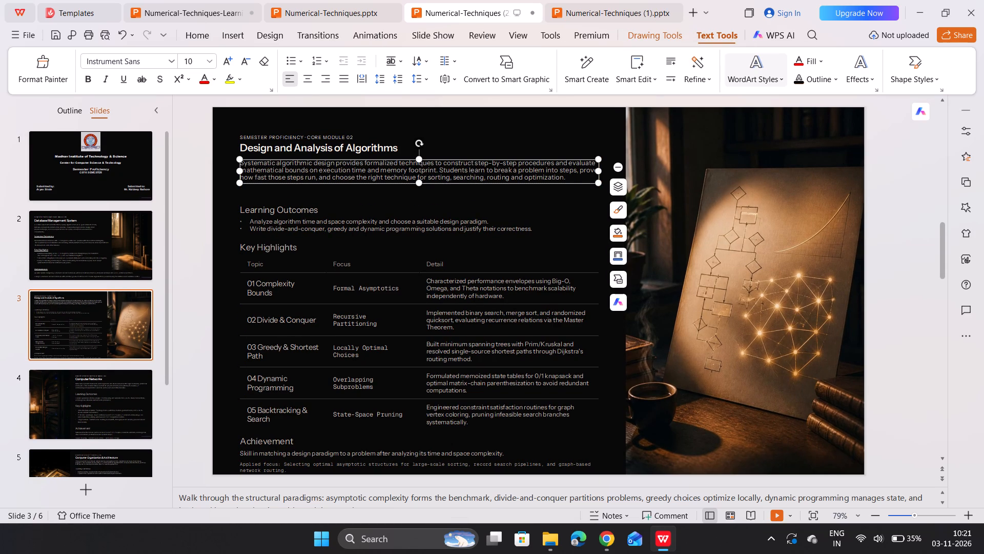
pyautogui.hotkey('shift', 'Up')
pyautogui.hotkey('shift', 'Up')
pyautogui.hotkey('shift', 'Up')
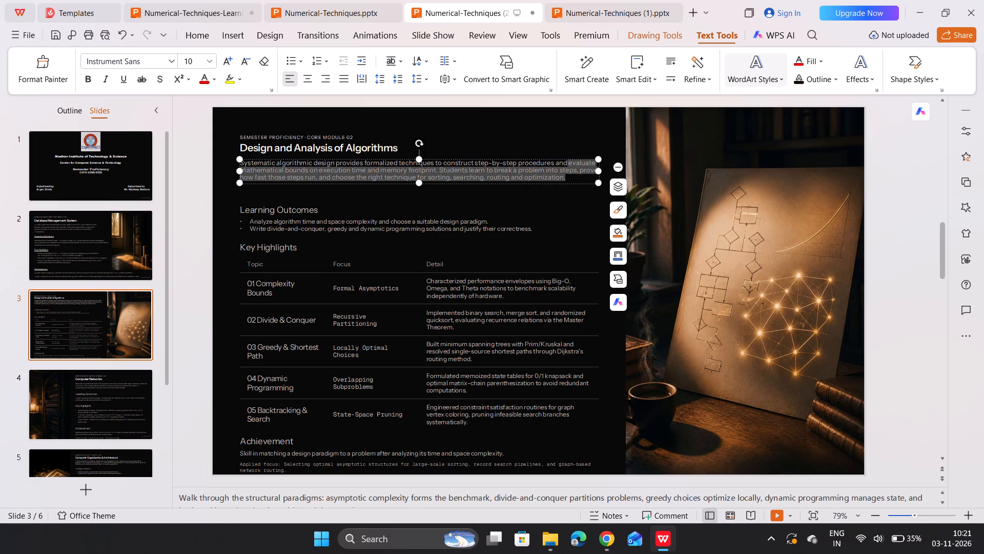
pyautogui.click(212, 65)
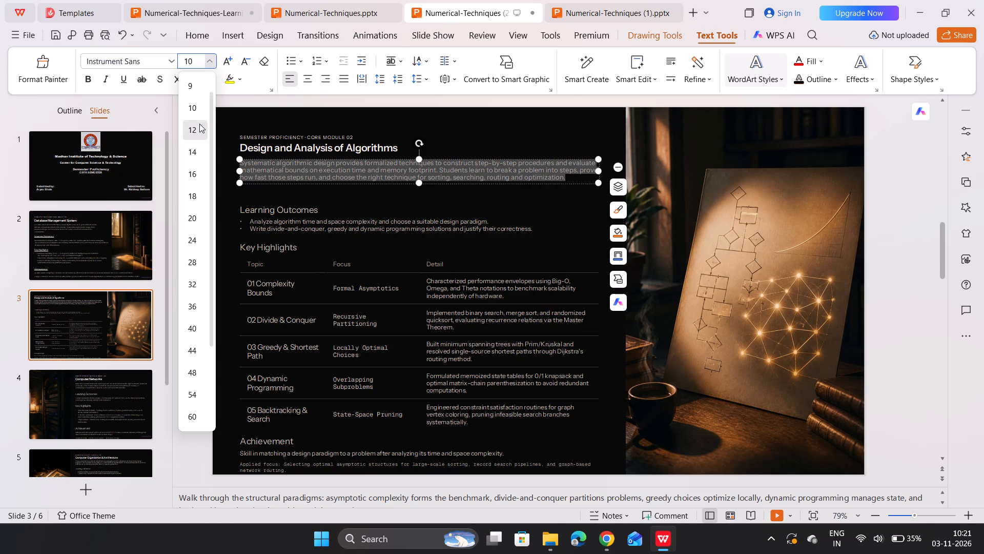
pyautogui.click(199, 125)
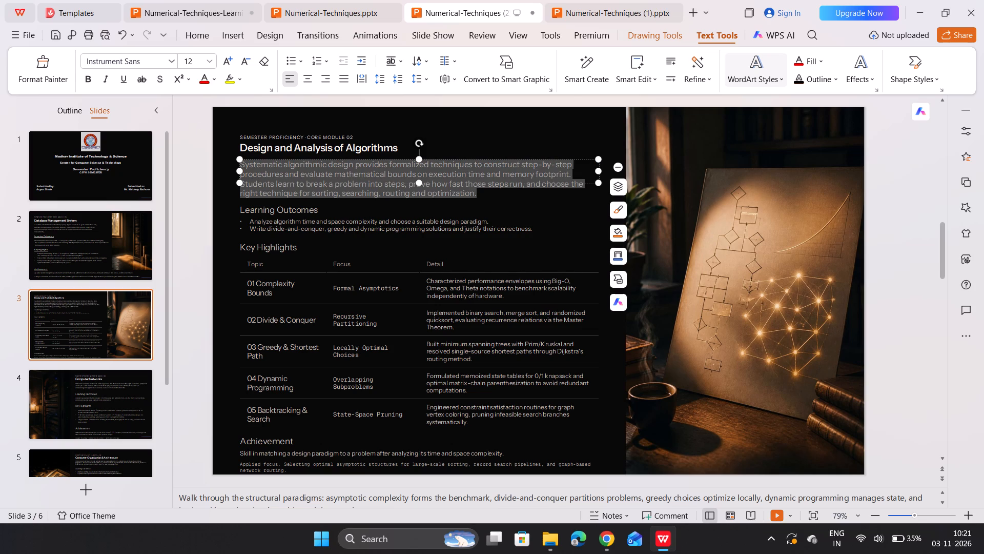
# Move the Learning Outcomes heading on the algorithms slide slightly up, closer to the introduction paragraph.
pyautogui.click(366, 231)
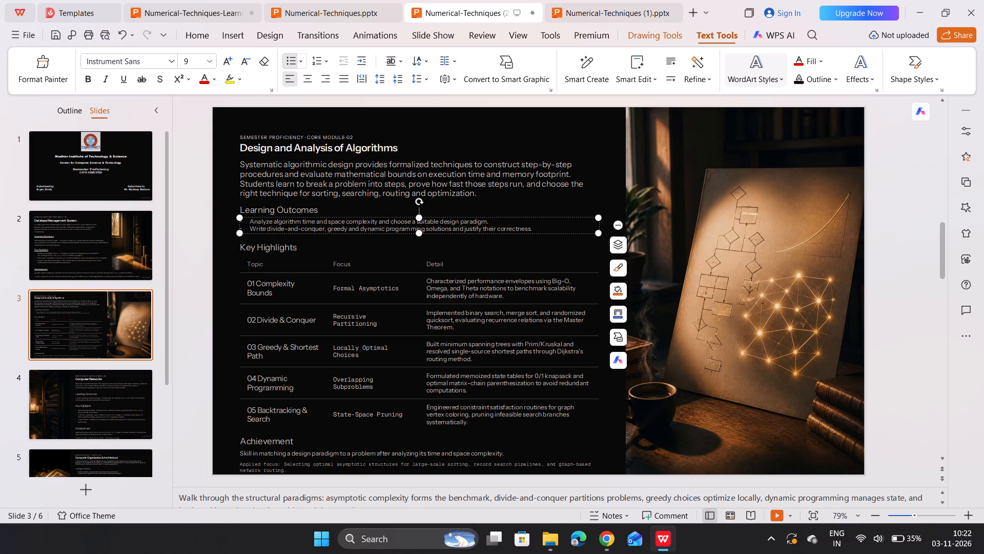
pyautogui.click(287, 210)
pyautogui.click(292, 202)
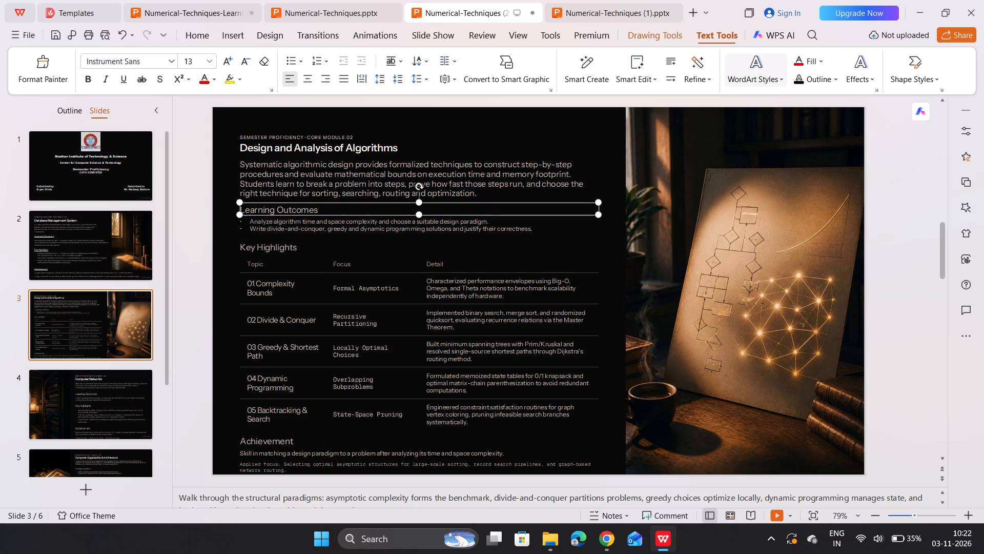
# Make the Learning Outcomes heading on the algorithms slide bold and set its font size to 16.
pyautogui.click(320, 205)
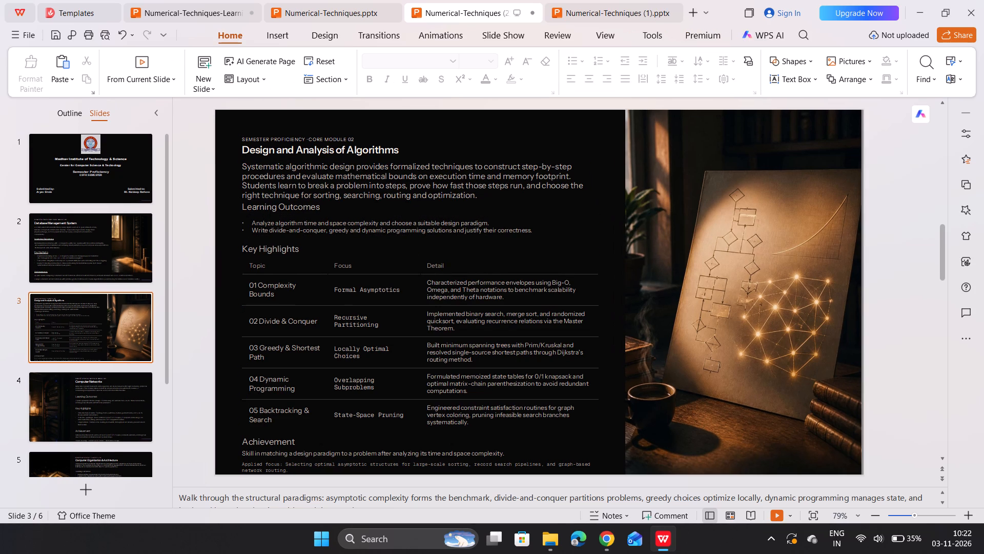
pyautogui.click(319, 207)
pyautogui.hotkey('shift', 'Left')
pyautogui.hotkey('shift', 'Left')
pyautogui.hotkey('shift', 'Left')
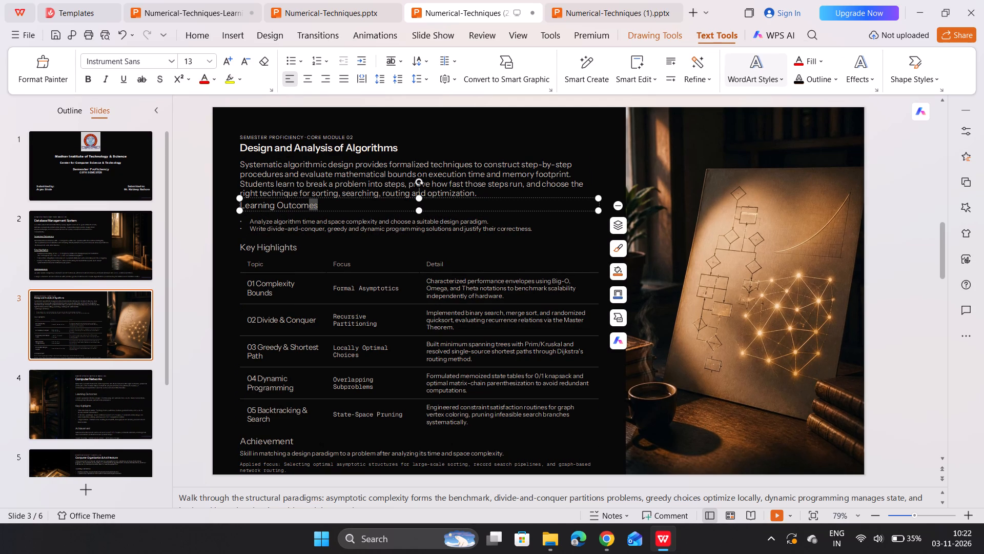
pyautogui.hotkey('ctrl', 'shift', 'Left')
pyautogui.hotkey('ctrl', 'shift', 'Left')
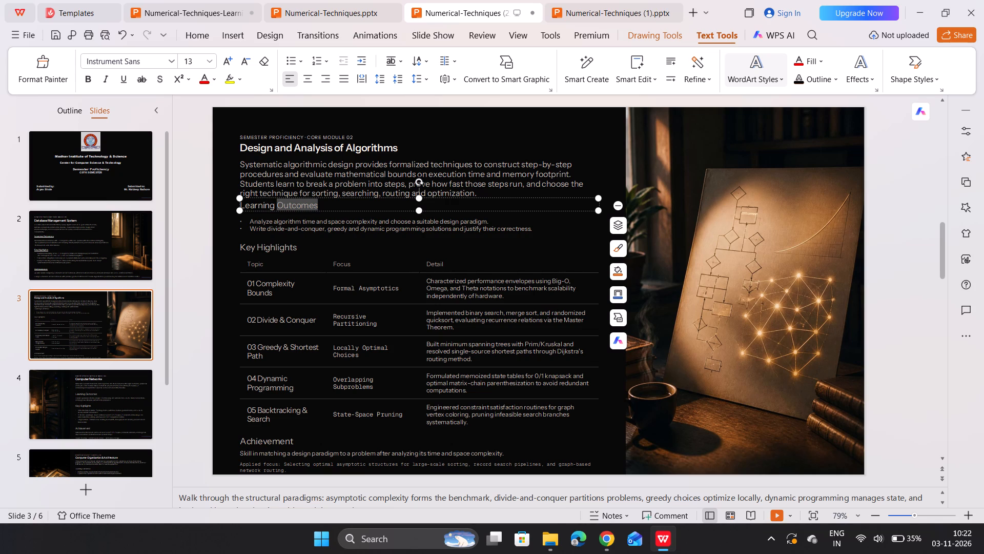
pyautogui.click(90, 83)
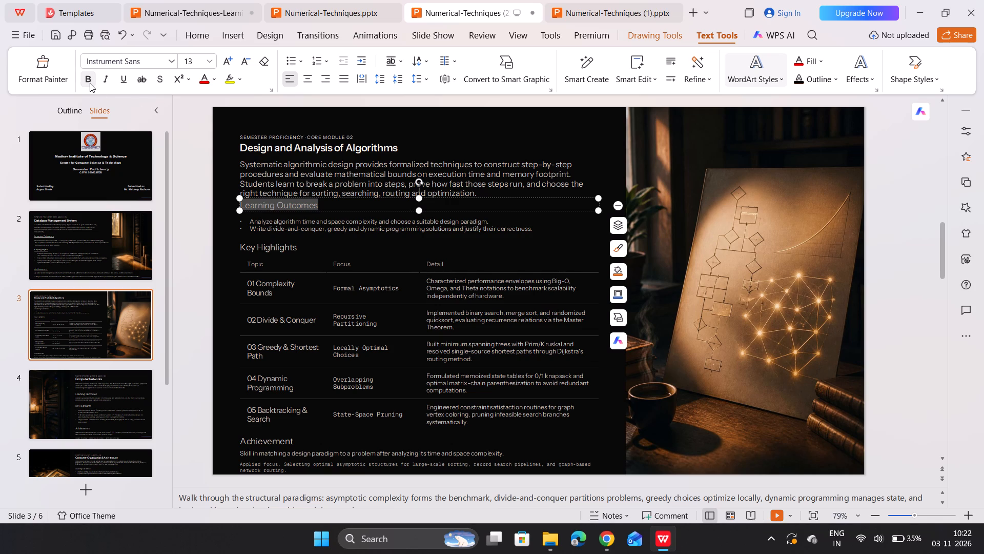
pyautogui.click(211, 58)
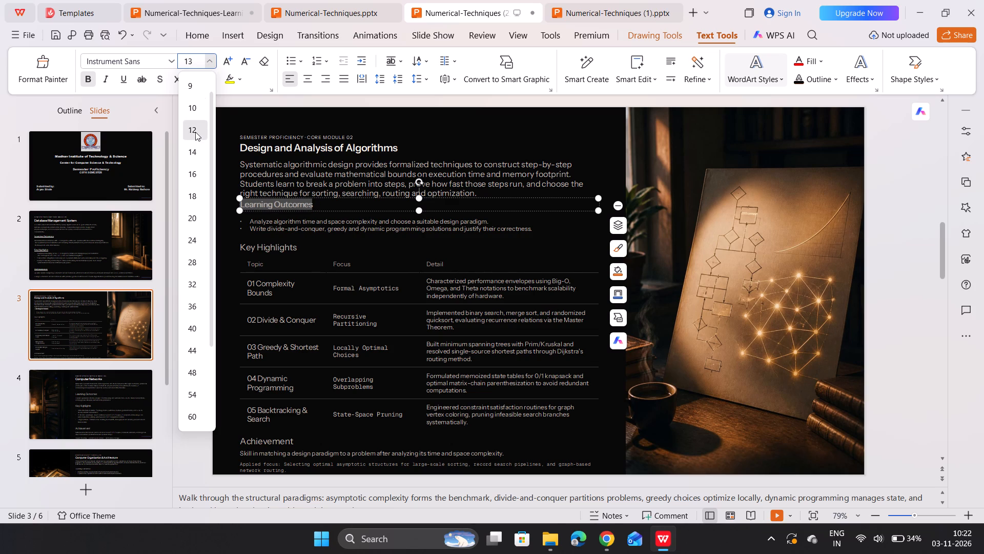
pyautogui.click(193, 176)
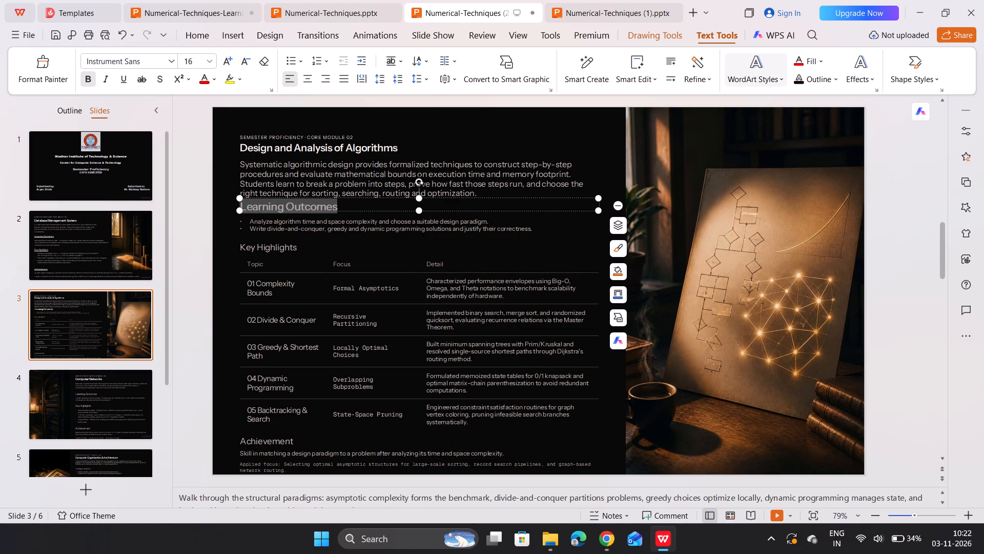
pyautogui.click(332, 135)
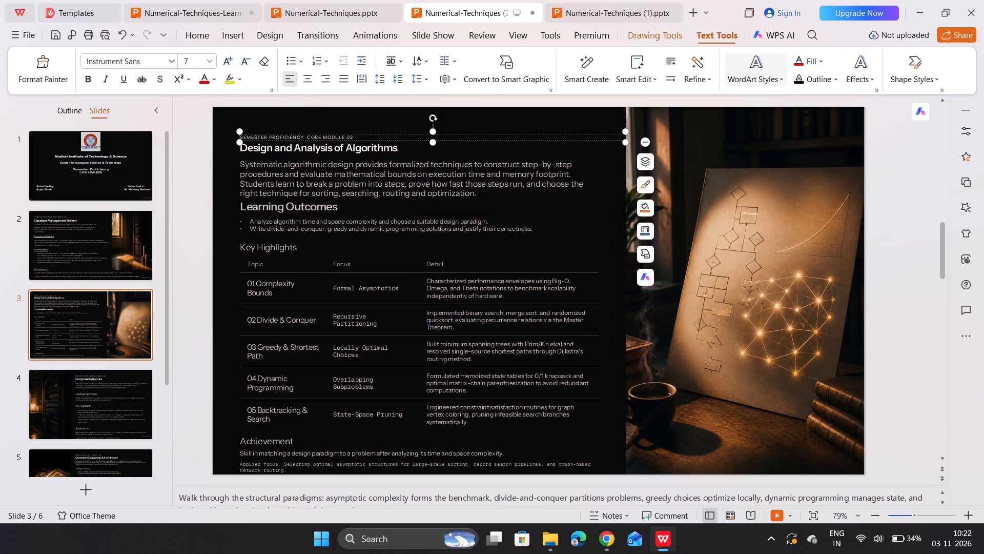
# Delete the small Semester Proficiency Core Module 02 label above the Design and Analysis of Algorithms title.
pyautogui.click(340, 135)
pyautogui.press('BackSpace')
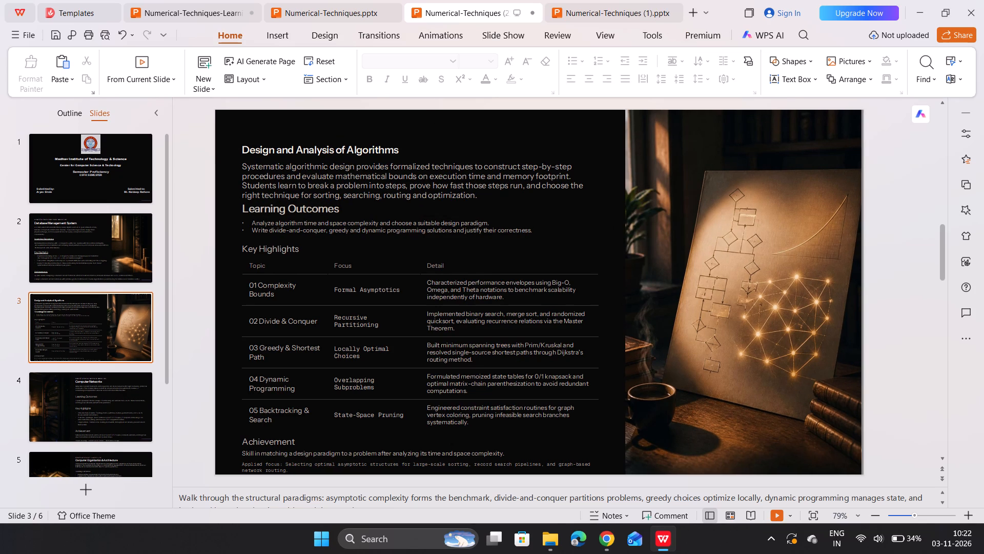
# Move the Design and Analysis of Algorithms title slightly up, and bring the introduction paragraph up directly beneath it.
pyautogui.click(336, 150)
pyautogui.moveTo(337, 141); pyautogui.dragTo(337, 137)
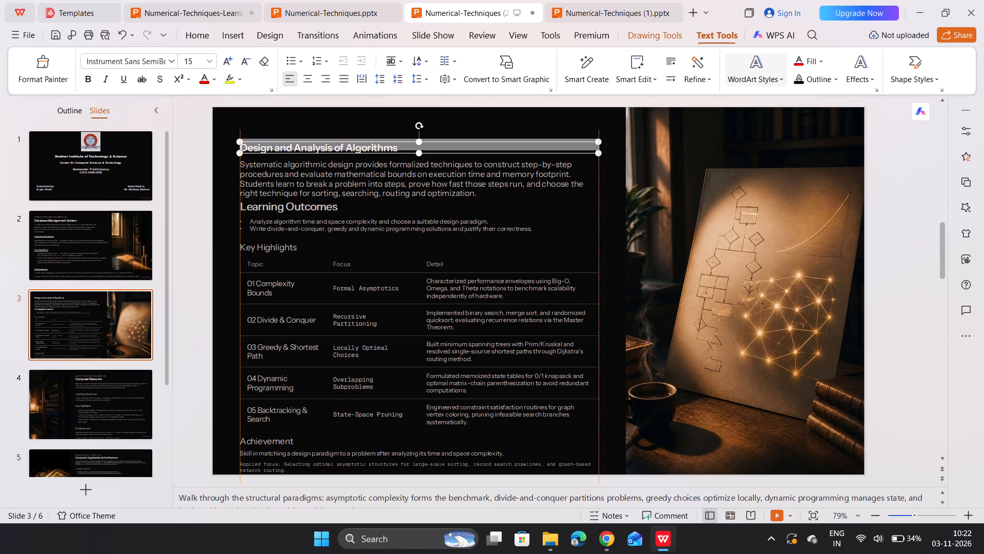
pyautogui.moveTo(337, 137); pyautogui.dragTo(337, 131)
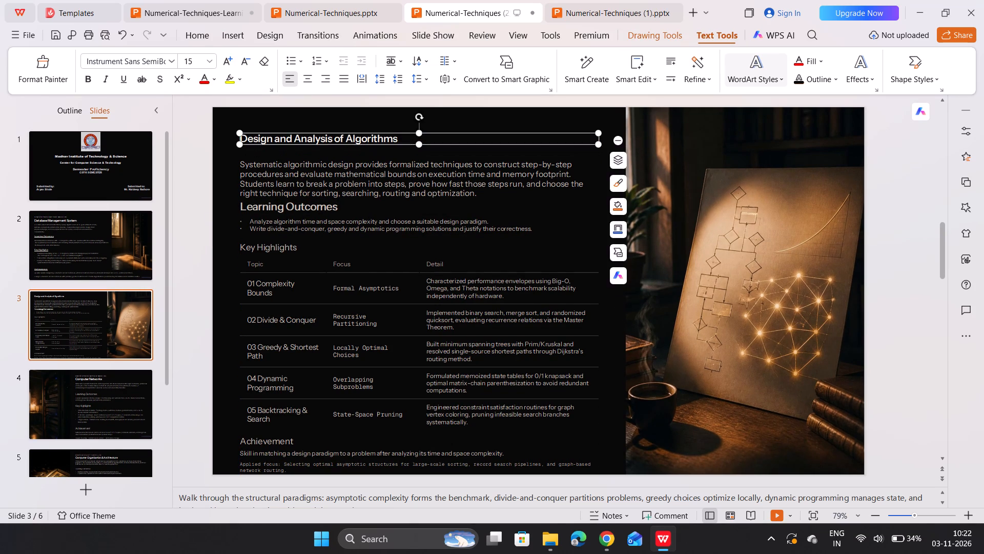
pyautogui.click(331, 164)
pyautogui.moveTo(332, 159); pyautogui.dragTo(332, 150)
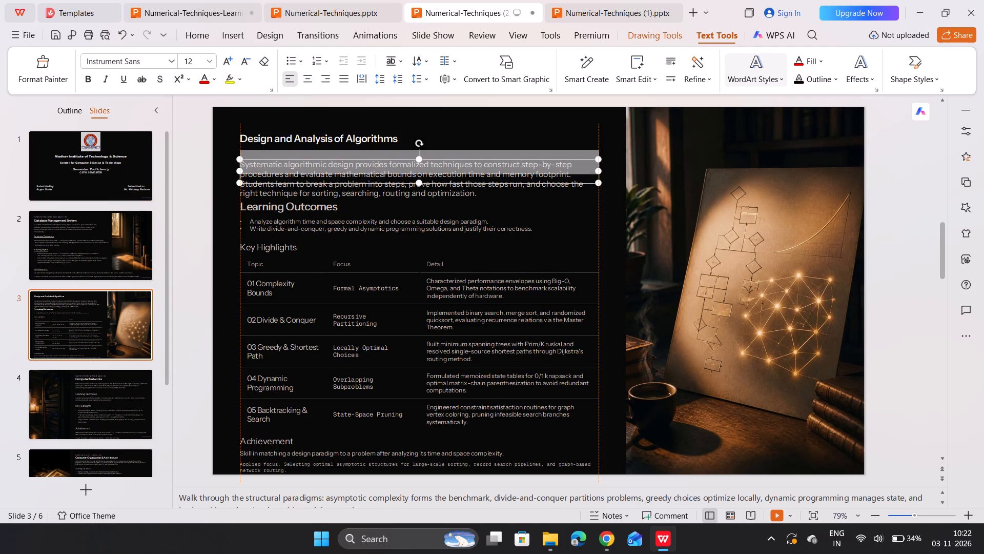
pyautogui.moveTo(332, 150); pyautogui.dragTo(332, 147)
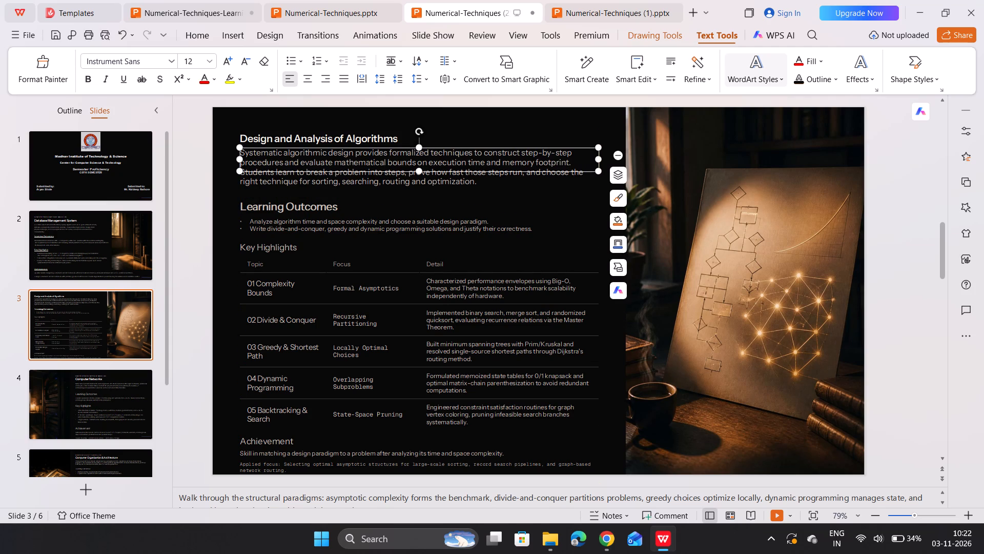
# Move the Learning Outcomes heading up beneath the introduction paragraph, with its two bullet points directly below the heading.
pyautogui.click(319, 200)
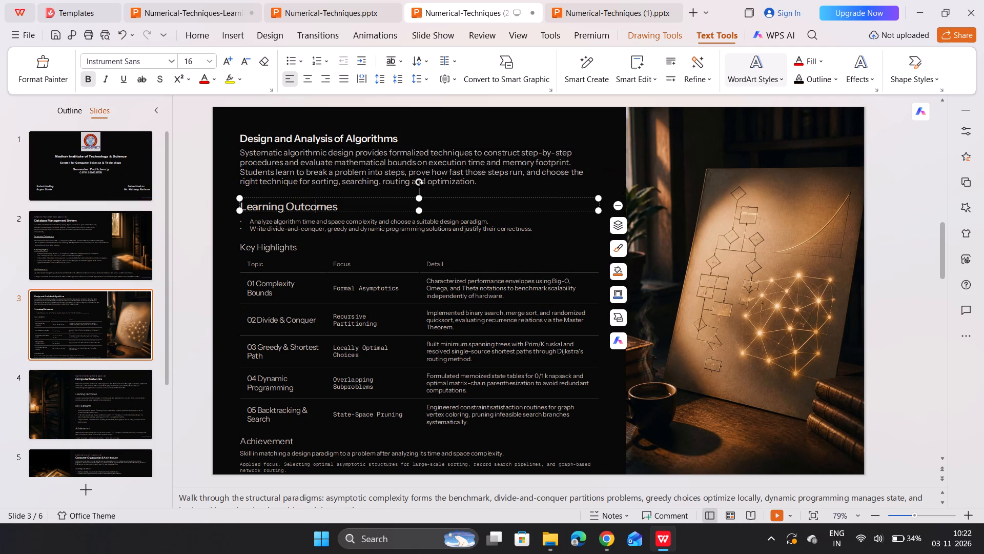
pyautogui.moveTo(321, 199); pyautogui.dragTo(322, 189)
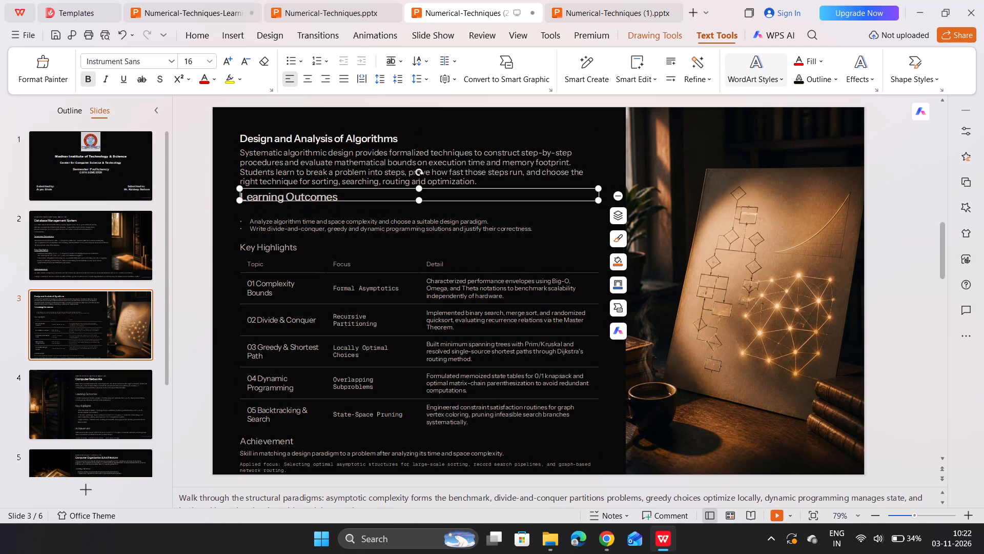
pyautogui.click(318, 213)
pyautogui.click(317, 223)
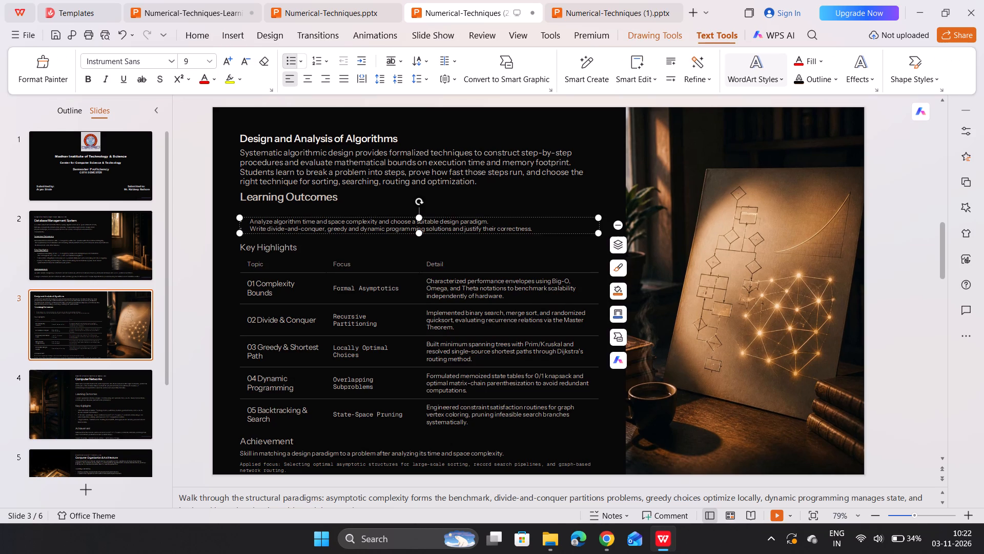
pyautogui.moveTo(317, 219); pyautogui.dragTo(317, 207)
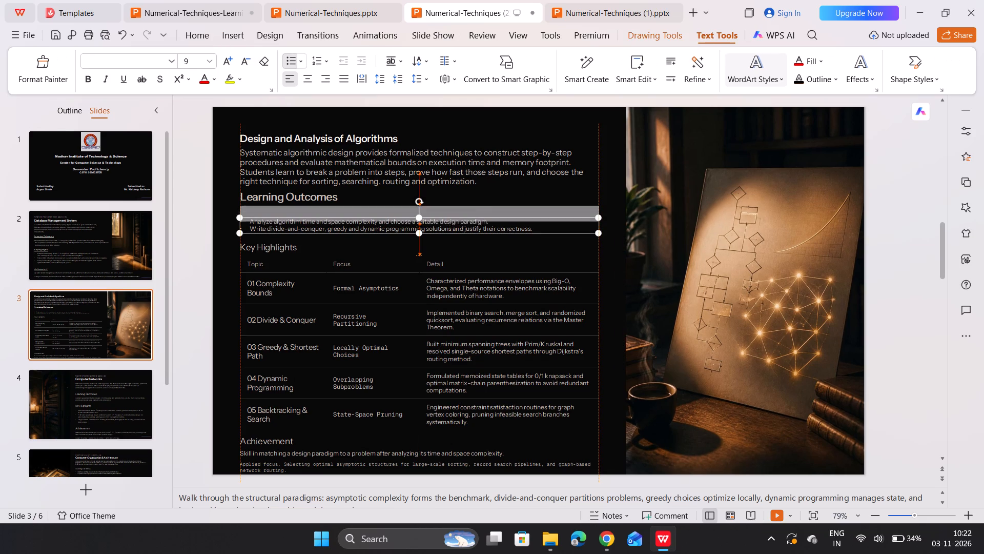
# Move the Key Highlights heading up beneath the Learning Outcomes bullets and bring the topic table up directly under it.
pyautogui.click(292, 248)
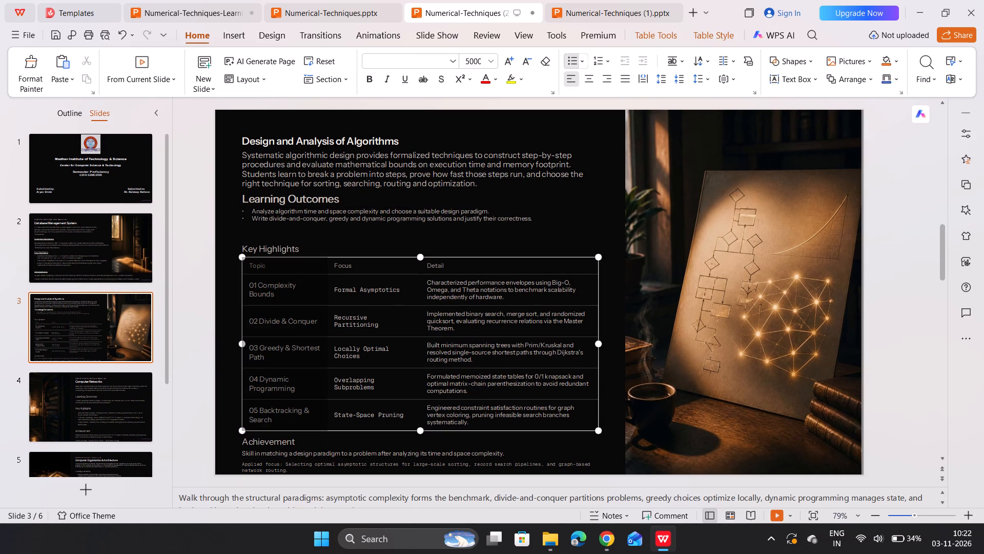
pyautogui.click(285, 248)
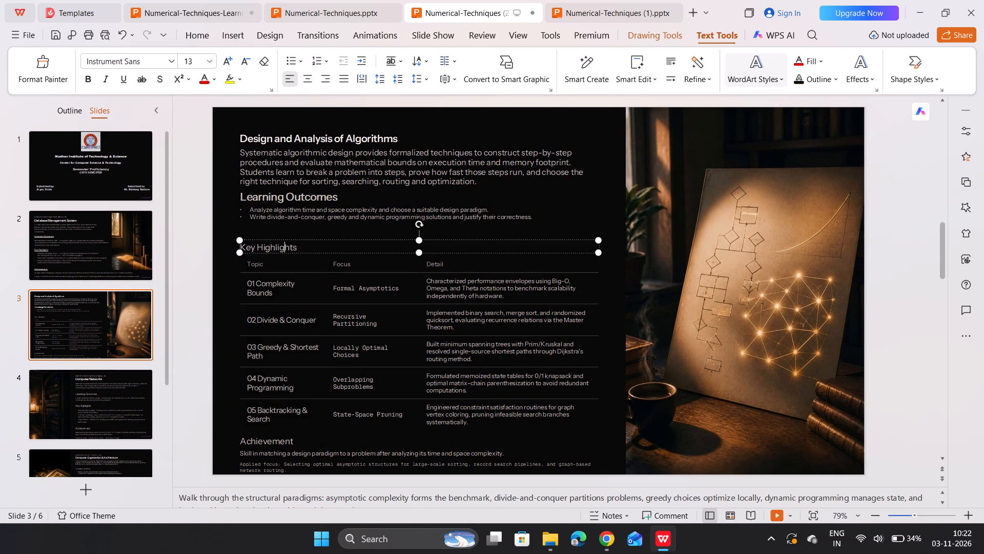
pyautogui.moveTo(287, 240); pyautogui.dragTo(286, 226)
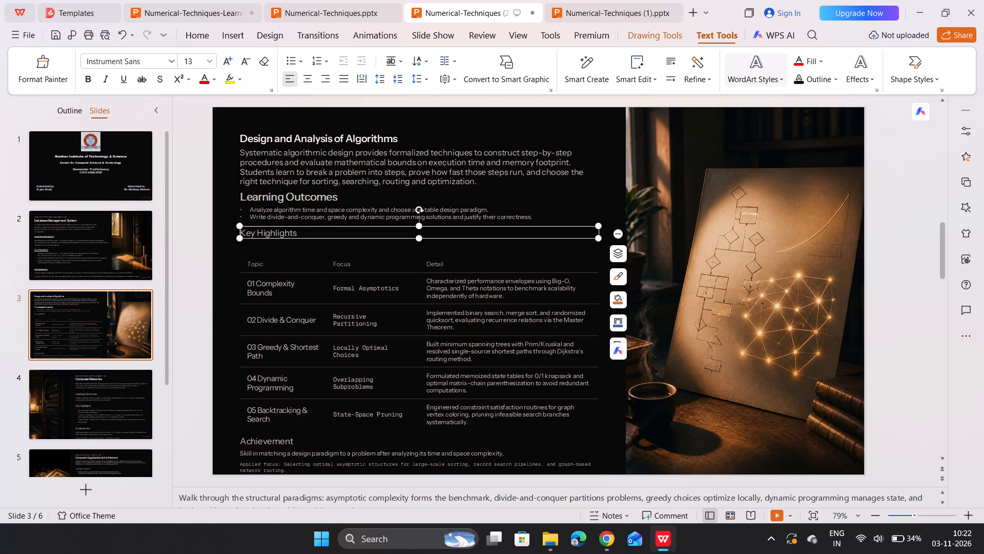
pyautogui.click(277, 274)
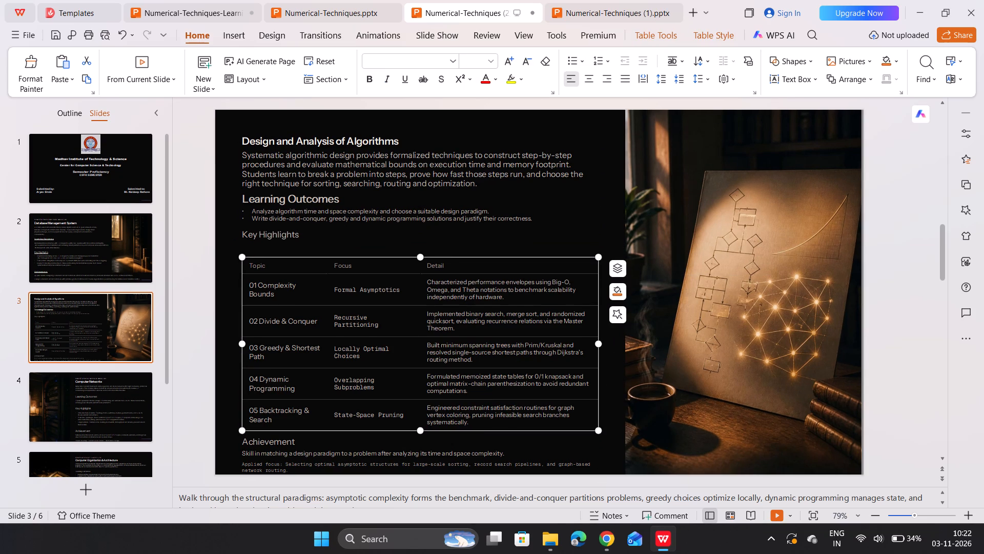
pyautogui.moveTo(290, 258); pyautogui.dragTo(290, 244)
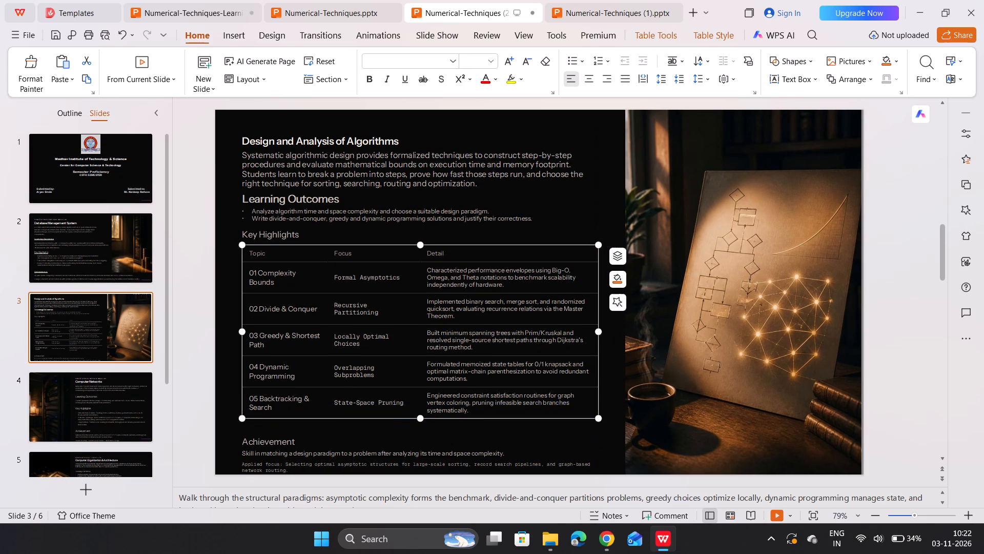
# Set both Learning Outcomes bullet points on the algorithms slide to font size 16.
pyautogui.click(321, 217)
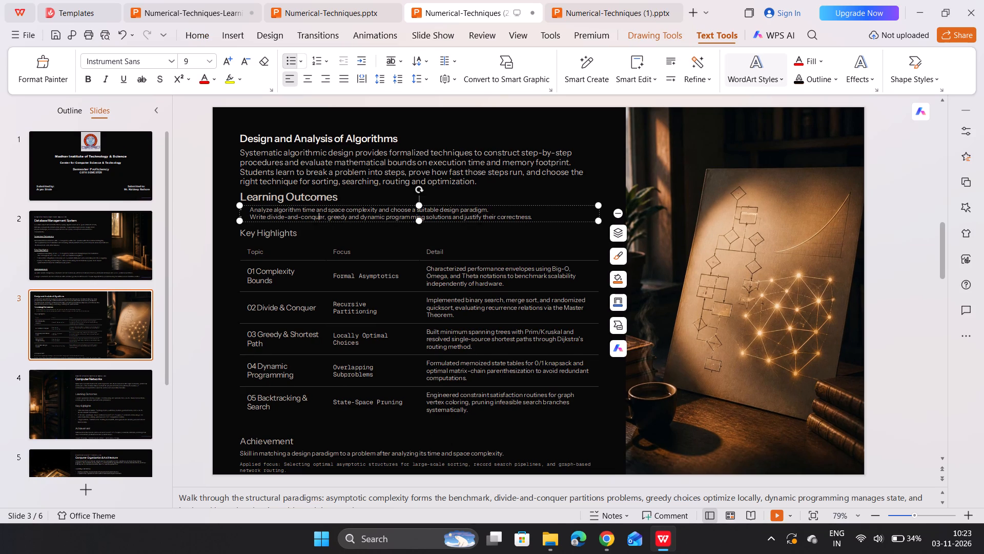
pyautogui.click(536, 213)
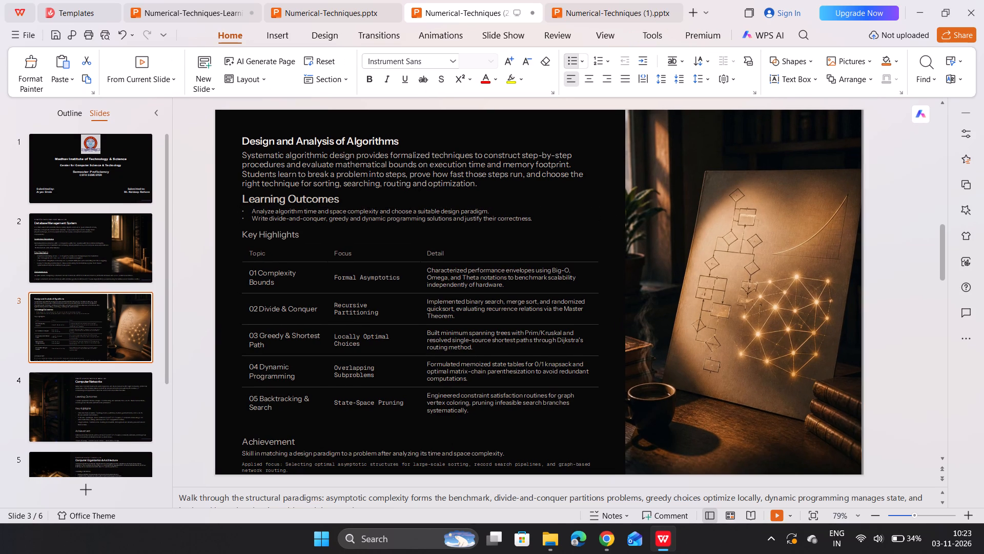
pyautogui.click(531, 216)
pyautogui.hotkey('shift', 'Up')
pyautogui.press('Insert')
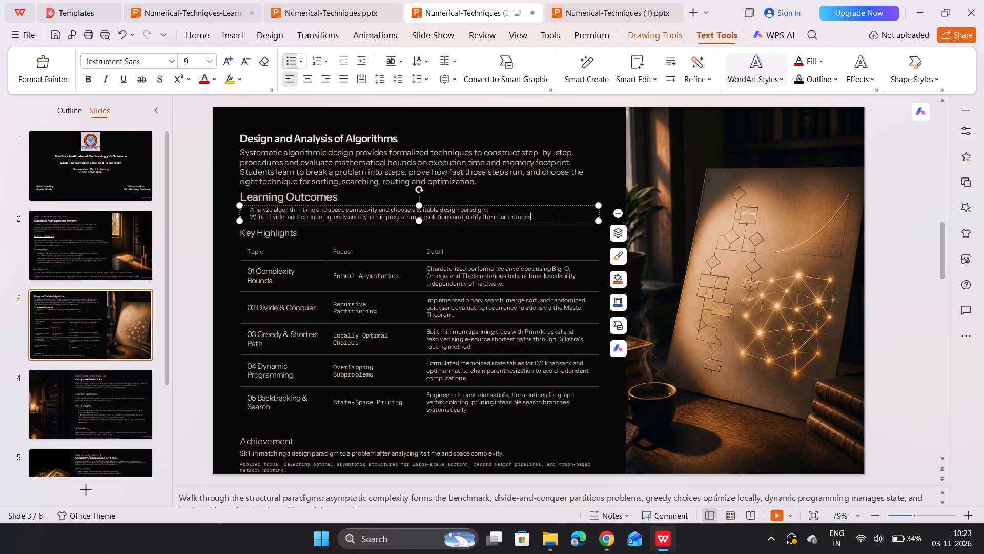
pyautogui.hotkey('shift', 'Up')
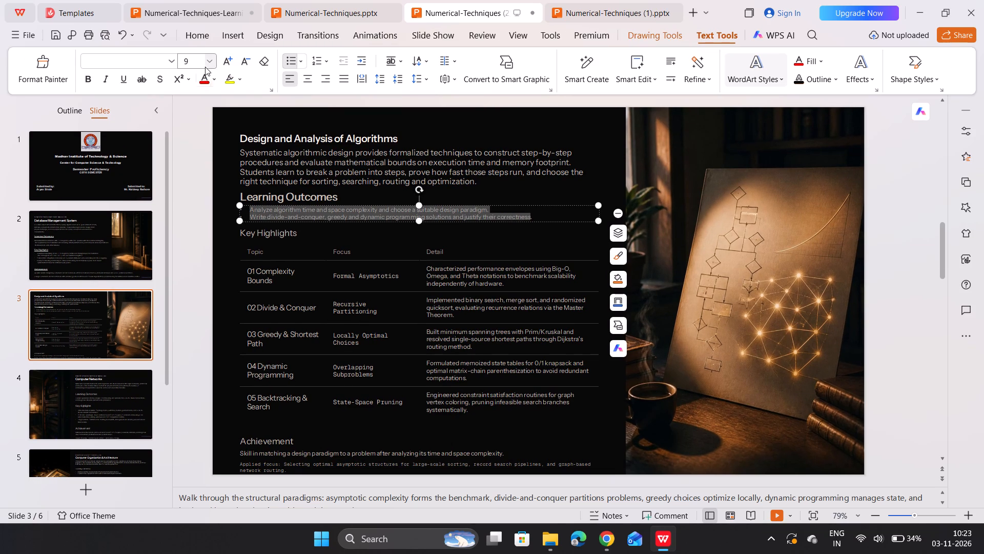
pyautogui.click(213, 66)
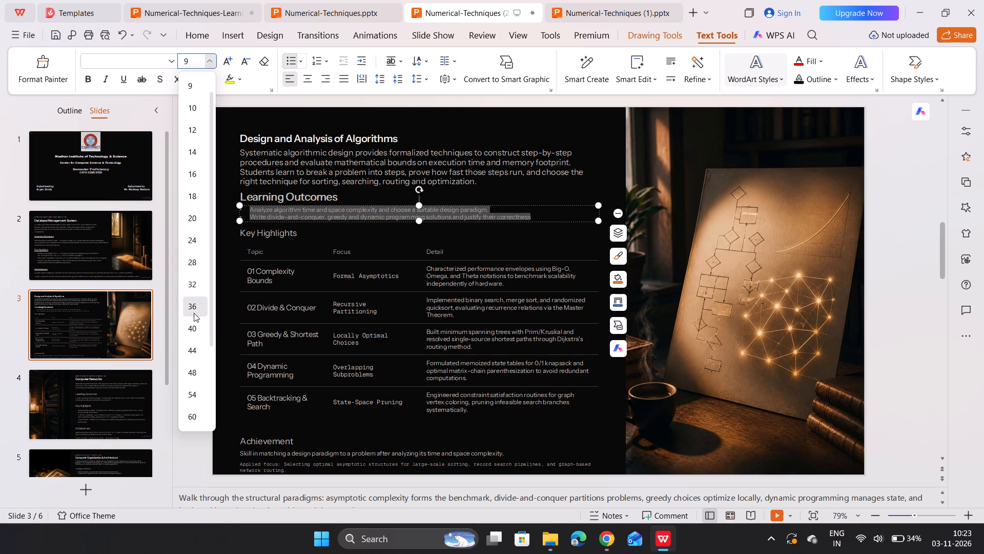
pyautogui.click(192, 173)
# Extend the Learning Outcomes bullet text box slightly downward, to just above the Key Highlights heading.
pyautogui.click(320, 213)
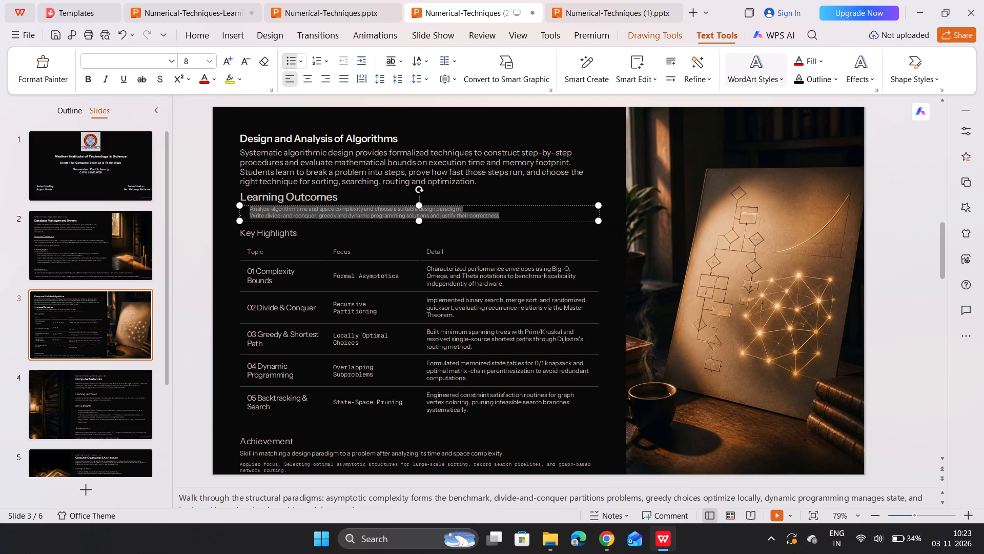
pyautogui.click(251, 209)
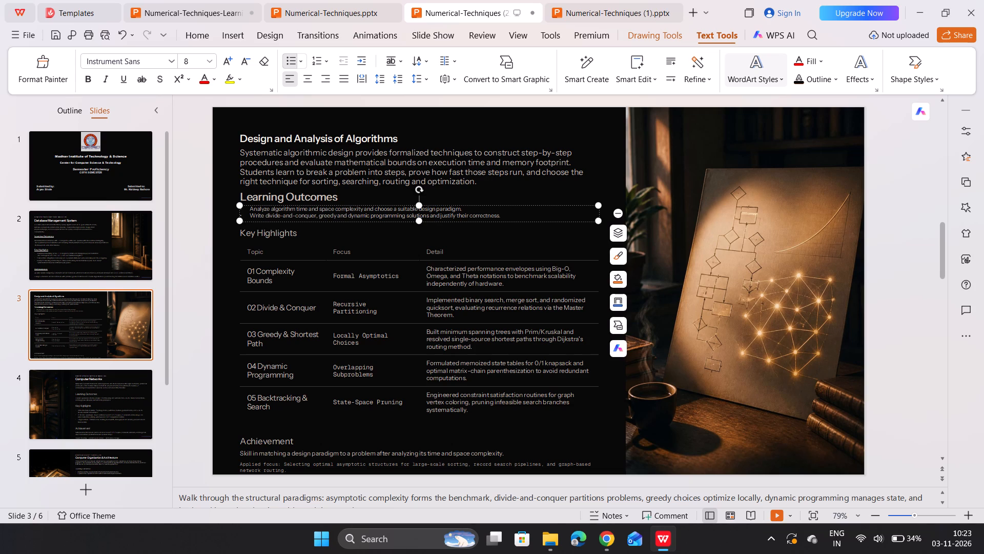
pyautogui.moveTo(419, 219); pyautogui.dragTo(419, 219)
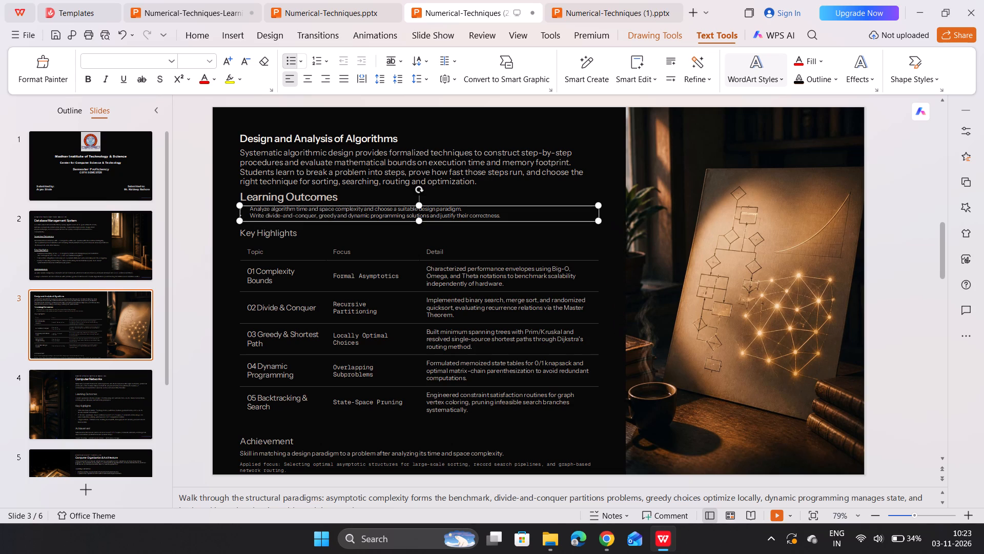
pyautogui.moveTo(419, 219); pyautogui.dragTo(420, 223)
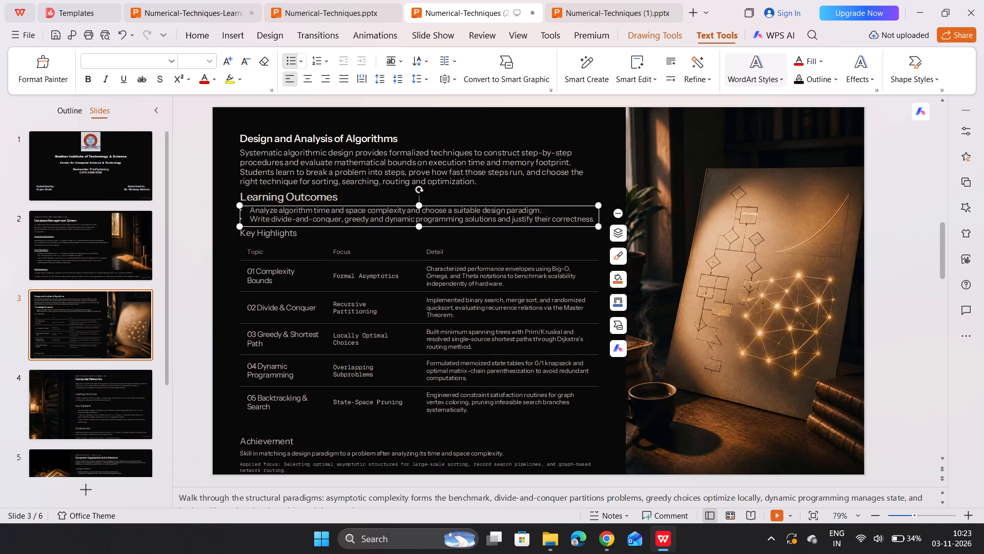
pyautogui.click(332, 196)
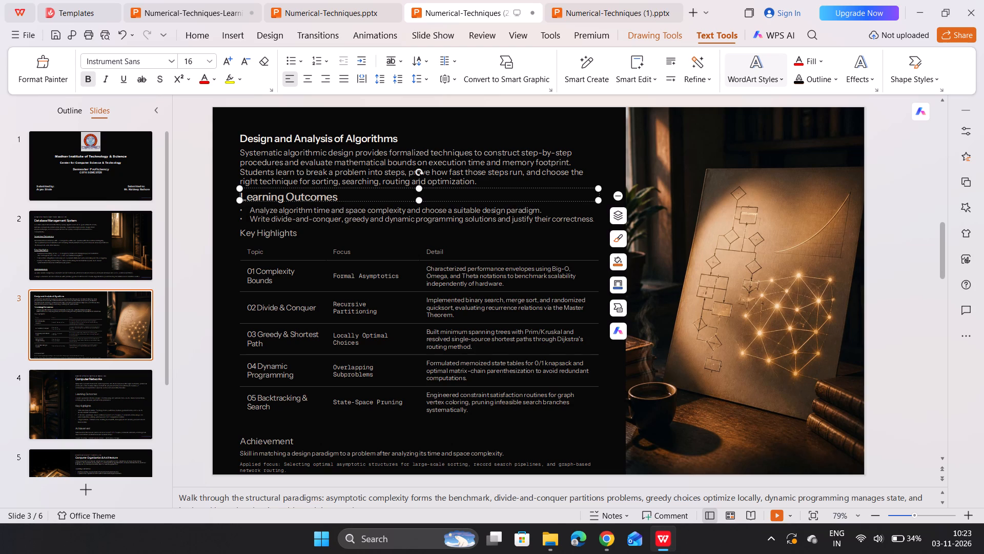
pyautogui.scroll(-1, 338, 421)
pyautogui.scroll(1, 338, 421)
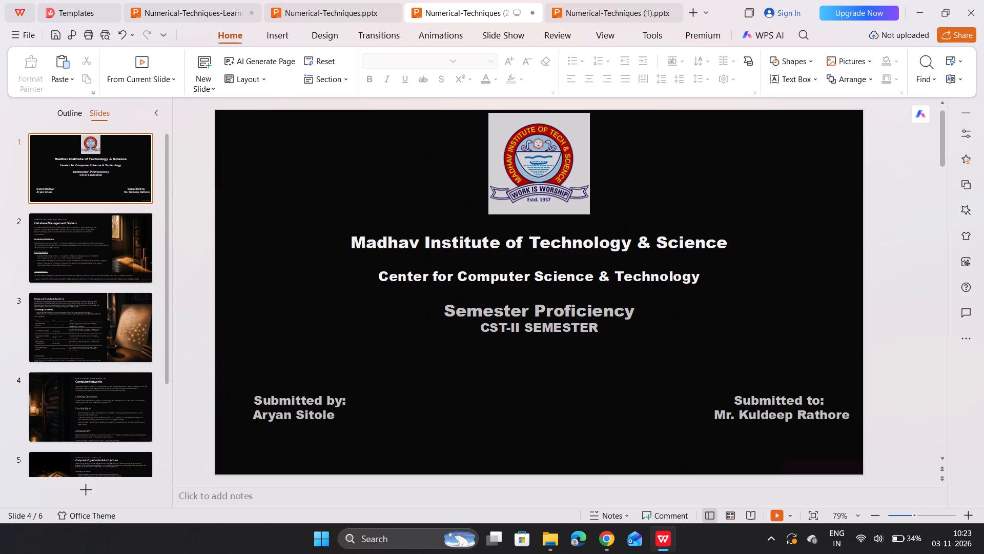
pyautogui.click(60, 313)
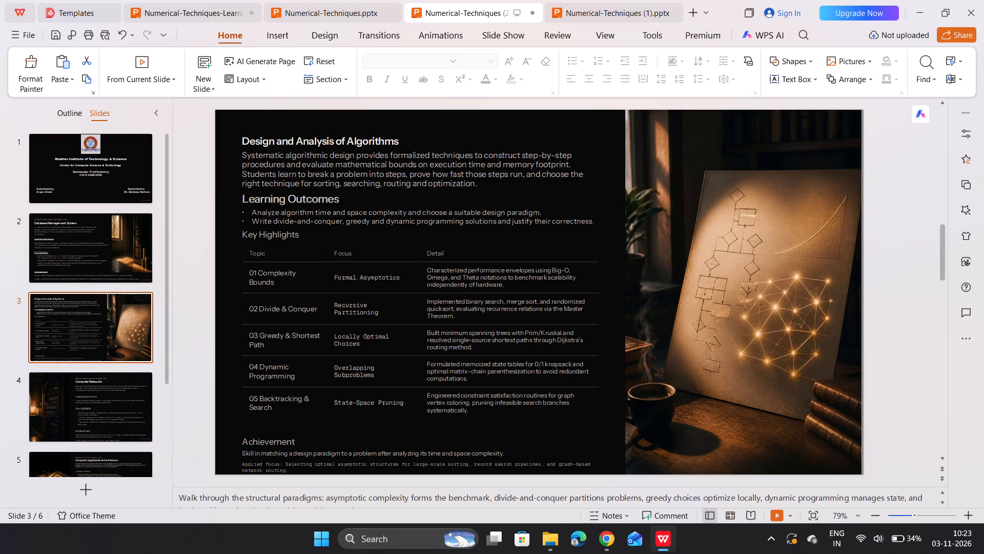
# Make the Key Highlights heading on the algorithms slide bold and underlined, and set its font size to 16.
pyautogui.click(273, 238)
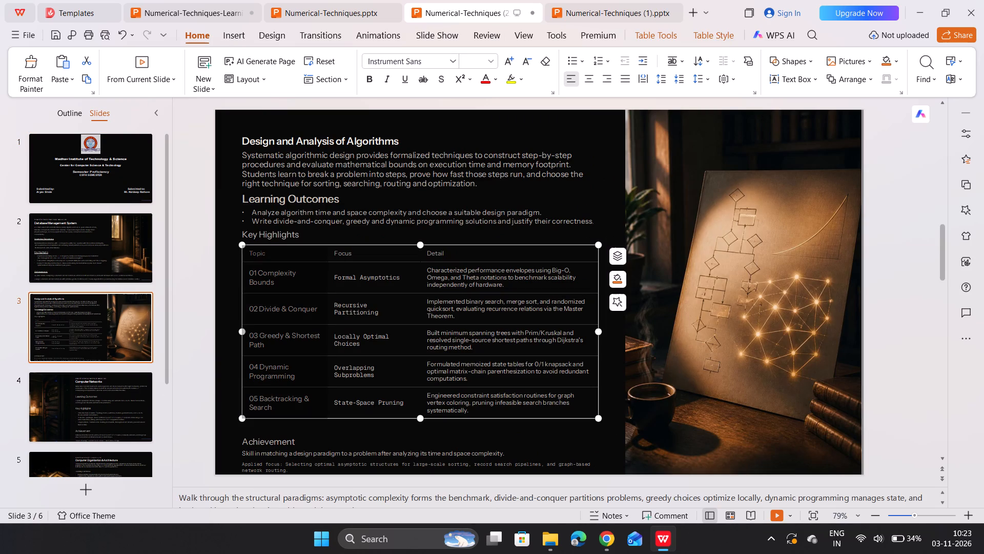
pyautogui.click(281, 235)
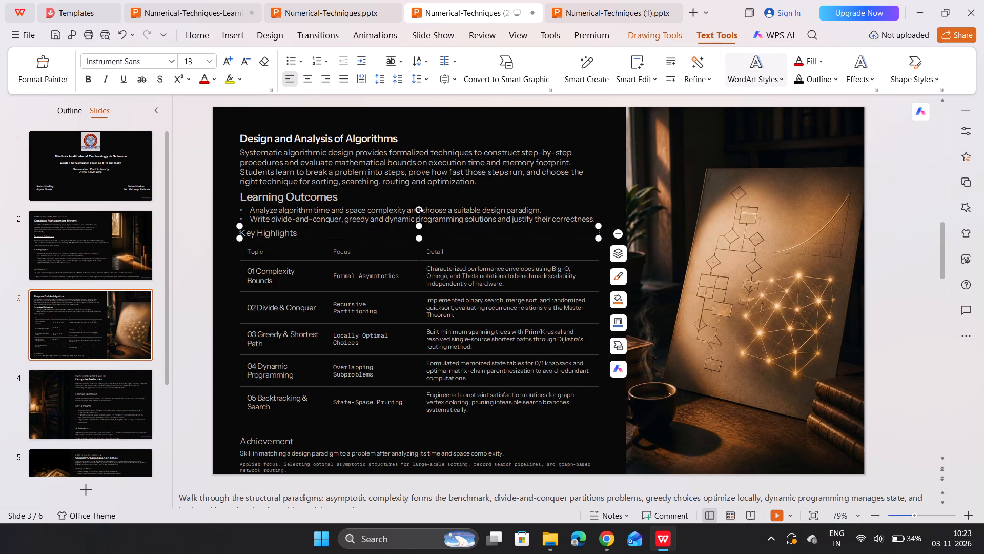
pyautogui.press('Right')
pyautogui.press('Right')
pyautogui.press('Right')
pyautogui.press('Right')
pyautogui.press('Right')
pyautogui.press('Right')
pyautogui.press('Right')
pyautogui.press('Right')
pyautogui.press('Right')
pyautogui.press('Right')
pyautogui.press('Right')
pyautogui.press('Right')
pyautogui.press('Right')
pyautogui.press('Right')
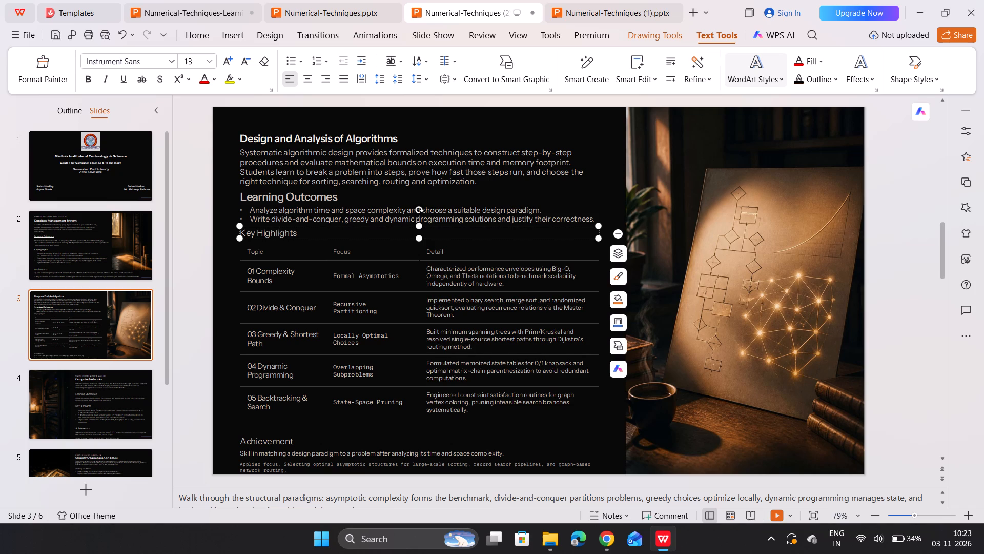
pyautogui.hotkey('ctrl', 'shift', 'Left')
pyautogui.hotkey('ctrl', 'shift', 'Left')
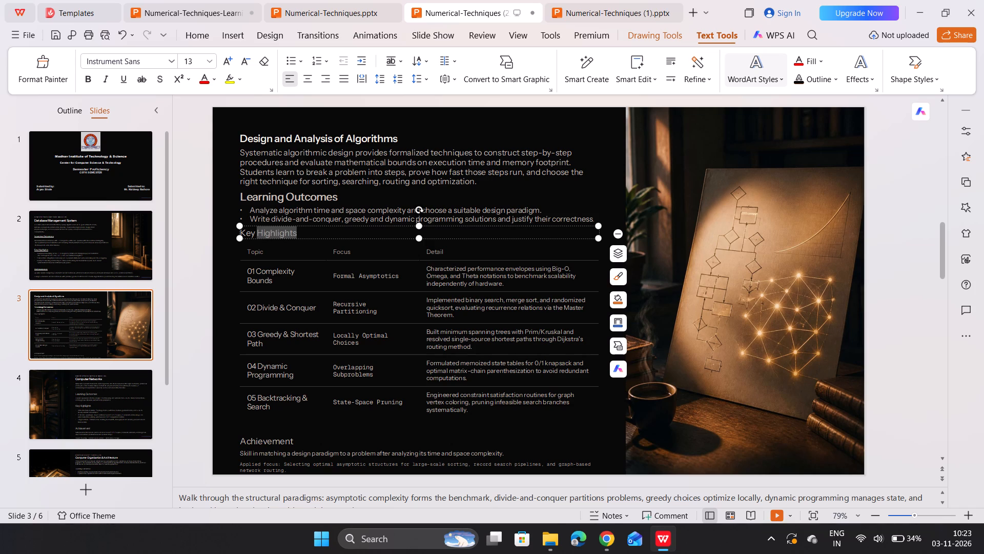
pyautogui.click(92, 76)
pyautogui.click(123, 81)
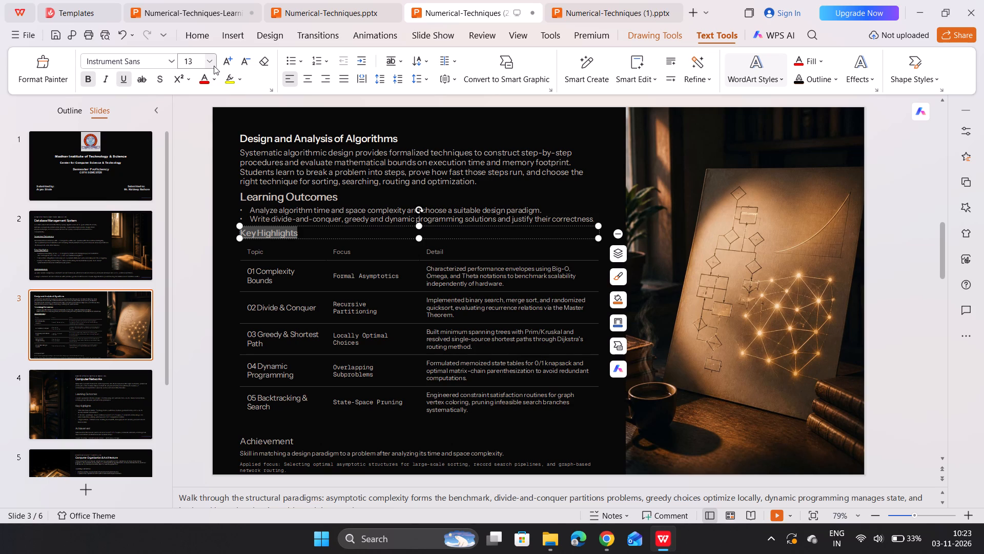
pyautogui.click(214, 66)
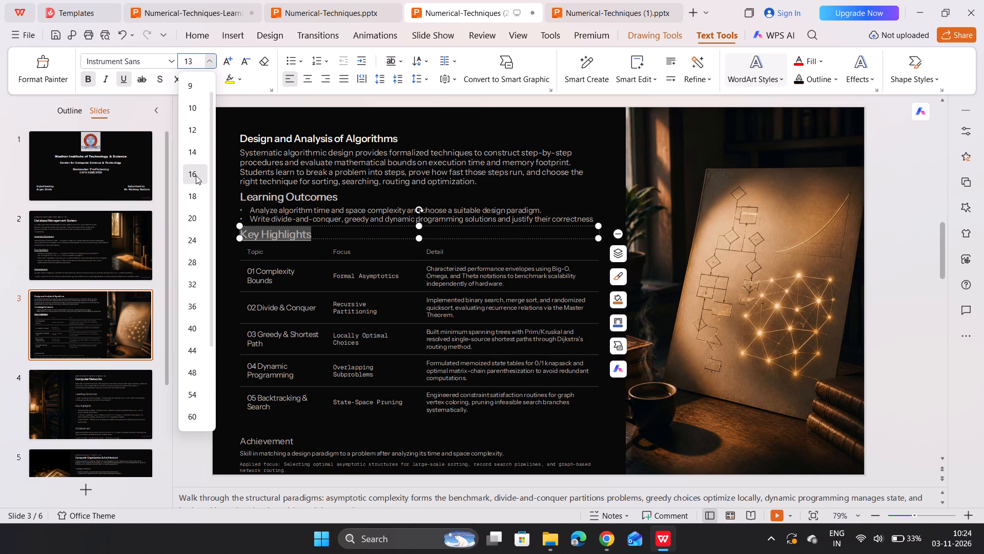
pyautogui.click(196, 175)
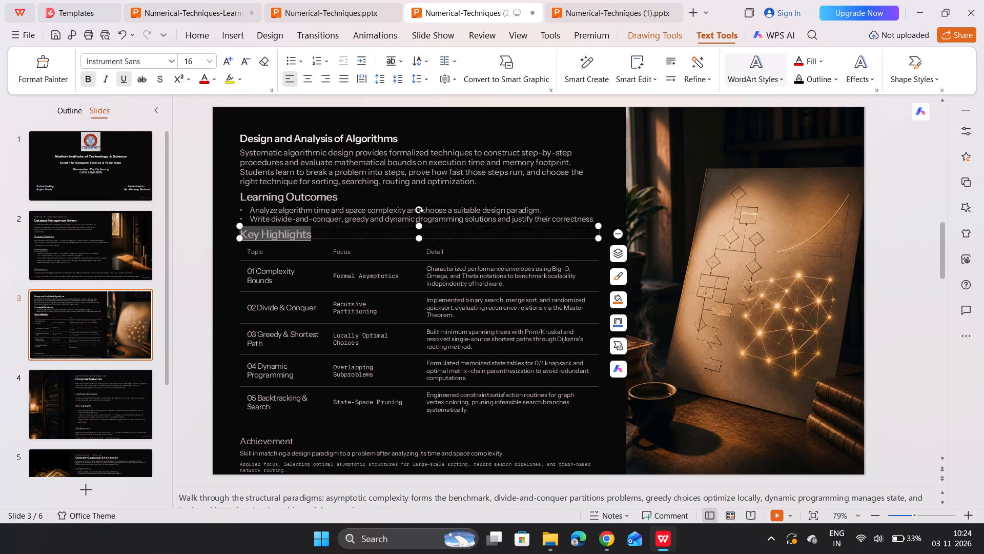
# Underline the Learning Outcomes heading on the algorithms slide.
pyautogui.click(273, 203)
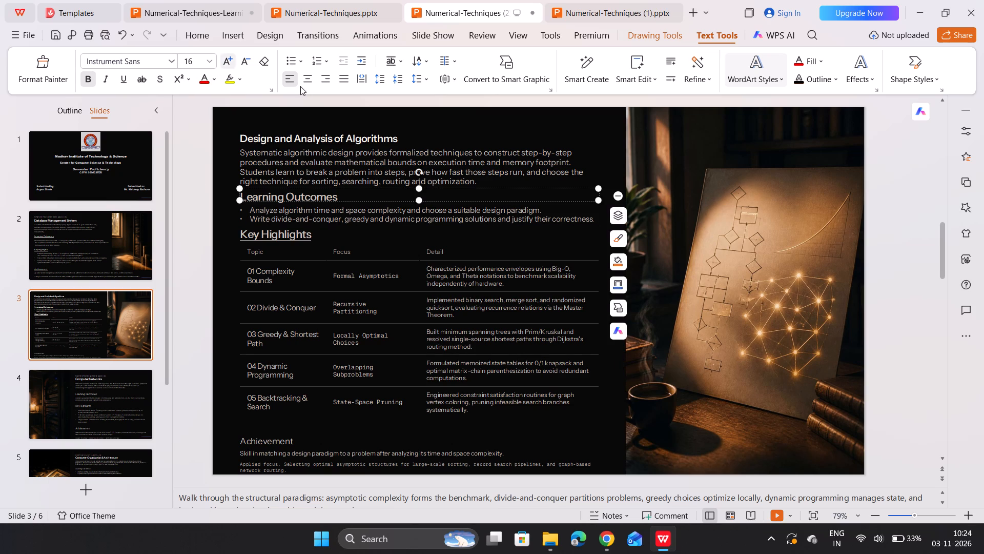
pyautogui.press('Right')
pyautogui.press('Right')
pyautogui.press('Right')
pyautogui.press('Right')
pyautogui.press('Right')
pyautogui.press('Right')
pyautogui.press('Right')
pyautogui.press('Right')
pyautogui.press('Right')
pyautogui.press('Right')
pyautogui.press('Right')
pyautogui.press('Right')
pyautogui.press('Right')
pyautogui.press('Right')
pyautogui.press('Right')
pyautogui.press('Right')
pyautogui.press('Right')
pyautogui.press('Right')
pyautogui.press('Right')
pyautogui.press('Right')
pyautogui.hotkey('ctrl', 'Left')
pyautogui.hotkey('ctrl', 'Right')
pyautogui.hotkey('ctrl', 'shift', 'Left')
pyautogui.hotkey('ctrl', 'shift', 'Left')
pyautogui.hotkey('ctrl', 'shift', 'Left')
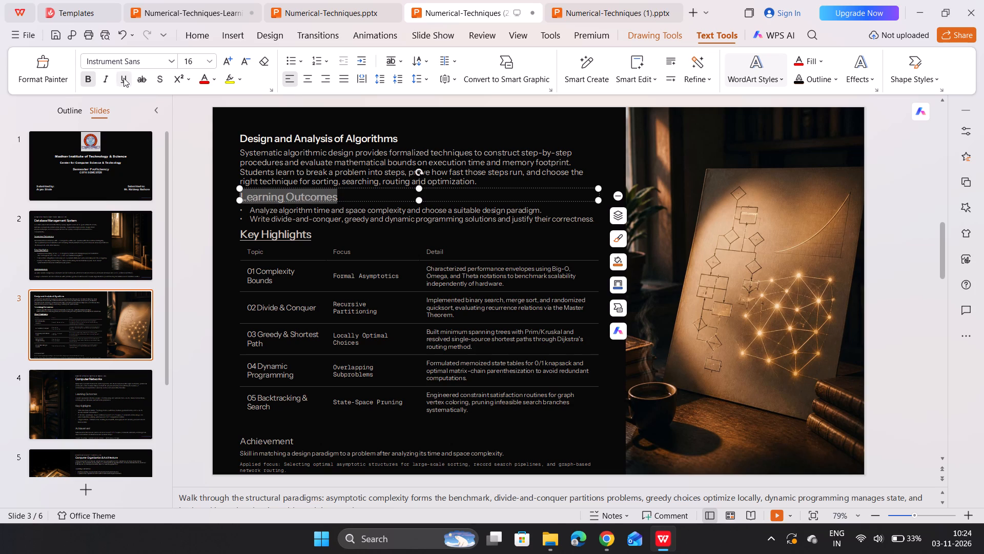
pyautogui.click(124, 78)
# Move the Achievement heading and its sentence up beneath the topic table, and slightly reduce the sentence box's height from its top edge.
pyautogui.click(278, 440)
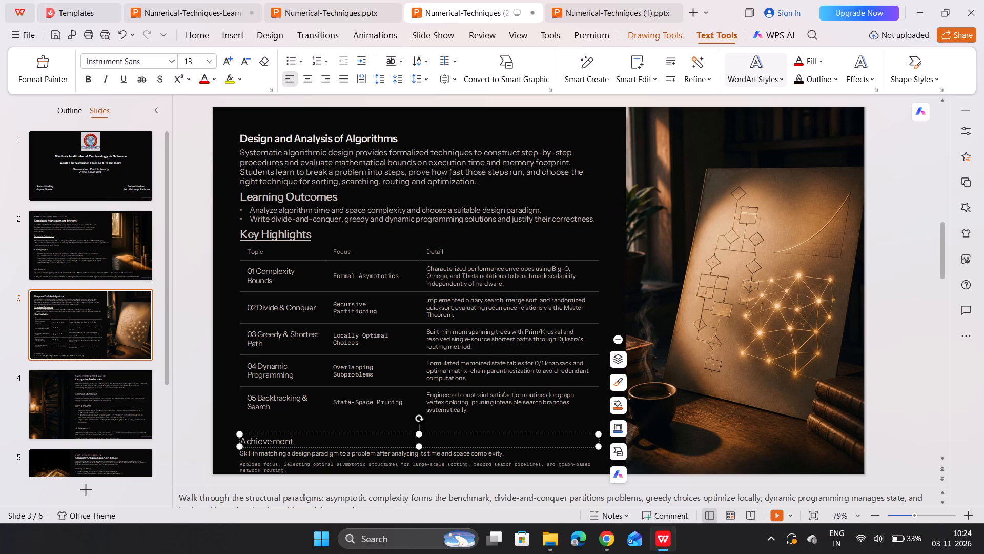
pyautogui.moveTo(278, 431); pyautogui.dragTo(278, 417)
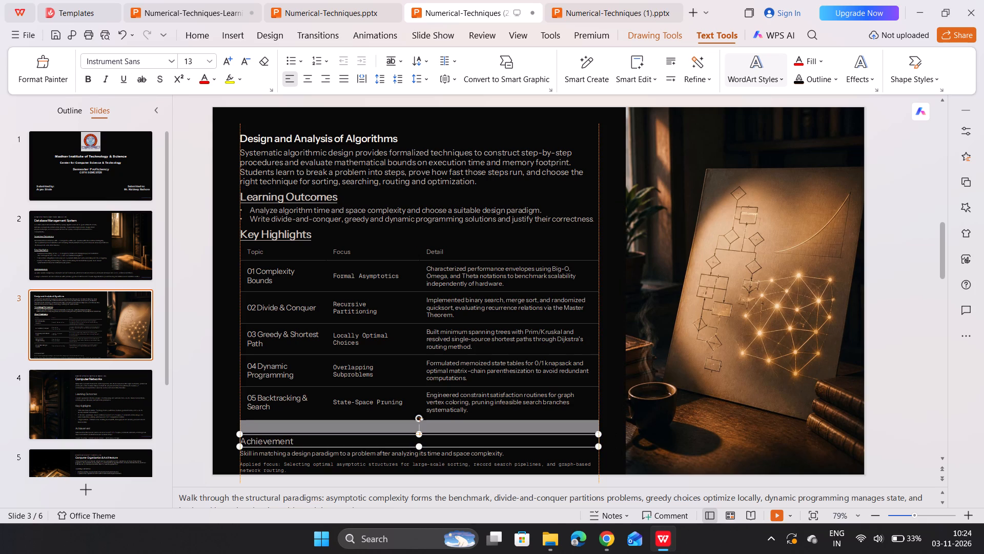
pyautogui.moveTo(278, 417); pyautogui.dragTo(278, 413)
pyautogui.click(284, 454)
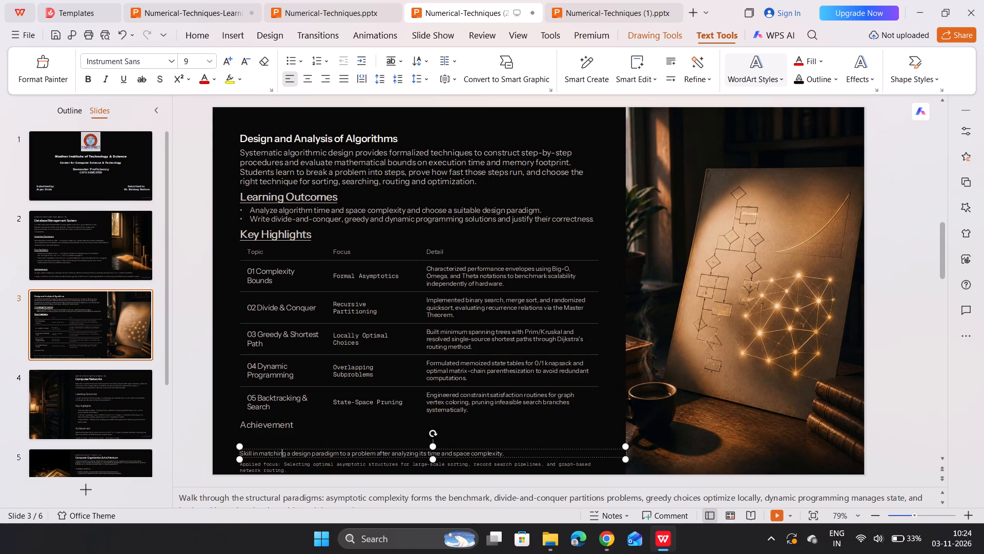
pyautogui.moveTo(288, 449); pyautogui.dragTo(288, 434)
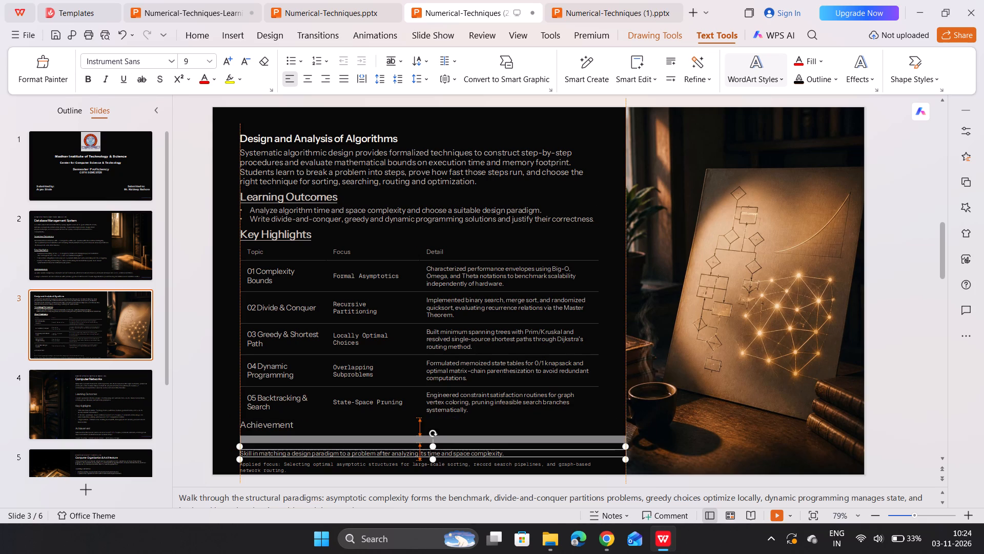
pyautogui.moveTo(288, 434); pyautogui.dragTo(287, 432)
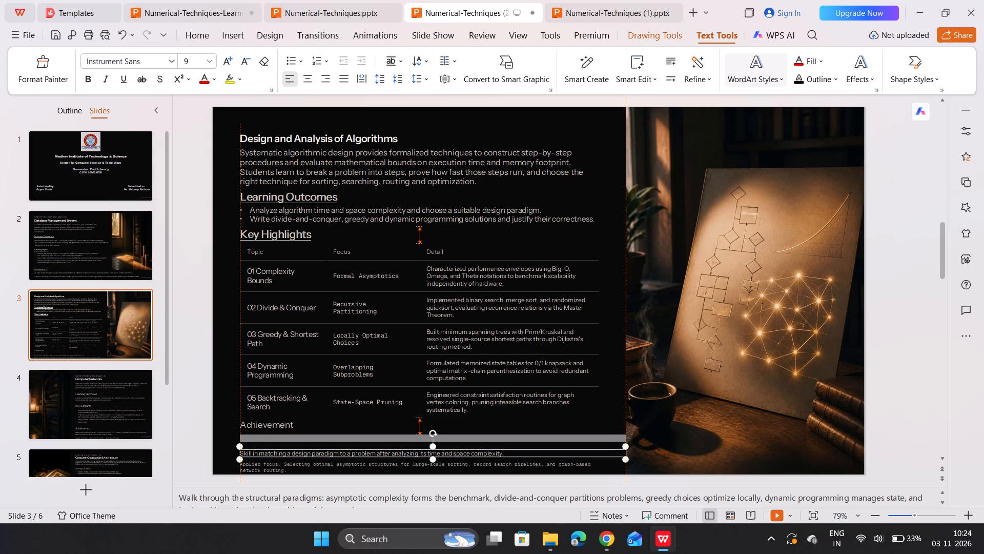
pyautogui.moveTo(430, 447); pyautogui.dragTo(430, 451)
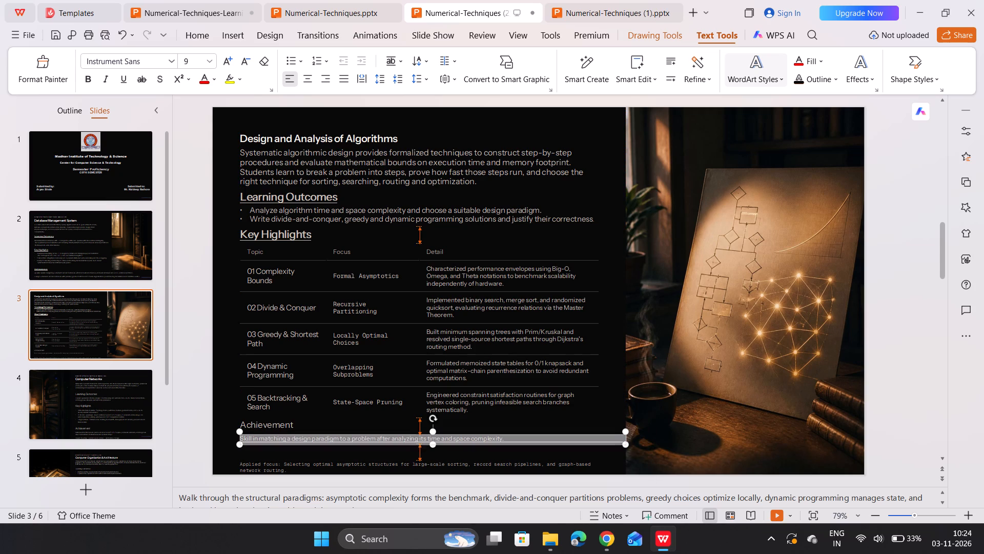
pyautogui.moveTo(430, 451); pyautogui.dragTo(430, 451)
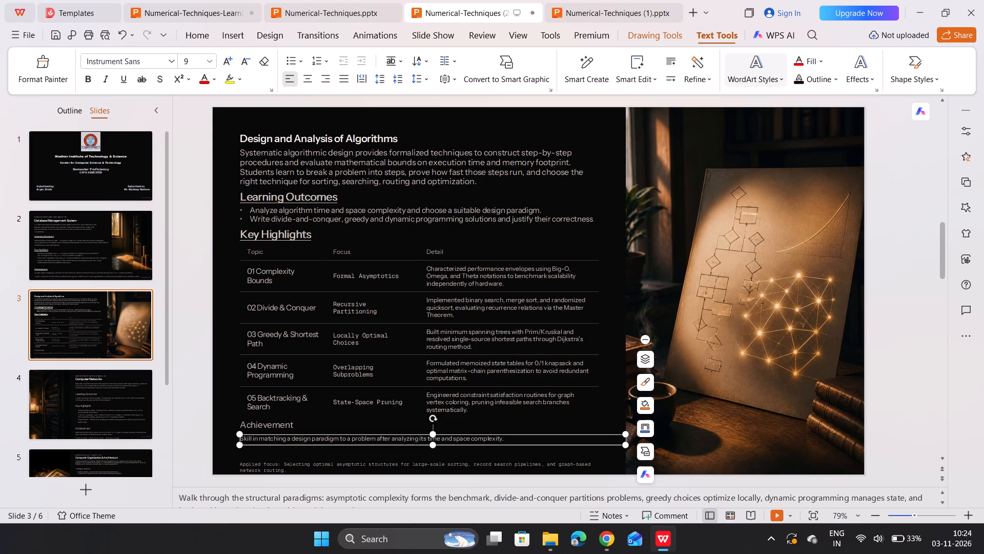
# Set the full Achievement sentence on the algorithms slide to font size 14.
pyautogui.click(503, 440)
pyautogui.hotkey('ctrl', 'shift', 'Left')
pyautogui.hotkey('ctrl', 'shift', 'Left')
pyautogui.hotkey('ctrl', 'shift', 'Left')
pyautogui.hotkey('ctrl', 'shift', 'Left')
pyautogui.hotkey('ctrl', 'shift', 'Left')
pyautogui.hotkey('ctrl', 'shift', 'Left')
pyautogui.hotkey('ctrl', 'shift', 'Left')
pyautogui.hotkey('ctrl', 'shift', 'Left')
pyautogui.hotkey('ctrl', 'shift', 'Left')
pyautogui.hotkey('ctrl', 'shift', 'Left')
pyautogui.hotkey('ctrl', 'shift', 'Left')
pyautogui.hotkey('ctrl', 'shift', 'Left')
pyautogui.hotkey('ctrl', 'shift', 'Left')
pyautogui.hotkey('ctrl', 'shift', 'Left')
pyautogui.hotkey('ctrl', 'shift', 'Left')
pyautogui.hotkey('ctrl', 'shift', 'Left')
pyautogui.hotkey('ctrl', 'shift', 'Left')
pyautogui.hotkey('ctrl', 'shift', 'Left')
pyautogui.hotkey('ctrl', 'shift', 'Left')
pyautogui.hotkey('ctrl', 'shift', 'Left')
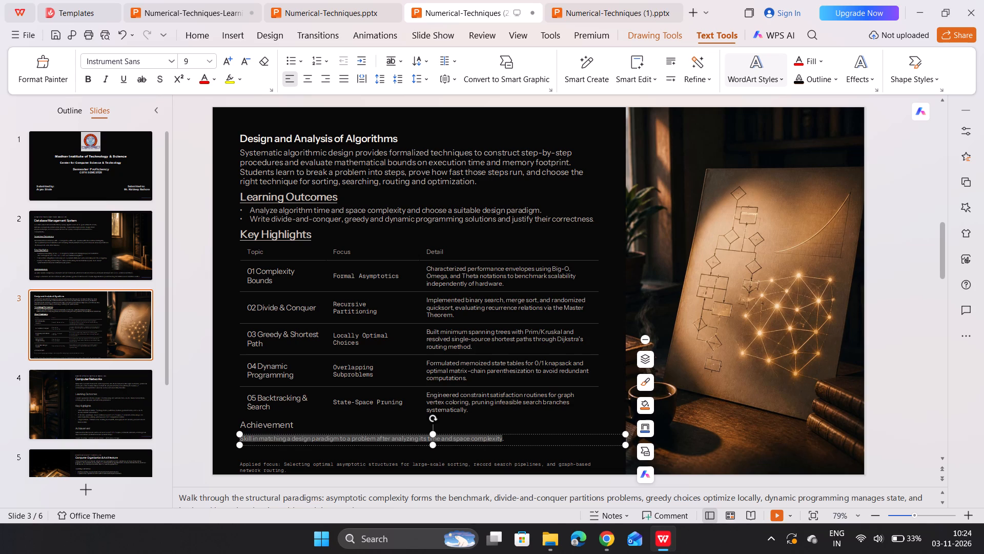
pyautogui.click(214, 63)
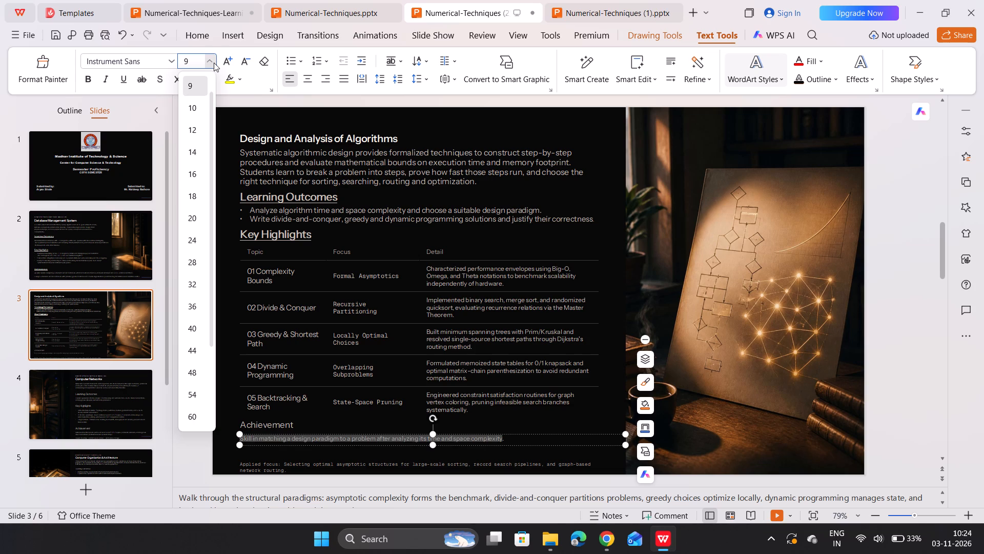
pyautogui.click(194, 153)
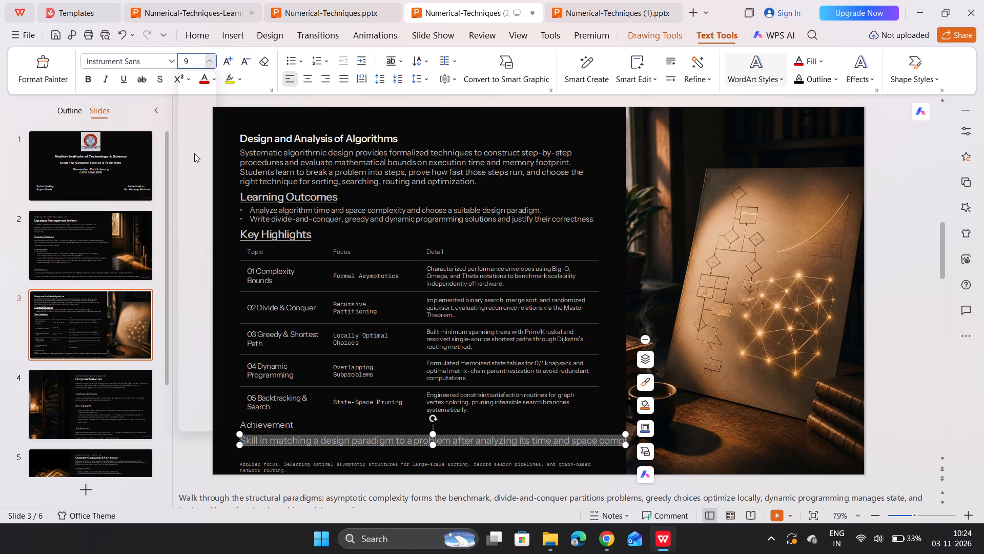
# Move the Applied focus note up directly beneath the Achievement sentence.
pyautogui.click(309, 465)
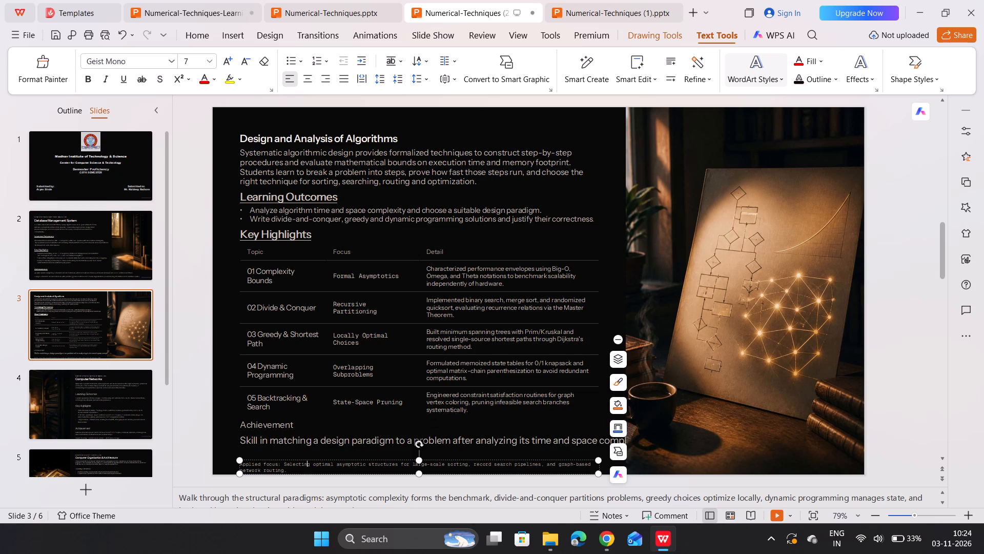
pyautogui.moveTo(320, 458); pyautogui.dragTo(320, 448)
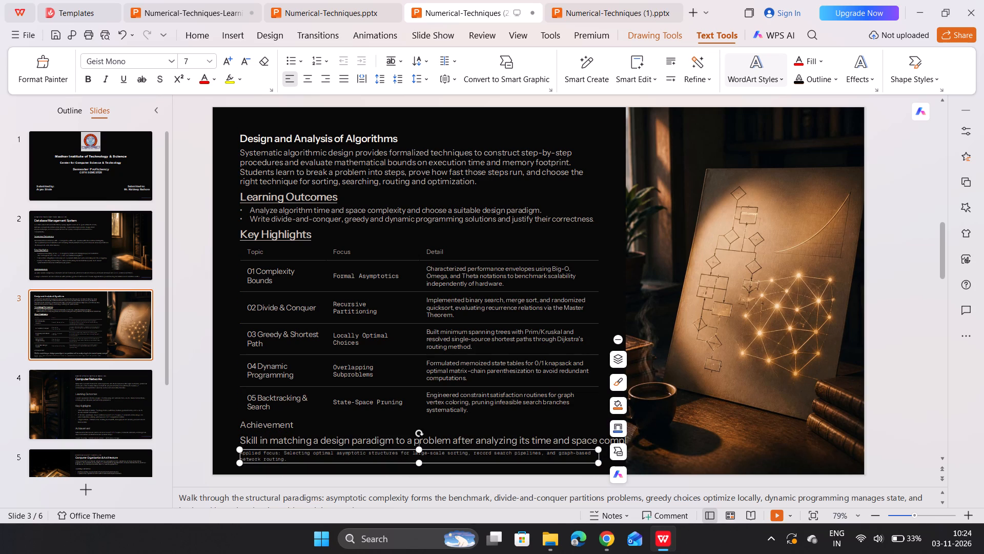
pyautogui.click(334, 468)
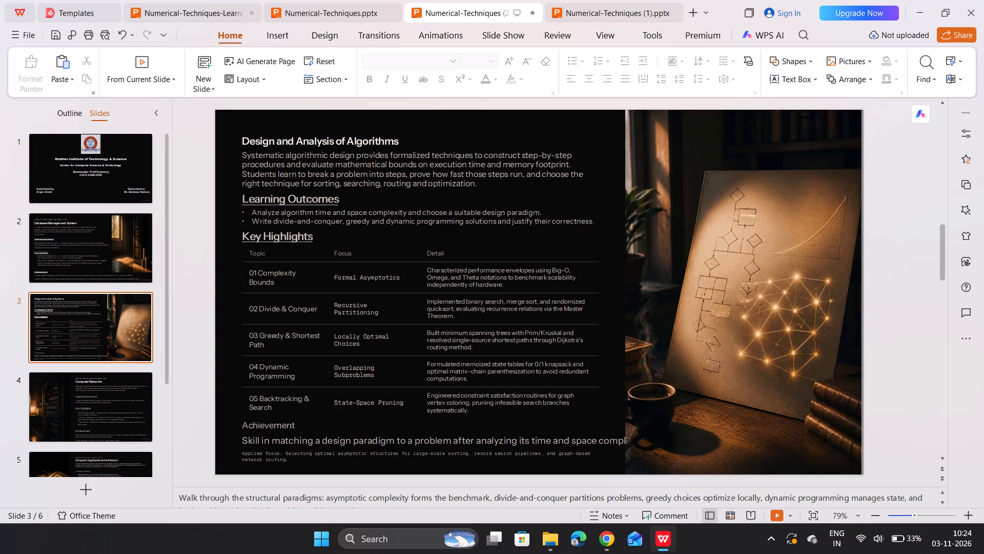
# Shorten the algorithms slide picture from its bottom edge to about 6.59 in high, clearing the end of the Achievement sentence.
pyautogui.click(679, 427)
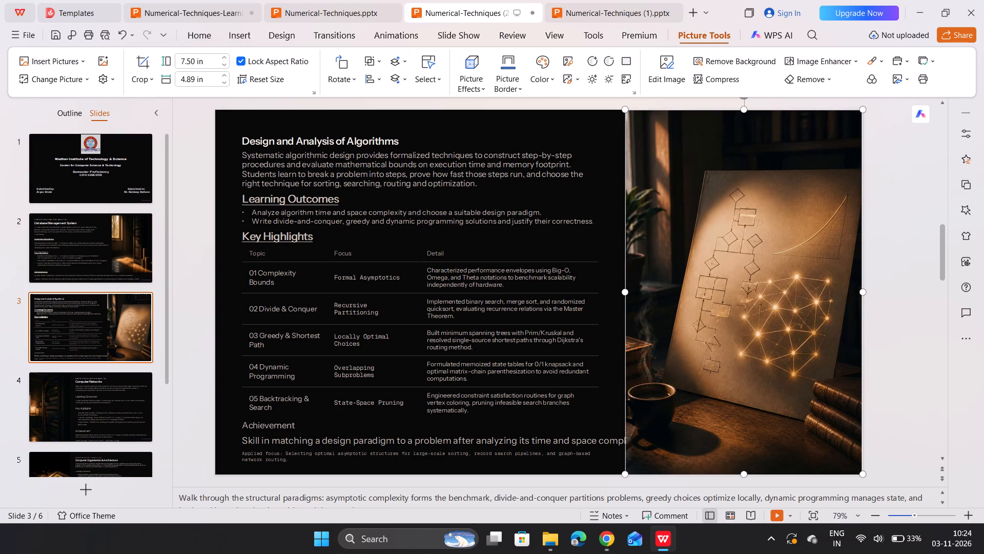
pyautogui.moveTo(746, 475); pyautogui.dragTo(745, 451)
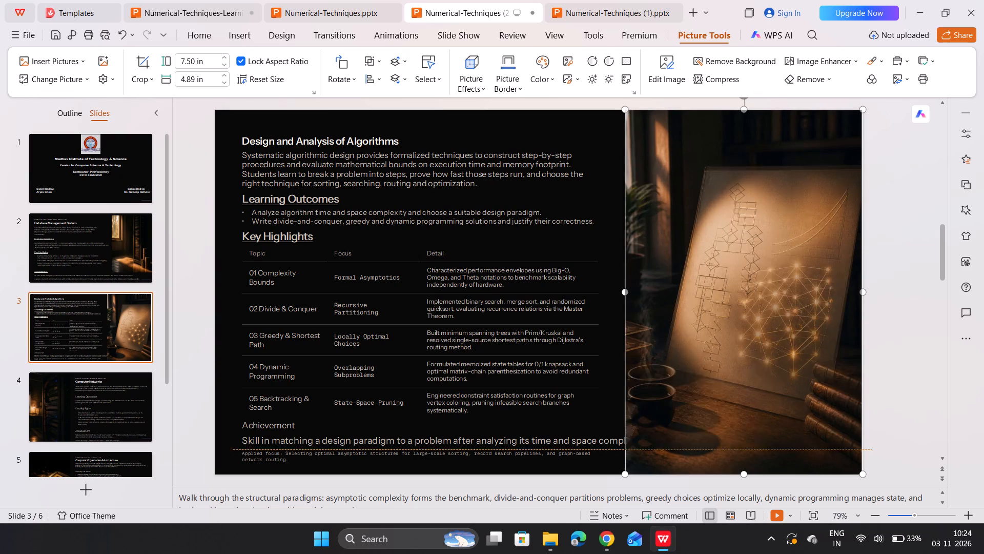
pyautogui.moveTo(745, 451); pyautogui.dragTo(743, 430)
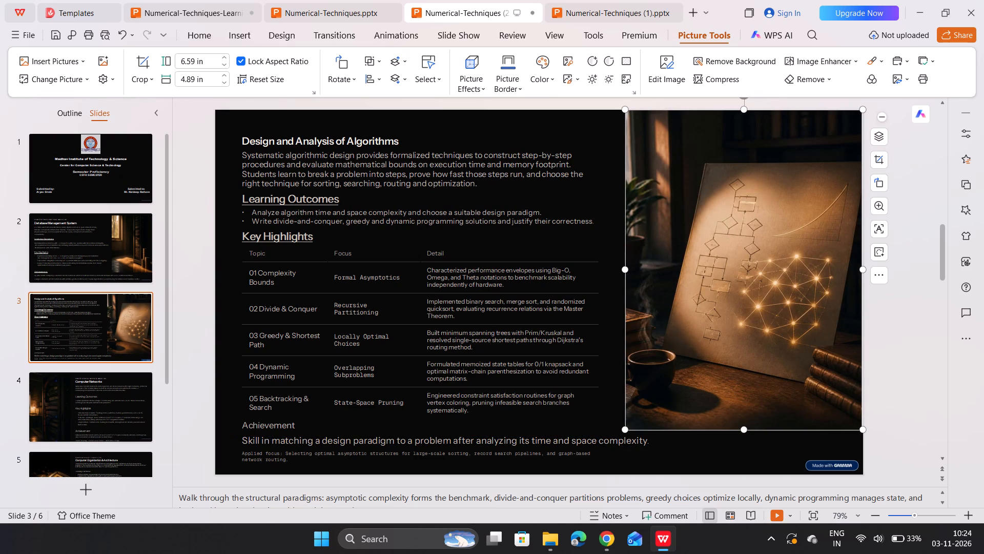
# Copy the dark cover patch from the Database Management System slide in Numerical-Techniques (1).pptx and paste it over the algorithms slide's Made with Gamma badge.
pyautogui.click(818, 465)
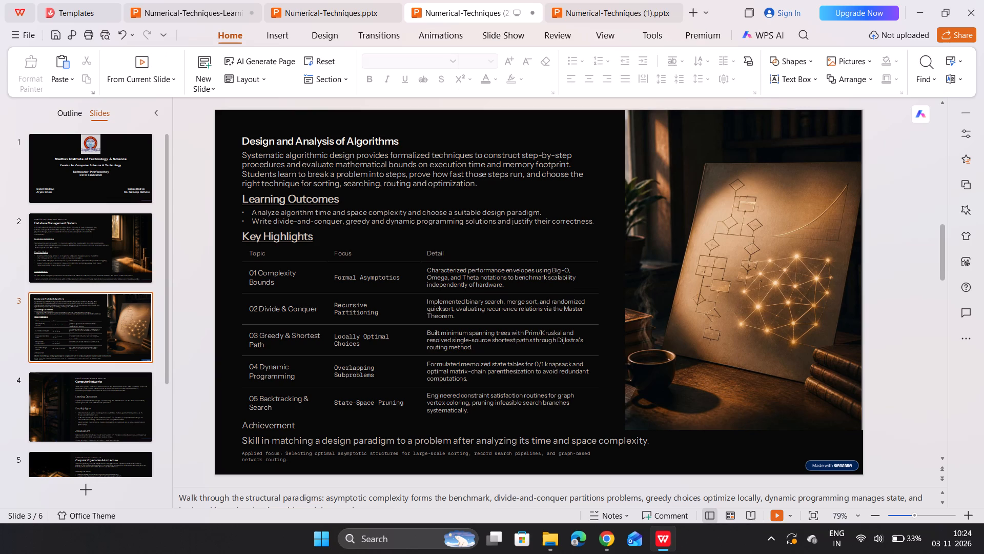
pyautogui.click(578, 14)
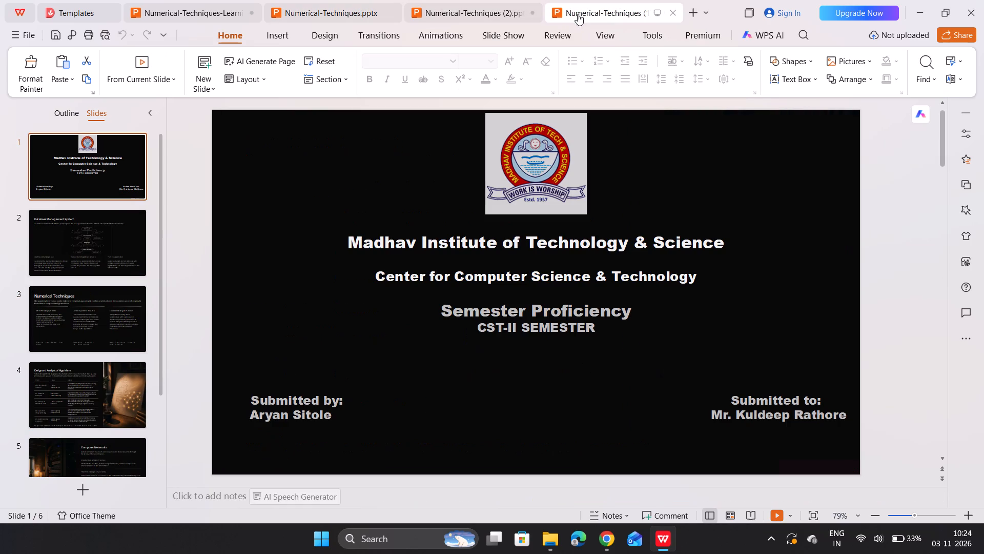
pyautogui.click(89, 243)
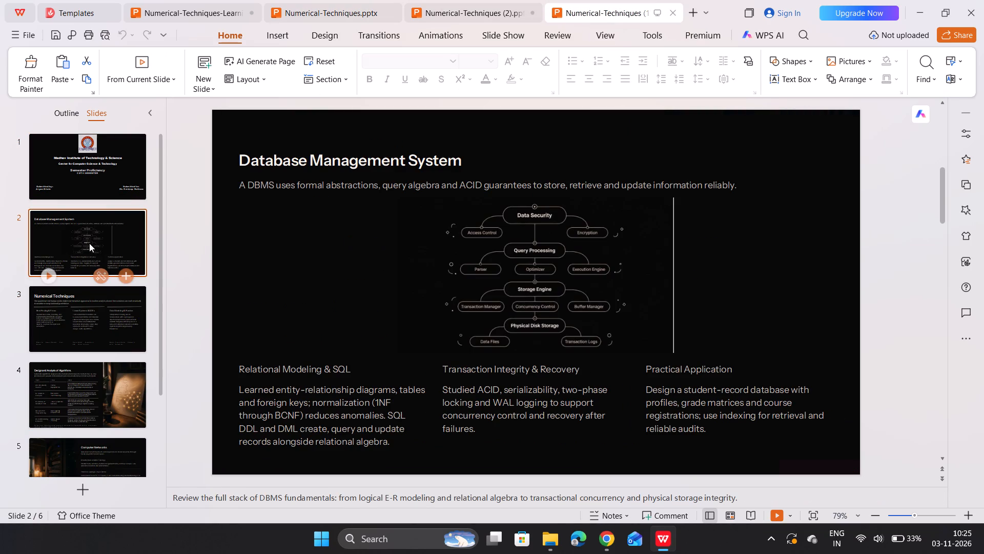
pyautogui.click(815, 469)
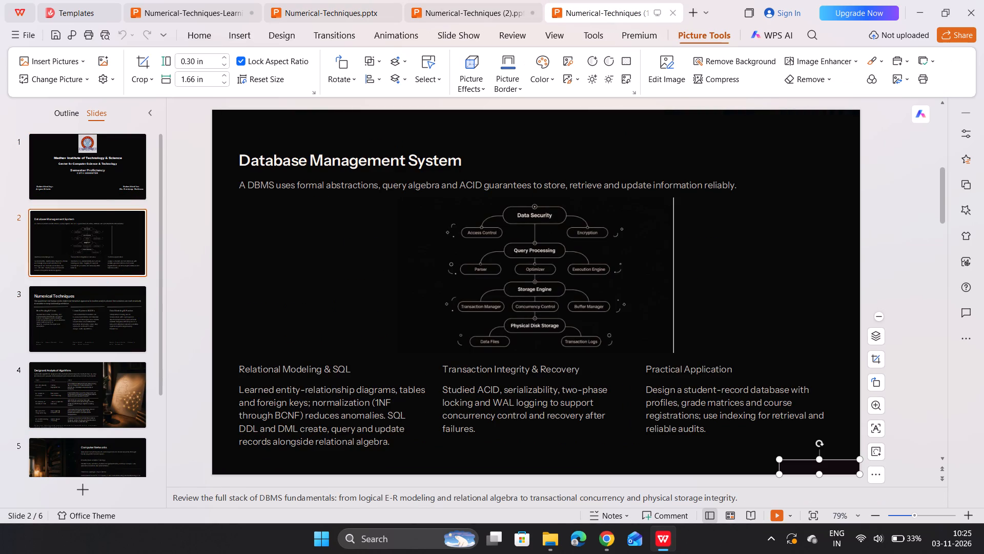
pyautogui.hotkey('ctrl', 'c')
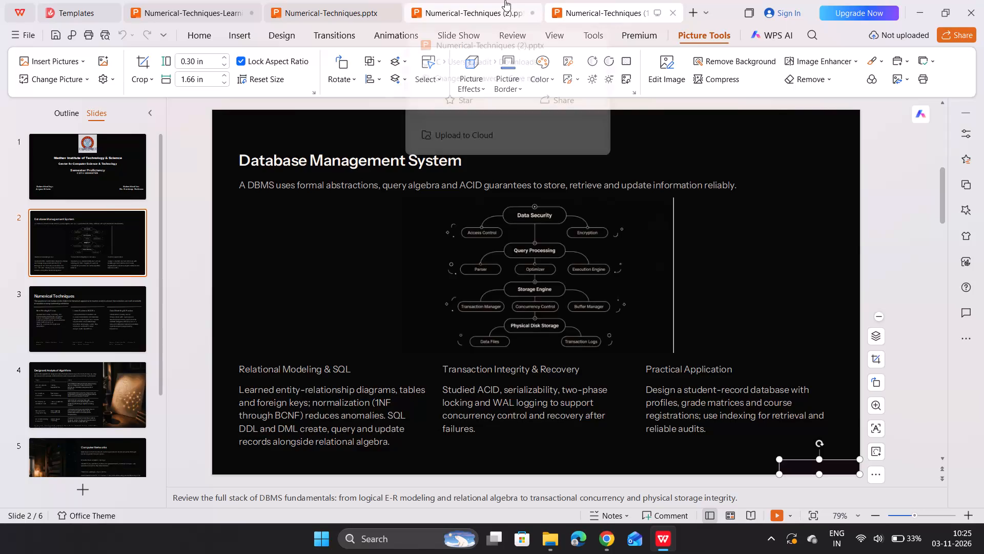
pyautogui.click(505, 0)
pyautogui.keyDown('ctrl'); pyautogui.click(505, 0); pyautogui.keyUp('ctrl')
pyautogui.hotkey('ctrl', 'v')
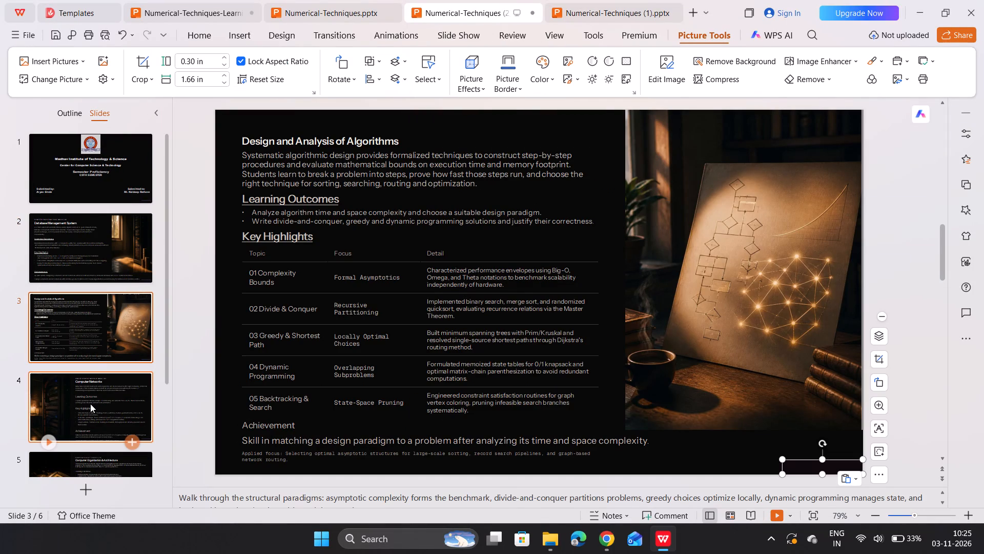
# Make the Achievement heading on the algorithms slide bold and underlined, and set its font size to 16.
pyautogui.click(270, 420)
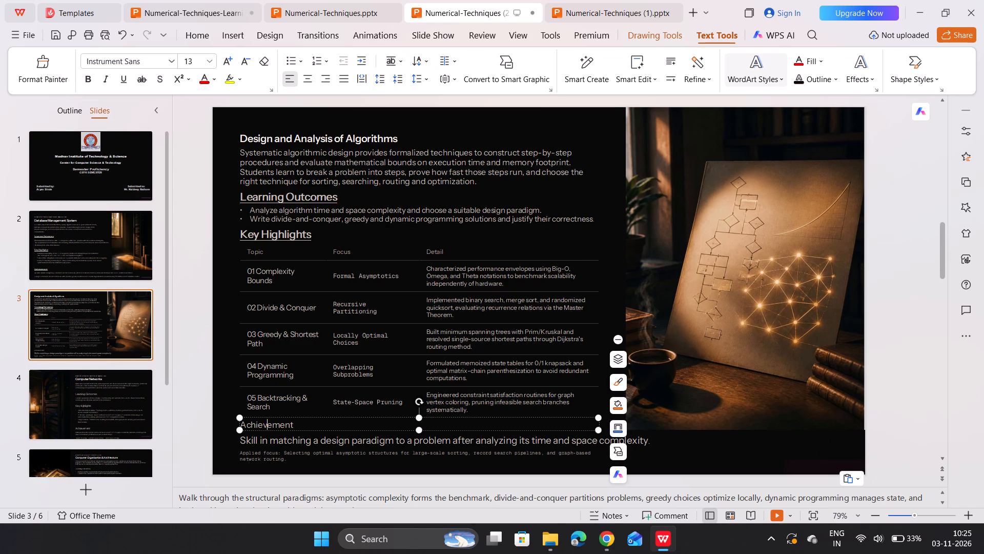
pyautogui.press('Right')
pyautogui.press('Right')
pyautogui.press('Right')
pyautogui.press('Right')
pyautogui.press('Right')
pyautogui.press('Right')
pyautogui.press('Right')
pyautogui.press('Right')
pyautogui.press('Right')
pyautogui.press('Right')
pyautogui.press('Right')
pyautogui.press('Right')
pyautogui.press('Right')
pyautogui.hotkey('ctrl', 'shift', 'Left')
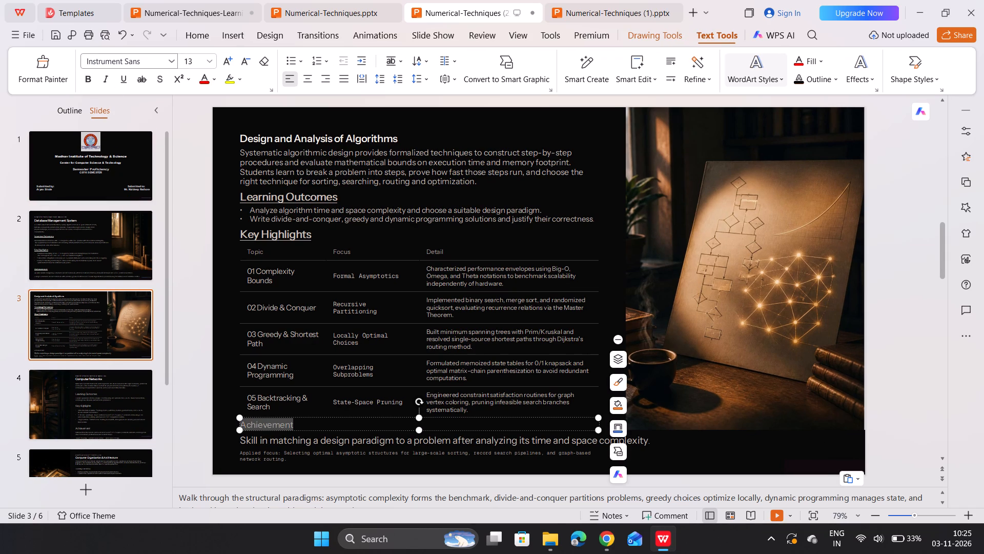
pyautogui.click(90, 77)
pyautogui.click(126, 77)
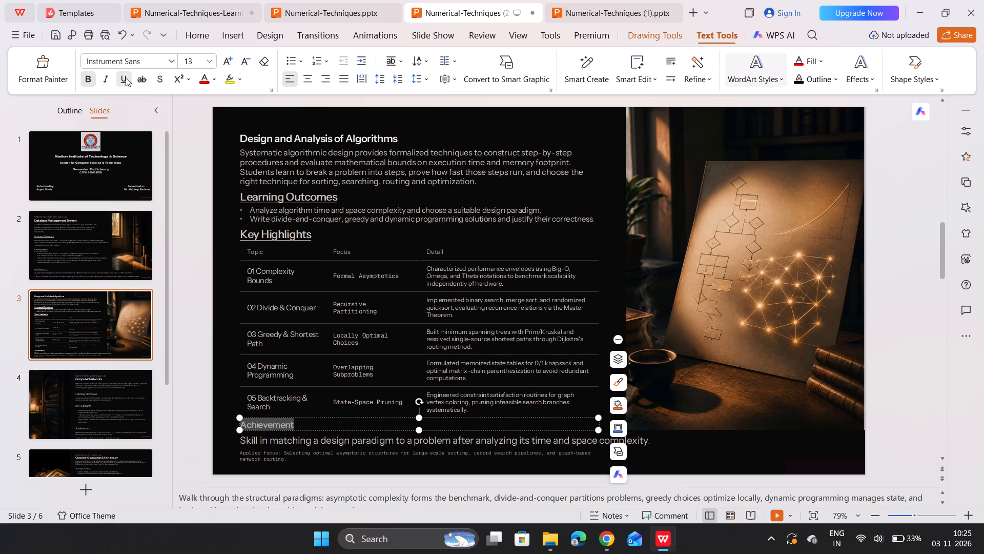
pyautogui.click(214, 64)
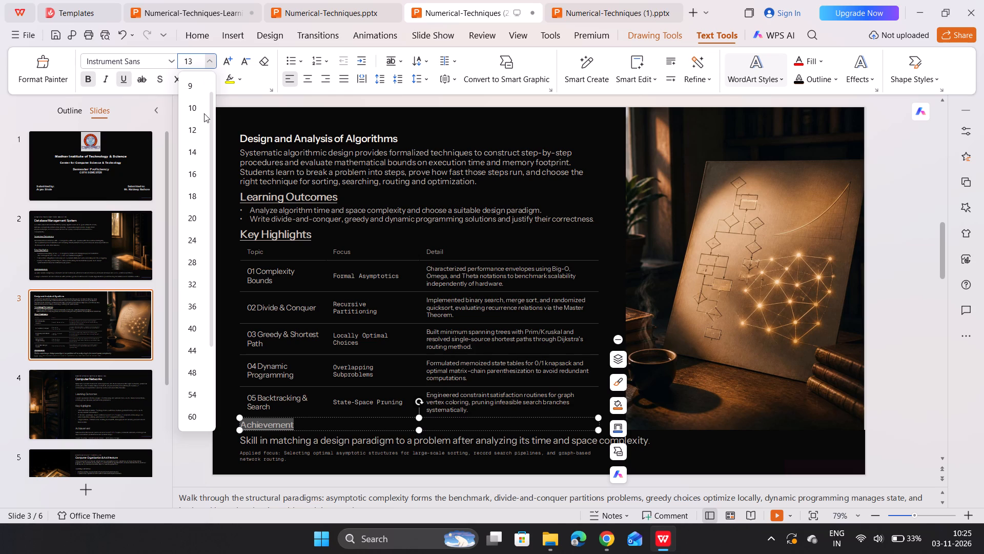
pyautogui.click(195, 169)
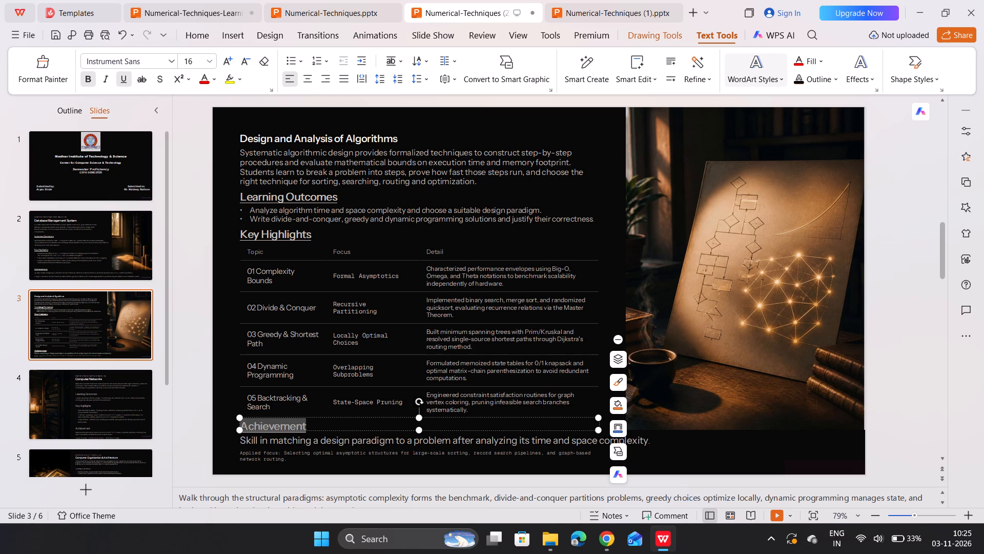
pyautogui.click(290, 231)
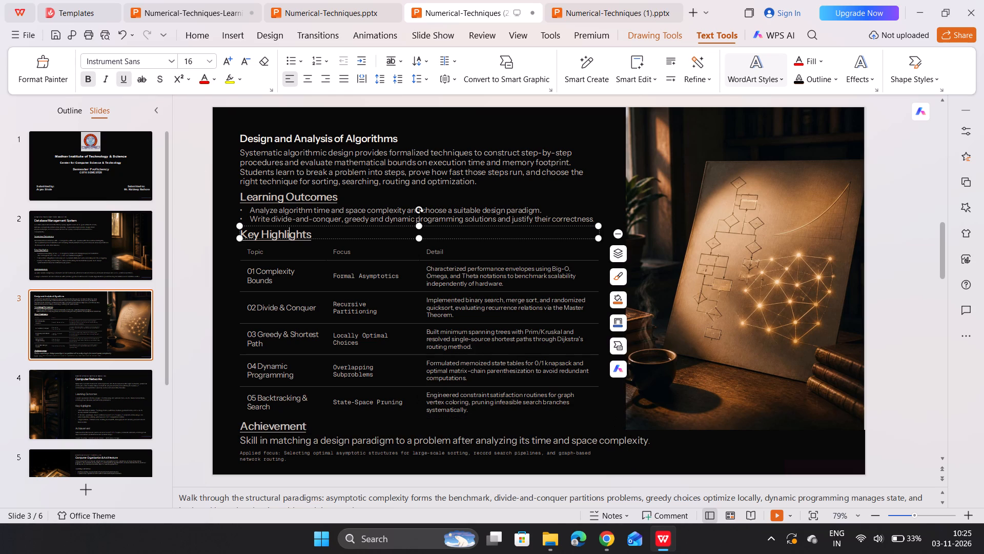
pyautogui.click(320, 197)
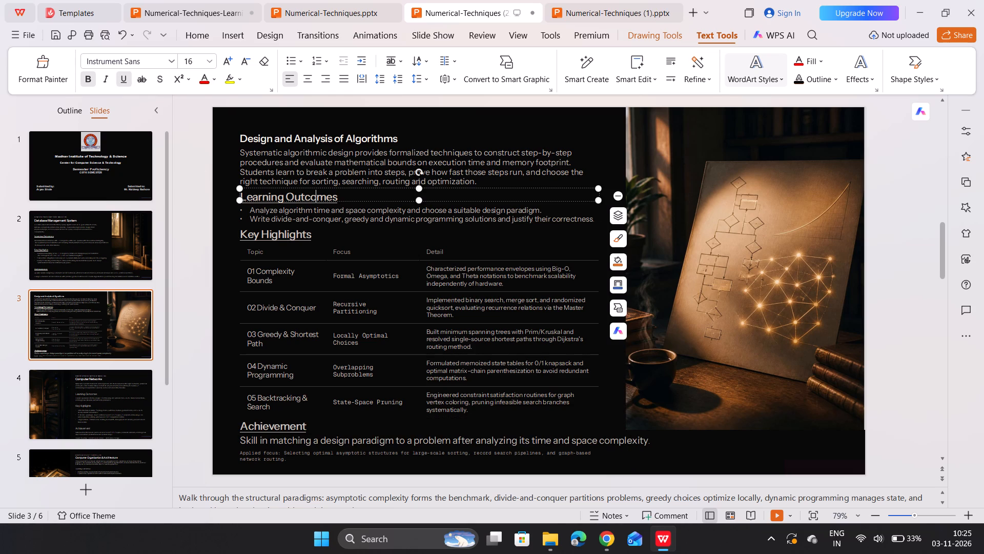
# Set the font size of the Design and Analysis of Algorithms slide title to 16.
pyautogui.click(388, 138)
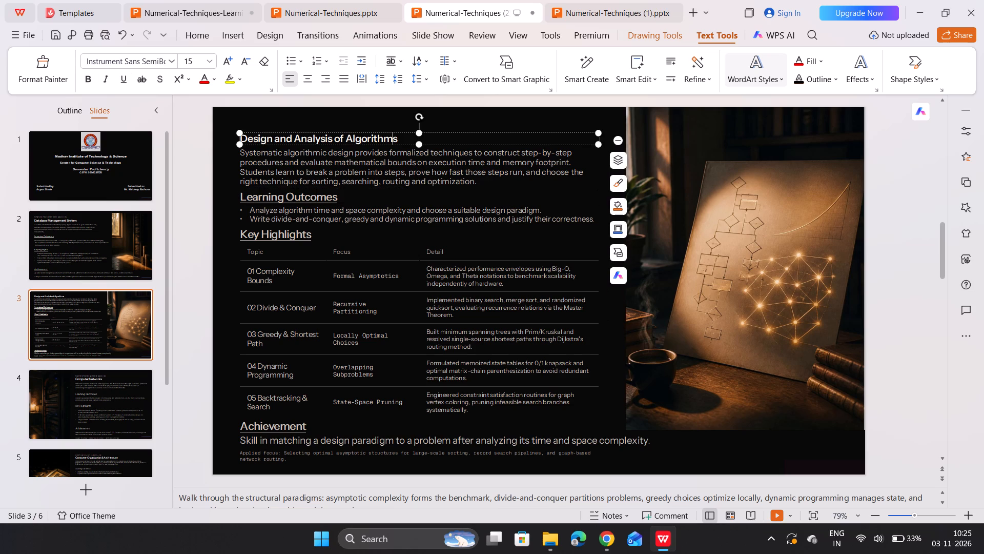
pyautogui.press('Right')
pyautogui.hotkey('ctrl', 'shift', 'Left')
pyautogui.hotkey('ctrl', 'shift', 'Left')
pyautogui.hotkey('ctrl', 'shift', 'Left')
pyautogui.hotkey('ctrl', 'shift', 'Left')
pyautogui.hotkey('ctrl', 'shift', 'Left')
pyautogui.hotkey('ctrl', 'shift', 'Left')
pyautogui.hotkey('ctrl', 'shift', 'Left')
pyautogui.hotkey('ctrl', 'shift', 'Left')
pyautogui.hotkey('ctrl', 'shift', 'Left')
pyautogui.hotkey('ctrl', 'shift', 'Left')
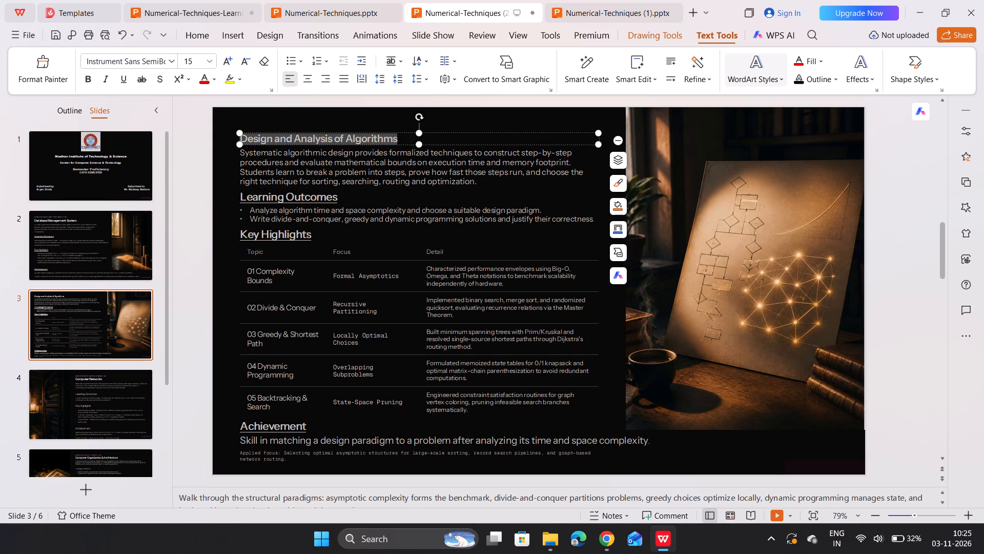
pyautogui.click(214, 63)
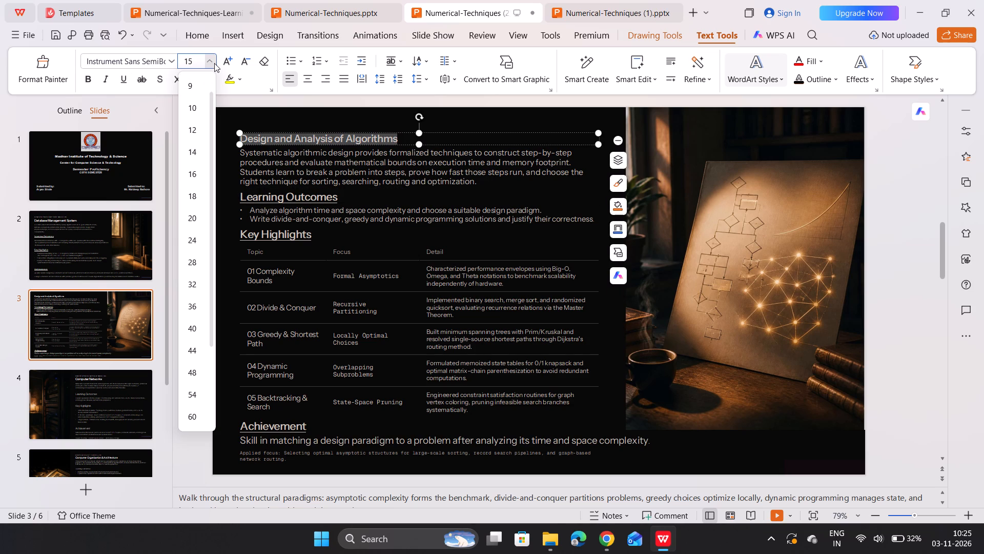
pyautogui.click(199, 172)
pyautogui.click(386, 123)
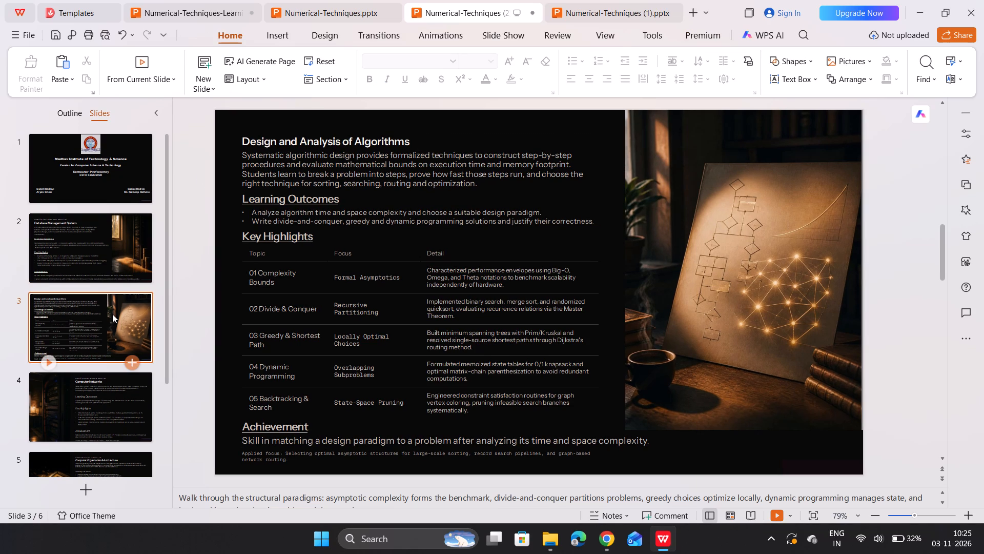
# Delete the Semester Proficiency · Core Module 05 line above the title on the Database Management System slide.
pyautogui.click(112, 314)
pyautogui.click(107, 276)
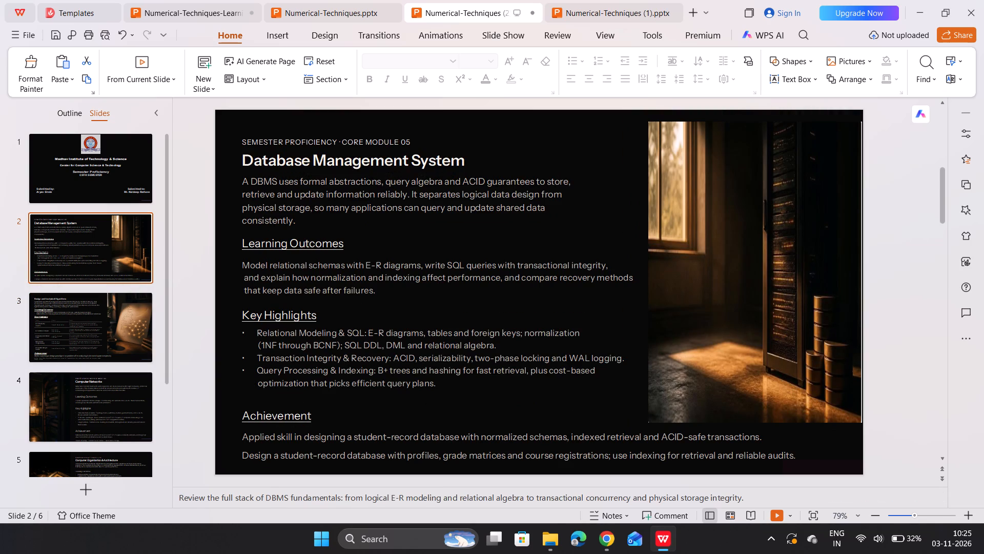
pyautogui.click(408, 141)
pyautogui.press('Right')
pyautogui.press('Right')
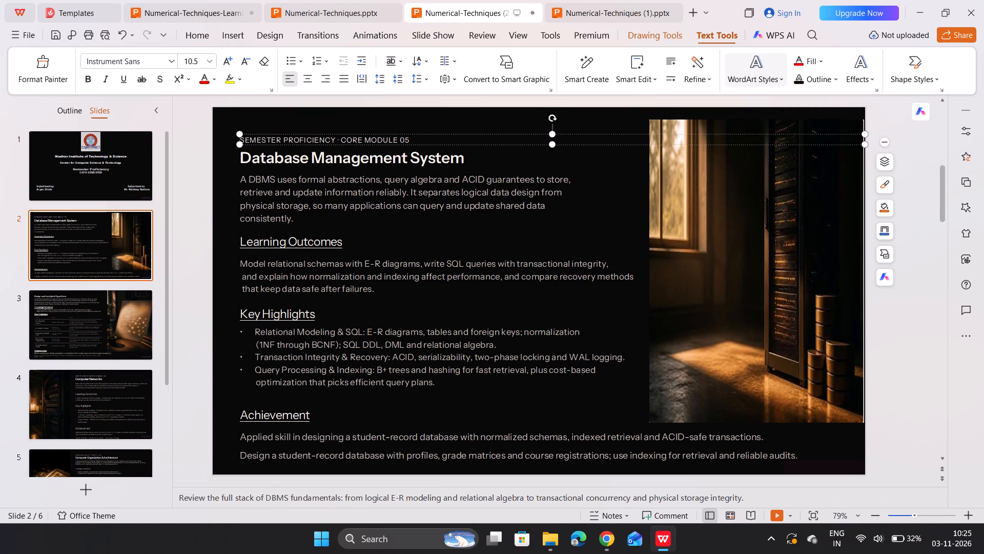
pyautogui.press('BackSpace')
pyautogui.press('BackSpace')
pyautogui.press('BackSpace')
pyautogui.press('BackSpace')
pyautogui.press('BackSpace')
pyautogui.press('BackSpace')
pyautogui.press('BackSpace')
pyautogui.press('BackSpace')
pyautogui.press('BackSpace')
pyautogui.press('BackSpace')
pyautogui.press('BackSpace')
pyautogui.press('BackSpace')
pyautogui.press('BackSpace')
pyautogui.press('BackSpace')
pyautogui.press('BackSpace')
pyautogui.press('BackSpace')
pyautogui.press('BackSpace')
pyautogui.press('BackSpace')
pyautogui.press('BackSpace')
pyautogui.press('BackSpace')
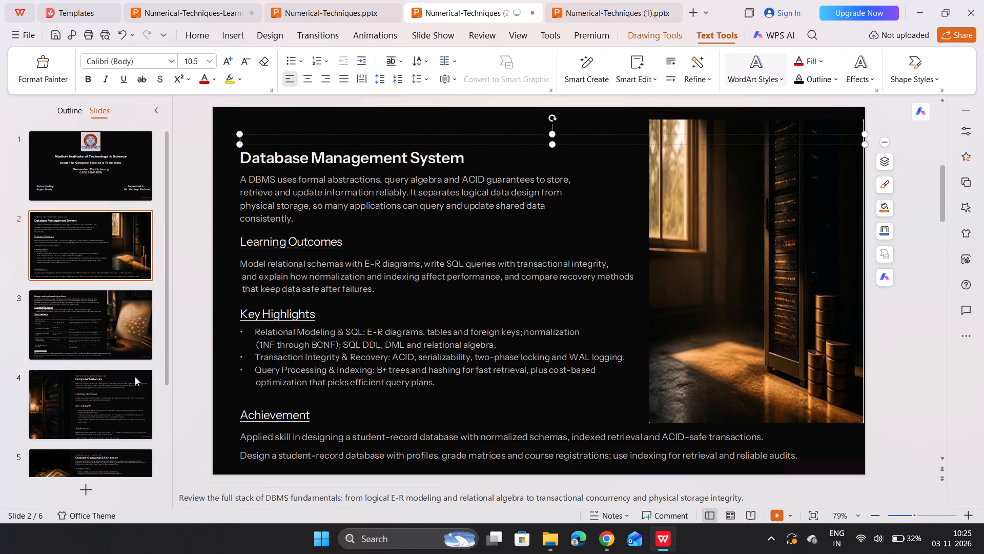
# Delete the Semester Proficiency · Core Module 03 label above the title on the Computer Networks slide.
pyautogui.click(108, 404)
pyautogui.click(108, 404)
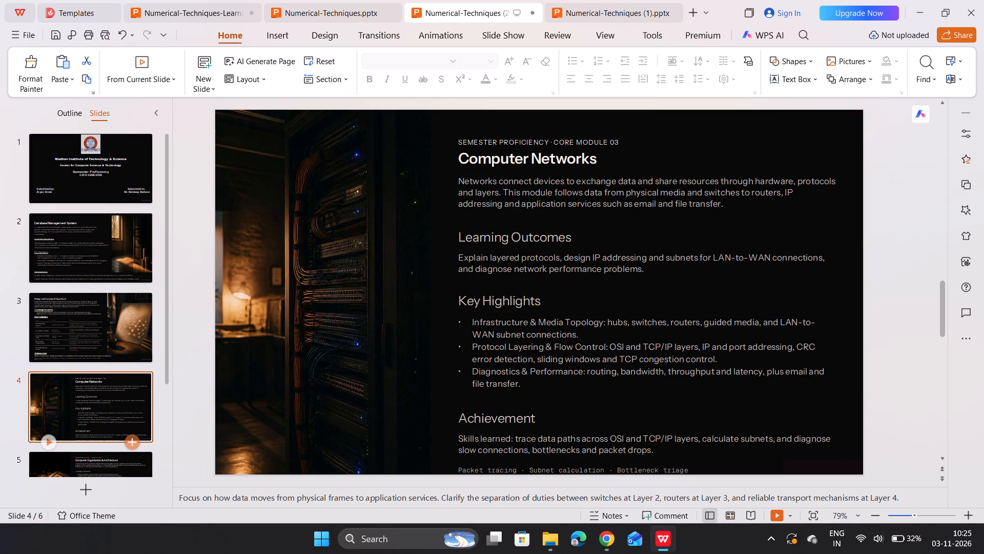
pyautogui.click(553, 136)
pyautogui.press('BackSpace')
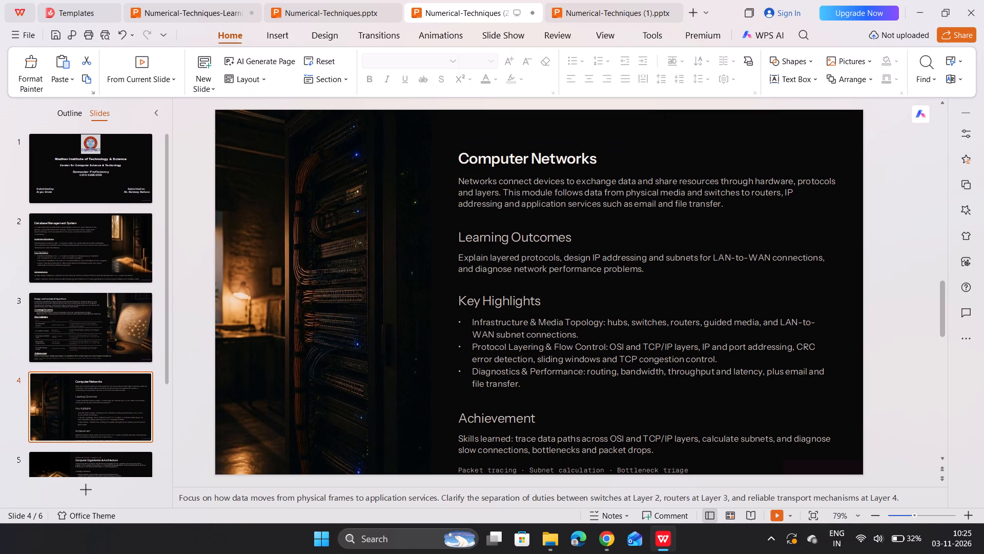
# Delete the Semester Proficiency · Core Module 04 label above the title on the Computer Organization & Architecture slide.
pyautogui.scroll(-1, 77, 369)
pyautogui.click(83, 393)
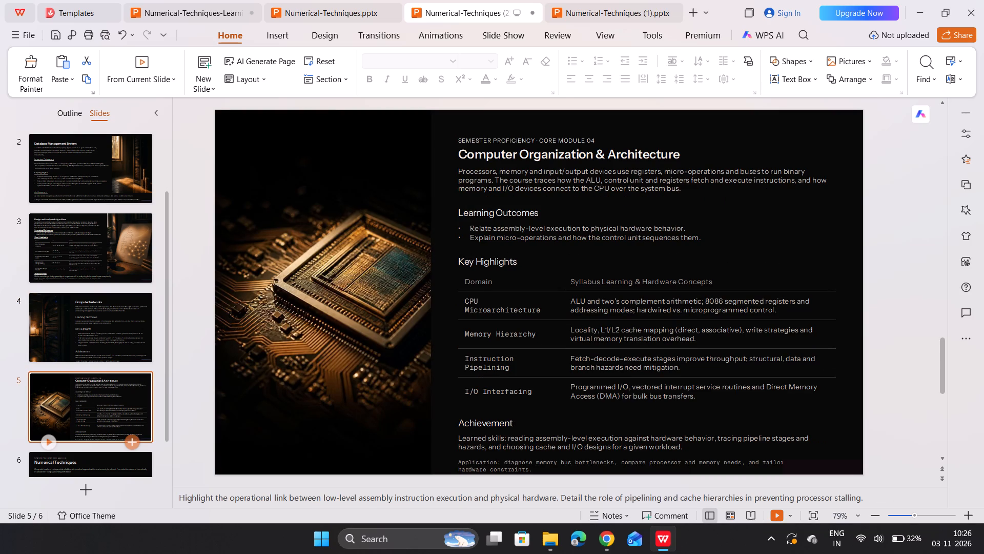
pyautogui.click(548, 139)
pyautogui.click(555, 132)
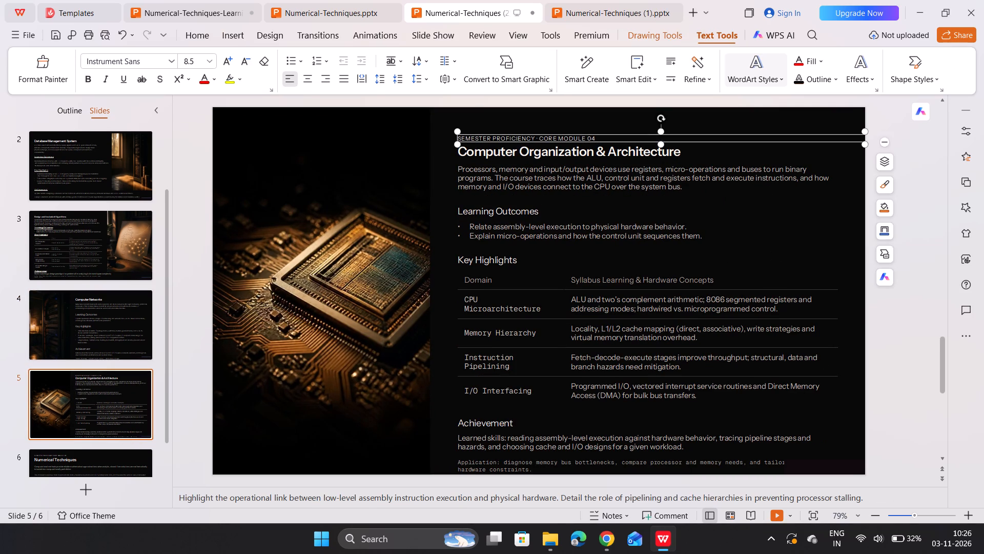
pyautogui.press('BackSpace')
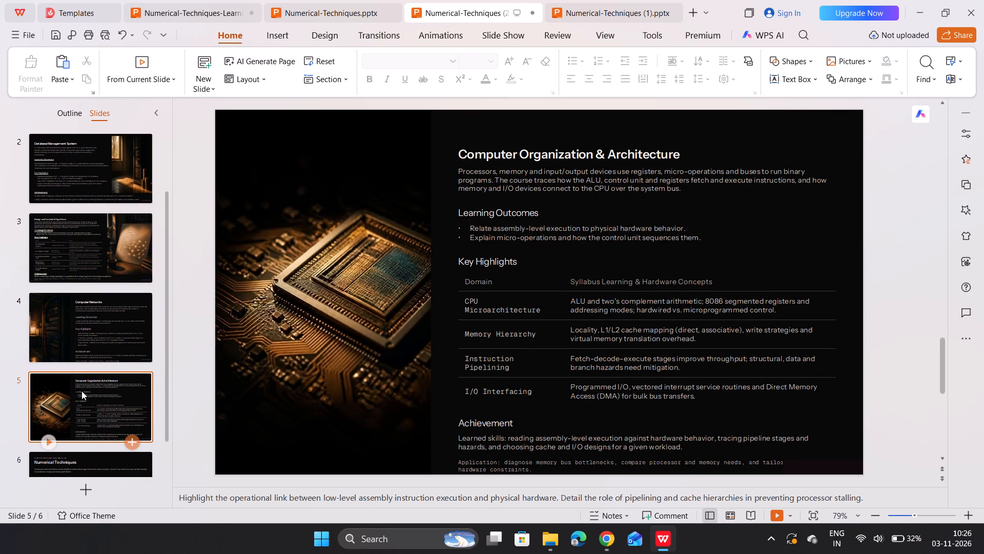
# Review the deck's slides from the later subject slides back to the title slide, checking their layout after the label removals.
pyautogui.scroll(-4, 81, 391)
pyautogui.click(76, 437)
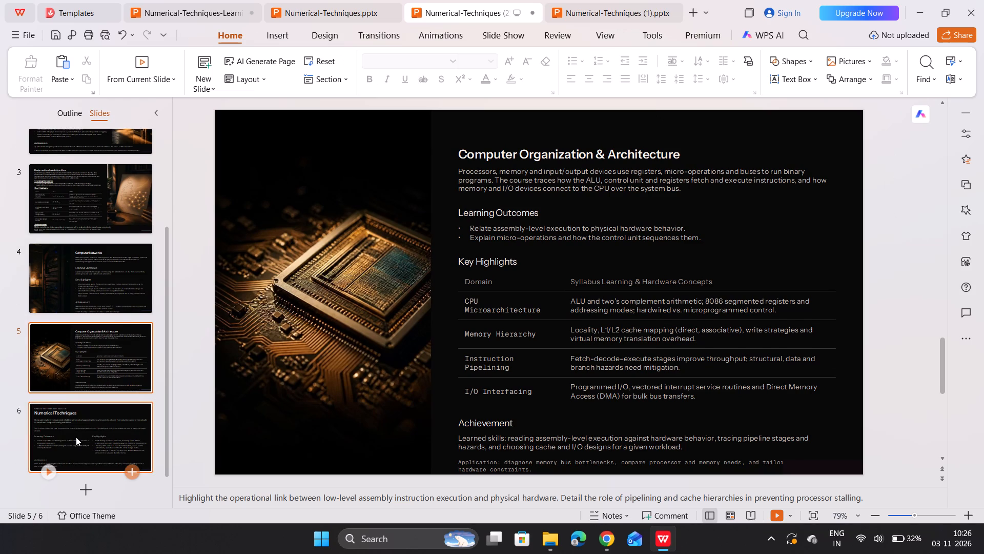
pyautogui.click(87, 372)
pyautogui.click(87, 268)
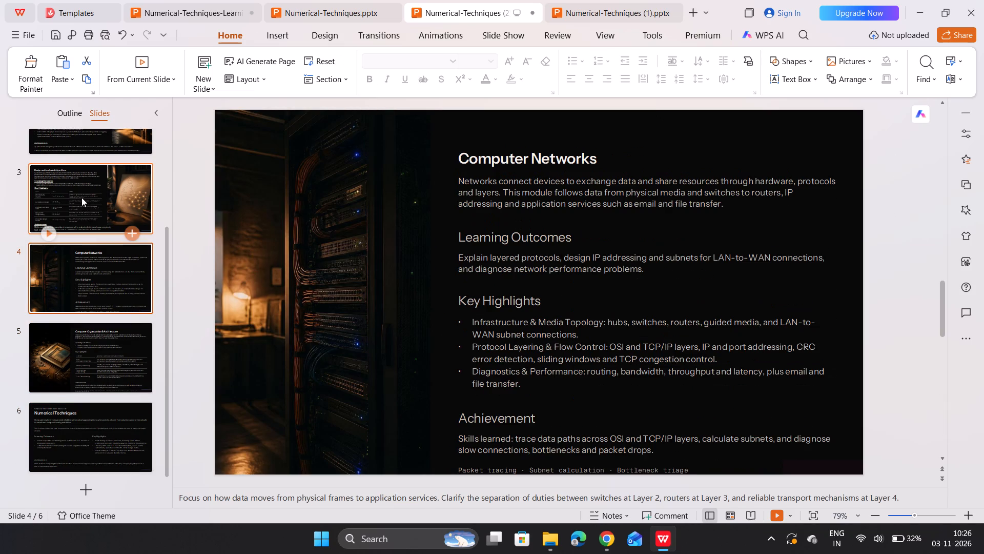
pyautogui.click(81, 197)
pyautogui.scroll(4, 110, 160)
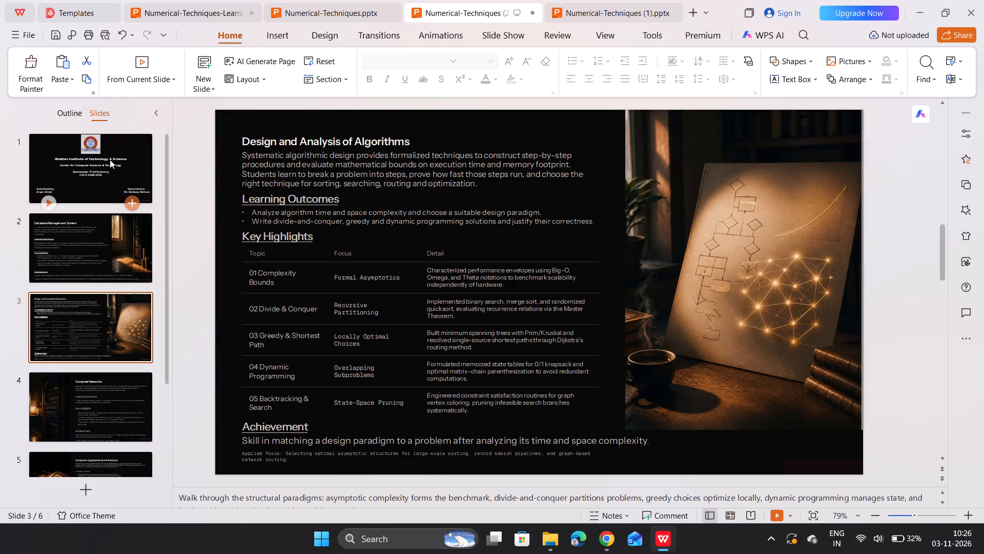
pyautogui.click(93, 228)
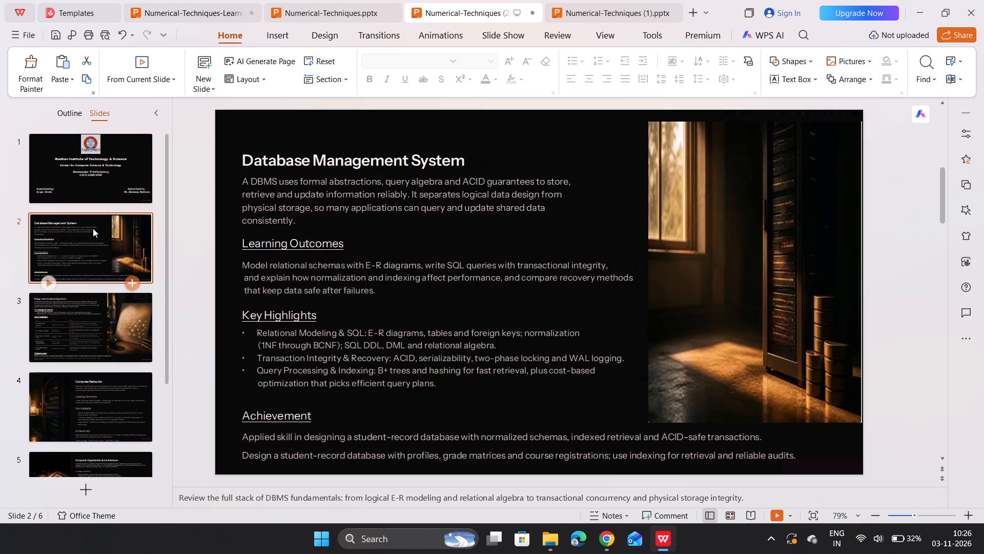
pyautogui.click(122, 142)
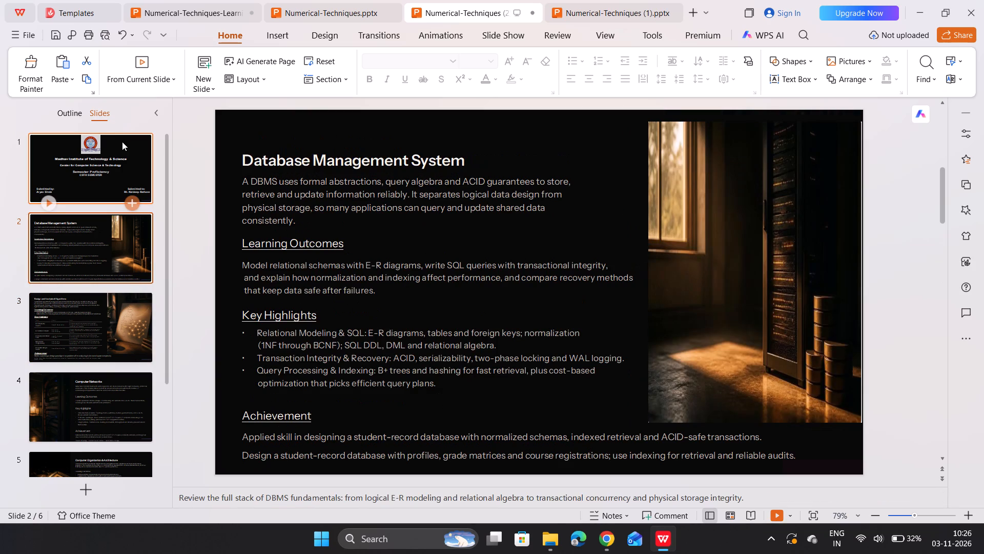
pyautogui.click(93, 225)
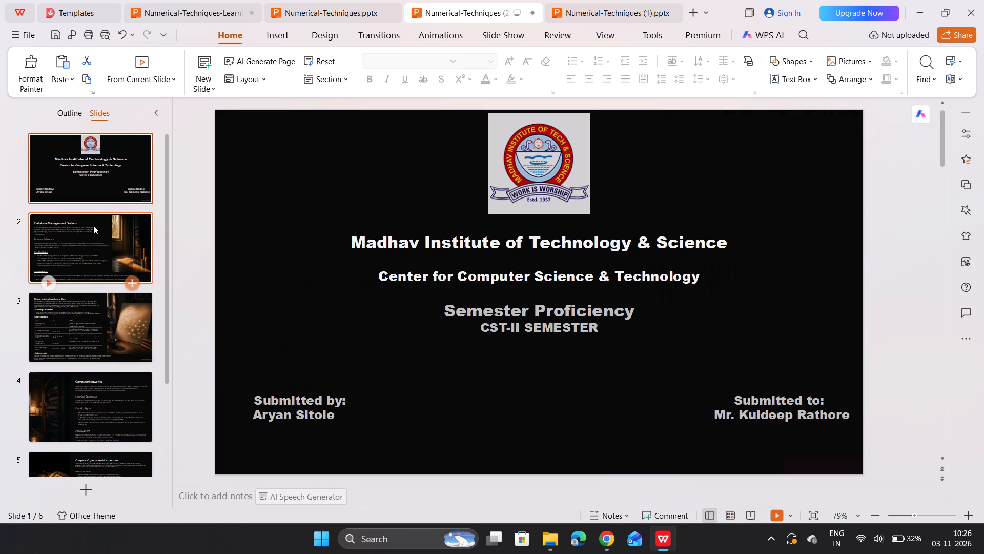
pyautogui.click(104, 180)
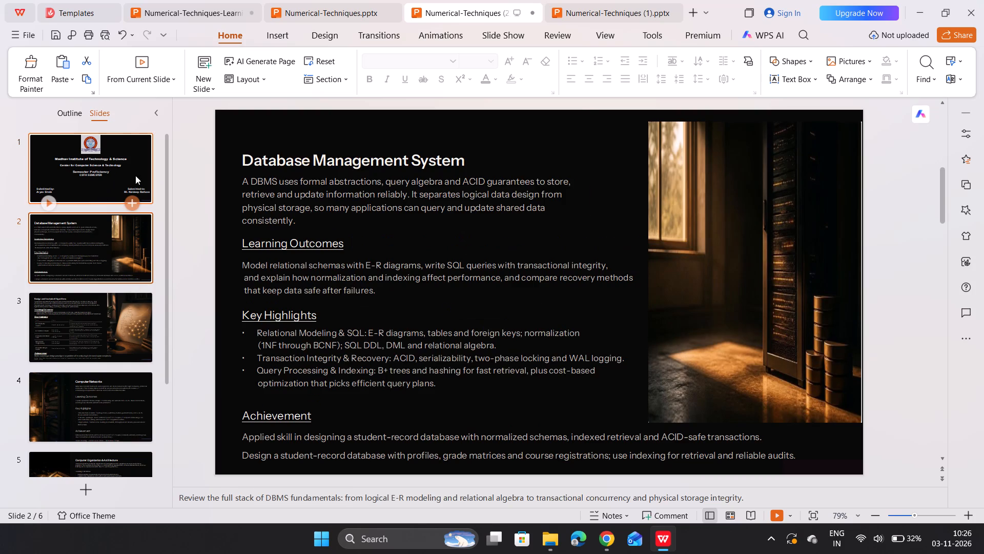
# Compare the Database Management System and algorithms slides in Numerical-Techniques.pptx with the Database Management System slide in the Numerical-Techniques-Learn deck.
pyautogui.click(343, 13)
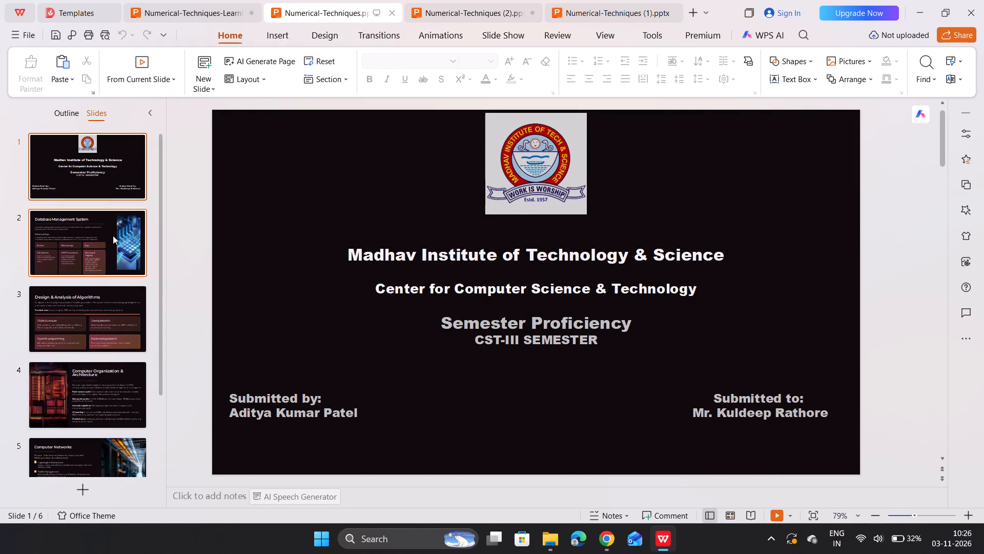
pyautogui.click(113, 235)
pyautogui.click(89, 305)
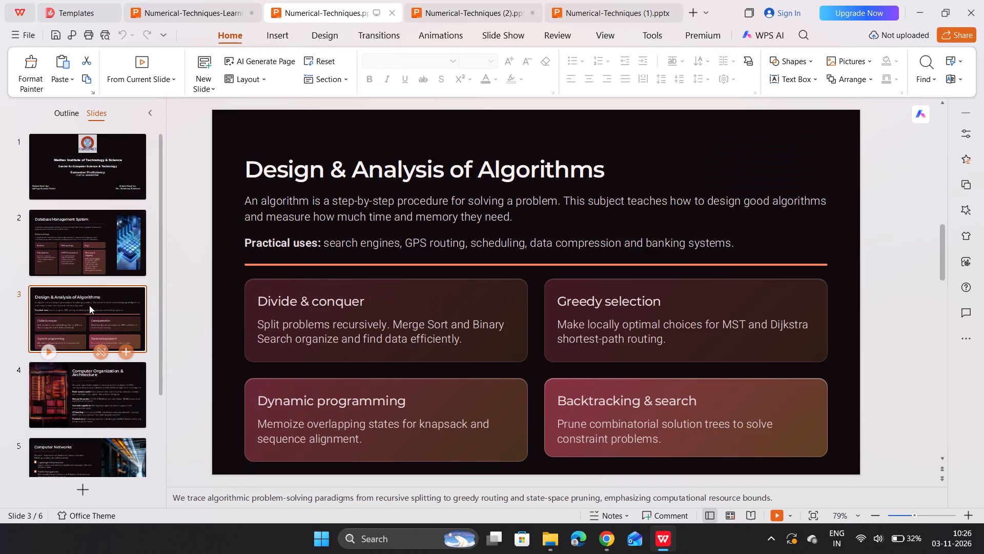
pyautogui.click(196, 0)
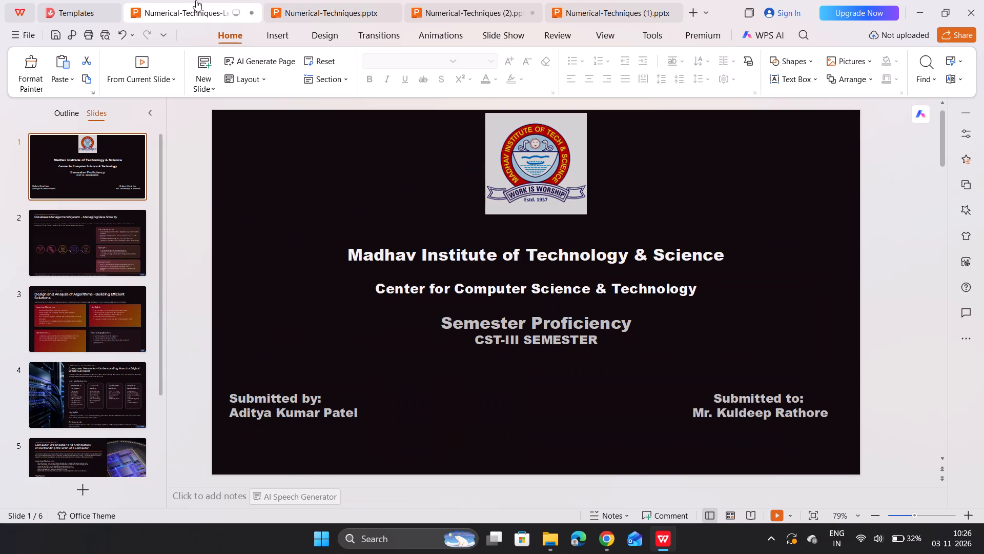
pyautogui.click(108, 221)
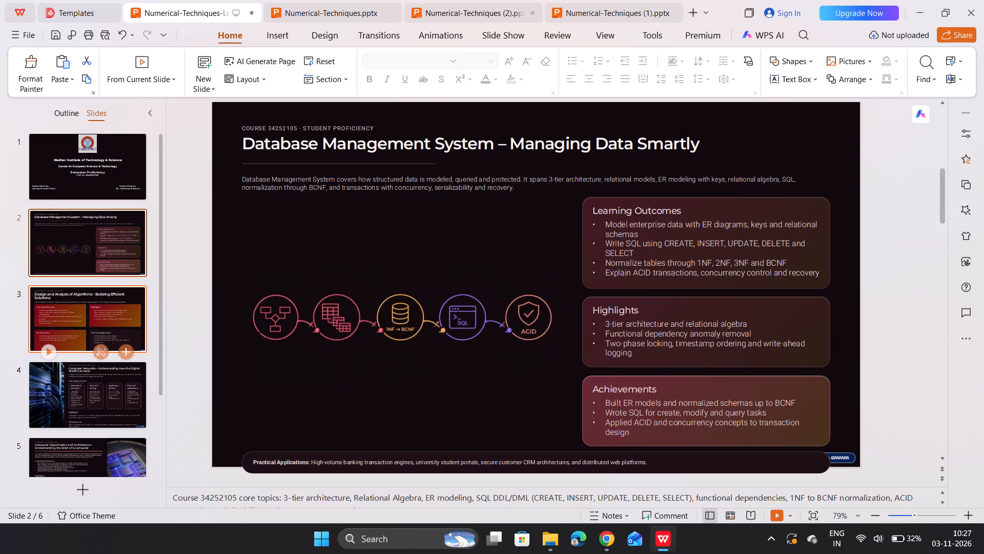
pyautogui.click(346, 0)
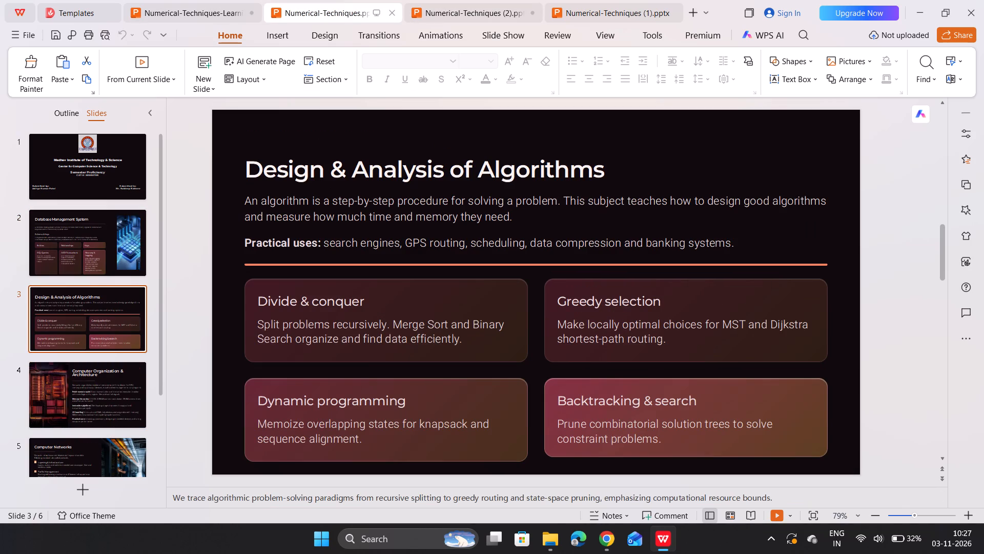
pyautogui.click(106, 247)
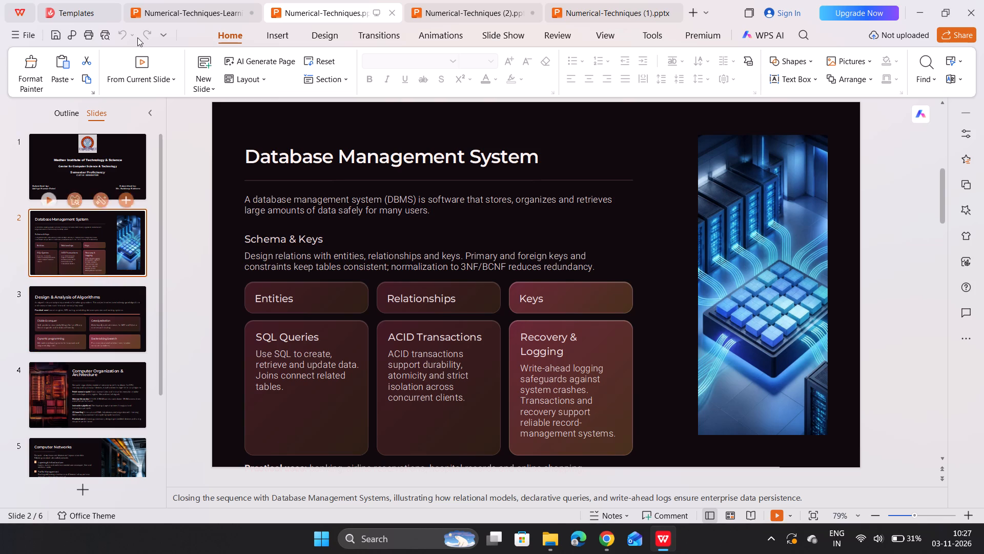
pyautogui.click(184, 0)
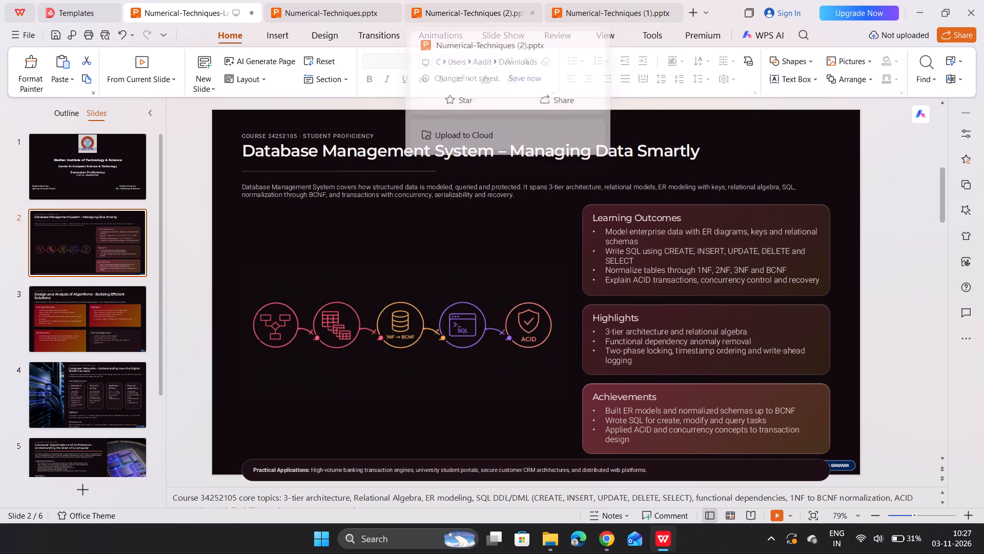
# Narrow the five-icon database workflow picture slightly from its right edge on the Managing Data Smartly slide.
pyautogui.click(482, 316)
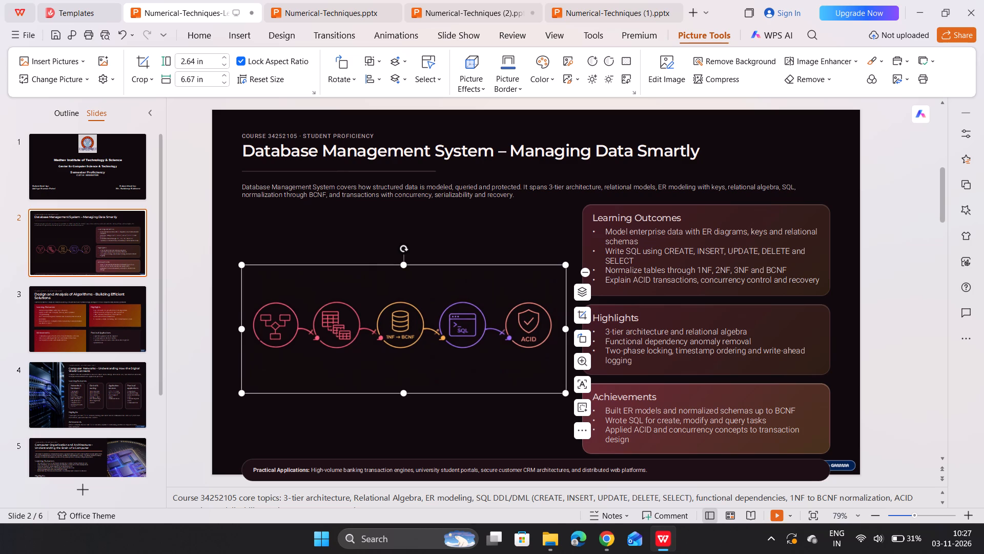
pyautogui.moveTo(563, 330); pyautogui.dragTo(532, 331)
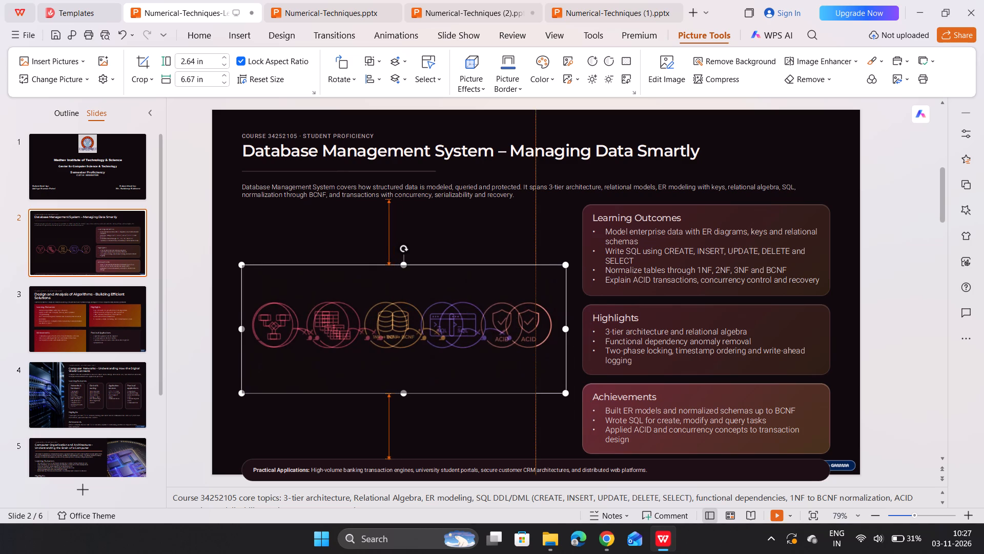
pyautogui.moveTo(604, 231); pyautogui.dragTo(872, 288)
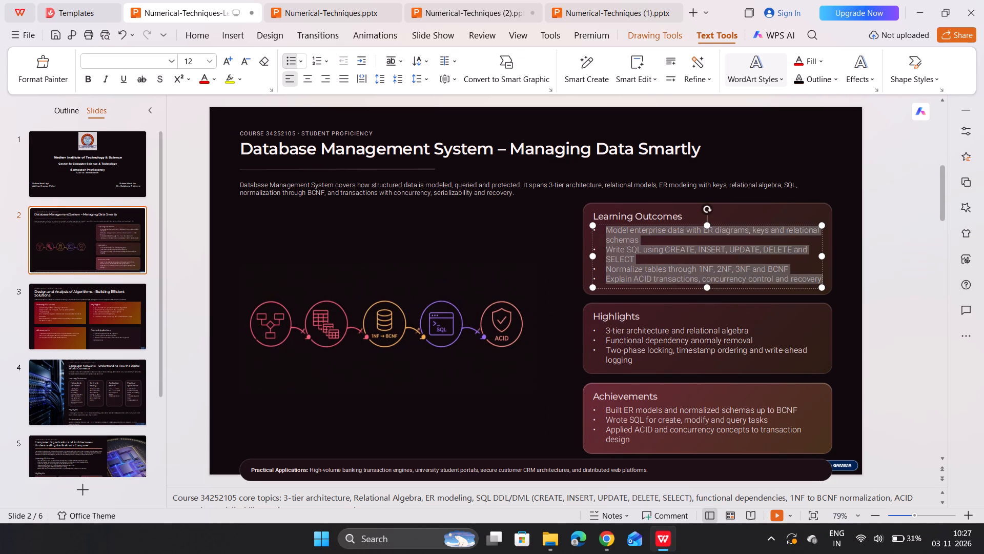
pyautogui.hotkey('ctrl', 'c')
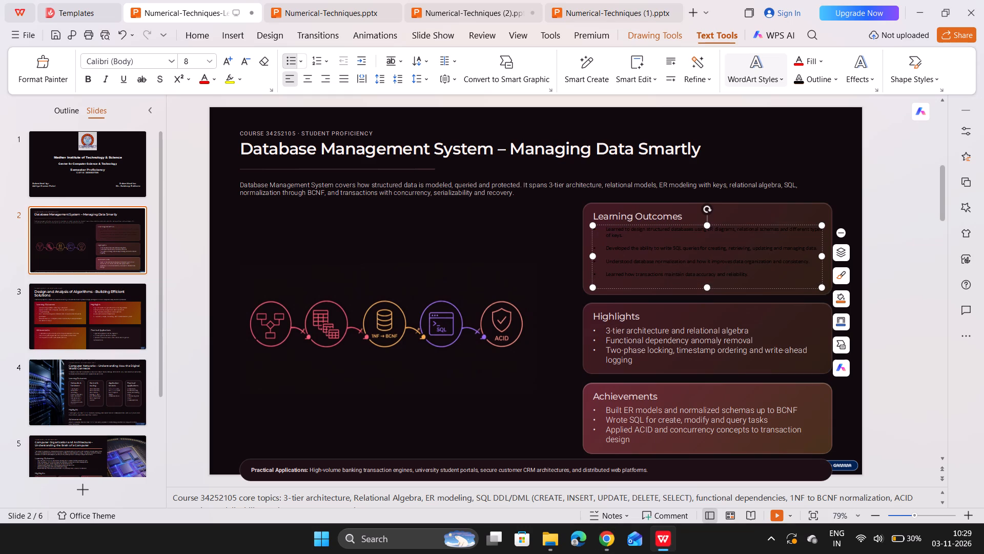
# Format the four Learning Outcomes bullets with font size 12 and an off-white font colour.
pyautogui.hotkey('ctrl', 'shift', 'Up')
pyautogui.hotkey('ctrl', 'shift', 'Up')
pyautogui.hotkey('ctrl', 'shift', 'Up')
pyautogui.hotkey('ctrl', 'shift', 'Up')
pyautogui.hotkey('ctrl', 'shift', 'Up')
pyautogui.hotkey('ctrl', 'shift', 'Up')
pyautogui.hotkey('ctrl', 'shift', 'Up')
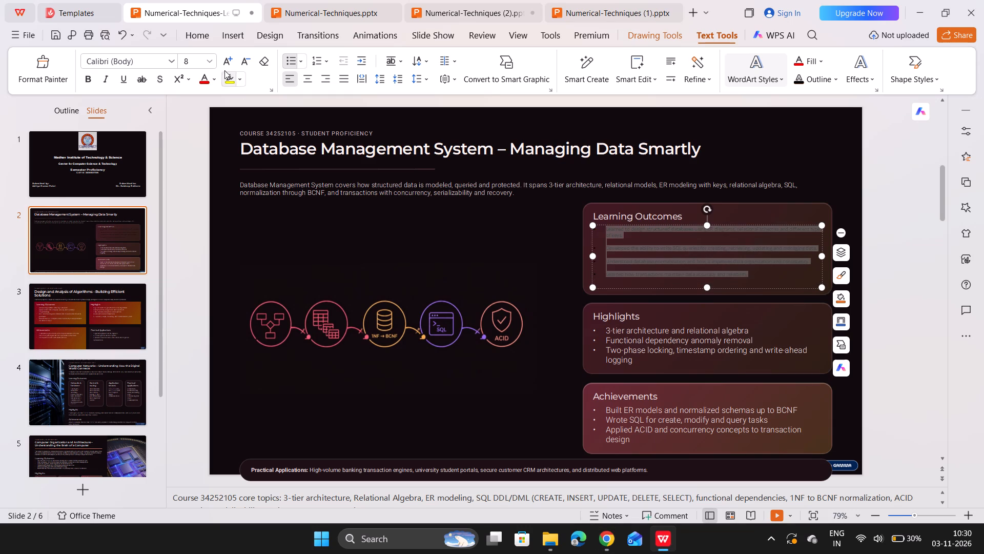
pyautogui.click(210, 62)
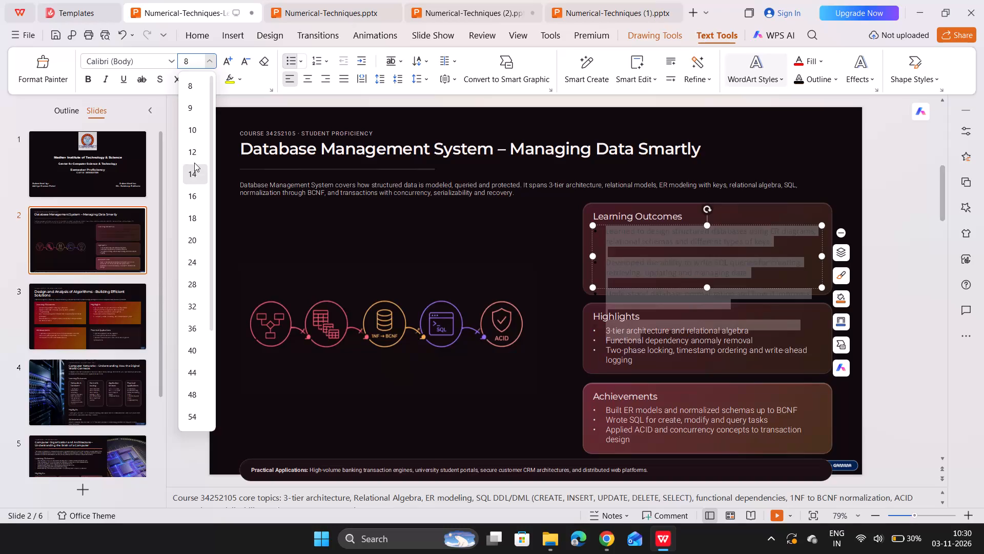
pyautogui.click(194, 157)
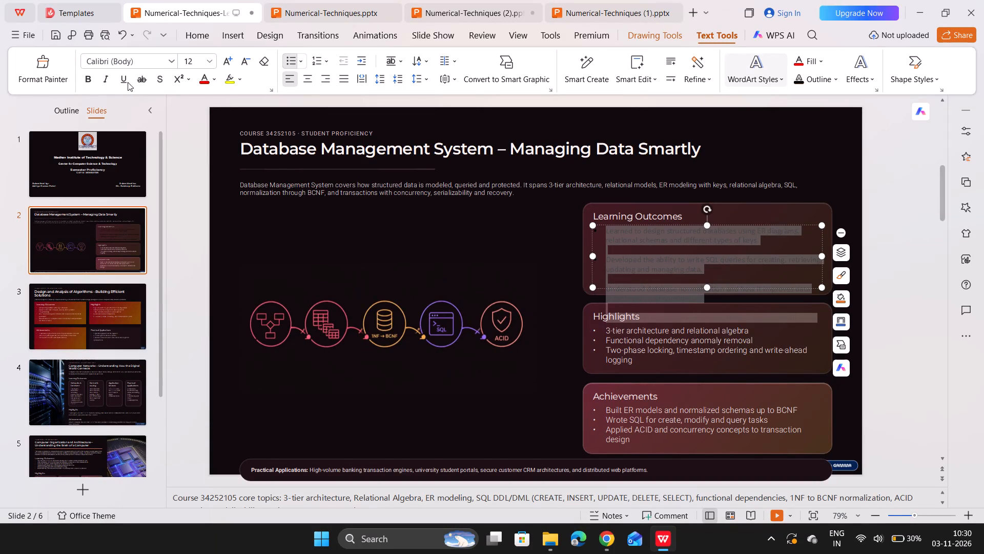
pyautogui.click(214, 80)
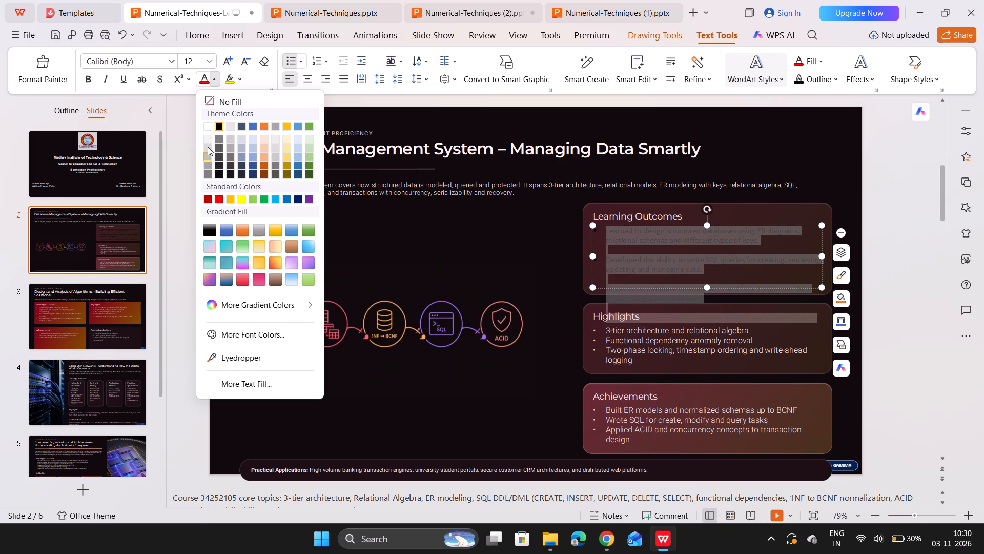
pyautogui.click(207, 140)
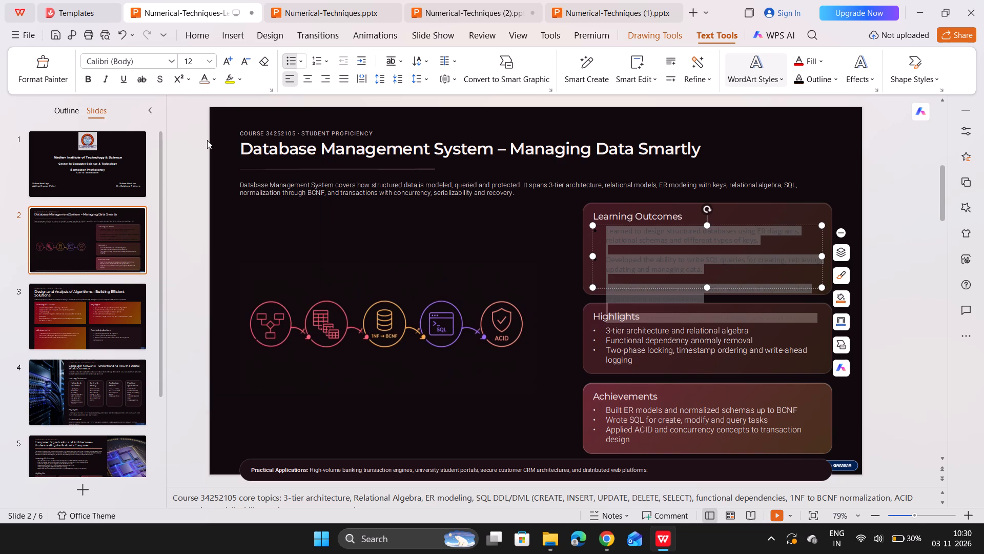
pyautogui.click(650, 355)
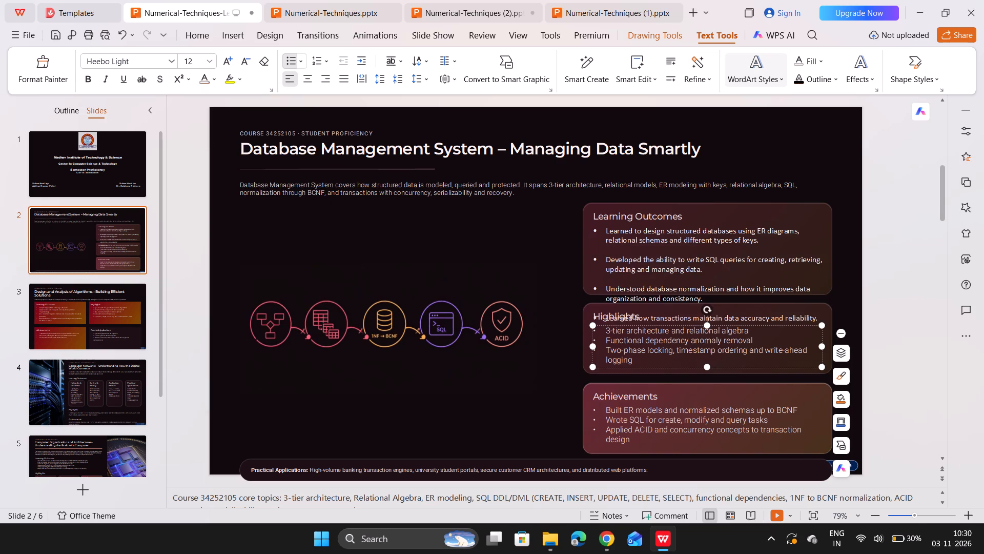
# Delete the picture of the five linked database icons from the Database Management System slide.
pyautogui.click(511, 334)
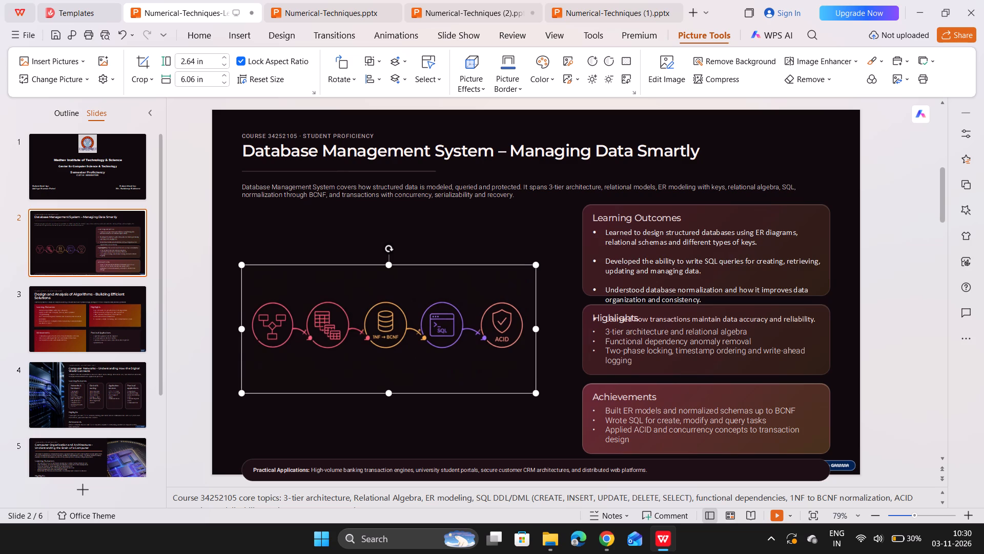
pyautogui.press('BackSpace')
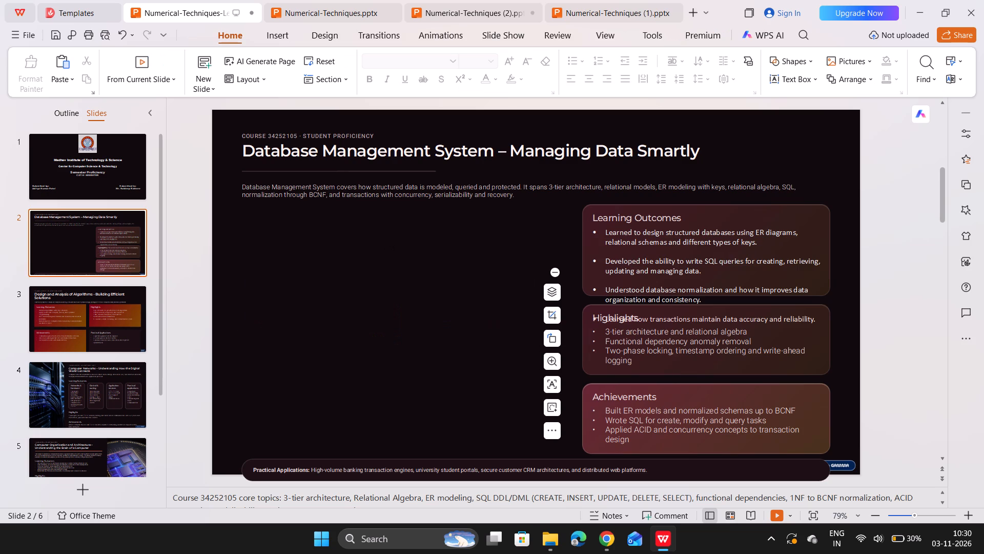
# Move the Learning Outcomes card background, heading and bullets into the empty left half of the slide, below the intro text.
pyautogui.click(692, 210)
pyautogui.click(690, 203)
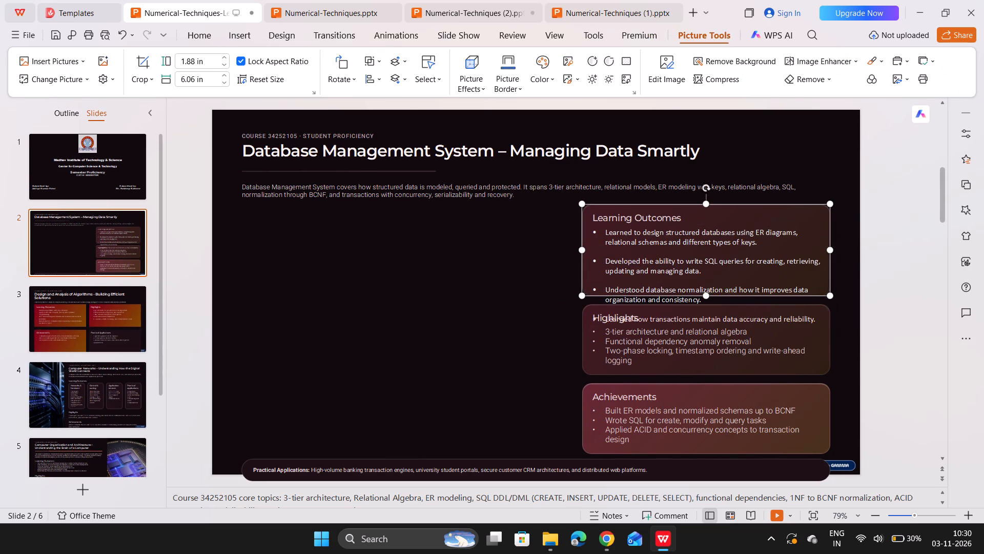
pyautogui.moveTo(690, 203); pyautogui.dragTo(337, 226)
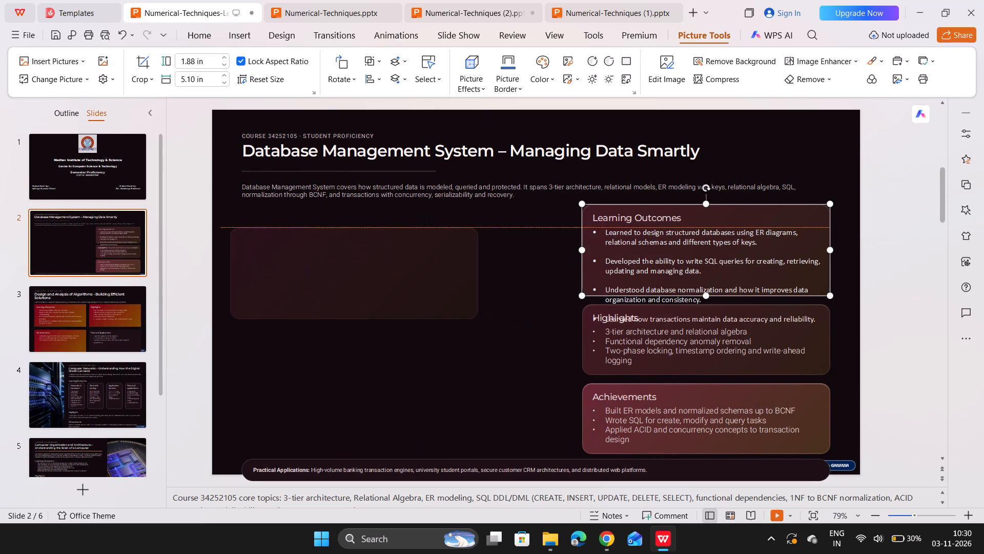
pyautogui.moveTo(337, 226); pyautogui.dragTo(333, 227)
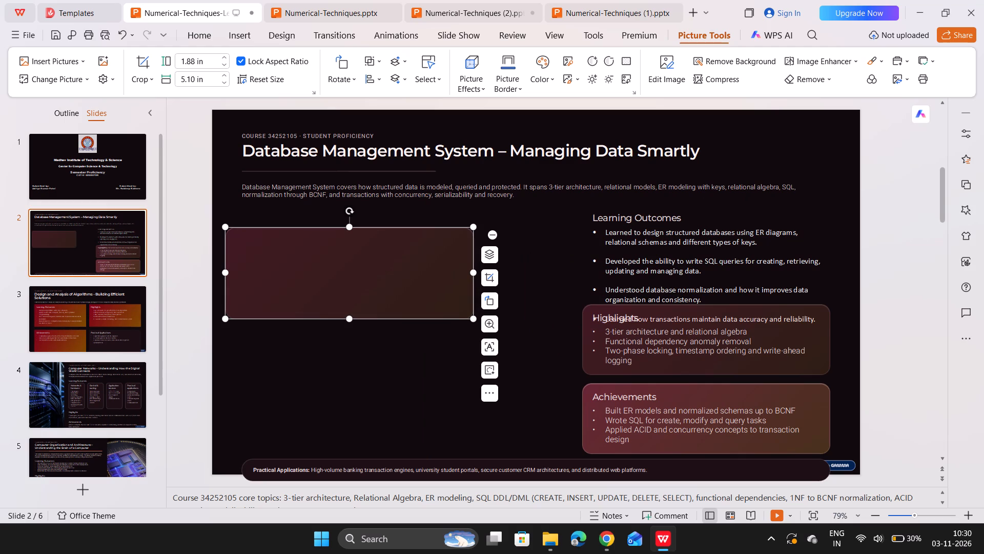
pyautogui.click(626, 214)
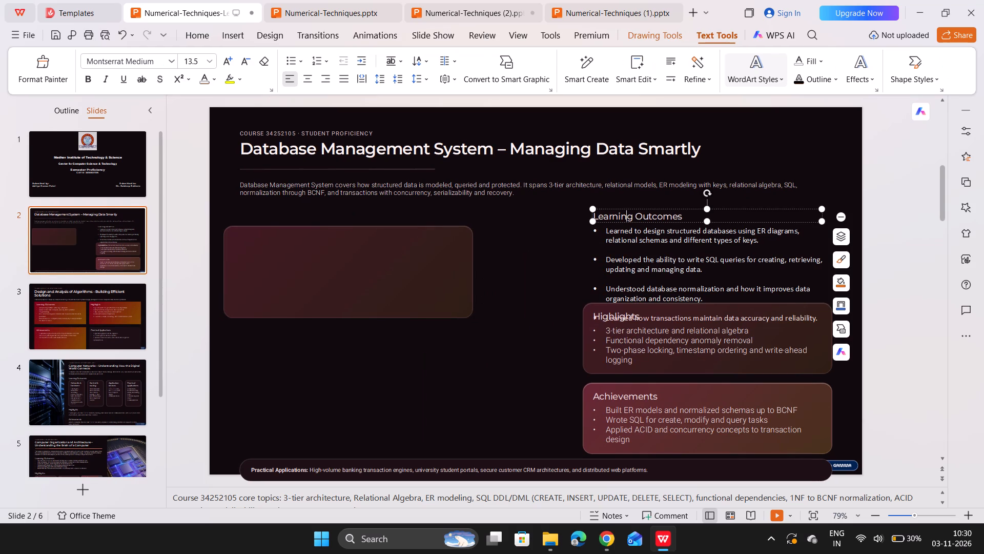
pyautogui.moveTo(651, 206); pyautogui.dragTo(290, 229)
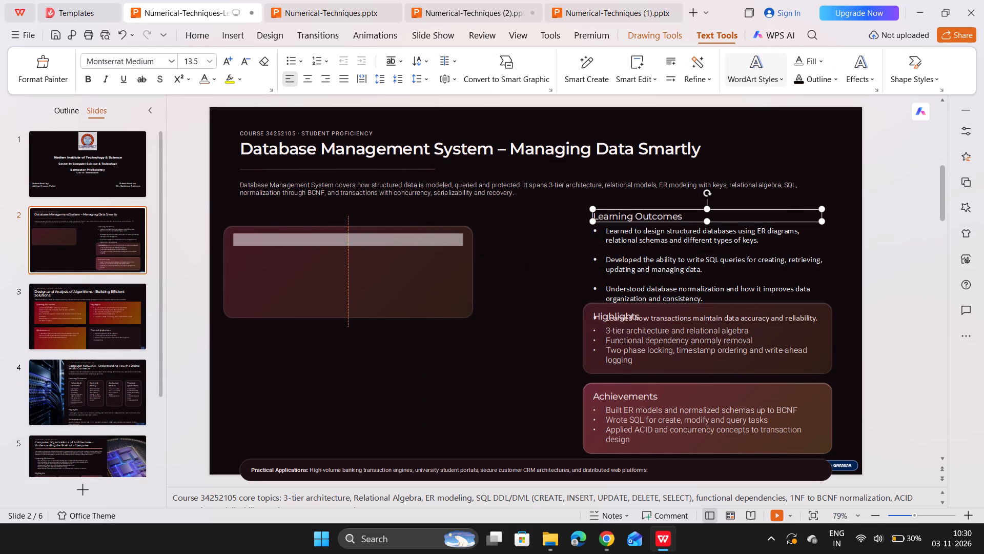
pyautogui.moveTo(290, 229); pyautogui.dragTo(284, 227)
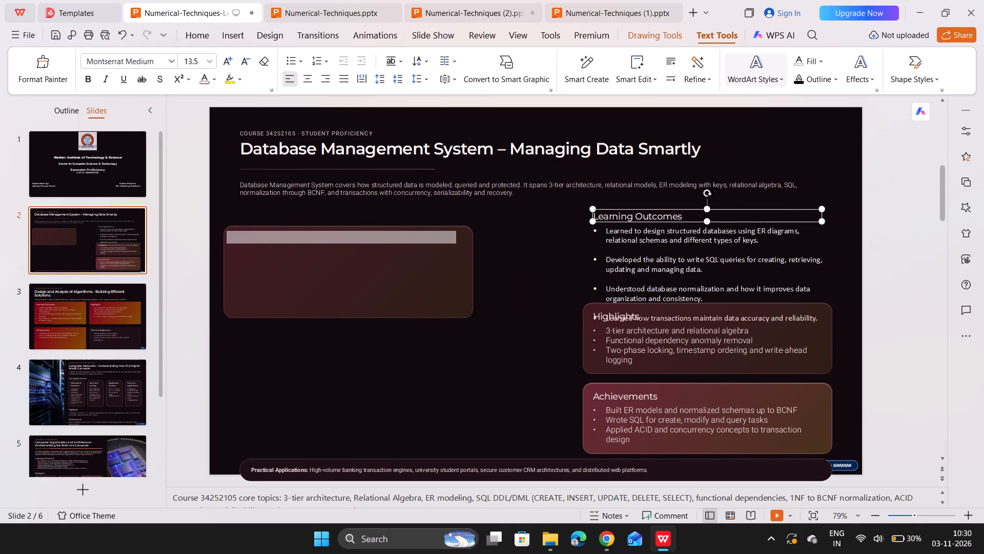
pyautogui.moveTo(284, 227); pyautogui.dragTo(287, 226)
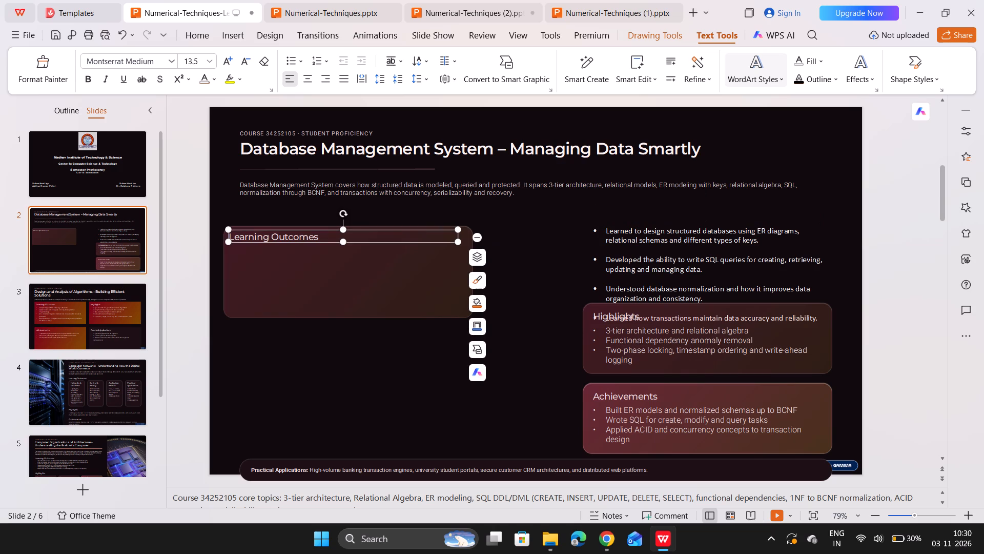
pyautogui.click(637, 227)
pyautogui.moveTo(640, 223); pyautogui.dragTo(274, 245)
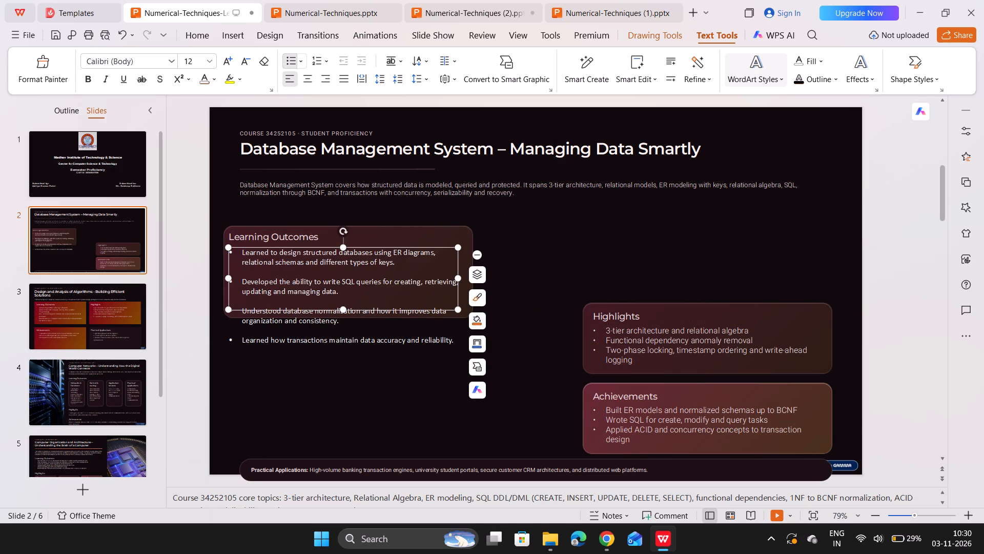
# Stretch the Learning Outcomes card background downward to about 2.58 in high so it covers all four bullets.
pyautogui.click(342, 318)
pyautogui.click(379, 227)
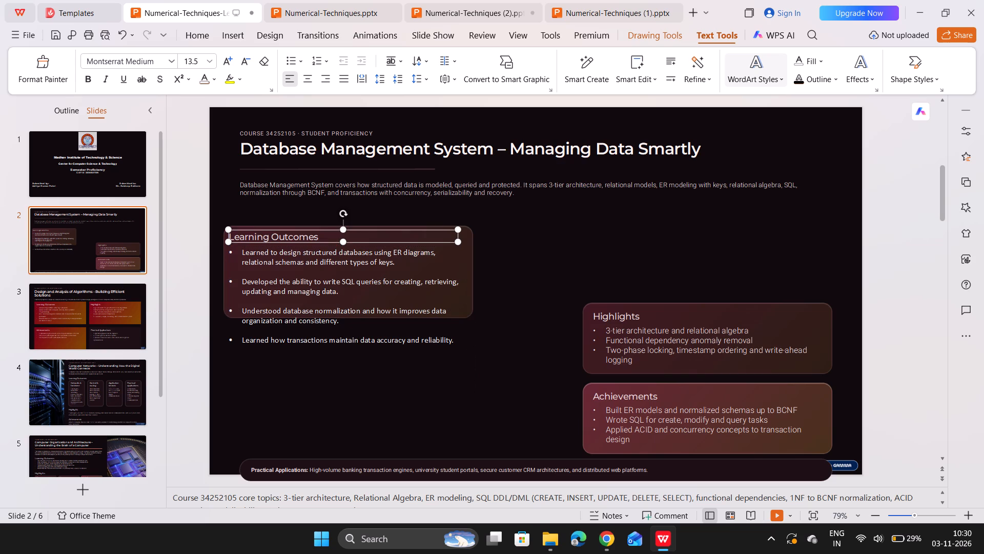
pyautogui.click(383, 225)
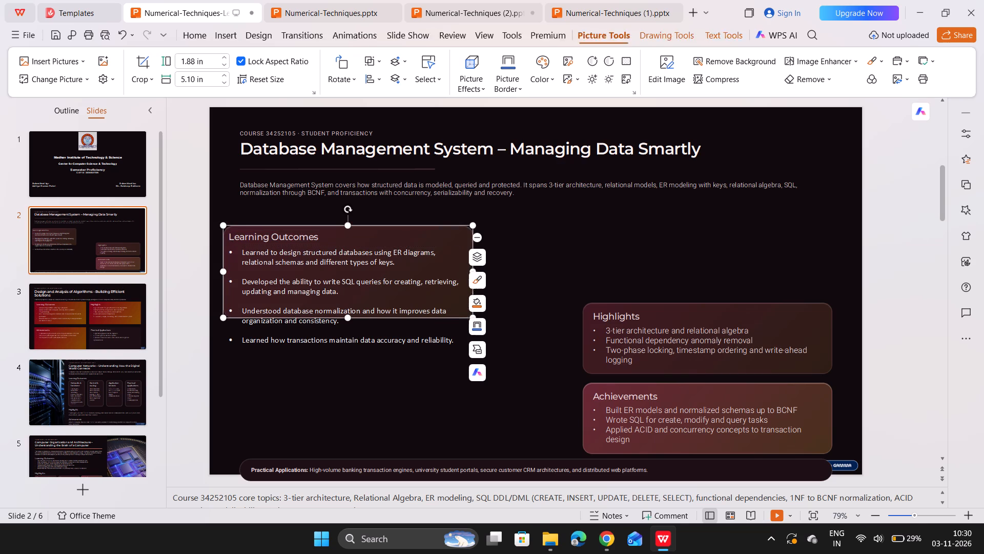
pyautogui.moveTo(348, 316); pyautogui.dragTo(348, 317)
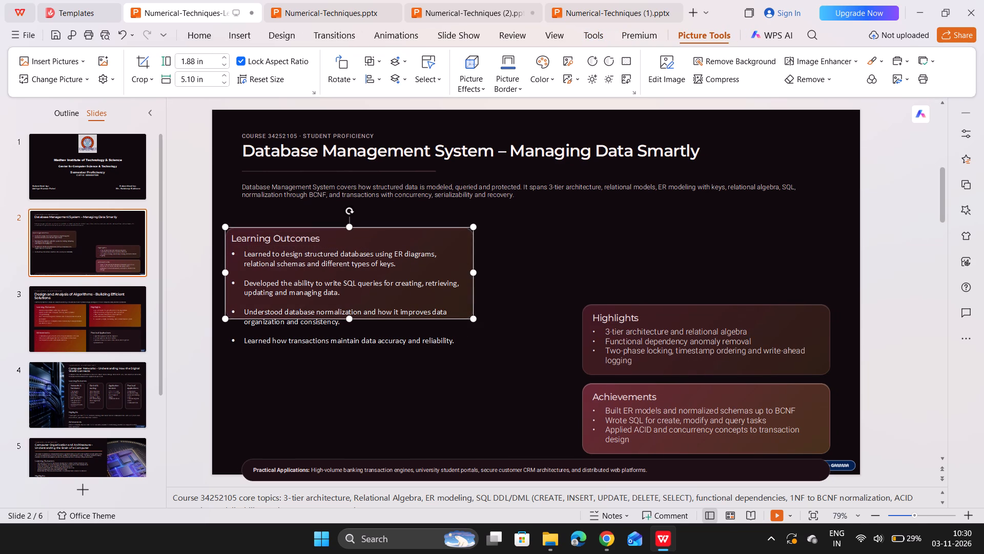
pyautogui.moveTo(348, 317); pyautogui.dragTo(350, 350)
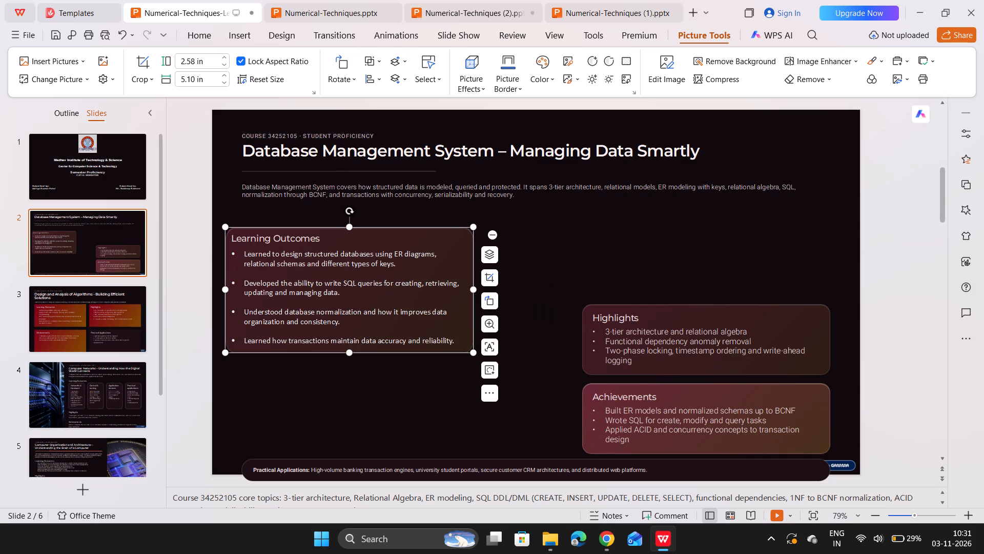
# Move the Highlights card background, heading and bullets up beside the Learning Outcomes card, aligned near its top edge.
pyautogui.click(703, 314)
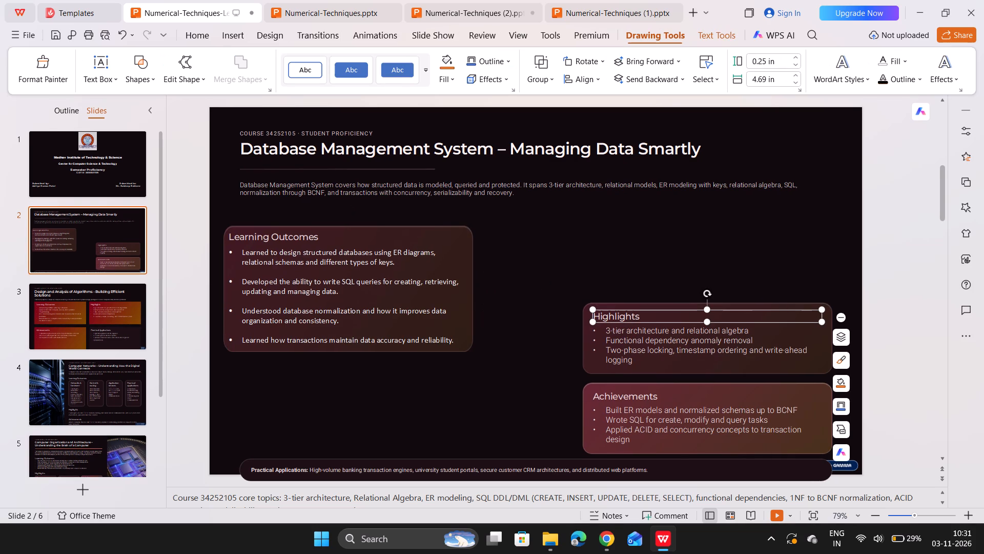
pyautogui.click(691, 304)
pyautogui.moveTo(691, 304); pyautogui.dragTo(594, 242)
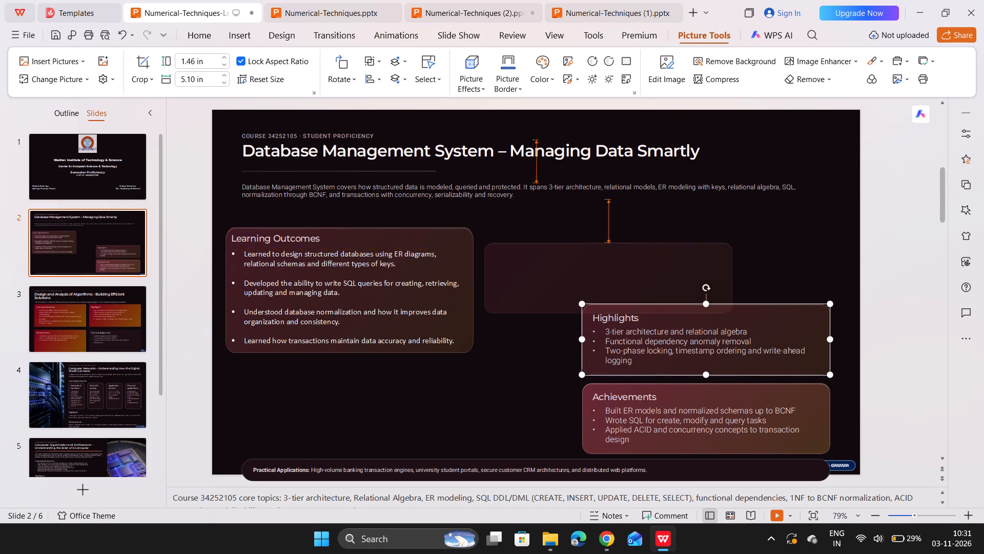
pyautogui.moveTo(594, 242); pyautogui.dragTo(607, 230)
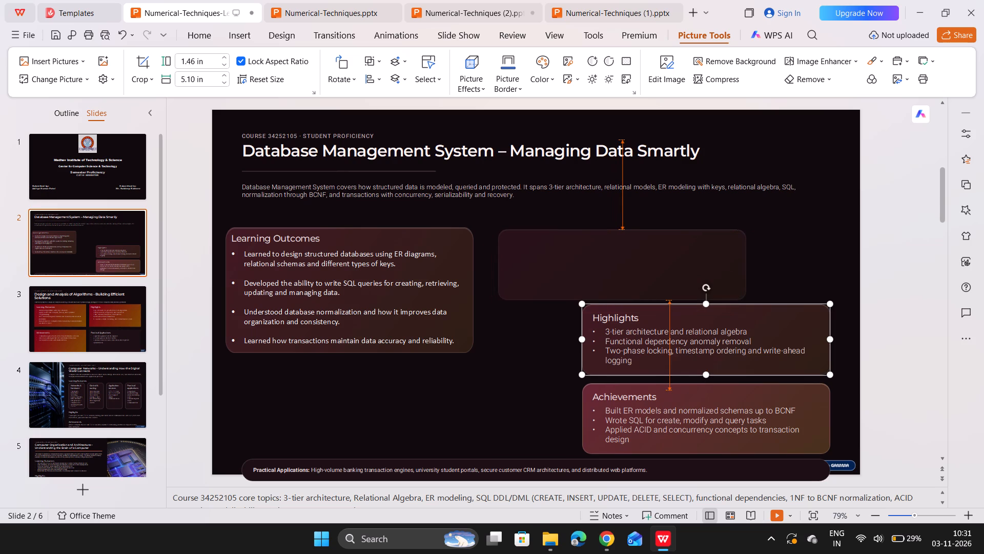
pyautogui.moveTo(607, 230); pyautogui.dragTo(608, 230)
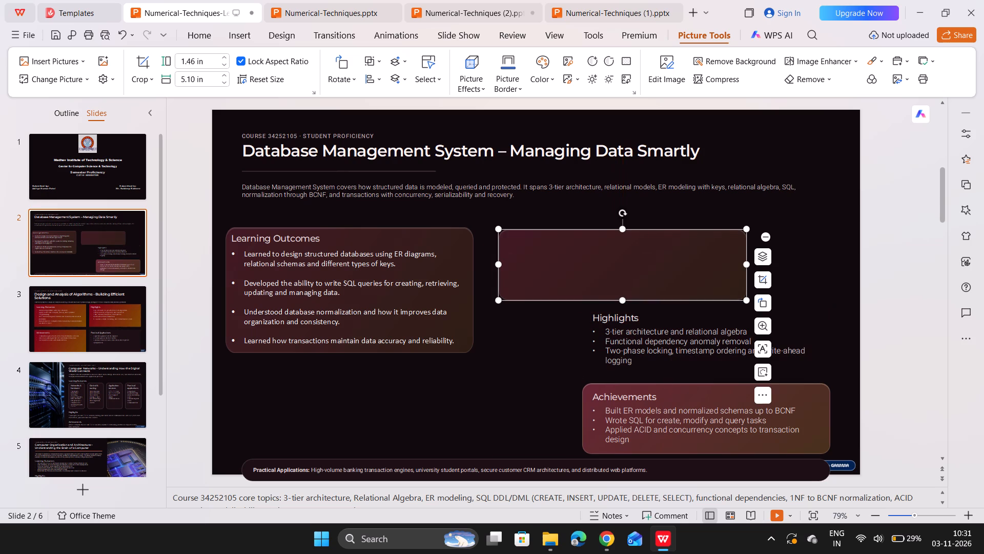
pyautogui.click(627, 321)
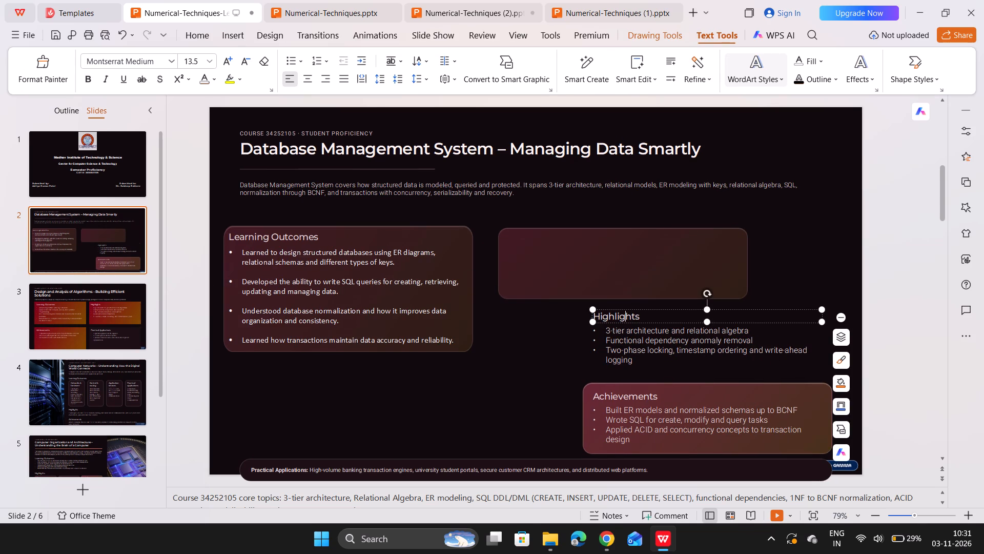
pyautogui.moveTo(625, 310); pyautogui.dragTo(535, 230)
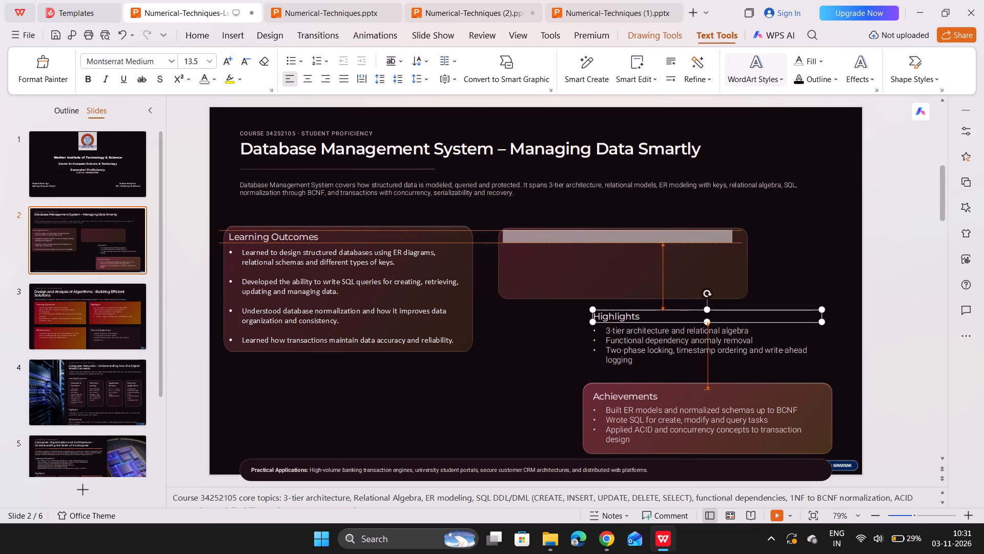
pyautogui.moveTo(535, 230); pyautogui.dragTo(534, 230)
pyautogui.click(605, 331)
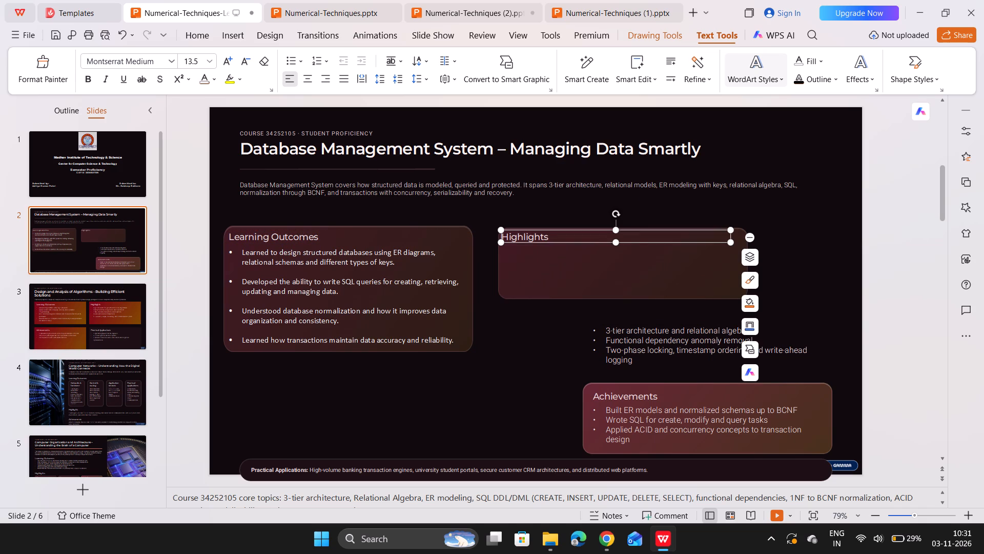
pyautogui.moveTo(620, 324); pyautogui.dragTo(529, 244)
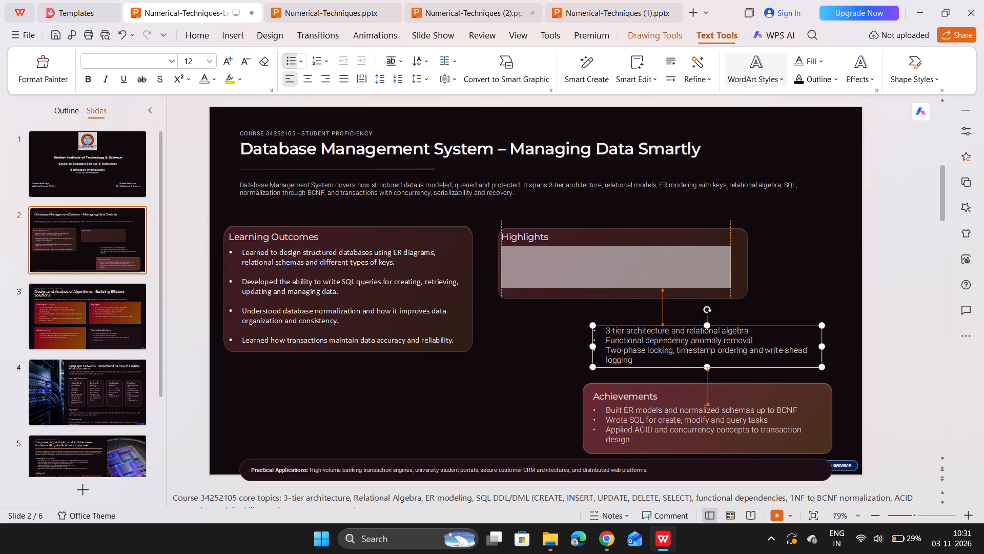
pyautogui.moveTo(529, 244); pyautogui.dragTo(530, 246)
# Stretch the Highlights card background downward to about 2.51 in high, ending near the Learning Outcomes card's bottom edge.
pyautogui.click(616, 295)
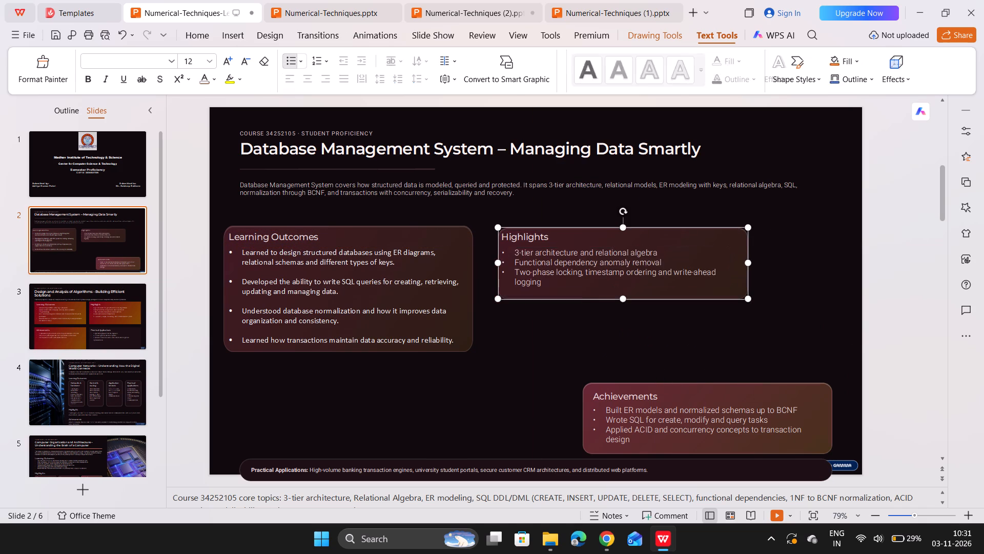
pyautogui.moveTo(623, 300); pyautogui.dragTo(623, 330)
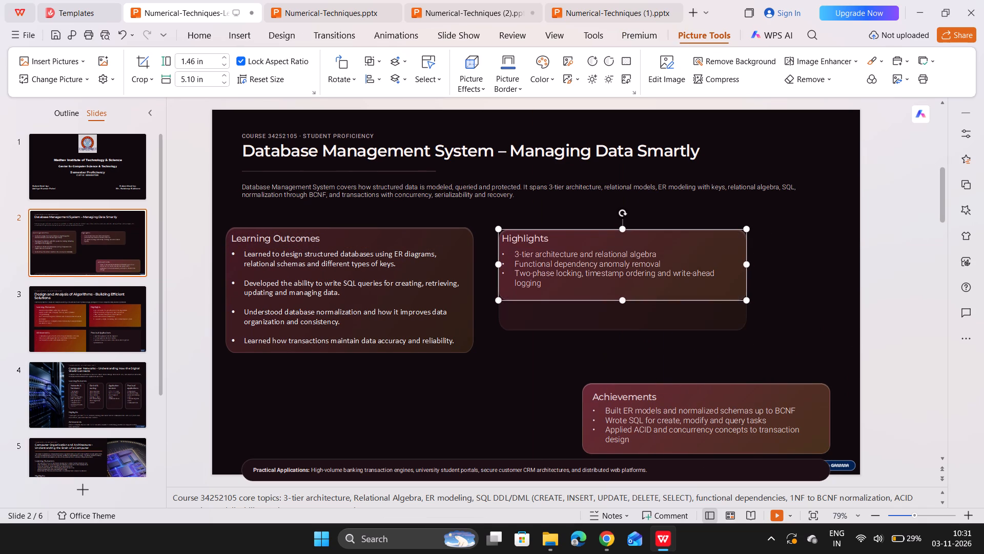
pyautogui.moveTo(623, 330); pyautogui.dragTo(621, 349)
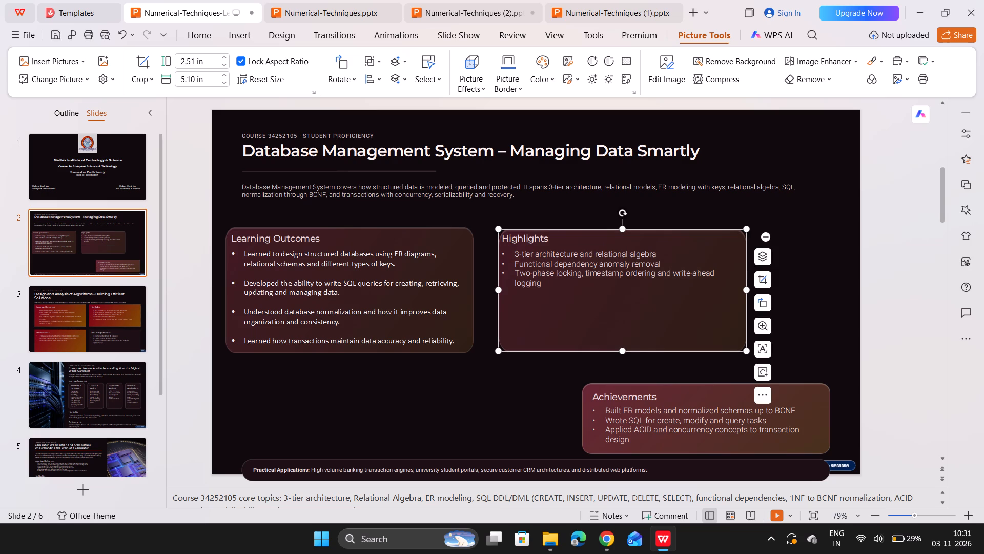
pyautogui.moveTo(542, 284); pyautogui.dragTo(507, 263)
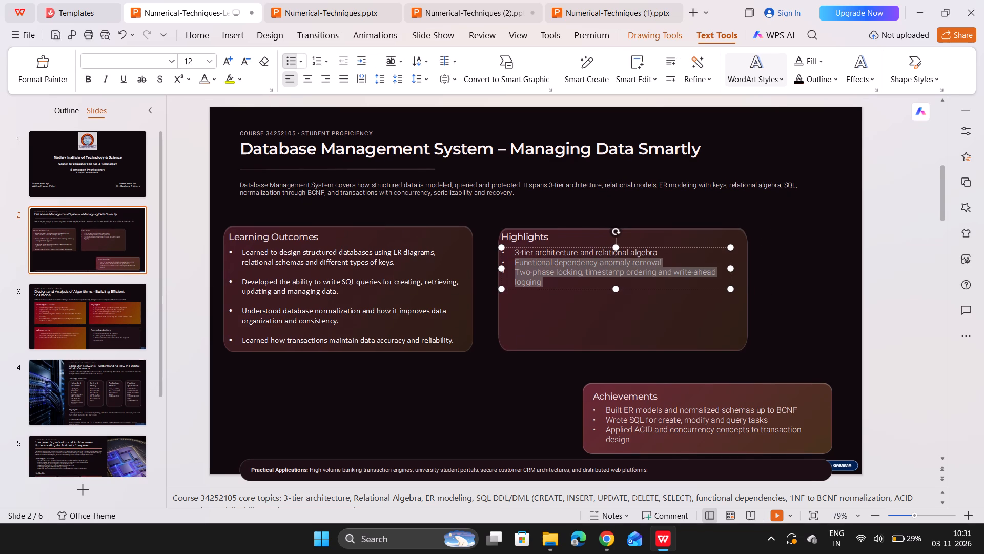
pyautogui.moveTo(507, 263); pyautogui.dragTo(505, 252)
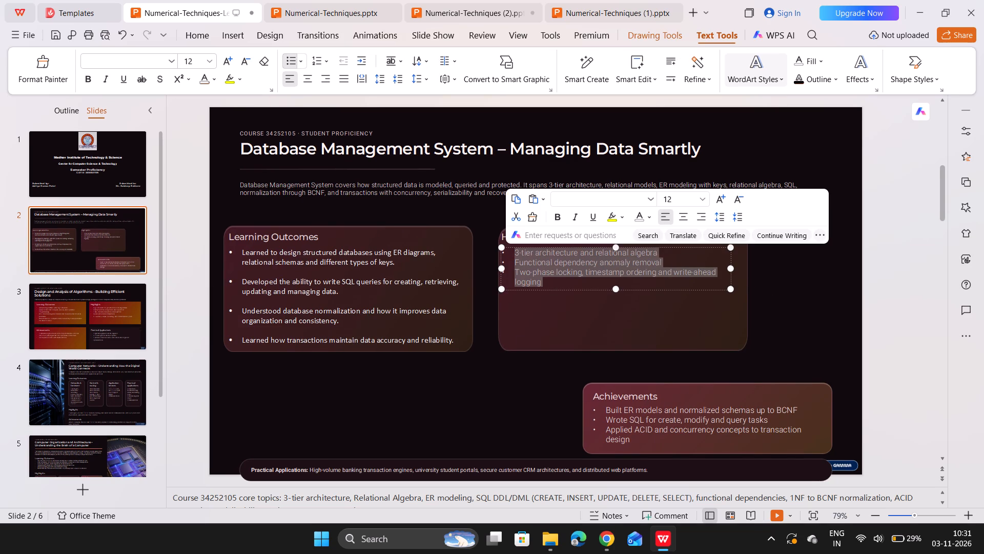
pyautogui.click(602, 532)
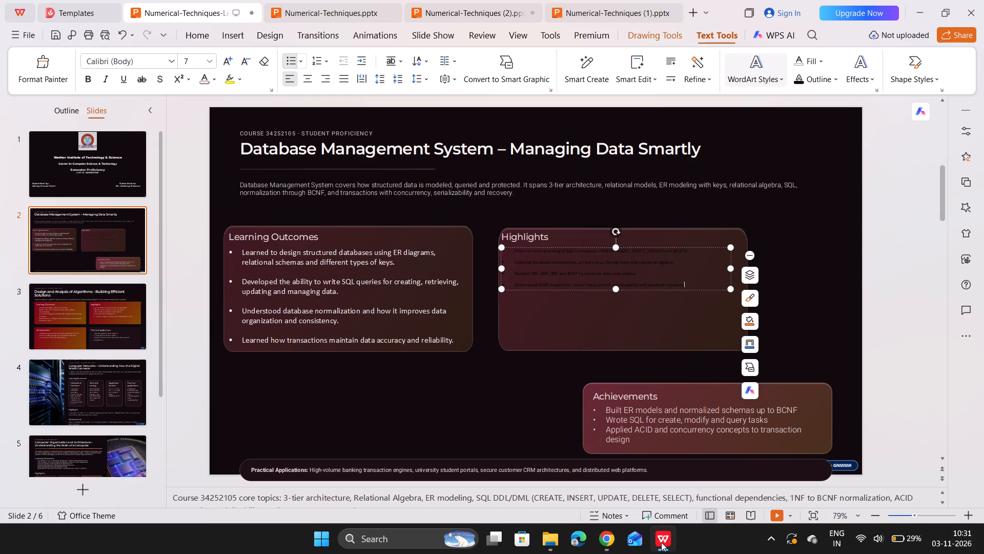
# Set all four new Highlights bullets to font size 12 and colour their text white.
pyautogui.hotkey('ctrl', 'shift', 'Up')
pyautogui.hotkey('ctrl', 'shift', 'Up')
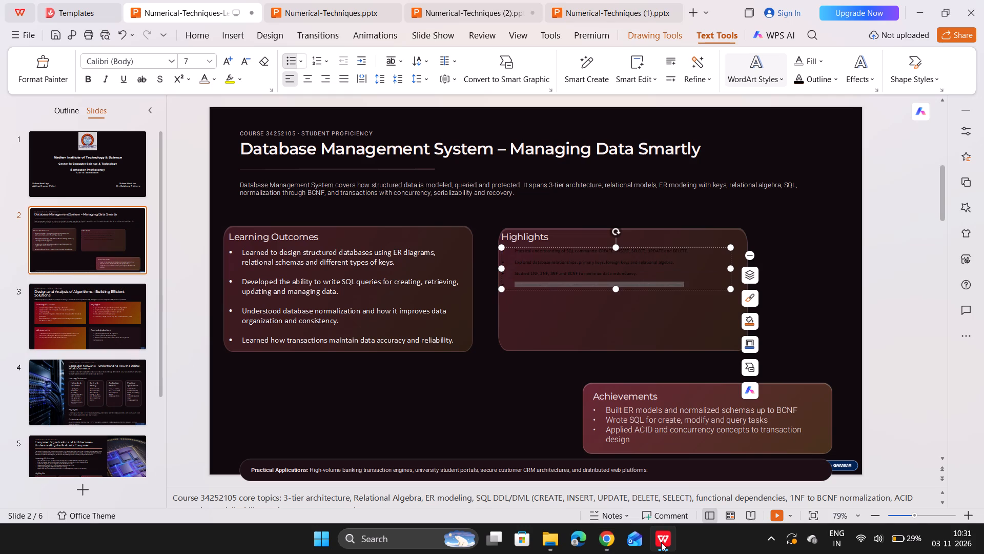
pyautogui.hotkey('ctrl', 'shift', 'Up')
pyautogui.hotkey('ctrl', 'shift', 'Up')
pyautogui.hotkey('ctrl', 'shift', 'Up')
pyautogui.hotkey('ctrl', 'shift', 'Up')
pyautogui.hotkey('ctrl', 'shift', 'Up')
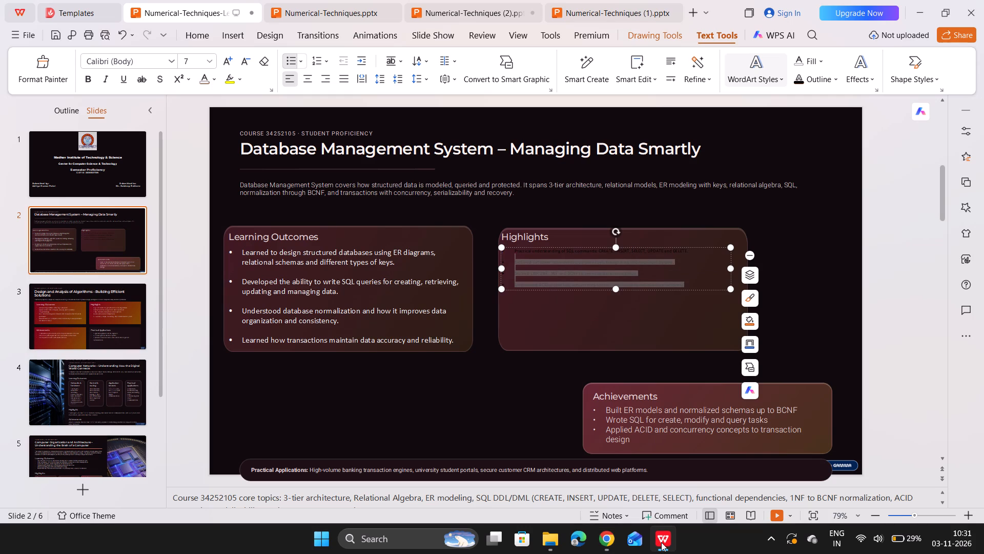
pyautogui.click(206, 59)
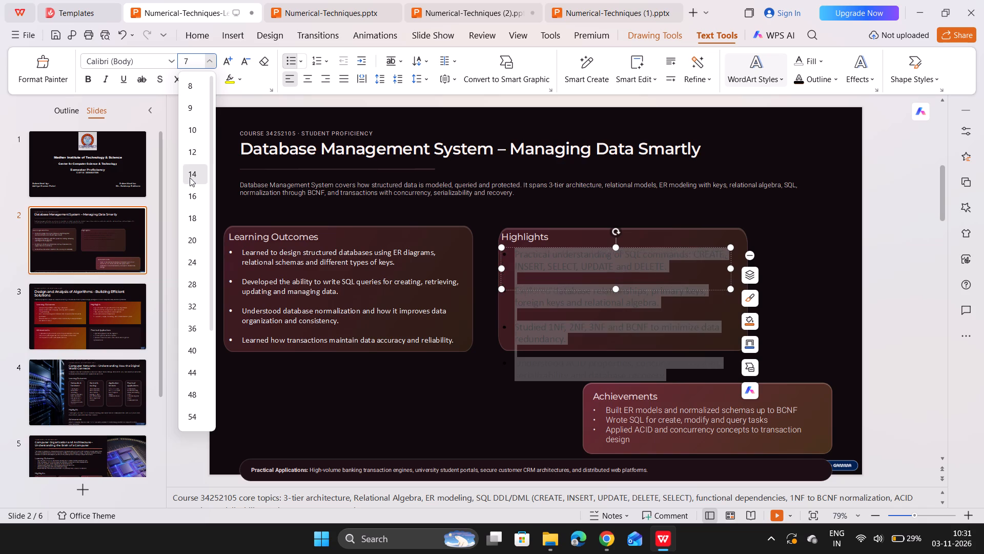
pyautogui.click(195, 152)
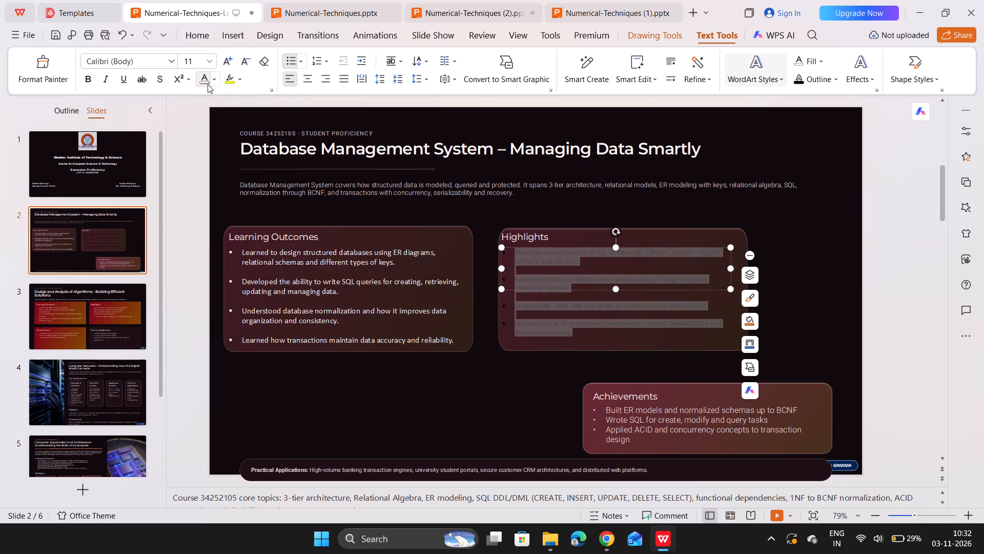
pyautogui.click(208, 84)
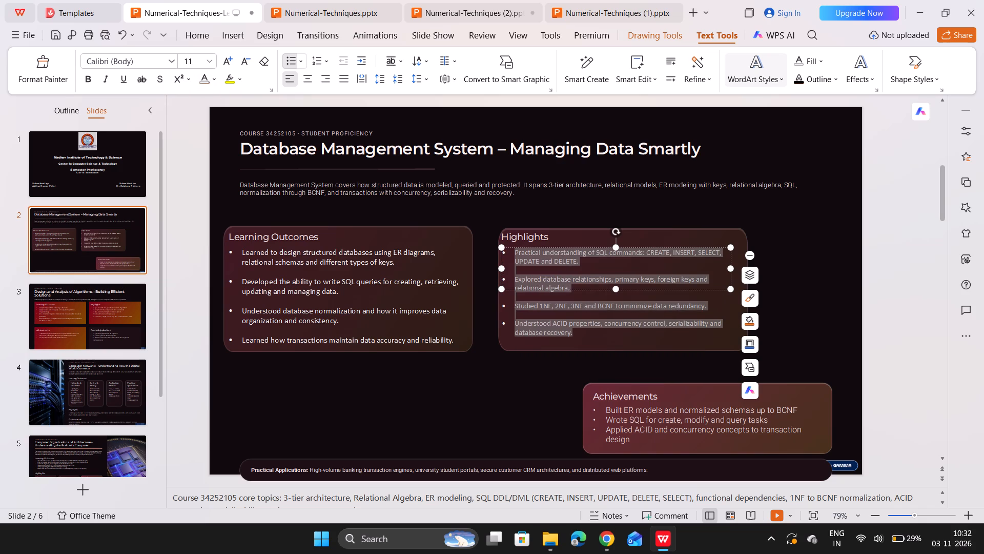
# Stretch the Achievements card background leftward to about 12.45 in wide, lining up with the Learning Outcomes card's left edge.
pyautogui.moveTo(654, 416); pyautogui.dragTo(682, 383)
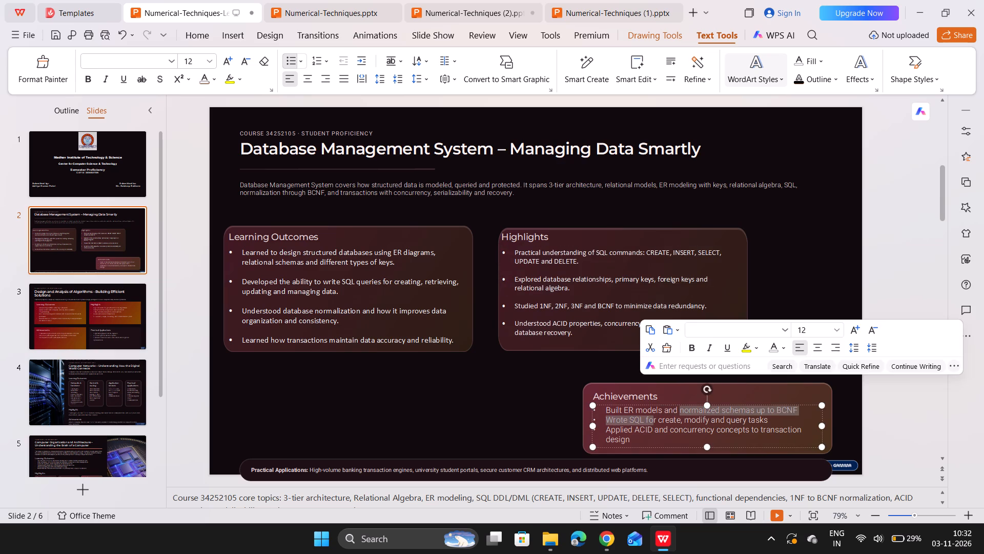
pyautogui.click(583, 422)
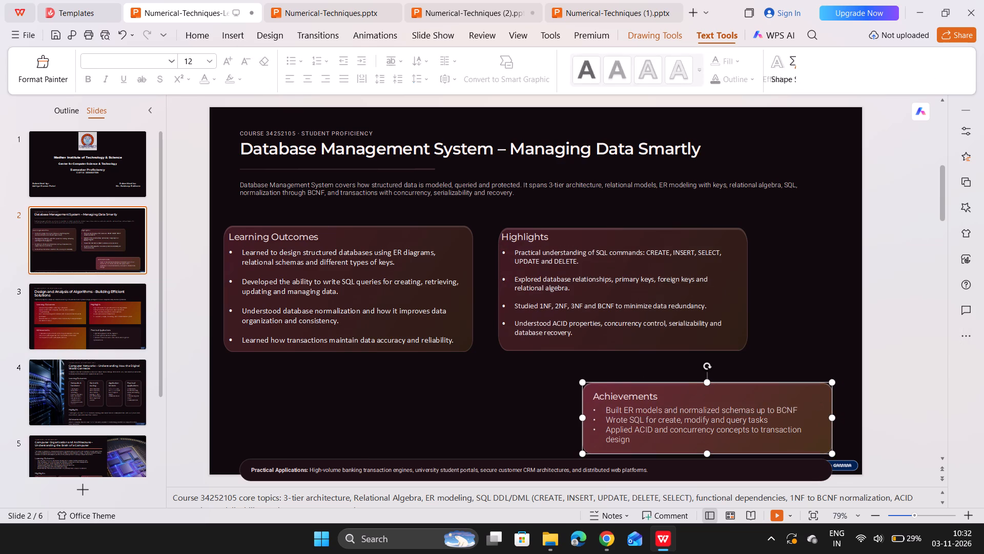
pyautogui.moveTo(583, 418); pyautogui.dragTo(242, 417)
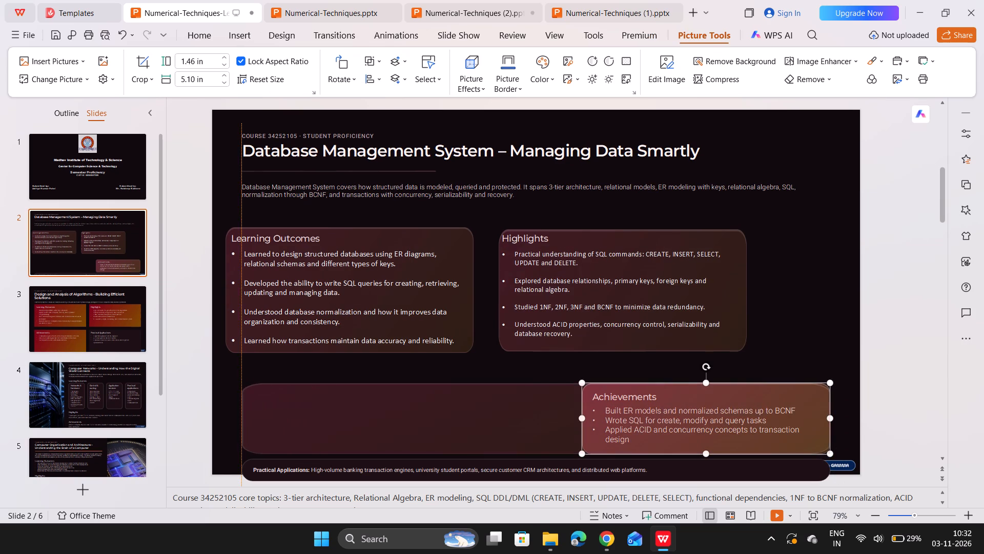
pyautogui.moveTo(242, 417); pyautogui.dragTo(227, 419)
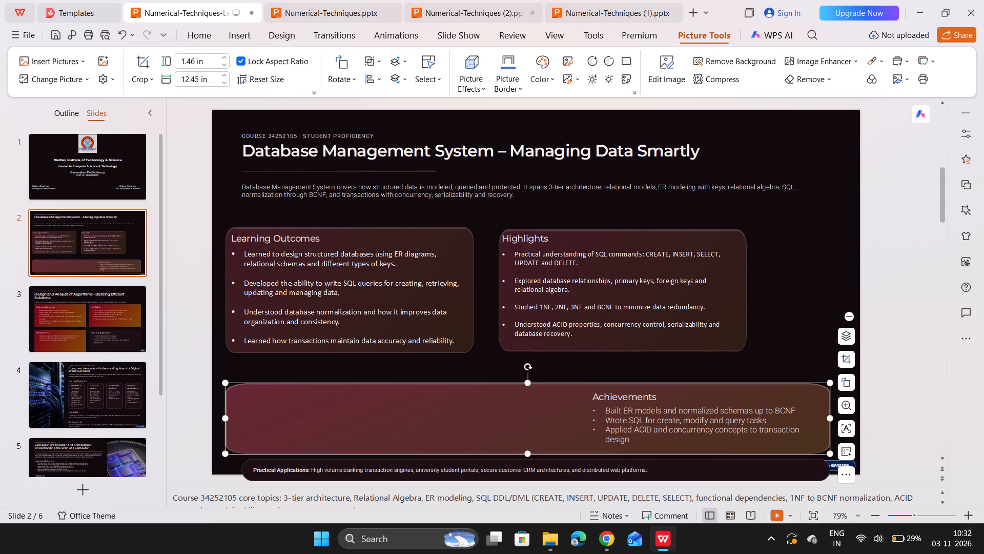
# Move the Achievements heading and its bullets to the left end of the widened card, with the bullets directly under the heading.
pyautogui.click(632, 399)
pyautogui.click(645, 384)
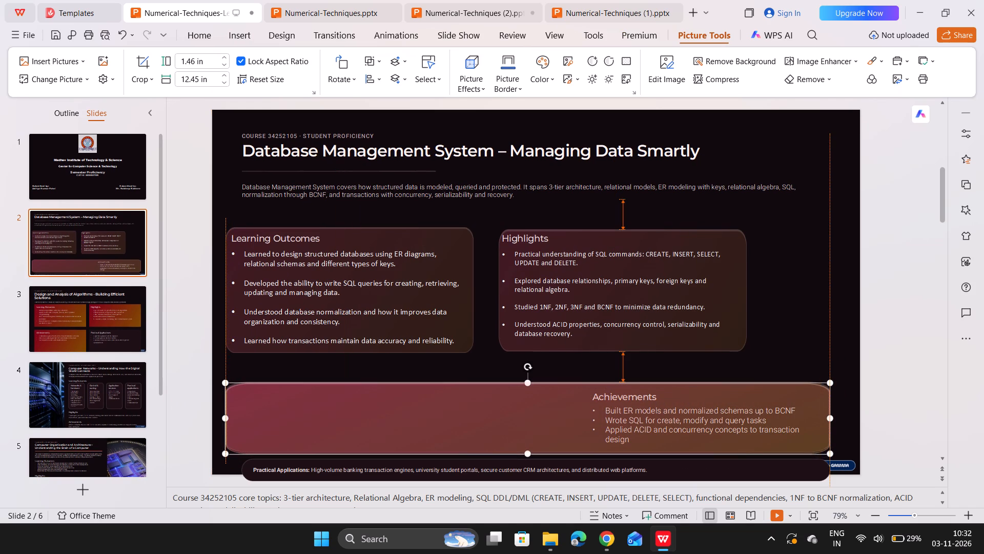
pyautogui.click(630, 398)
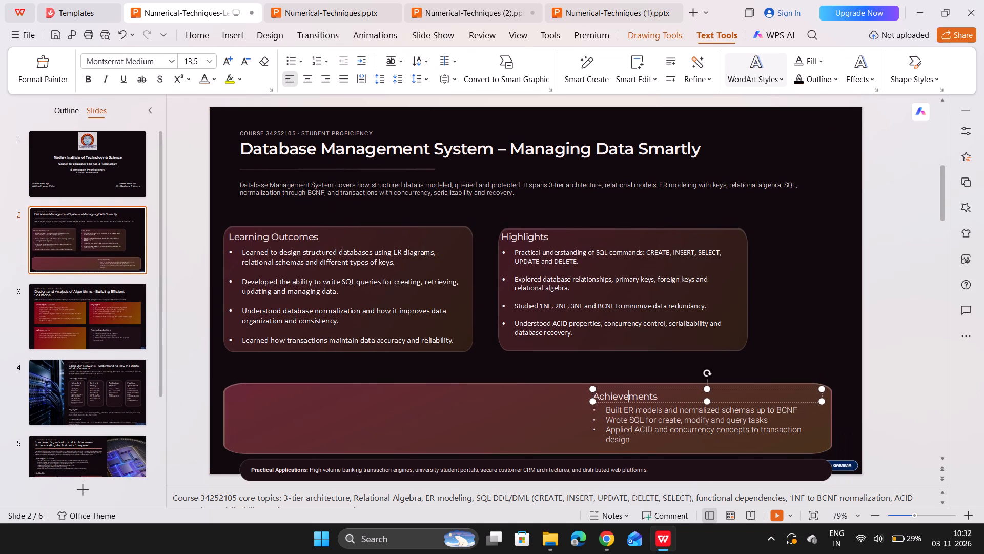
pyautogui.moveTo(640, 389); pyautogui.dragTo(301, 387)
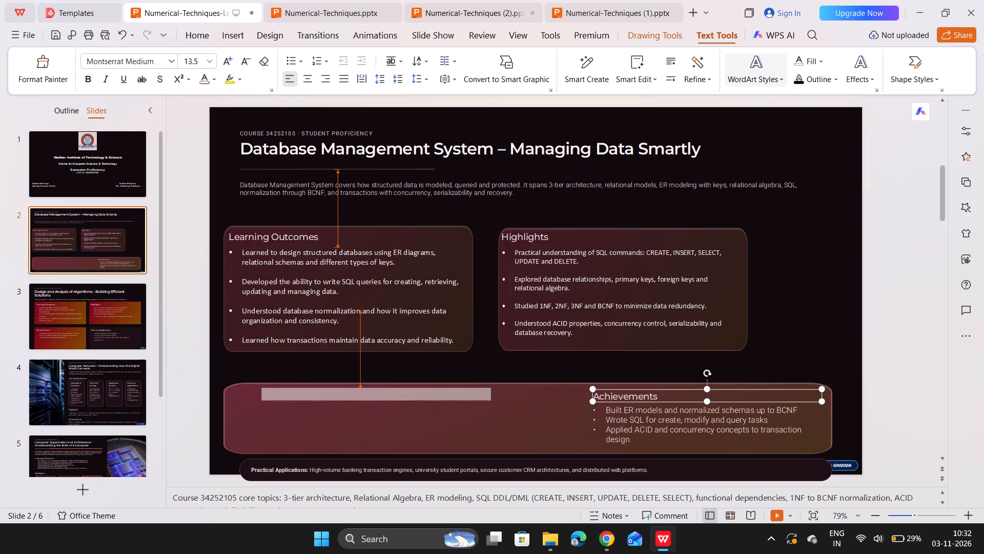
pyautogui.moveTo(301, 387); pyautogui.dragTo(281, 387)
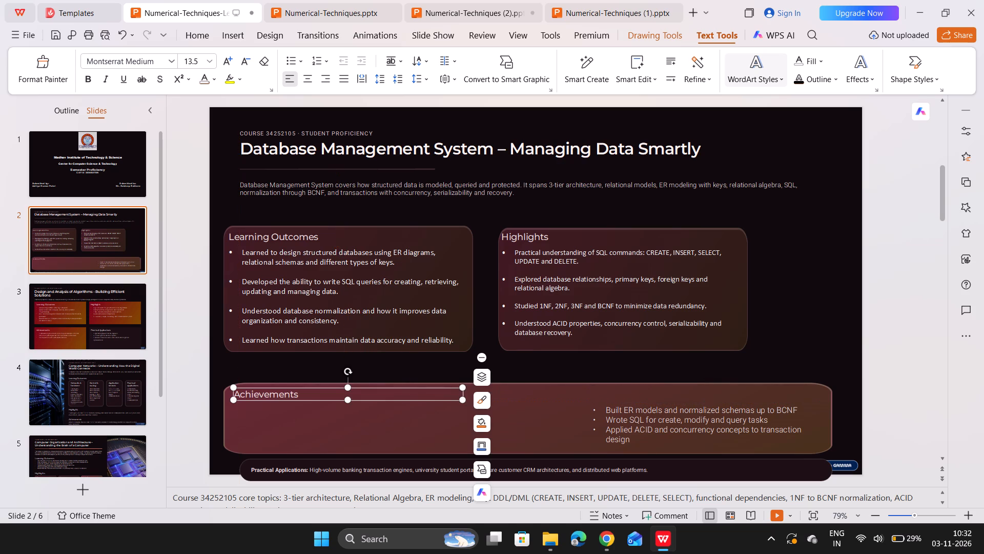
pyautogui.click(627, 415)
pyautogui.moveTo(640, 404); pyautogui.dragTo(364, 409)
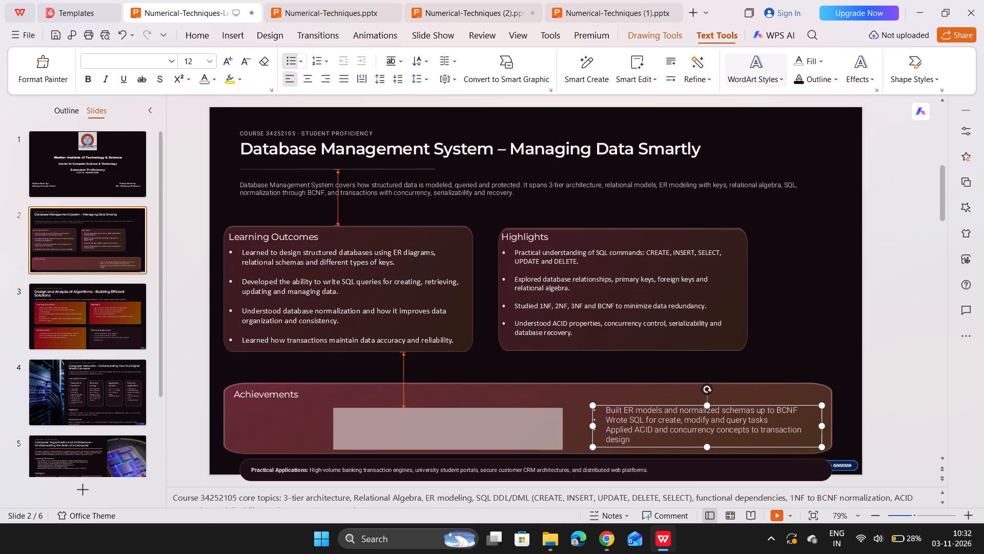
pyautogui.moveTo(364, 409); pyautogui.dragTo(284, 403)
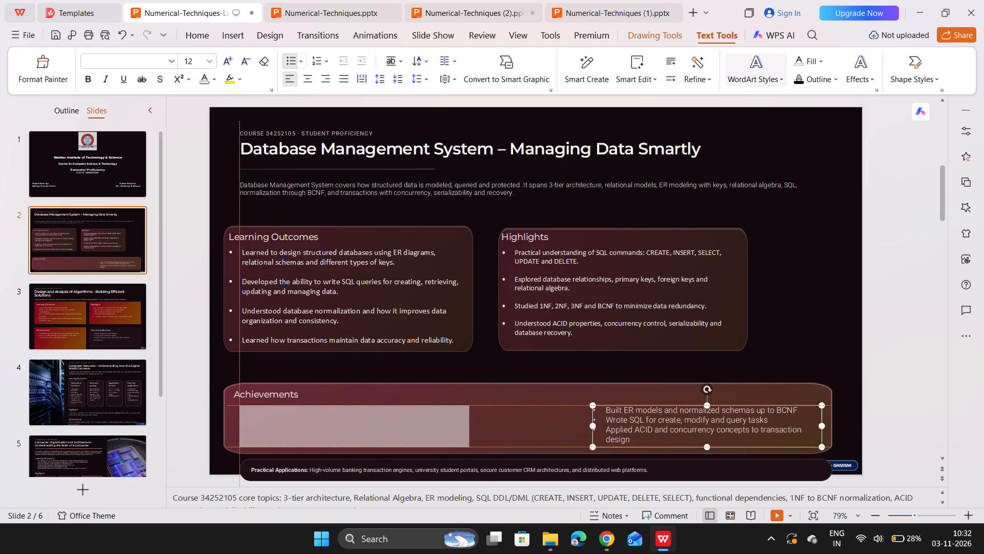
pyautogui.moveTo(284, 403); pyautogui.dragTo(284, 403)
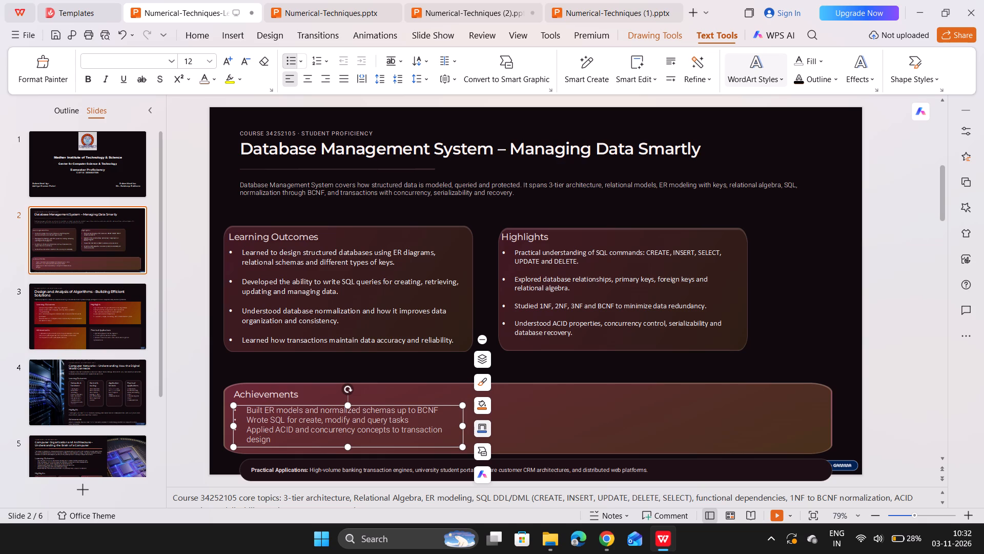
# Widen the Achievements bullet text box to about 10.52 in, ending in line with the Highlights card's right edge.
pyautogui.moveTo(462, 425); pyautogui.dragTo(747, 409)
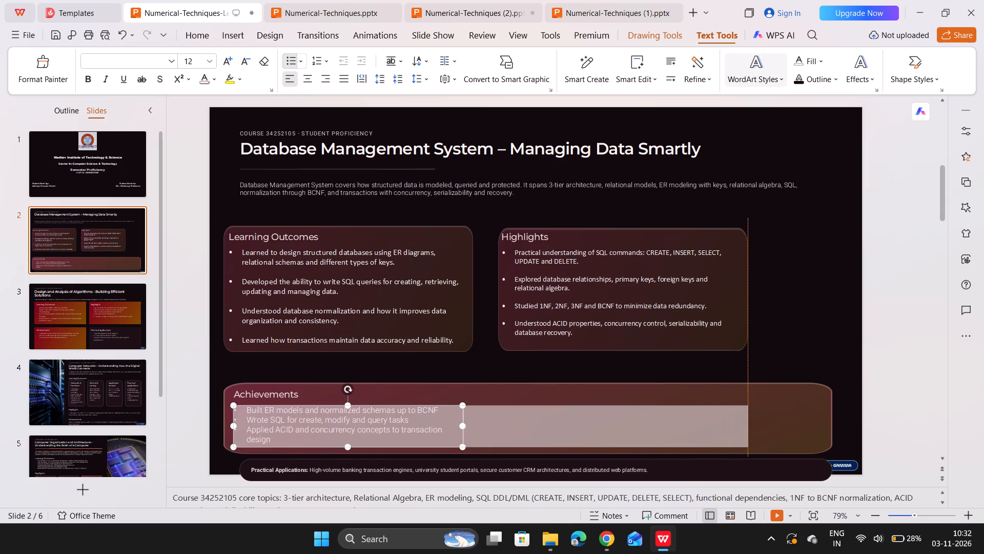
pyautogui.moveTo(747, 409); pyautogui.dragTo(746, 409)
# Shorten the Achievements card background from its right side to about 11.77 in wide.
pyautogui.click(832, 409)
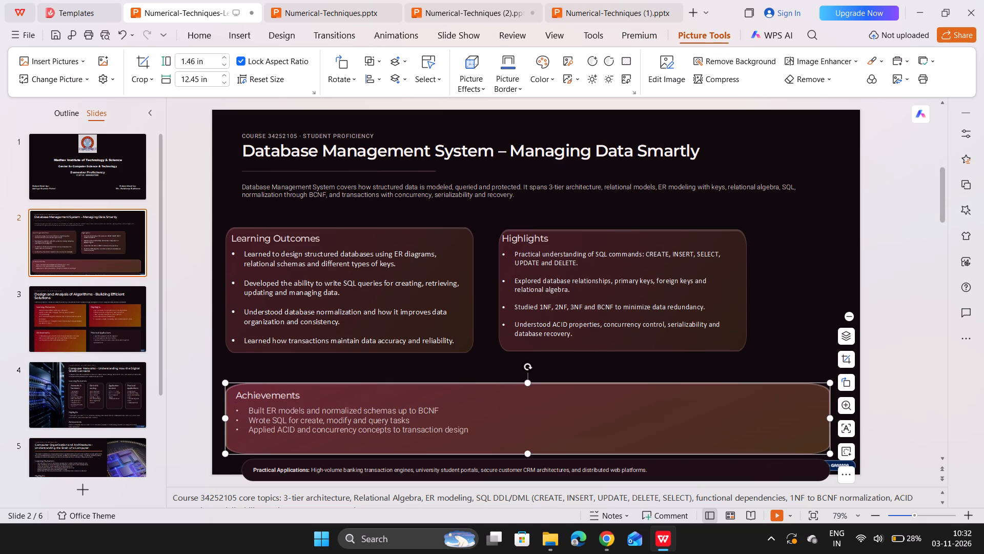
pyautogui.moveTo(829, 417); pyautogui.dragTo(796, 417)
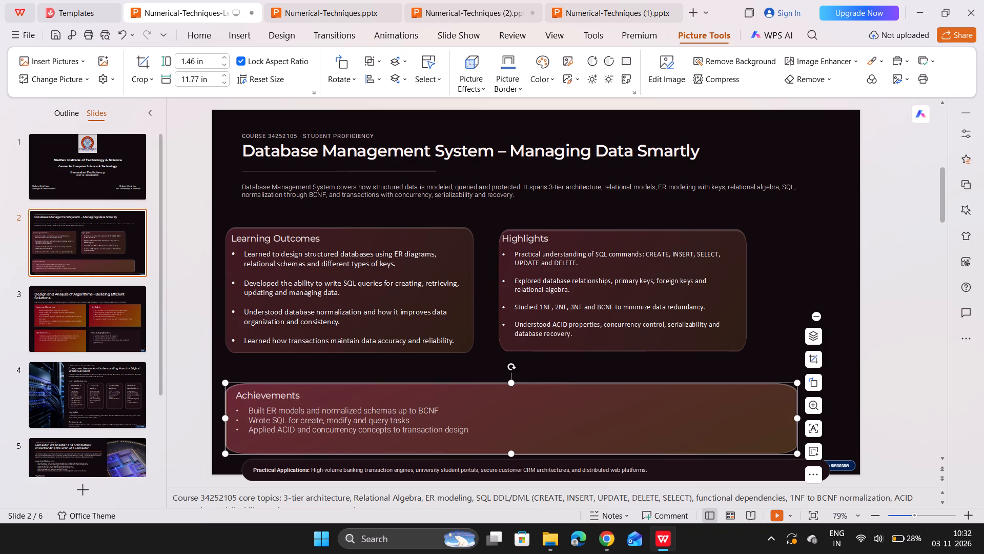
# Move the Achievements card background up so it sits just below the Learning Outcomes and Highlights cards.
pyautogui.click(415, 404)
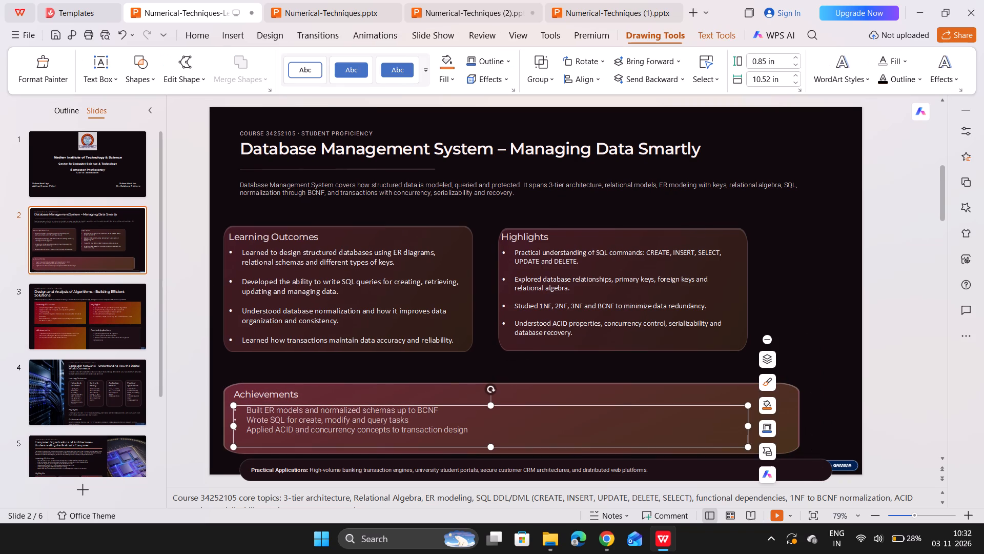
pyautogui.click(429, 387)
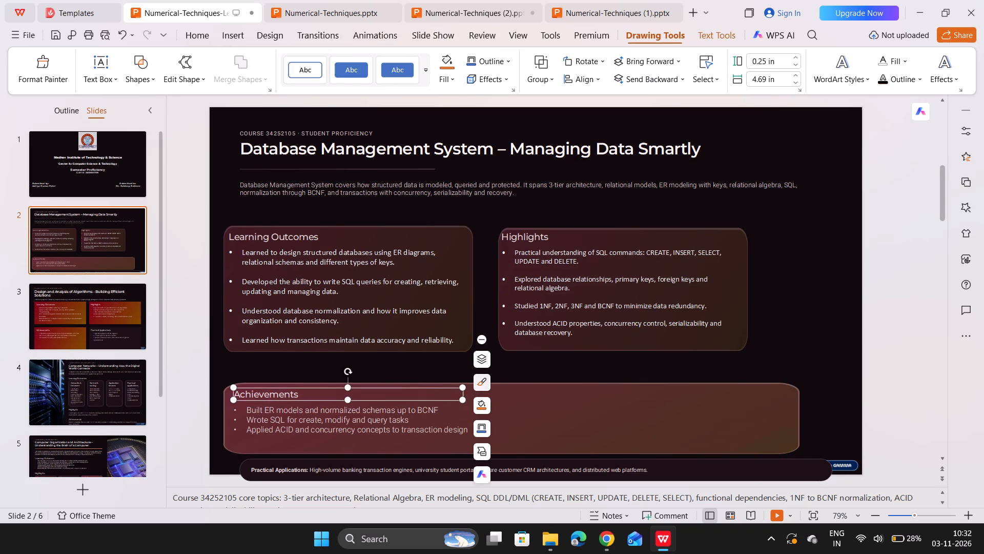
pyautogui.click(527, 389)
pyautogui.moveTo(500, 394); pyautogui.dragTo(499, 386)
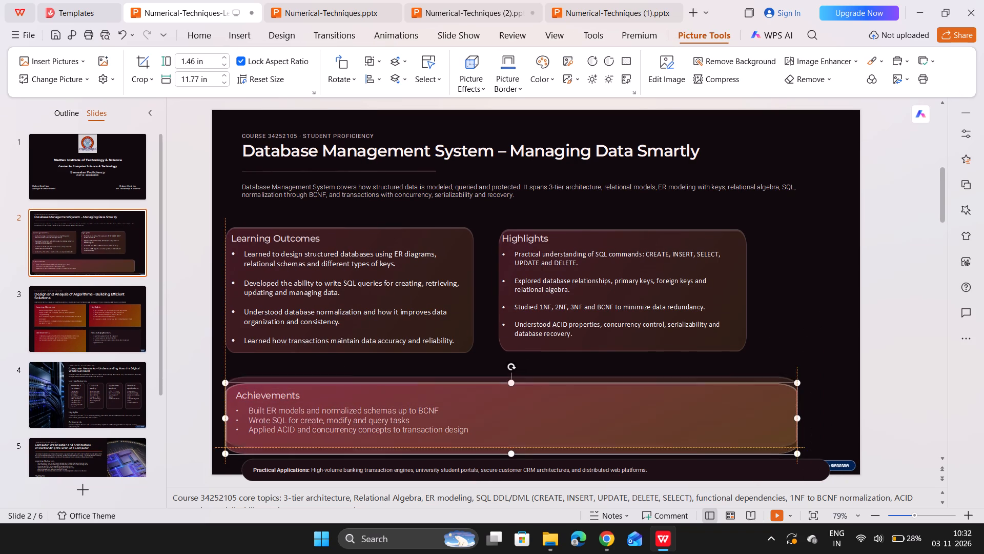
pyautogui.moveTo(499, 386); pyautogui.dragTo(496, 375)
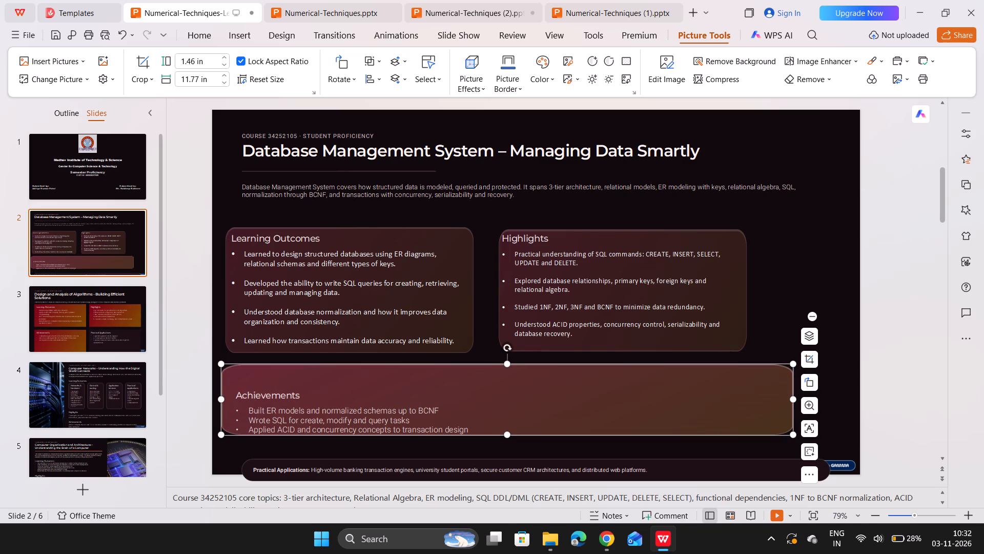
# Move the Achievements heading and its bullets up into the raised card, keeping the bullets directly under the heading.
pyautogui.click(393, 419)
pyautogui.click(261, 402)
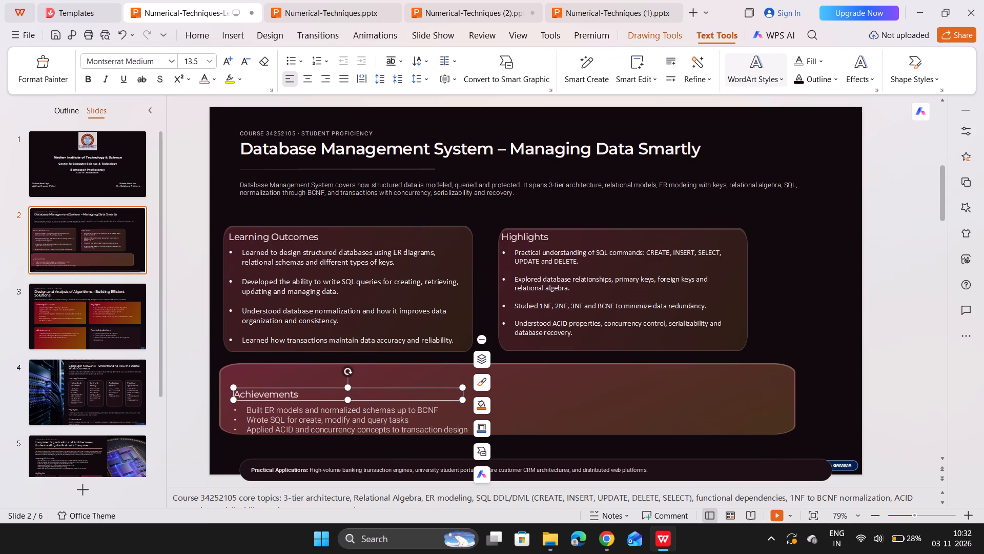
pyautogui.moveTo(279, 389); pyautogui.dragTo(277, 371)
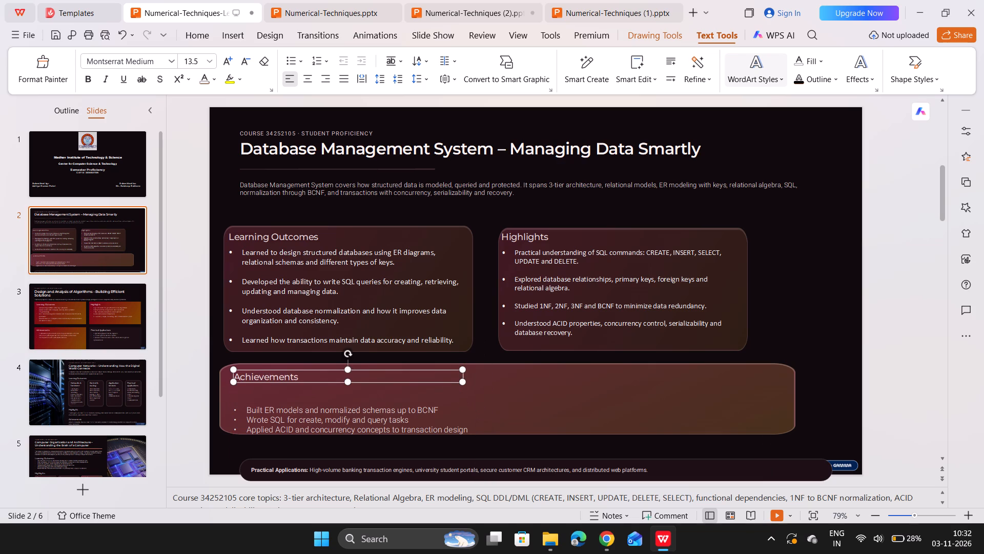
pyautogui.click(281, 412)
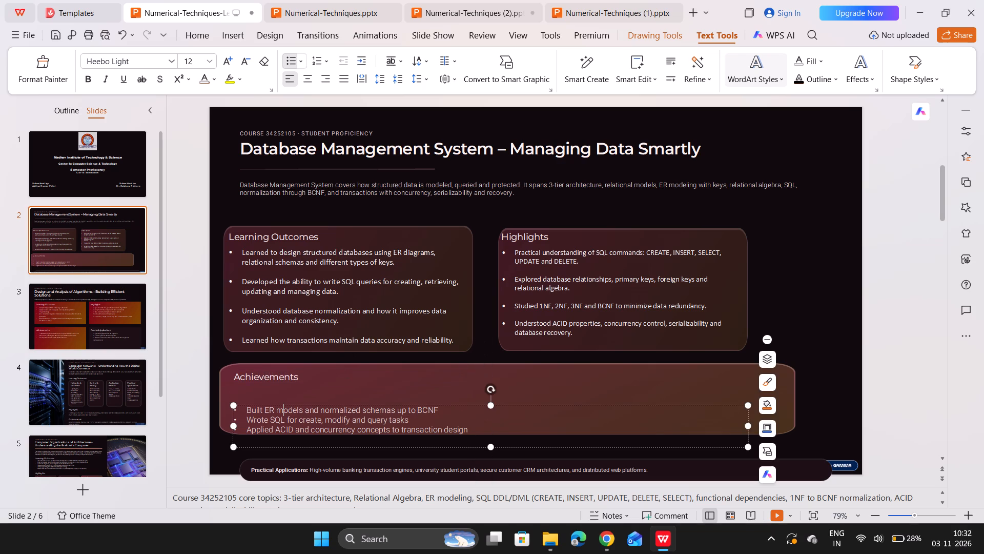
pyautogui.moveTo(286, 402); pyautogui.dragTo(284, 384)
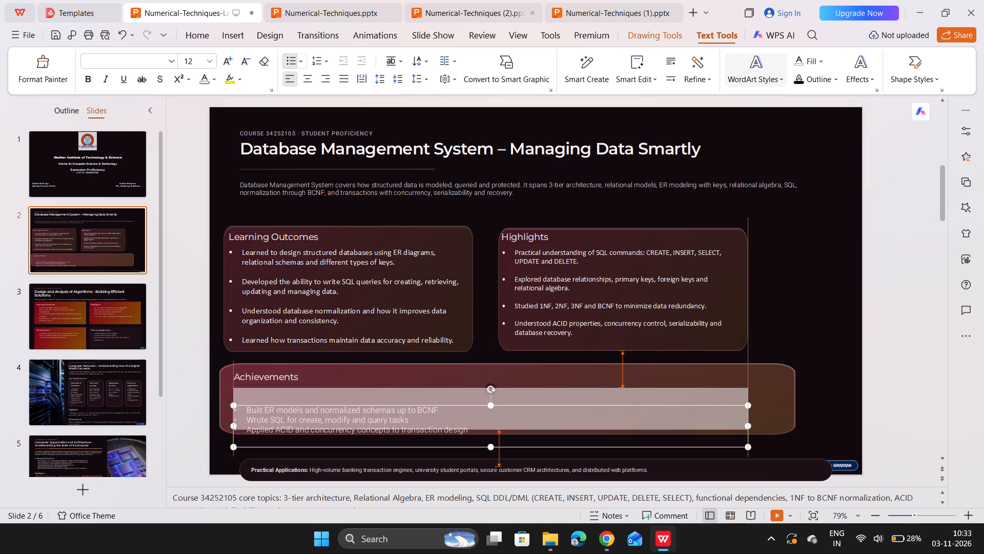
pyautogui.click(465, 412)
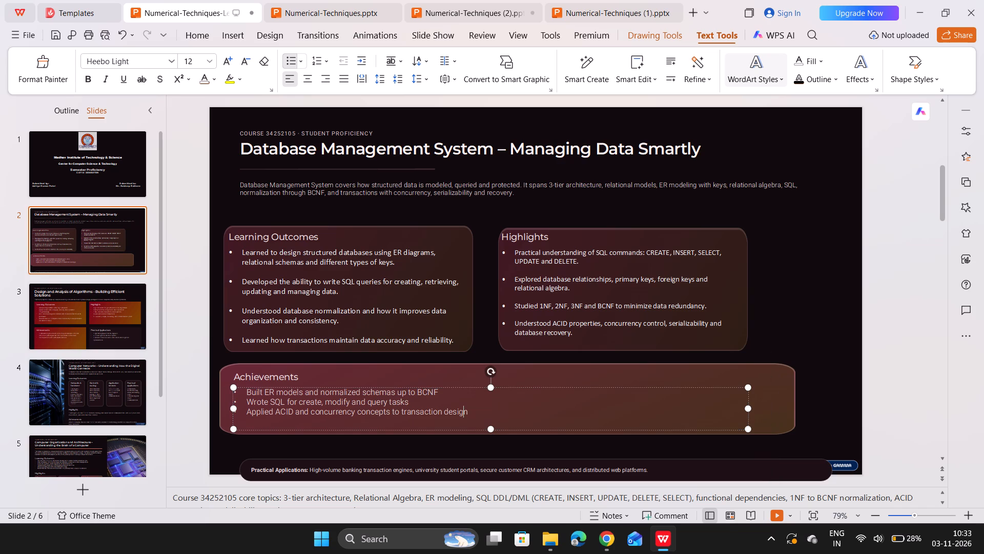
pyautogui.press('Right')
pyautogui.hotkey('ctrl', 'shift', 'Up')
pyautogui.hotkey('ctrl', 'shift', 'Up')
pyautogui.hotkey('ctrl', 'shift', 'Up')
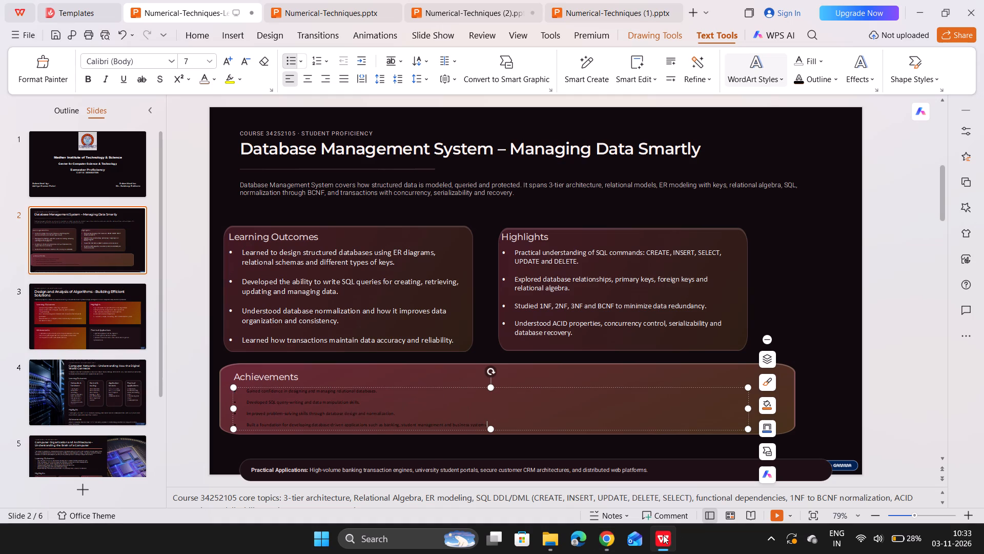
# Format all the pasted Achievements bullets at font size 12 with white text.
pyautogui.hotkey('ctrl', 'shift', 'Up')
pyautogui.hotkey('ctrl', 'shift', 'Up')
pyautogui.hotkey('ctrl', 'shift', 'Up')
pyautogui.hotkey('ctrl', 'shift', 'Up')
pyautogui.hotkey('ctrl', 'shift', 'Up')
pyautogui.hotkey('ctrl', 'shift', 'Up')
pyautogui.hotkey('ctrl', 'shift', 'Up')
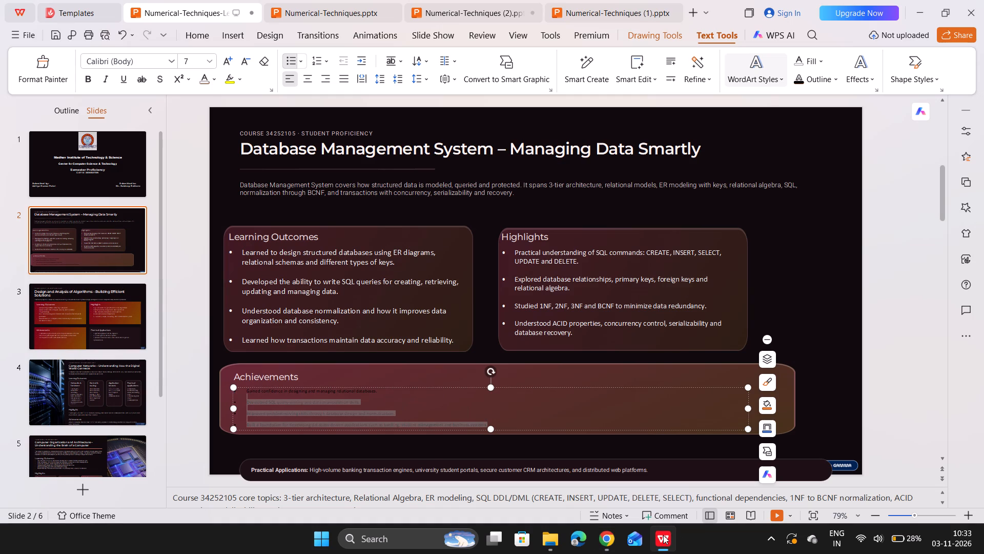
pyautogui.click(209, 60)
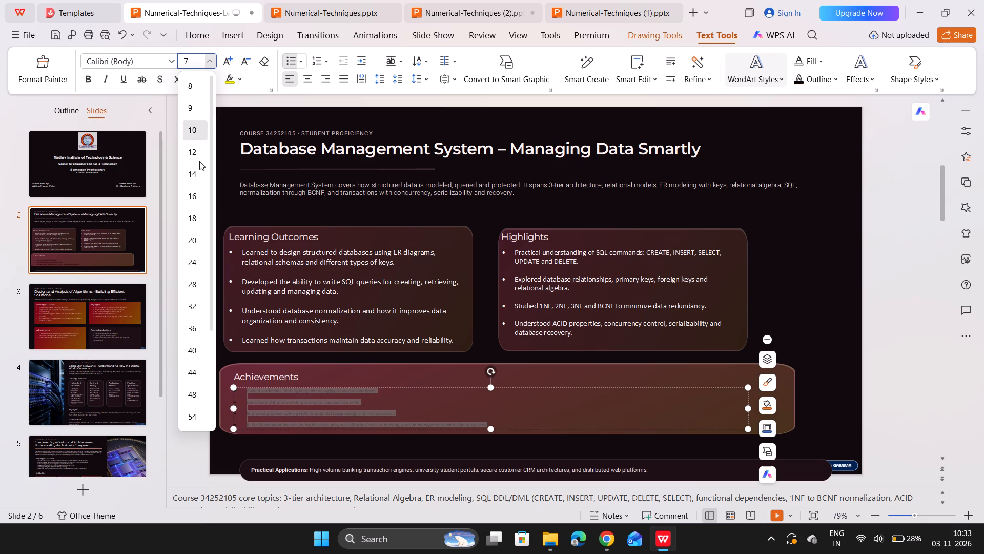
pyautogui.click(198, 155)
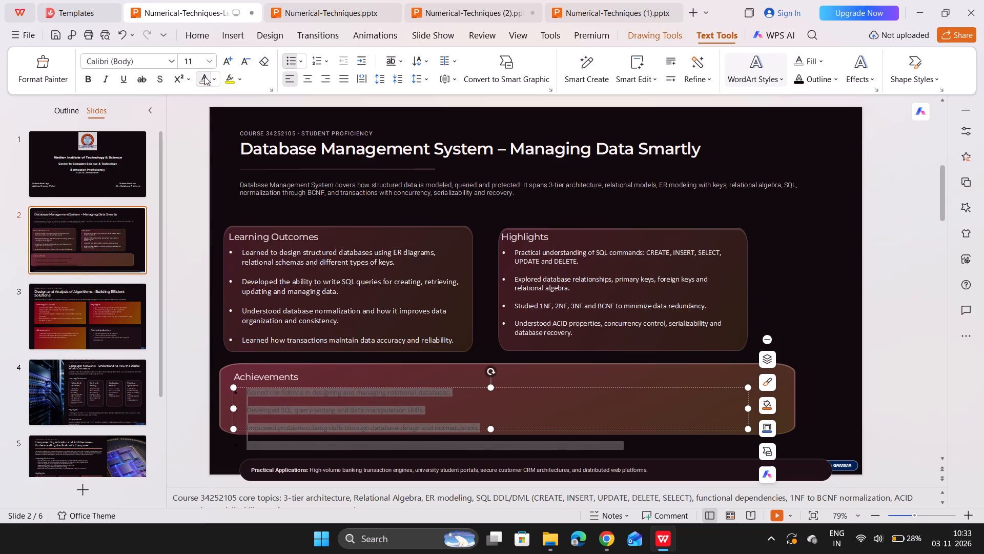
pyautogui.click(206, 80)
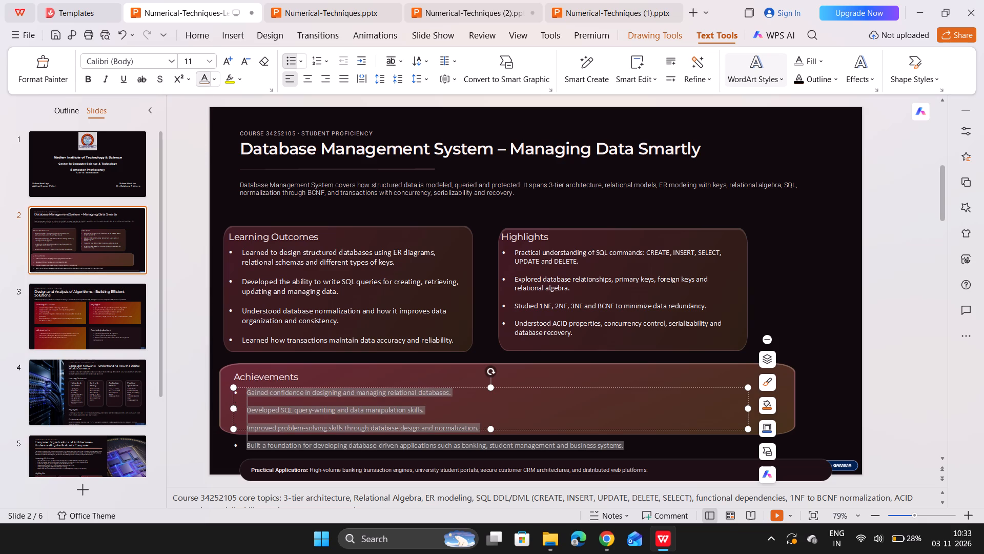
# Delete the first Achievements bullet, "Gained confidence in designing and managing relational databases.".
pyautogui.click(450, 391)
pyautogui.press('BackSpace')
pyautogui.press('BackSpace')
pyautogui.press('BackSpace')
pyautogui.press('BackSpace')
pyautogui.press('BackSpace')
pyautogui.press('BackSpace')
pyautogui.press('BackSpace')
pyautogui.press('BackSpace')
pyautogui.press('BackSpace')
pyautogui.press('BackSpace')
pyautogui.press('BackSpace')
pyautogui.press('BackSpace')
pyautogui.press('BackSpace')
pyautogui.press('BackSpace')
pyautogui.press('BackSpace')
pyautogui.press('BackSpace')
pyautogui.press('BackSpace')
pyautogui.press('BackSpace')
pyautogui.press('BackSpace')
pyautogui.press('BackSpace')
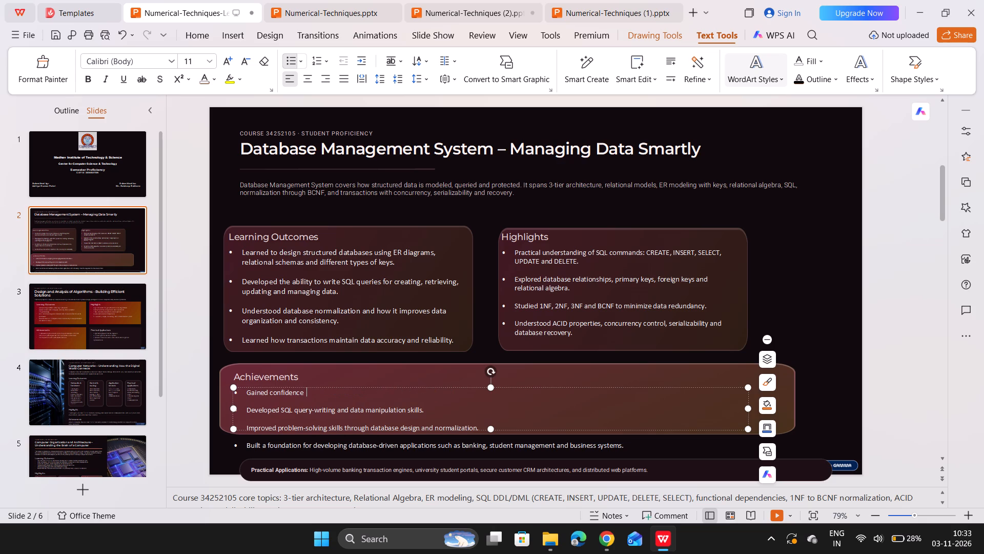
pyautogui.press('BackSpace')
pyautogui.press('Down')
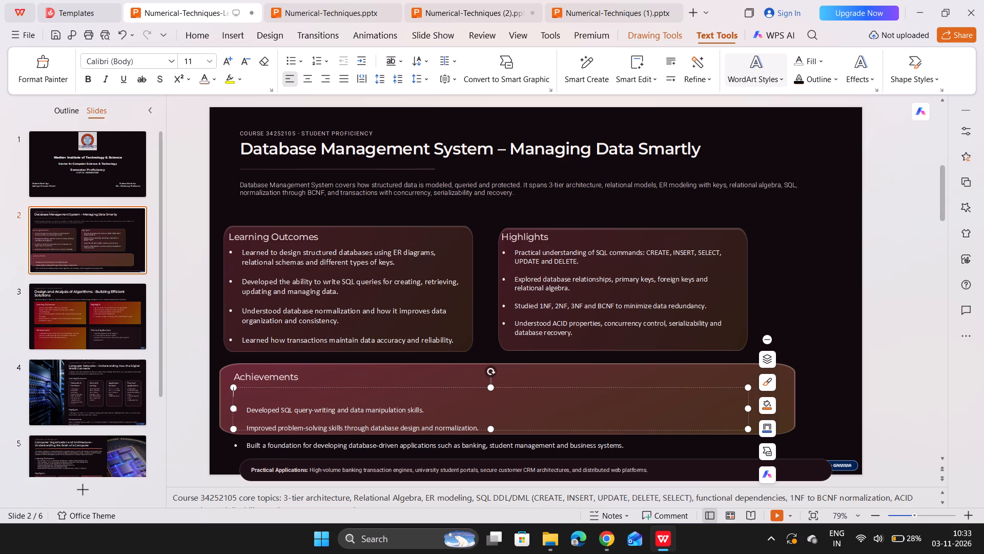
pyautogui.press('BackSpace')
pyautogui.press('BackSpace')
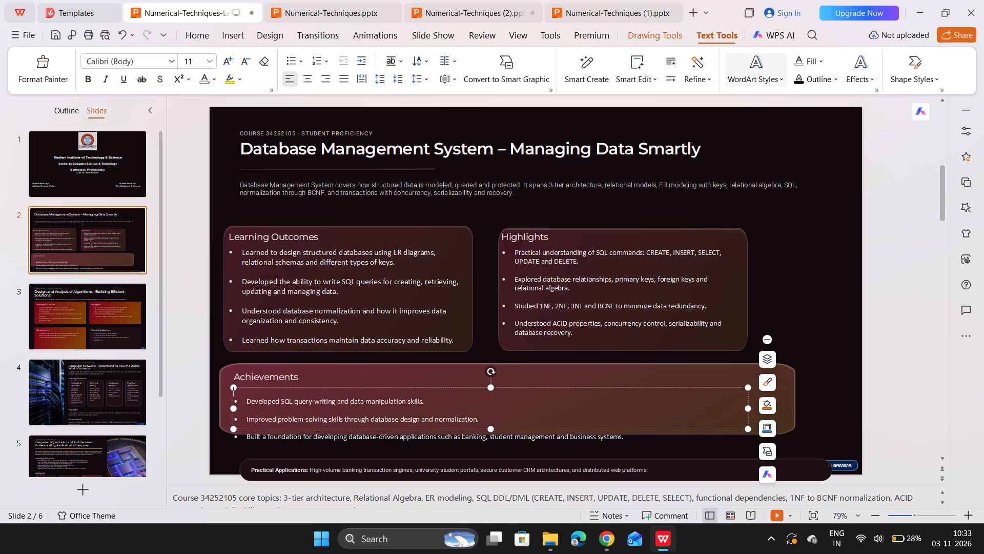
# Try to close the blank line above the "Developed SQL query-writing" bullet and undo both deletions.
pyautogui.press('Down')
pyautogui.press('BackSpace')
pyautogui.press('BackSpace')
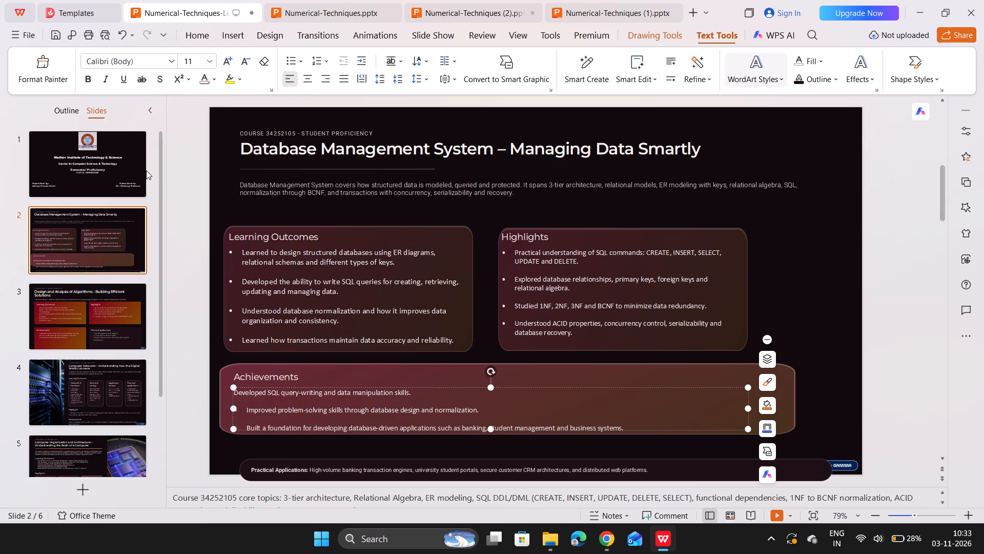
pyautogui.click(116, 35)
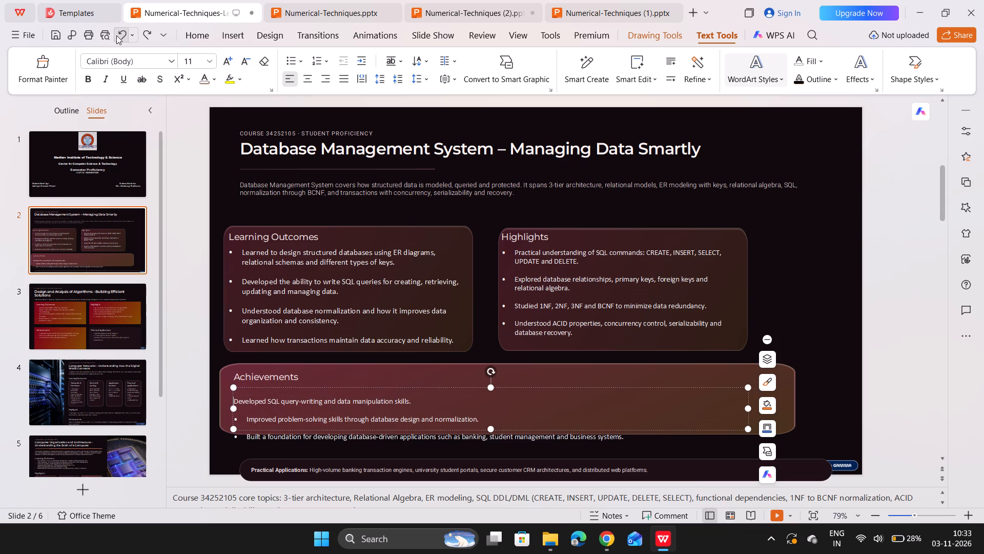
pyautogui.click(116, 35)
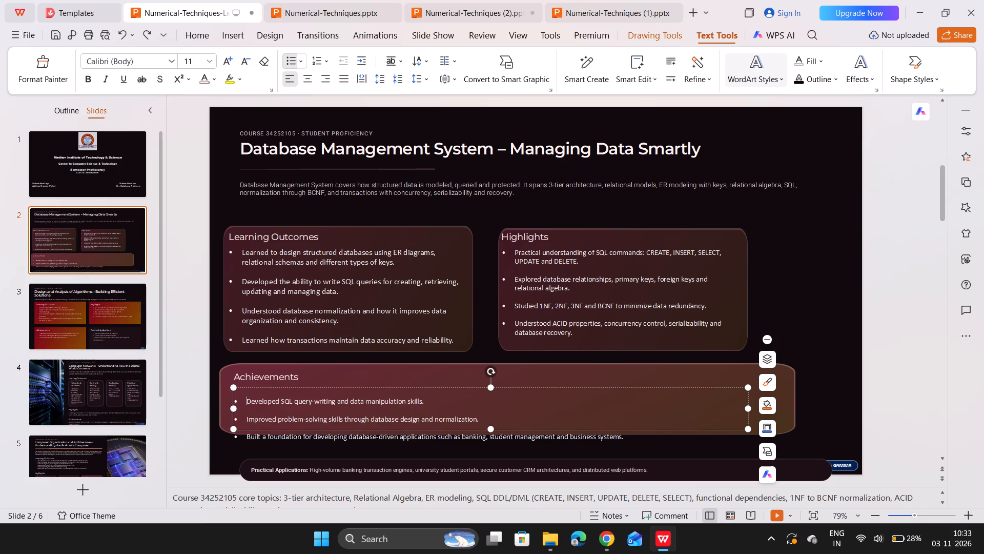
# Move the Achievements bullet text box up so its first bullet sits just under the heading.
pyautogui.moveTo(441, 386); pyautogui.dragTo(439, 370)
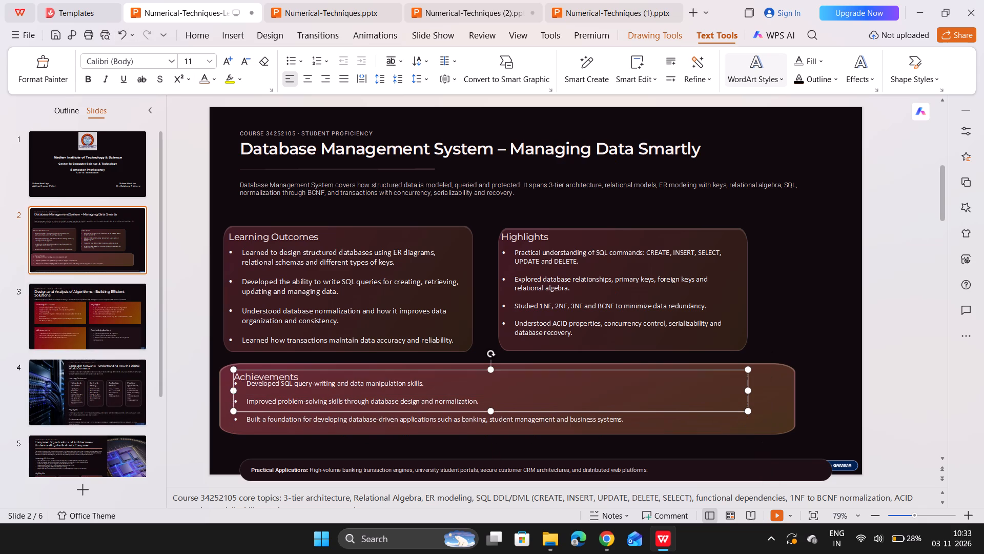
pyautogui.moveTo(439, 370); pyautogui.dragTo(438, 379)
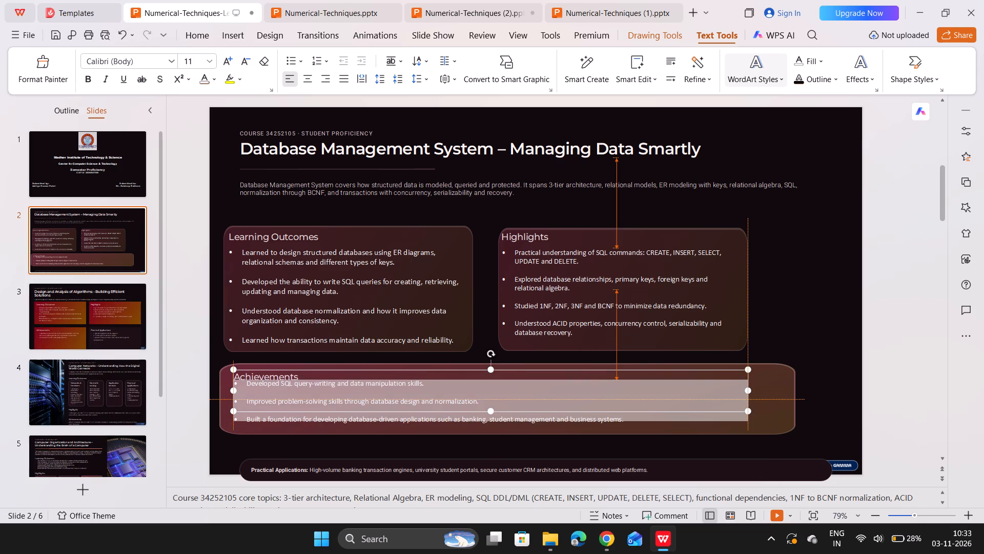
# Stretch the Achievements card background downward to about 1.67 in high so it encloses all the bullets.
pyautogui.click(503, 394)
pyautogui.click(548, 372)
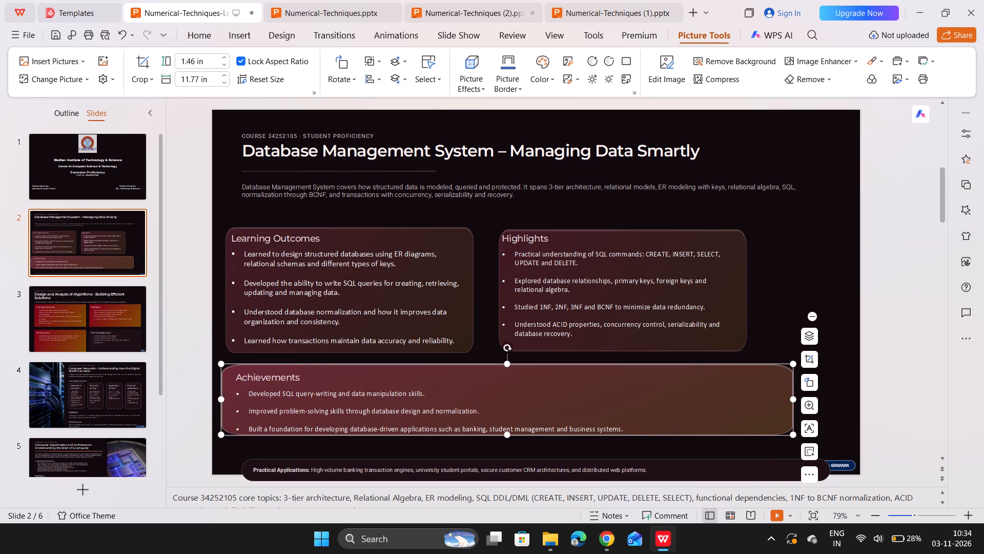
pyautogui.moveTo(507, 436); pyautogui.dragTo(507, 446)
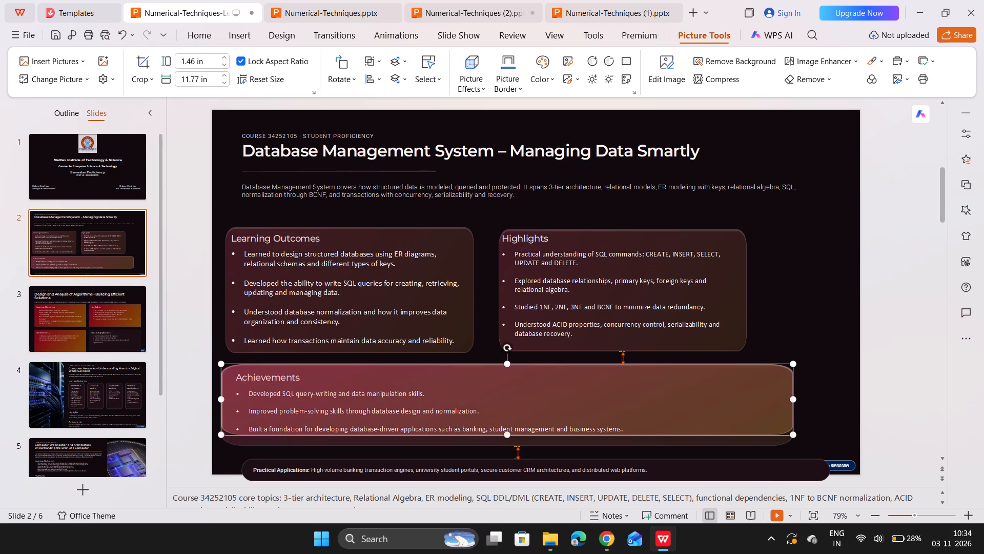
pyautogui.moveTo(507, 446); pyautogui.dragTo(507, 445)
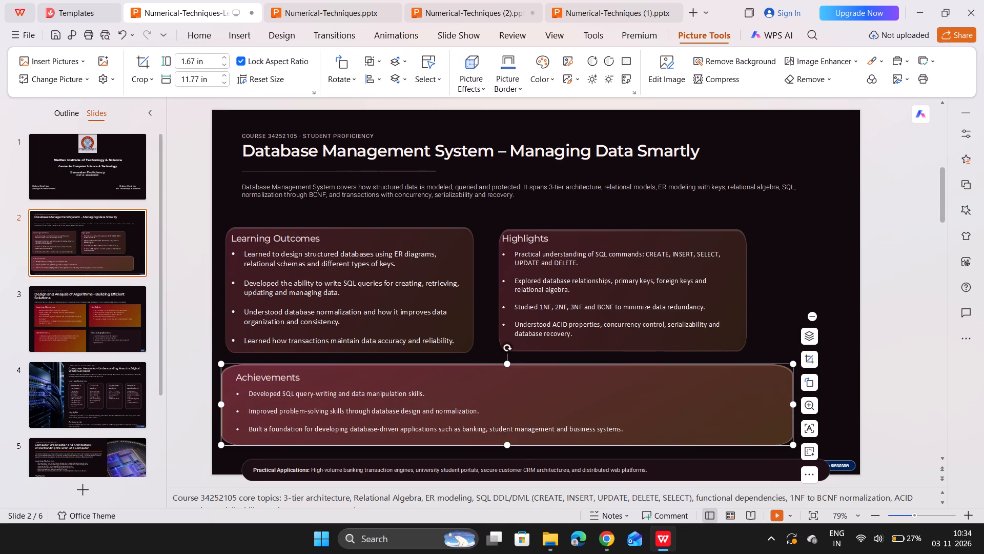
# Delete the Practical Applications bar and its text at the bottom of the DBMS slide.
pyautogui.click(626, 467)
pyautogui.click(642, 462)
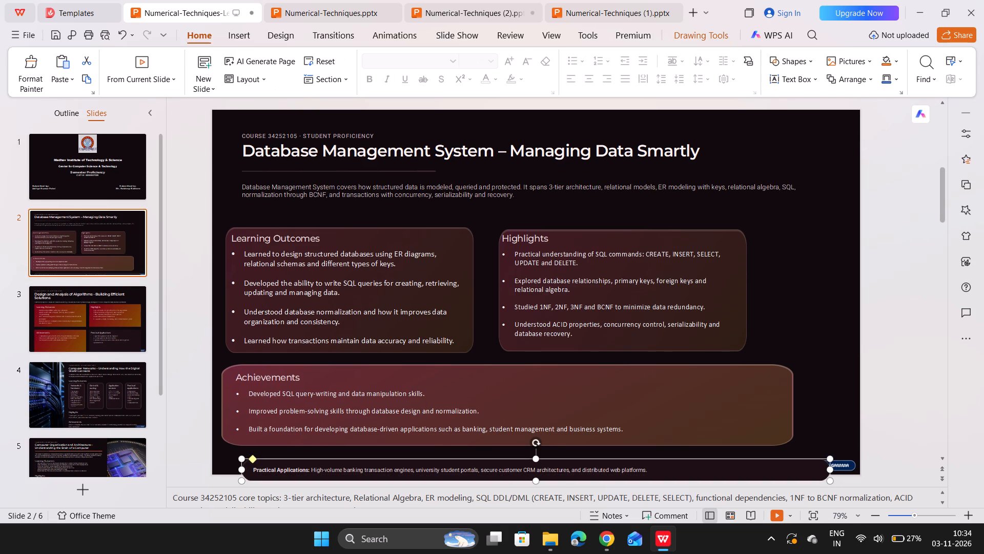
pyautogui.press('BackSpace')
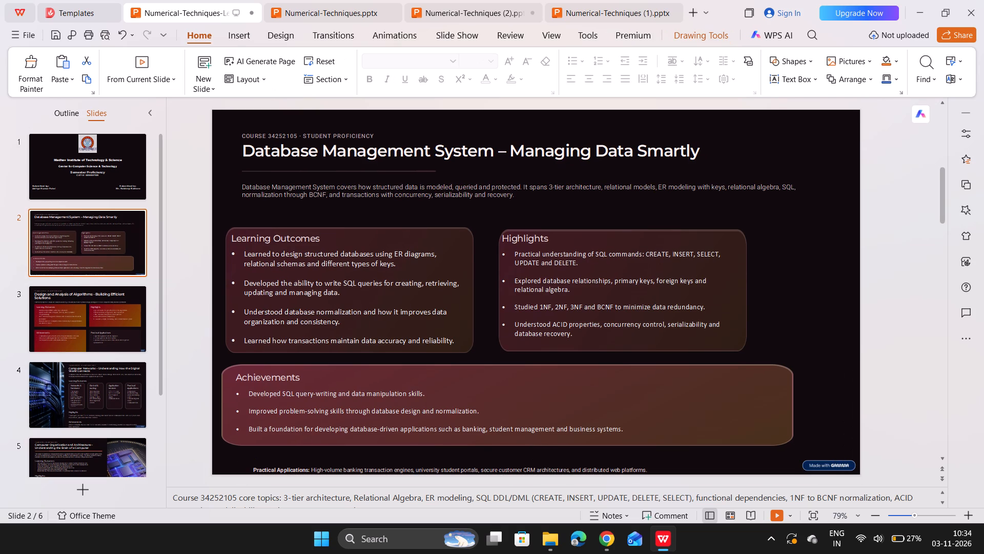
pyautogui.click(639, 468)
pyautogui.click(644, 465)
pyautogui.press('BackSpace')
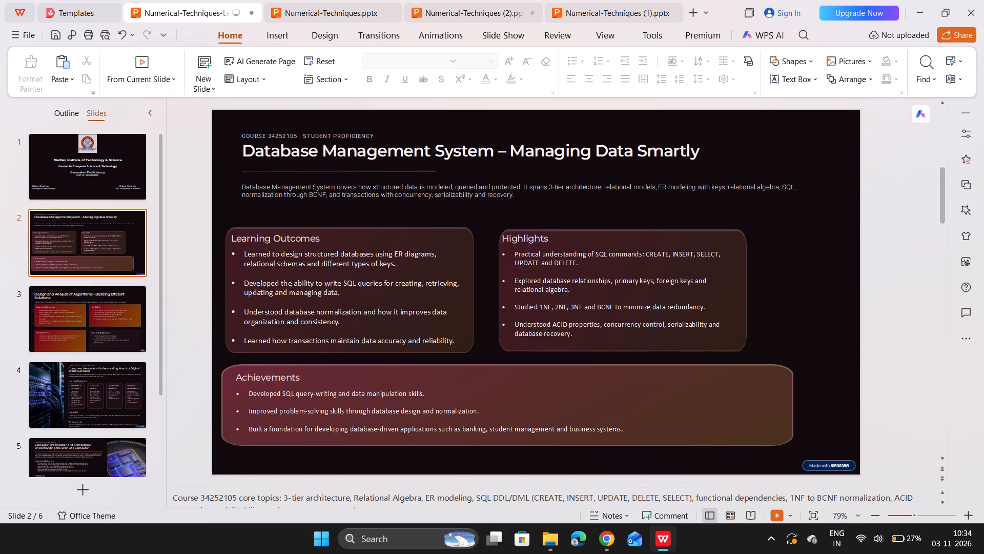
# Copy the small cover picture from the DBMS slide's lower corner in Numerical-Techniques (1).pptx and paste it over the Gamma badge on this DBMS slide.
pyautogui.click(593, 0)
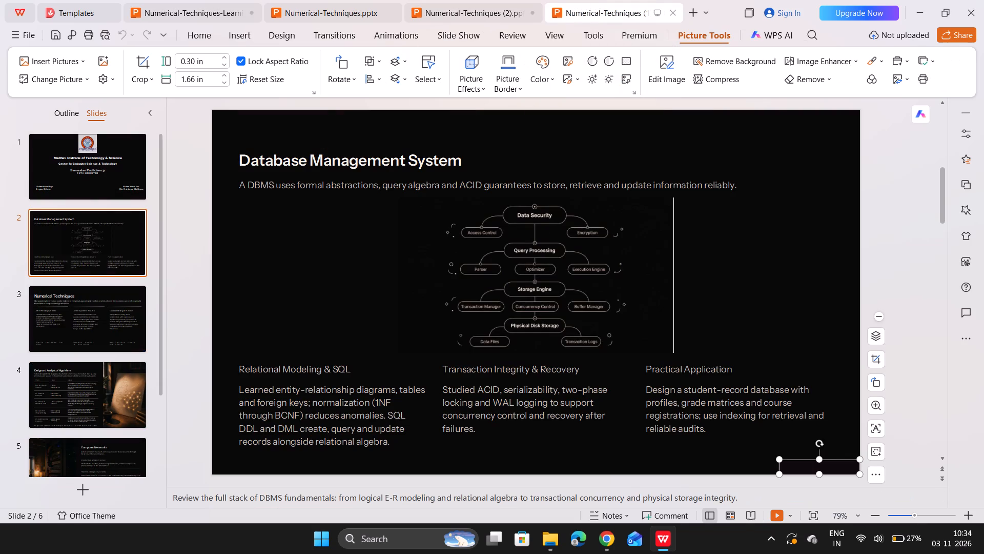
pyautogui.hotkey('ctrl', 'c')
pyautogui.click(182, 0)
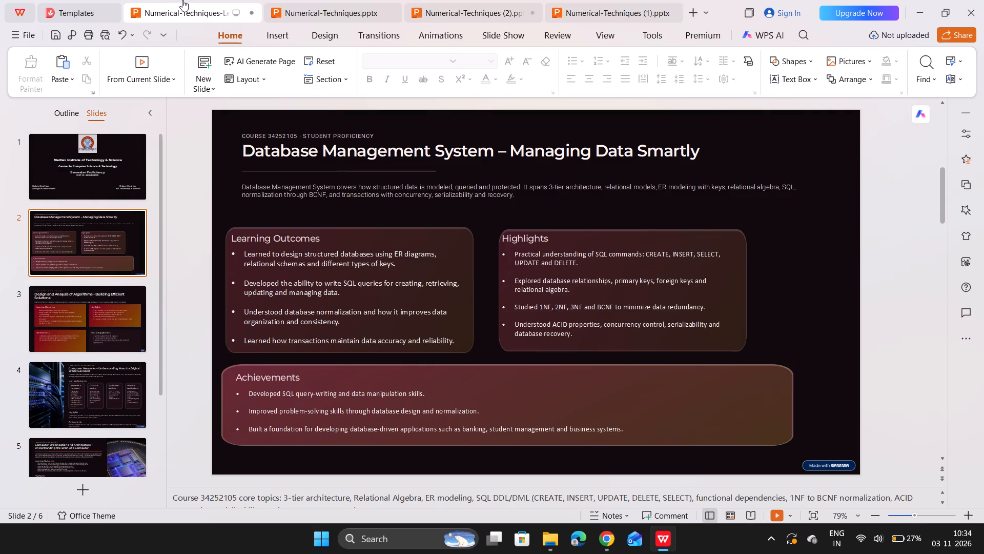
pyautogui.hotkey('ctrl', 'v')
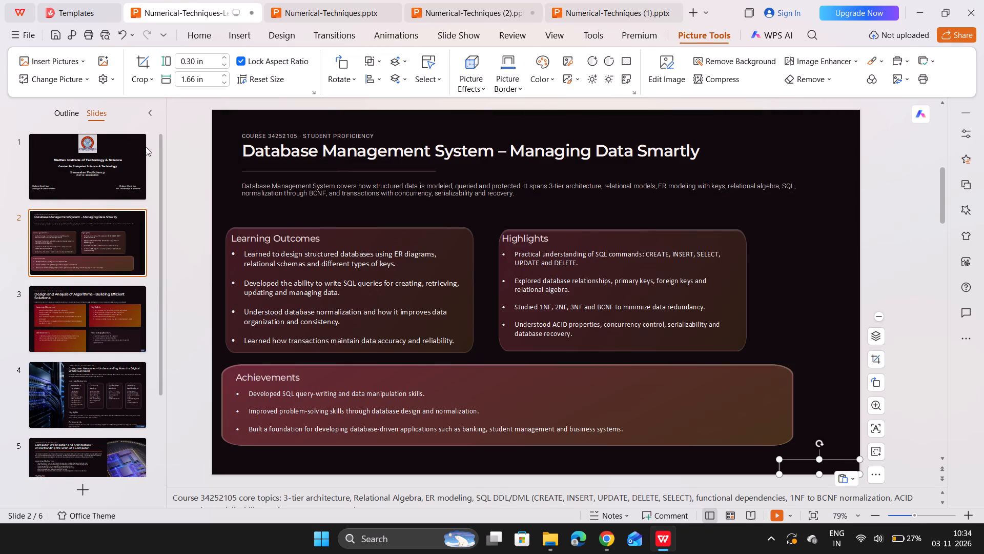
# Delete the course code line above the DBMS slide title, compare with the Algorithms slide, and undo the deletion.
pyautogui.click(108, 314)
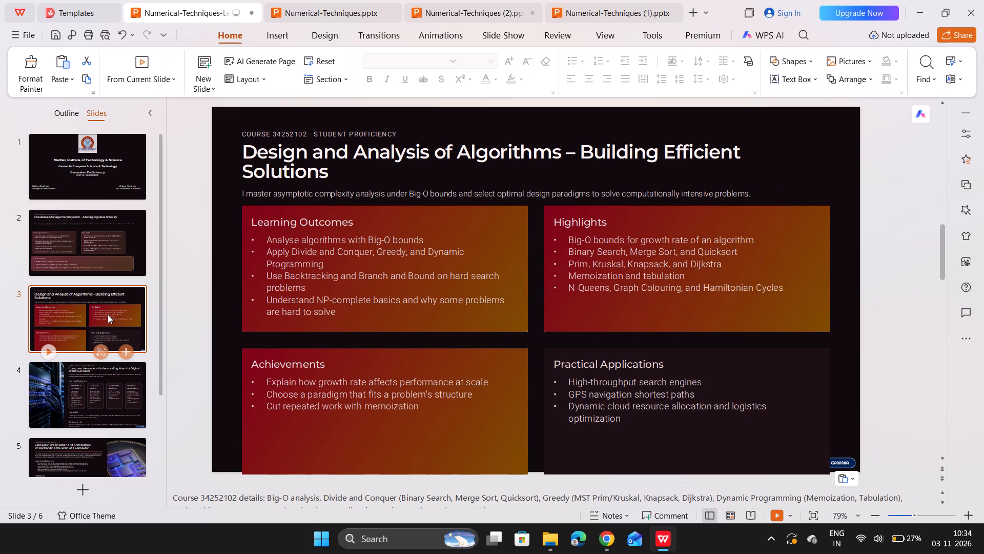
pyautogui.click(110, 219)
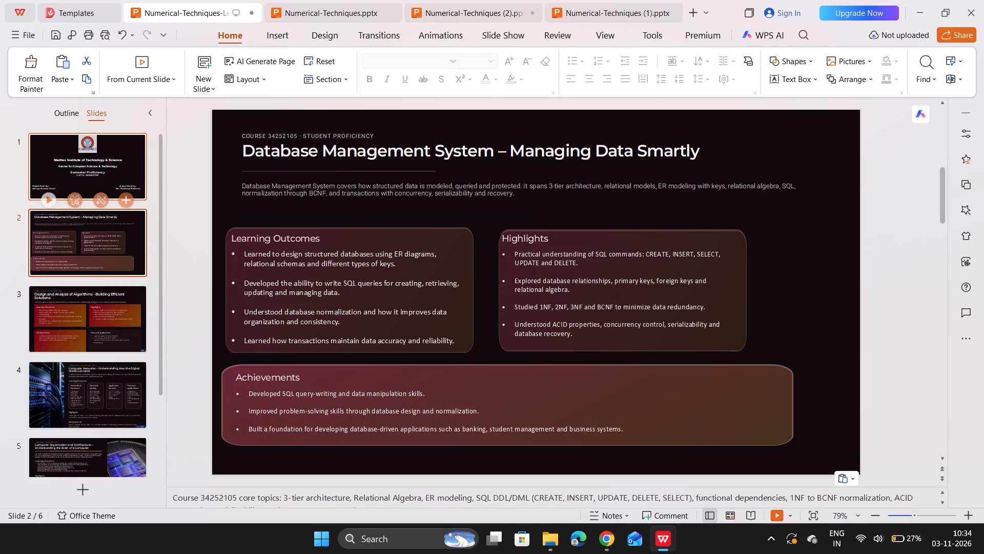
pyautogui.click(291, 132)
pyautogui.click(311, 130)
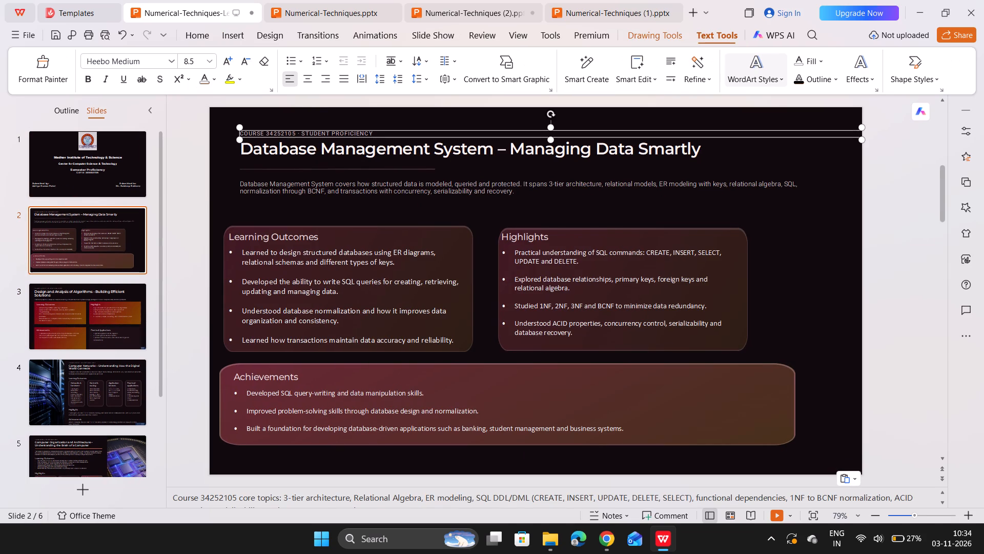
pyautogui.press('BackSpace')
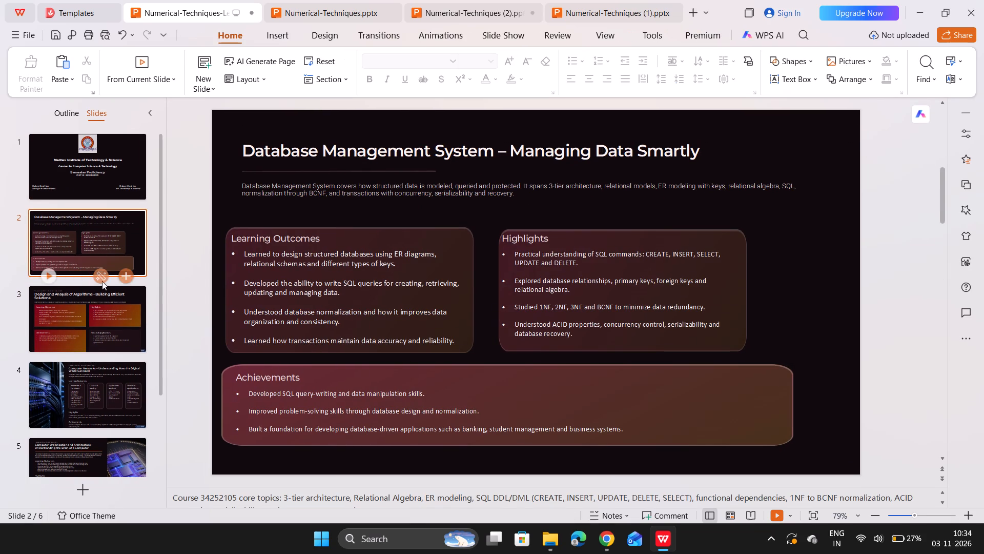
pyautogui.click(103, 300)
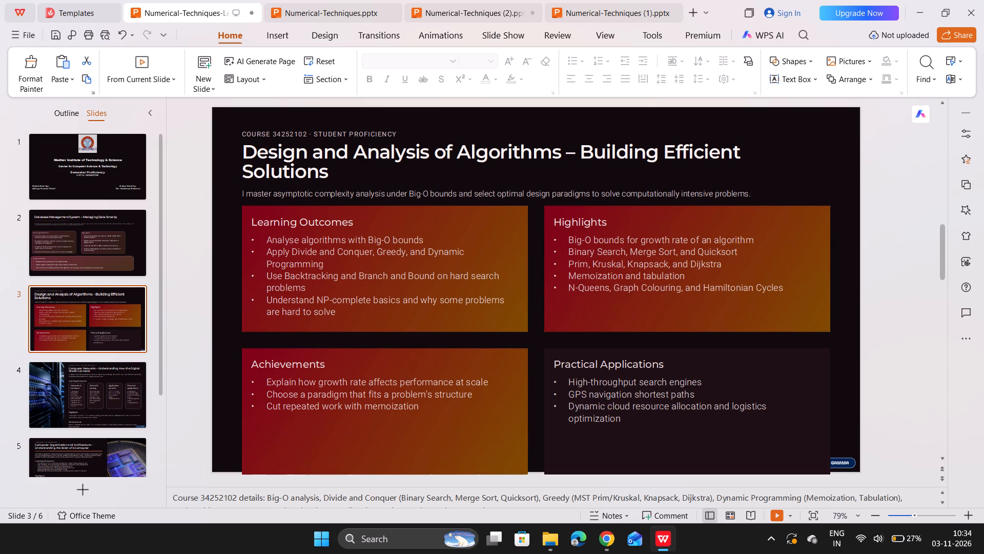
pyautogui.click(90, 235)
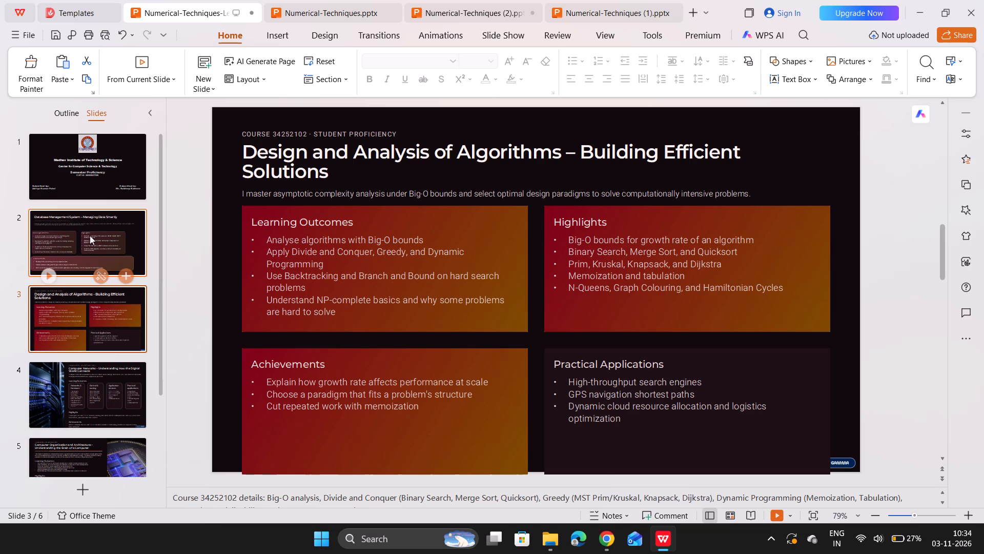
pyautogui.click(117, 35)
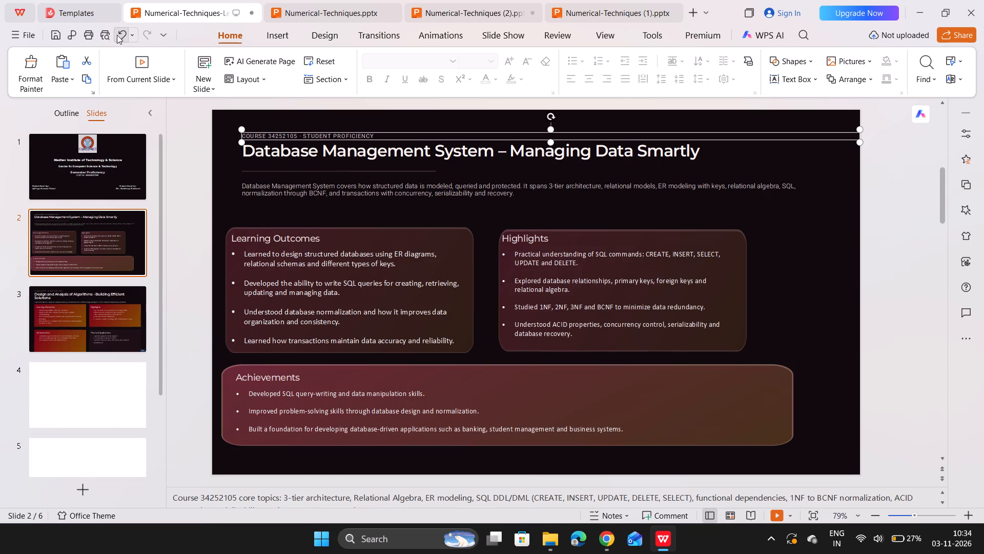
# Paste the same cover picture over the bottom-right corner of the Computer Networks slide and the Computer Organization and Architecture slide.
pyautogui.click(75, 309)
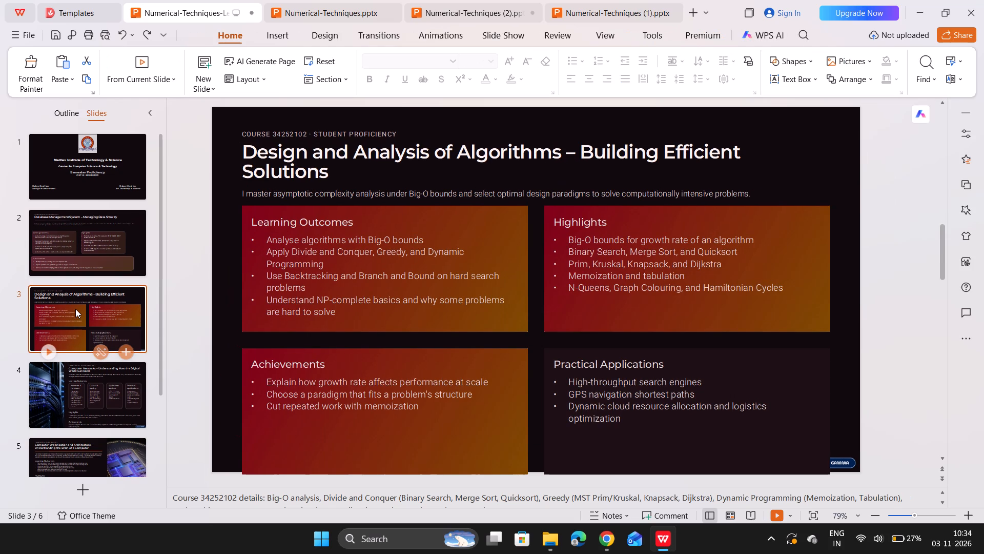
pyautogui.click(84, 388)
pyautogui.scroll(-1, 84, 388)
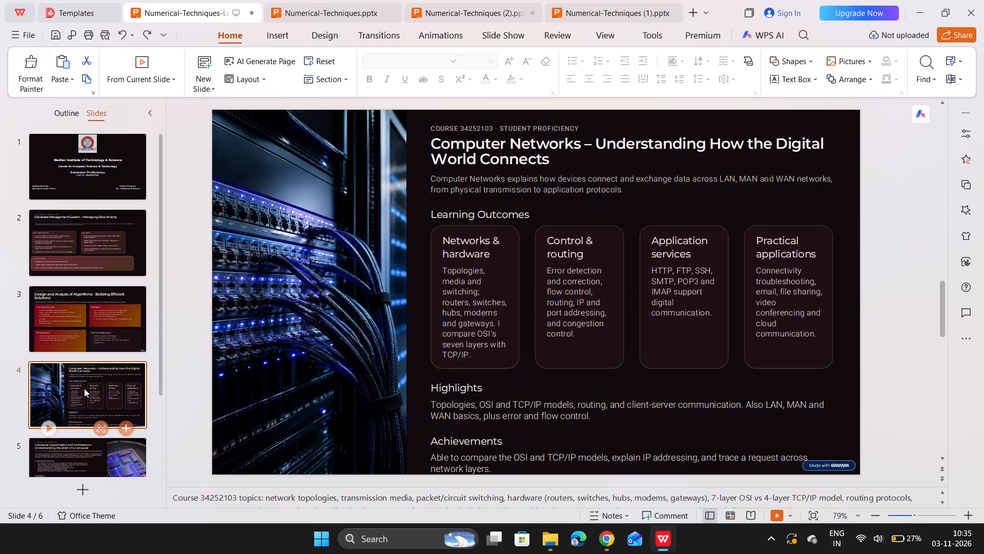
pyautogui.scroll(-1, 84, 388)
pyautogui.hotkey('ctrl', 'v')
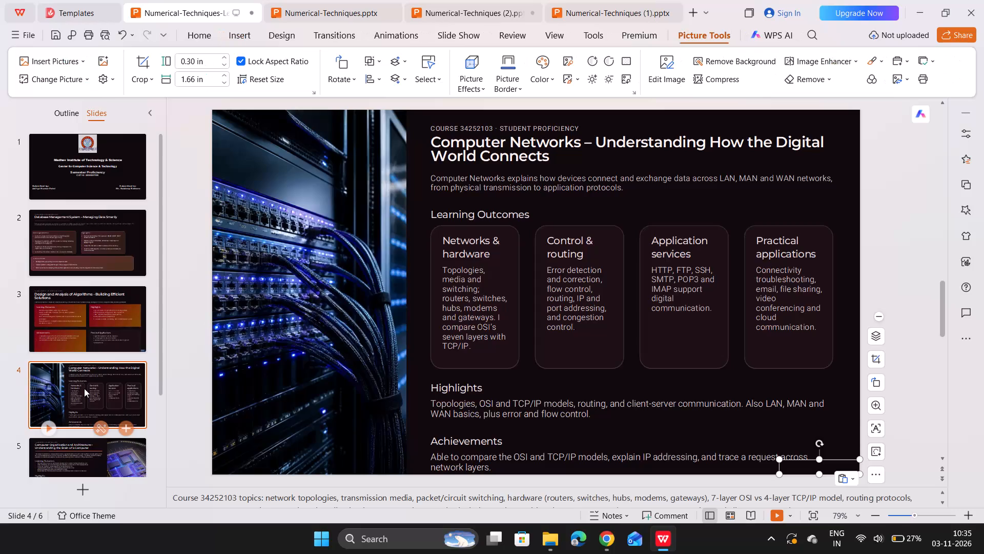
pyautogui.click(76, 454)
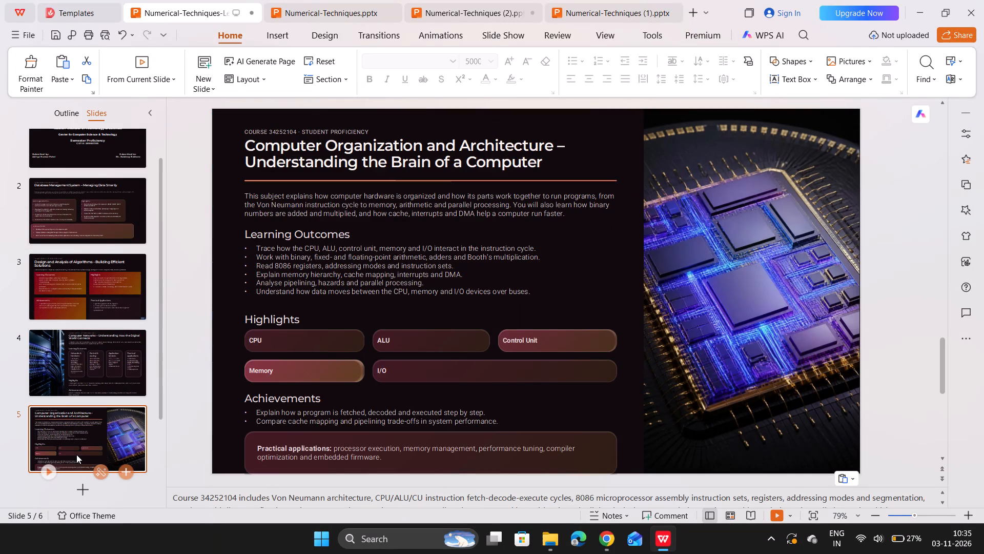
pyautogui.hotkey('ctrl', 'v')
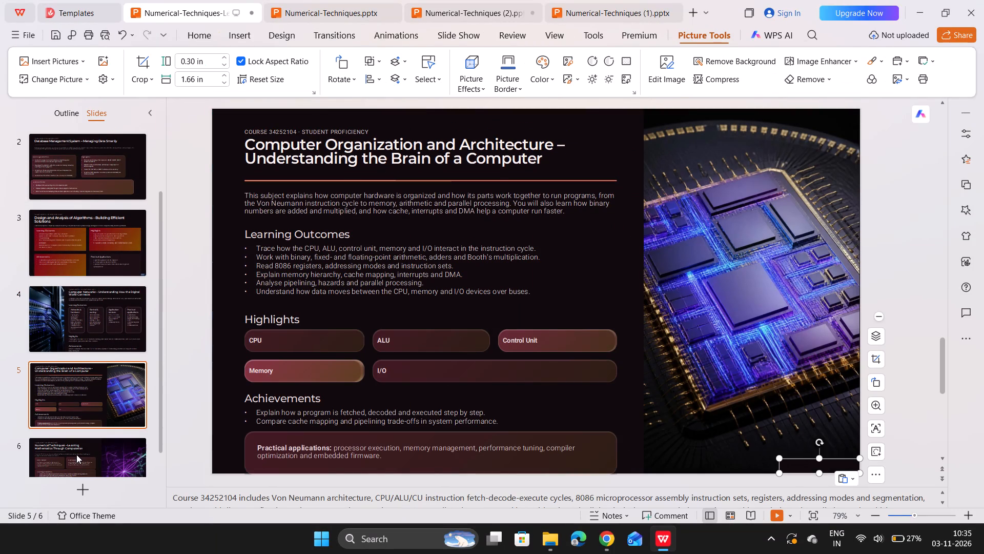
pyautogui.scroll(-1, 76, 454)
pyautogui.click(80, 450)
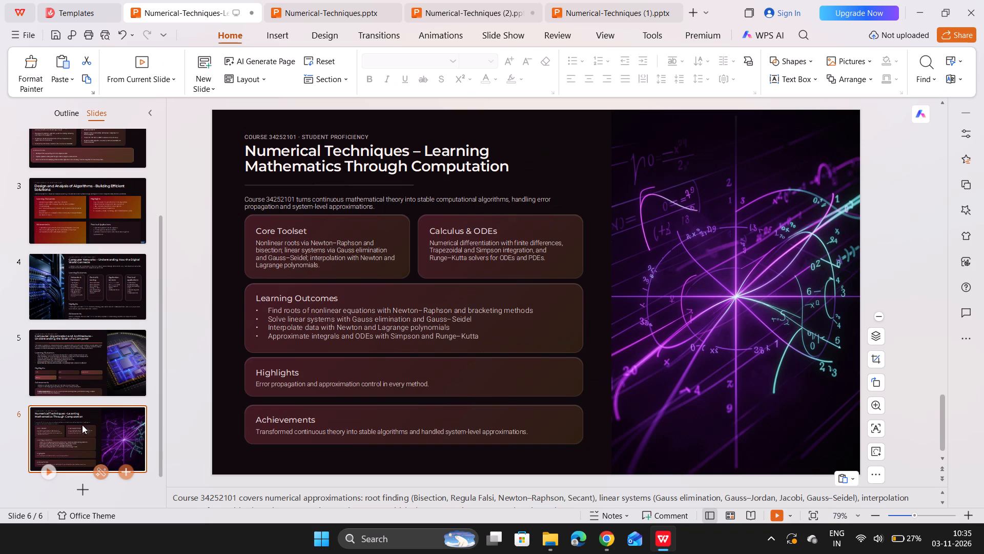
pyautogui.scroll(3, 87, 410)
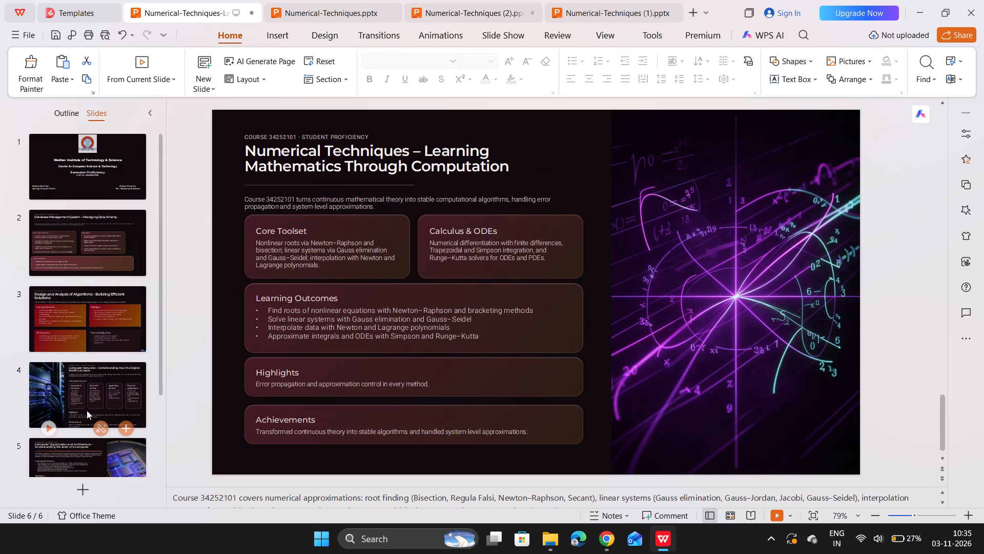
# Widen the Learning Outcomes card background on the DBMS slide toward the Highlights card to about 5.35 in.
pyautogui.click(93, 249)
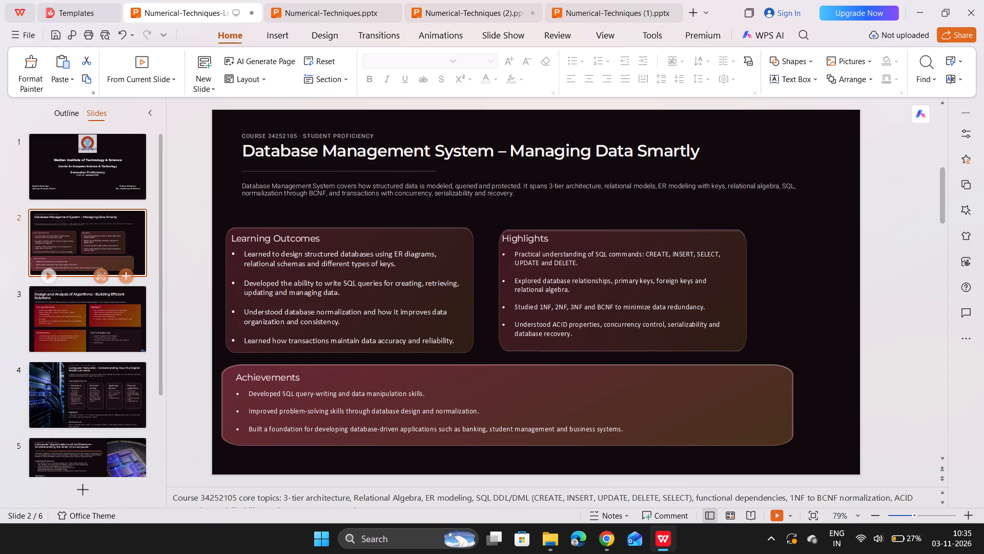
pyautogui.click(603, 234)
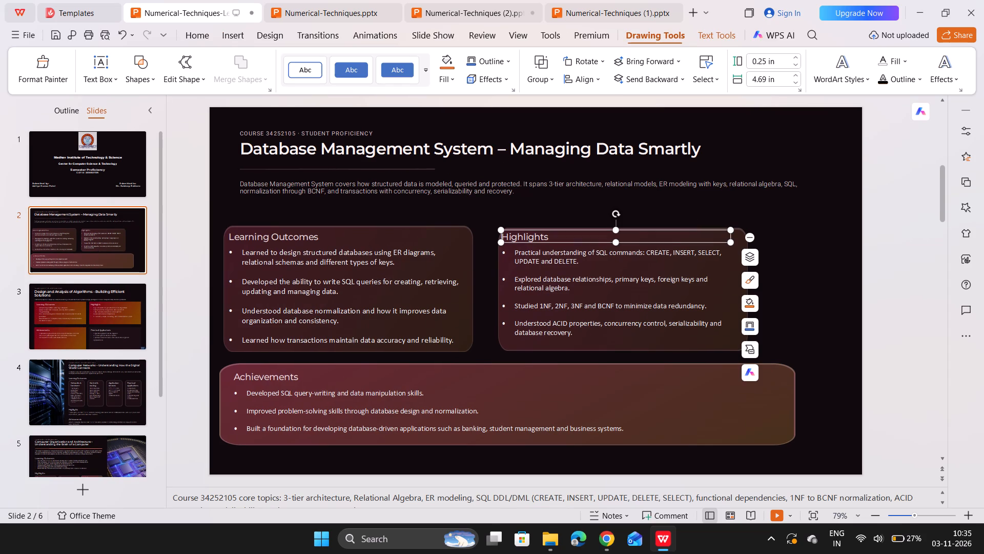
pyautogui.click(503, 293)
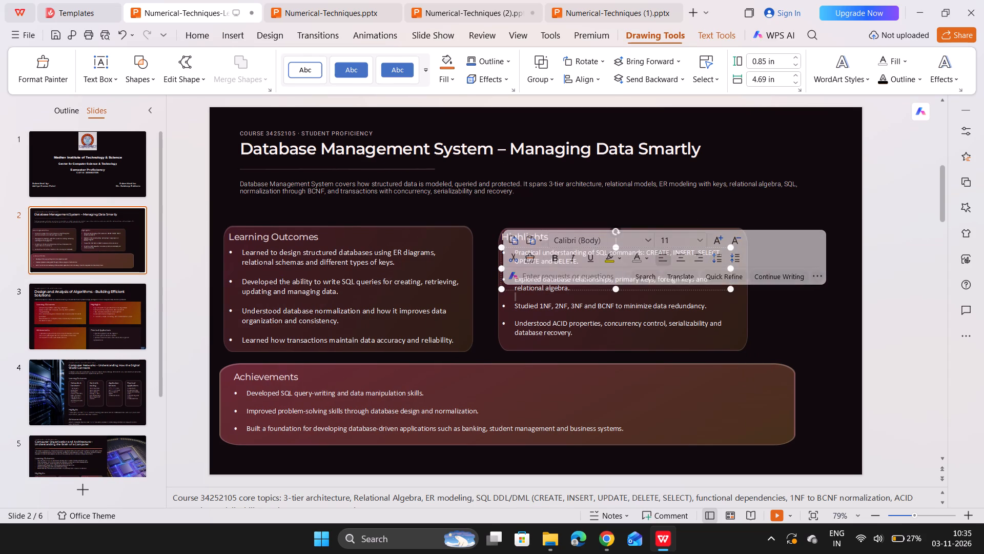
pyautogui.click(469, 297)
pyautogui.moveTo(471, 290); pyautogui.dragTo(480, 290)
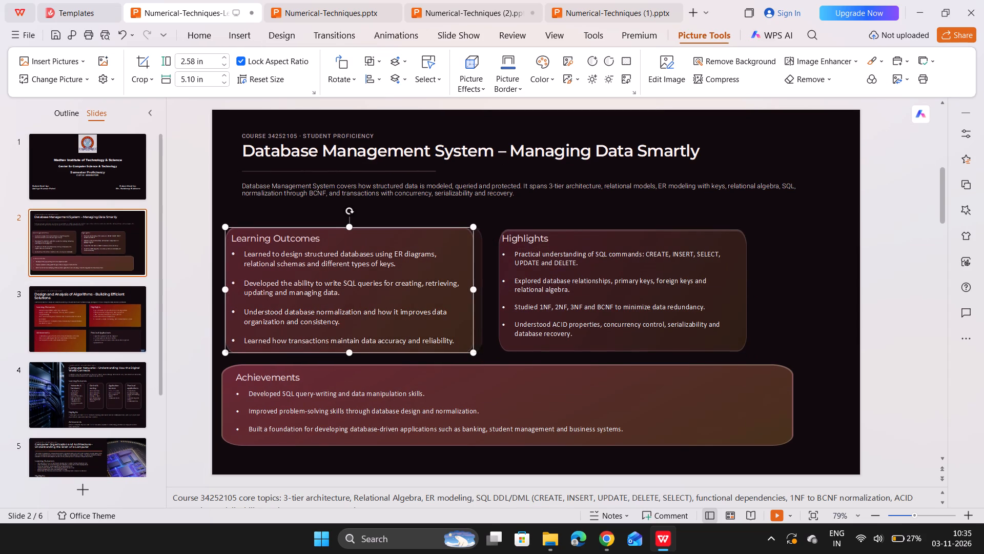
pyautogui.moveTo(480, 290); pyautogui.dragTo(483, 292)
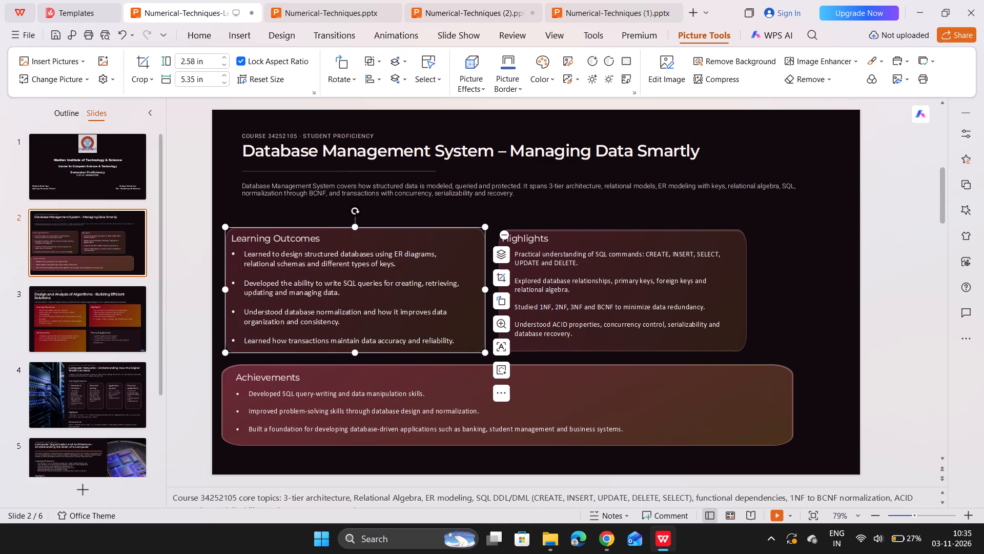
# Extend the Highlights card background toward the Learning Outcomes card to about 5.34 in wide, leaving only a thin gap.
pyautogui.click(623, 269)
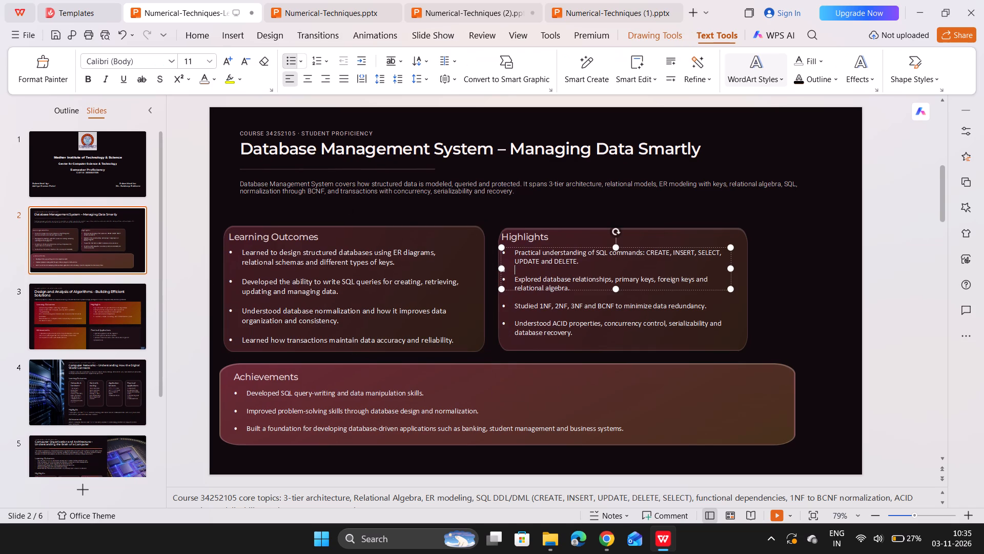
pyautogui.click(578, 231)
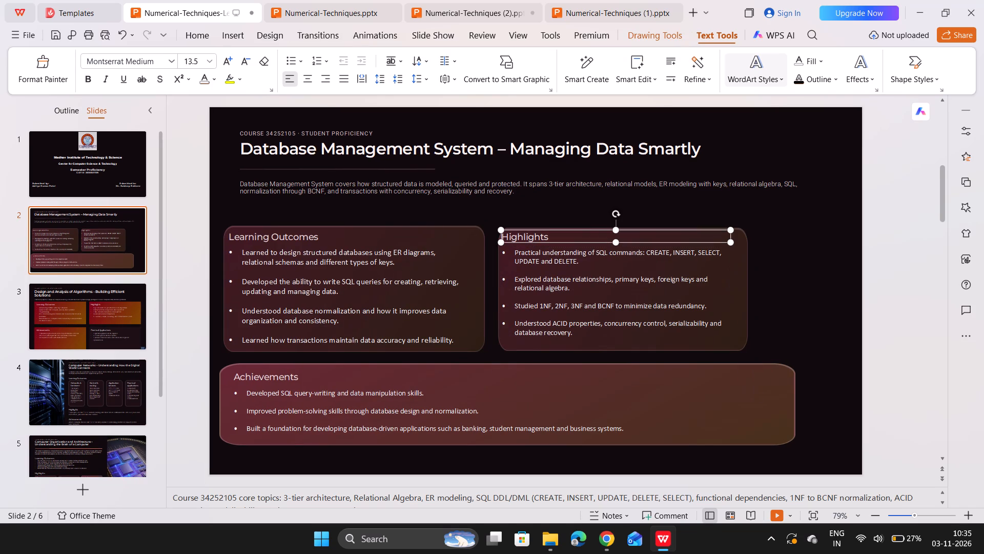
pyautogui.click(732, 293)
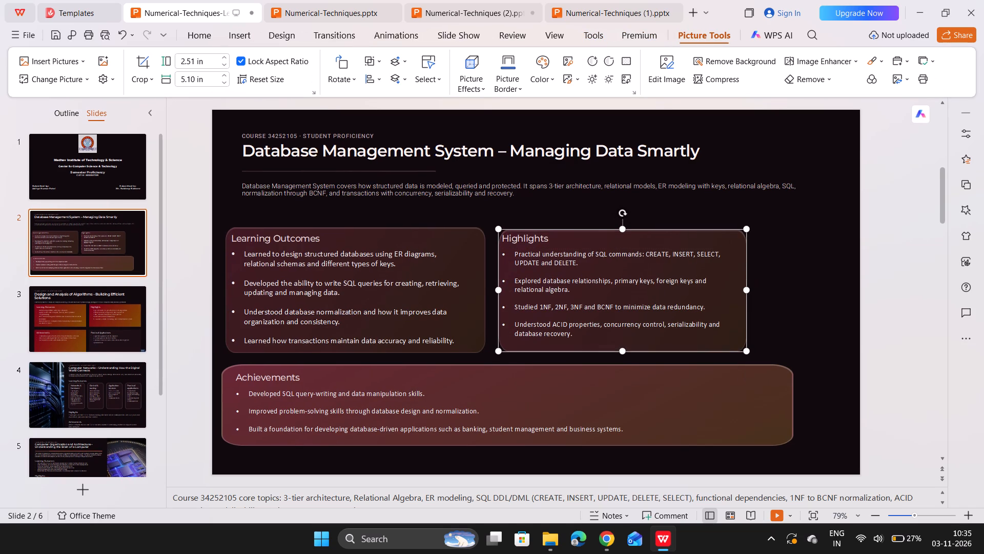
pyautogui.moveTo(497, 290); pyautogui.dragTo(496, 290)
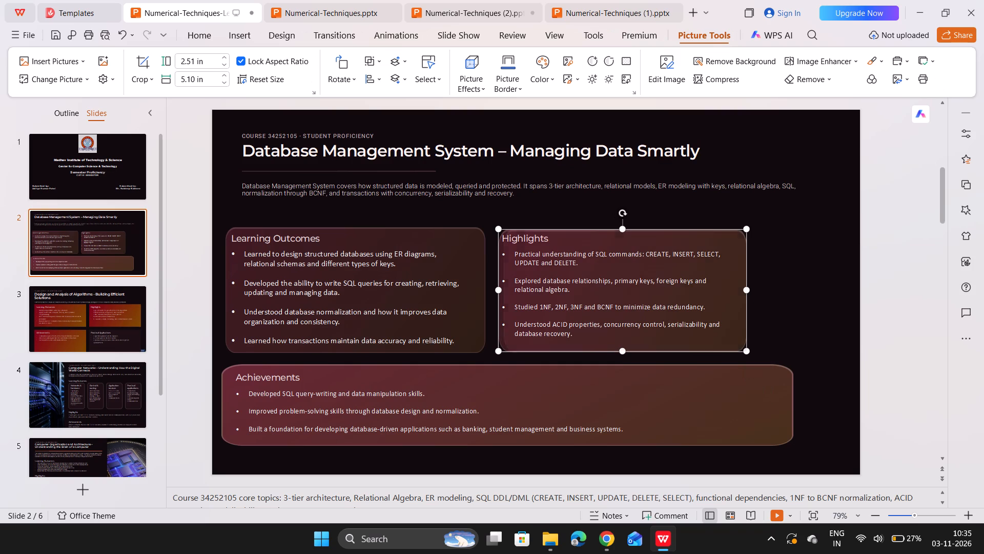
pyautogui.moveTo(496, 290); pyautogui.dragTo(494, 292)
pyautogui.moveTo(494, 292); pyautogui.dragTo(492, 293)
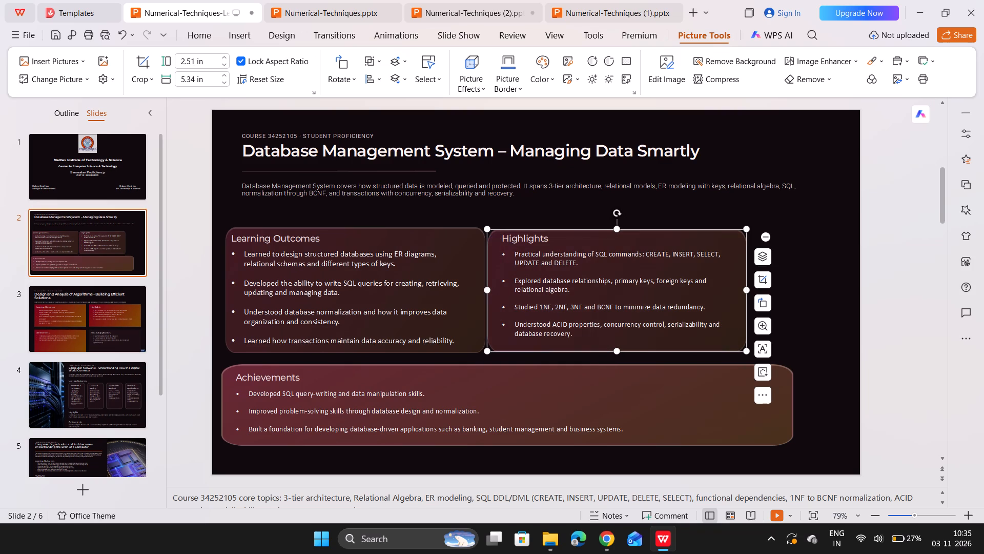
pyautogui.click(632, 208)
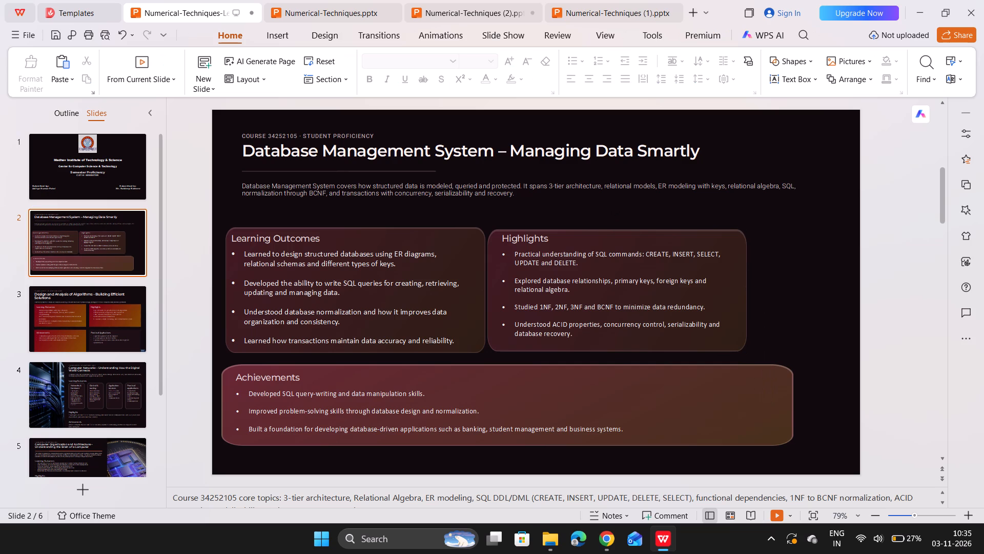
# Narrow the Achievements card background to about 10.81 in so its right edge lines up with the Highlights card.
pyautogui.click(793, 407)
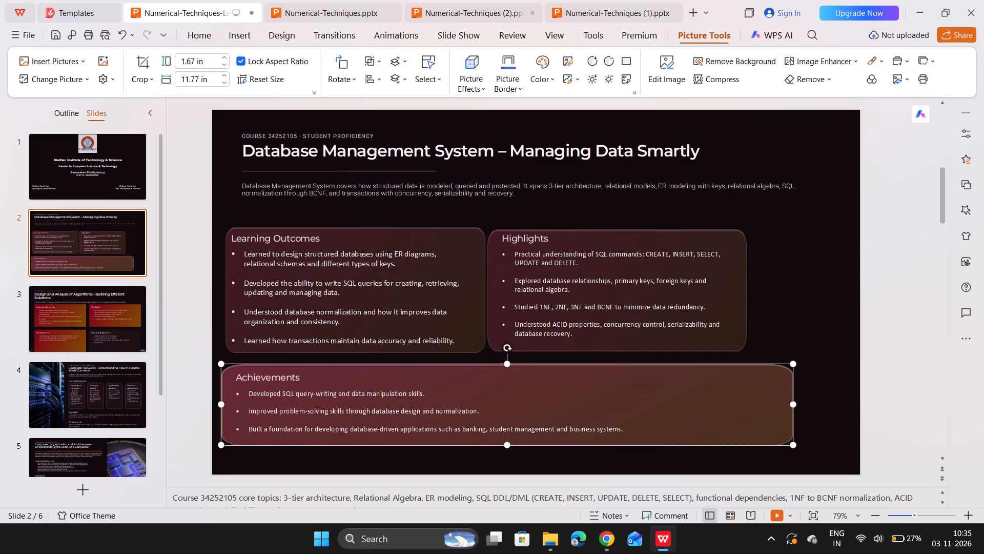
pyautogui.moveTo(793, 406); pyautogui.dragTo(764, 406)
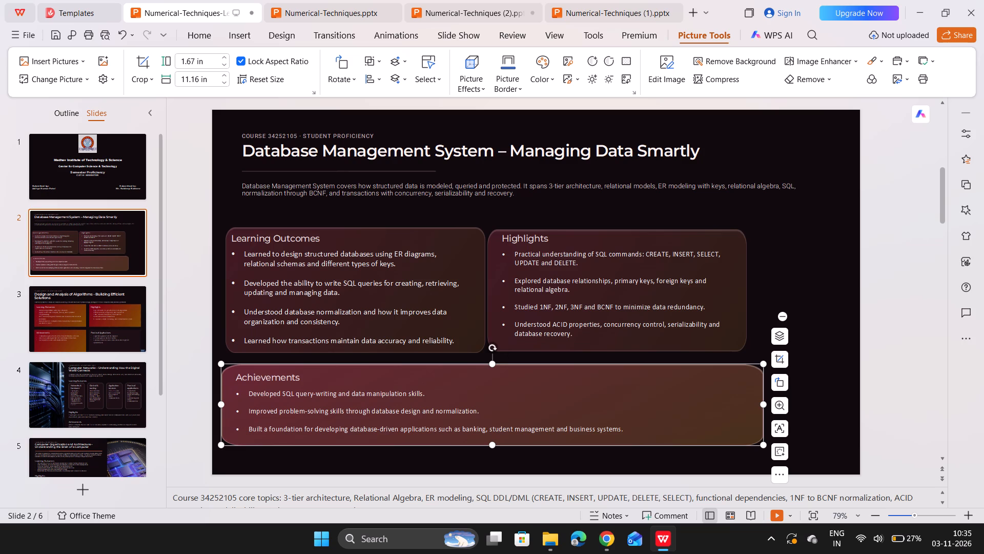
pyautogui.moveTo(764, 406); pyautogui.dragTo(747, 405)
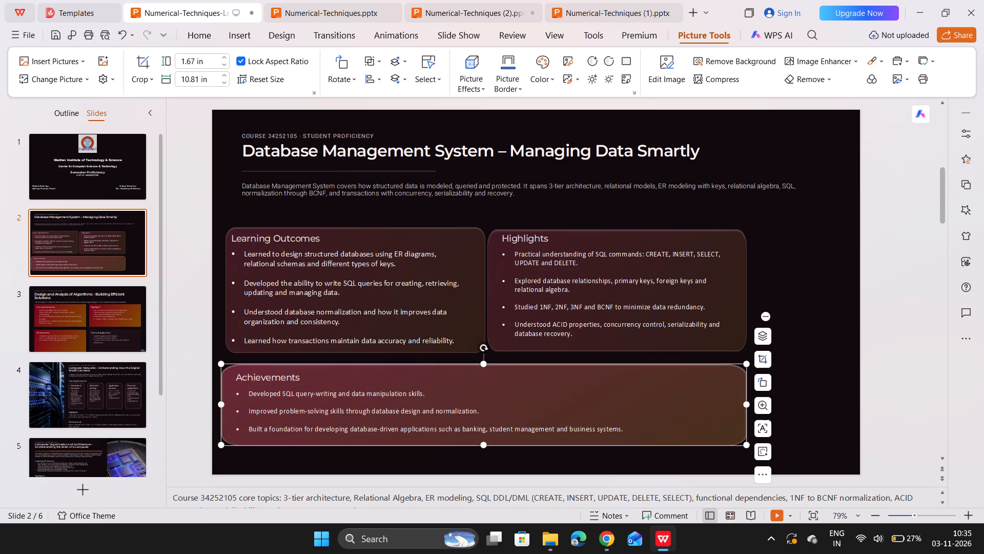
pyautogui.click(810, 294)
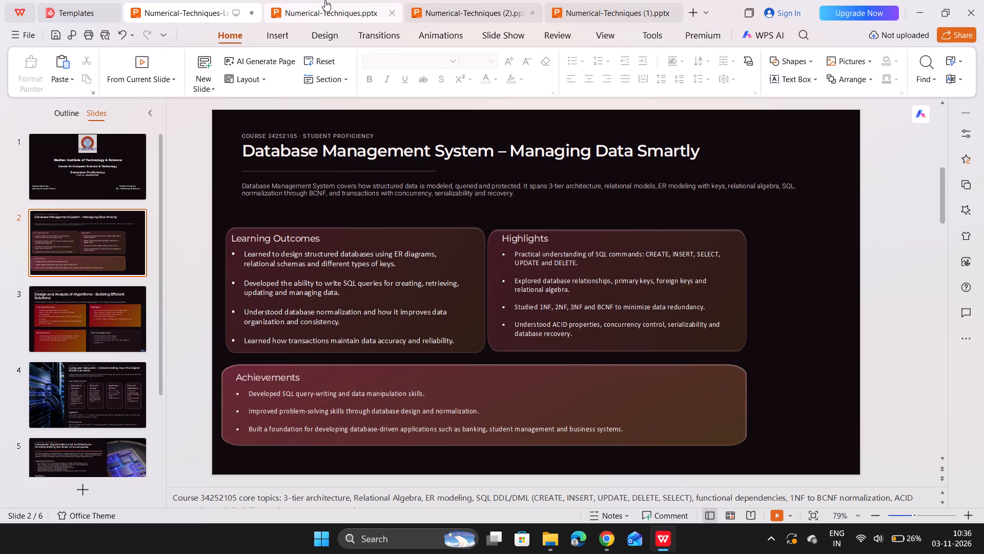
# Copy the server-and-chip picture from the Database Management System slide in Numerical-Techniques.pptx onto the DBMS slide of the Numerical-Techniques-Learning deck.
pyautogui.click(325, 0)
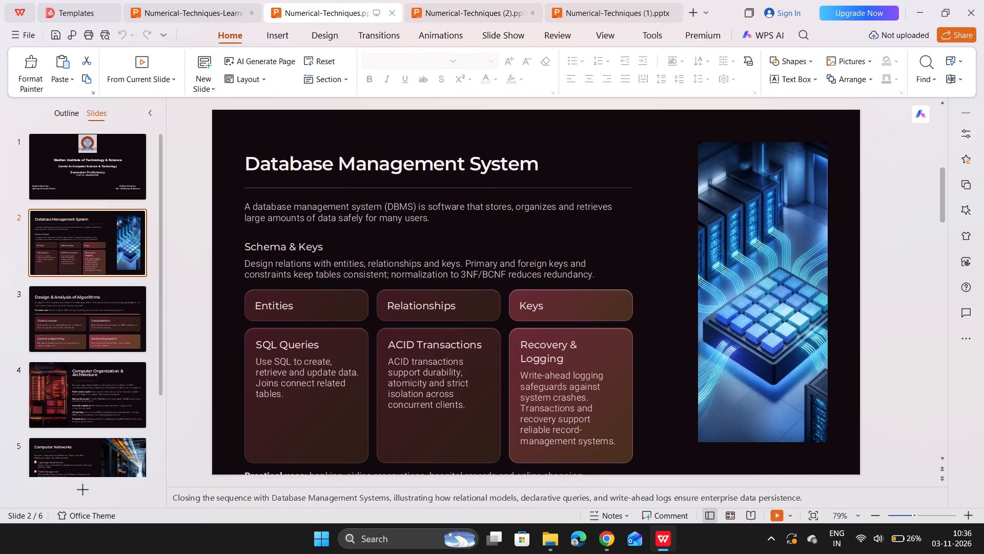
pyautogui.click(723, 279)
pyautogui.hotkey('ctrl', 'c')
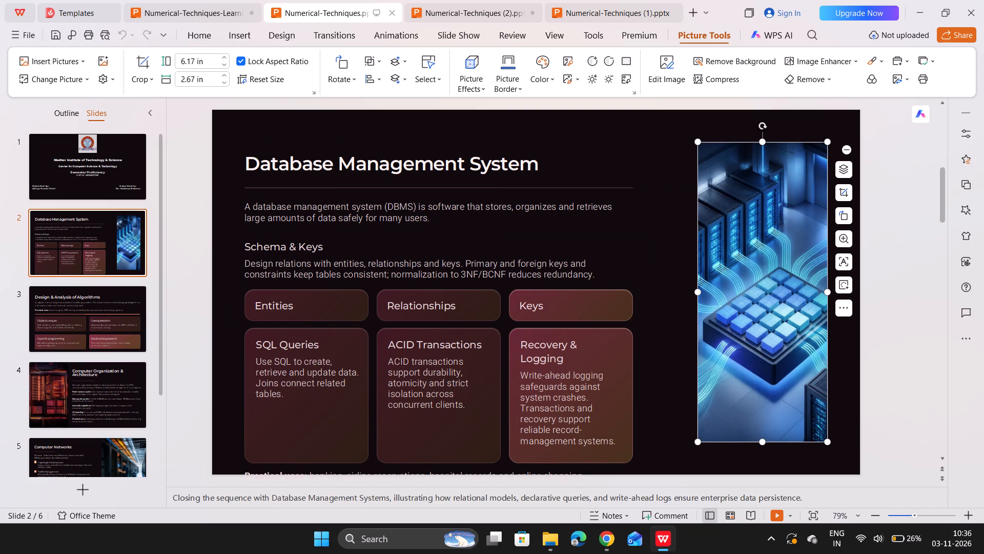
pyautogui.click(214, 0)
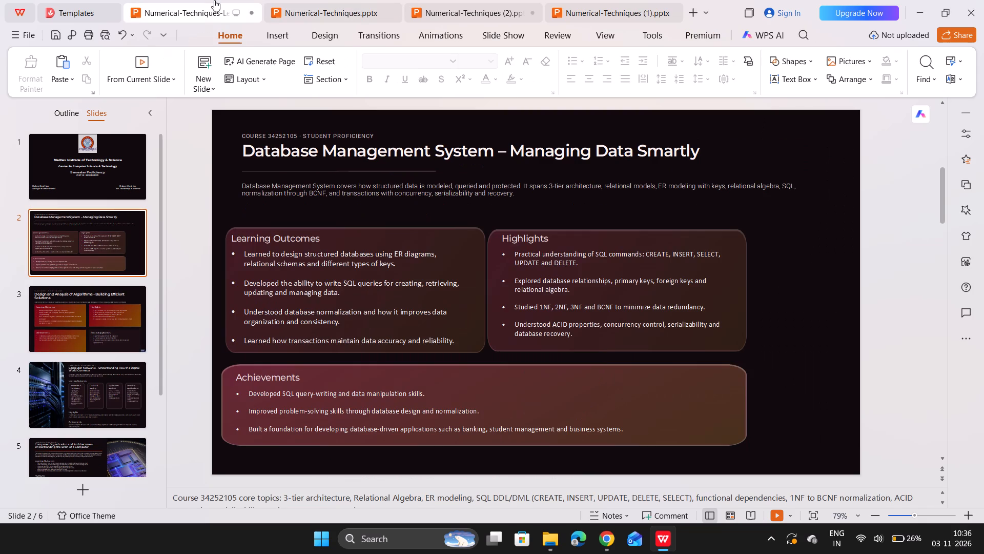
pyautogui.hotkey('ctrl', 'v')
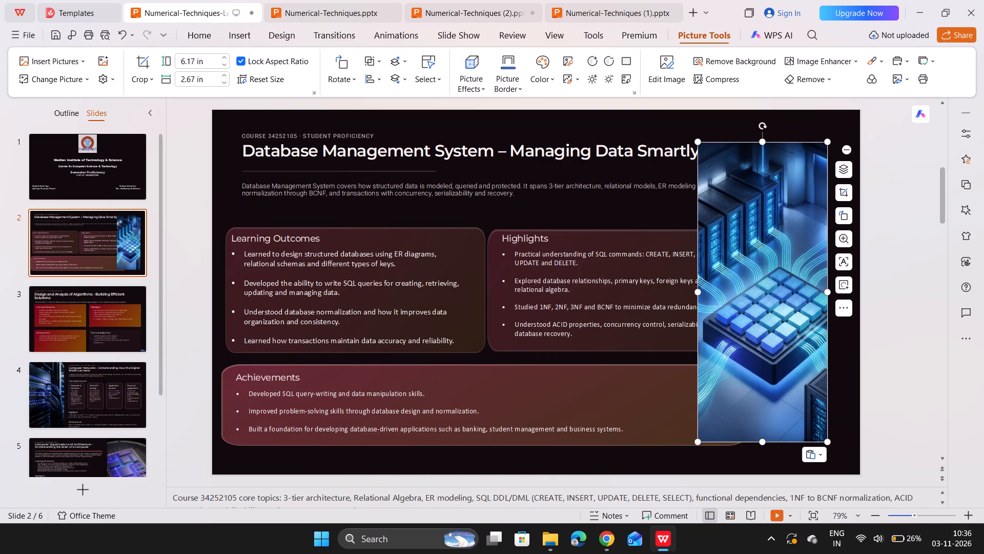
# Narrow the pasted picture to about 2.27 in wide and move it against the slide's right edge.
pyautogui.moveTo(696, 295); pyautogui.dragTo(737, 302)
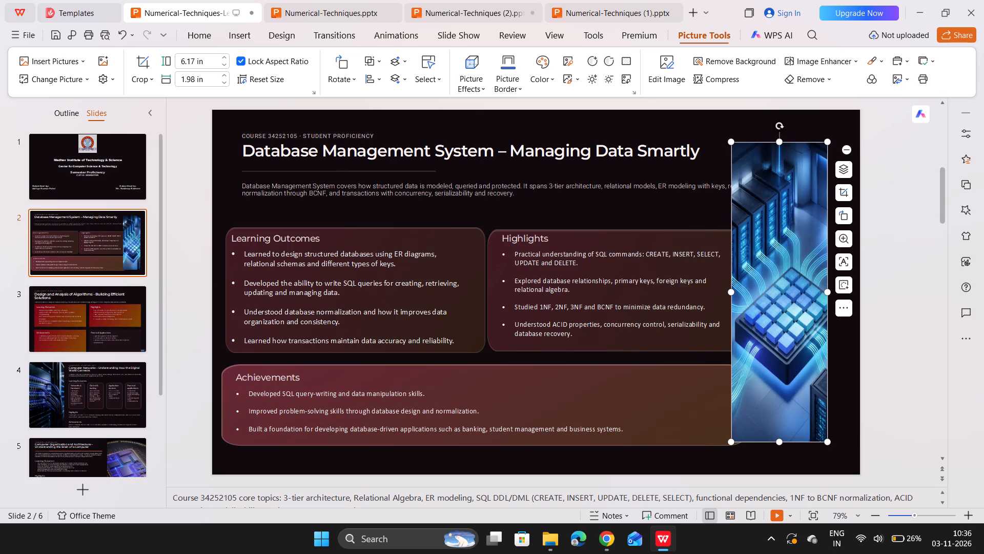
pyautogui.click(828, 292)
pyautogui.moveTo(808, 291); pyautogui.dragTo(835, 305)
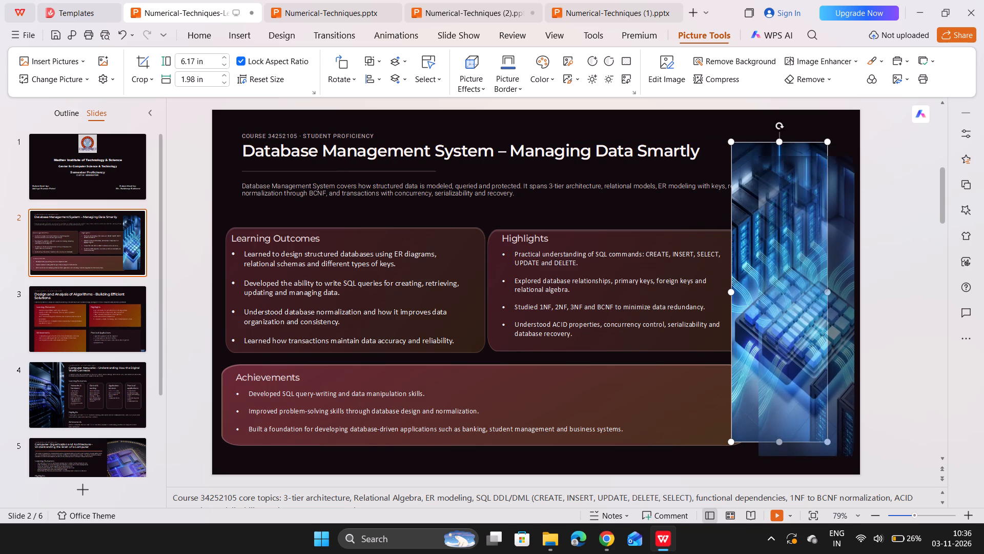
pyautogui.moveTo(835, 305); pyautogui.dragTo(836, 305)
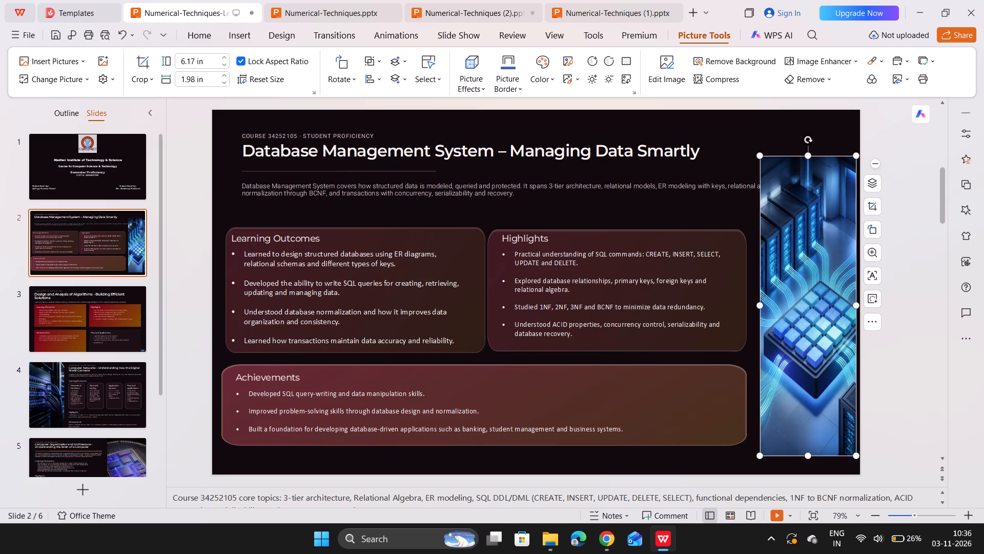
pyautogui.moveTo(761, 305); pyautogui.dragTo(755, 305)
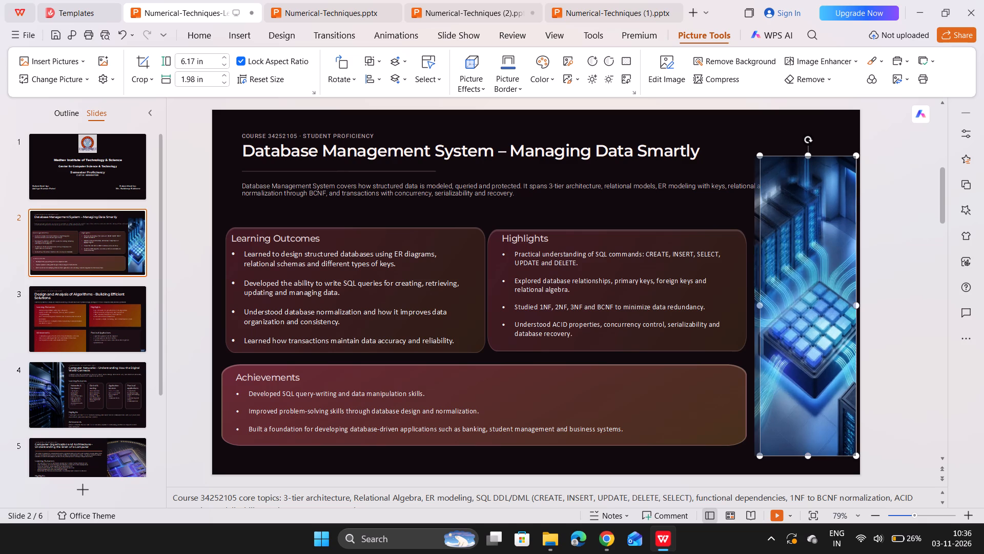
pyautogui.moveTo(755, 305); pyautogui.dragTo(753, 305)
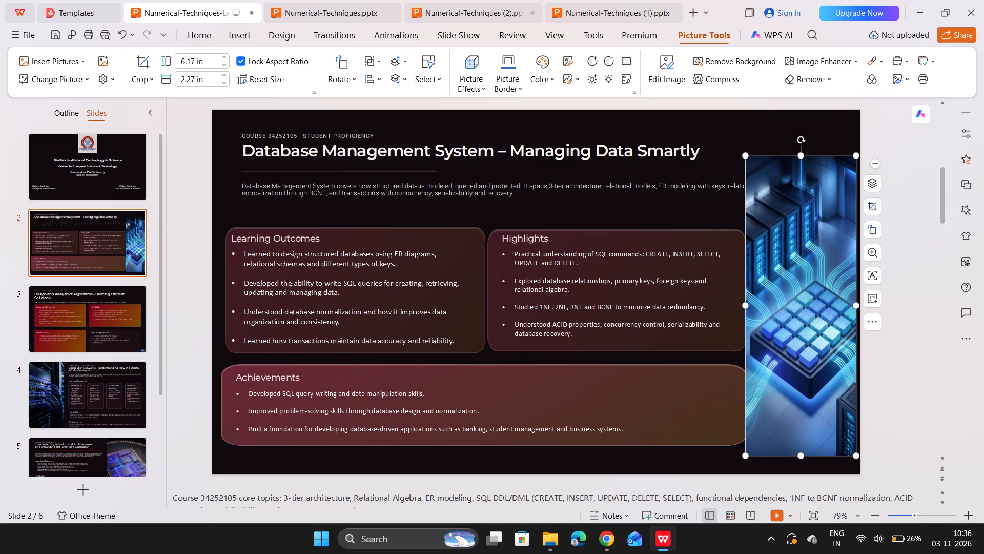
# Resize the picture to about 5.82 in tall, from below the title area to the slide's bottom edge, and widen it toward the cards.
pyautogui.moveTo(801, 154); pyautogui.dragTo(803, 191)
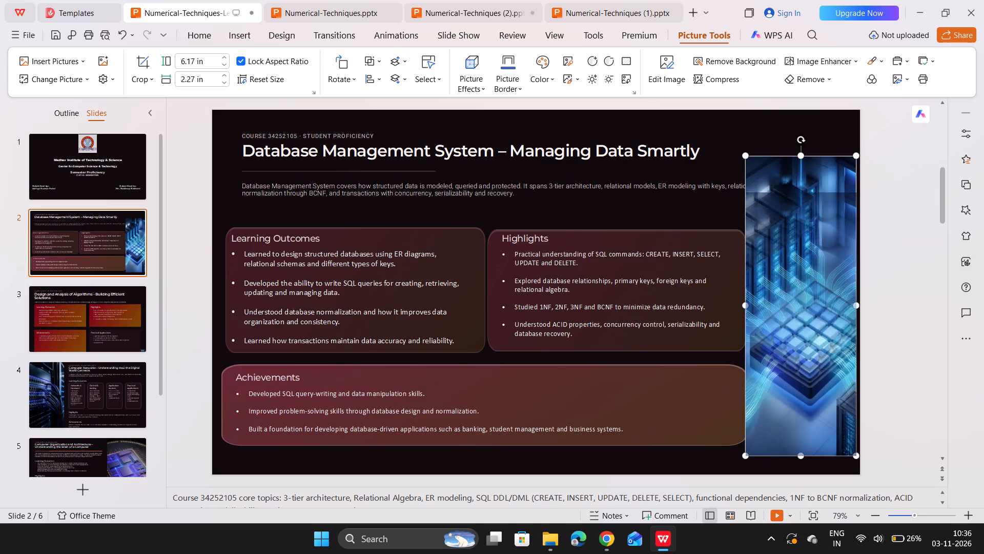
pyautogui.moveTo(803, 191); pyautogui.dragTo(804, 189)
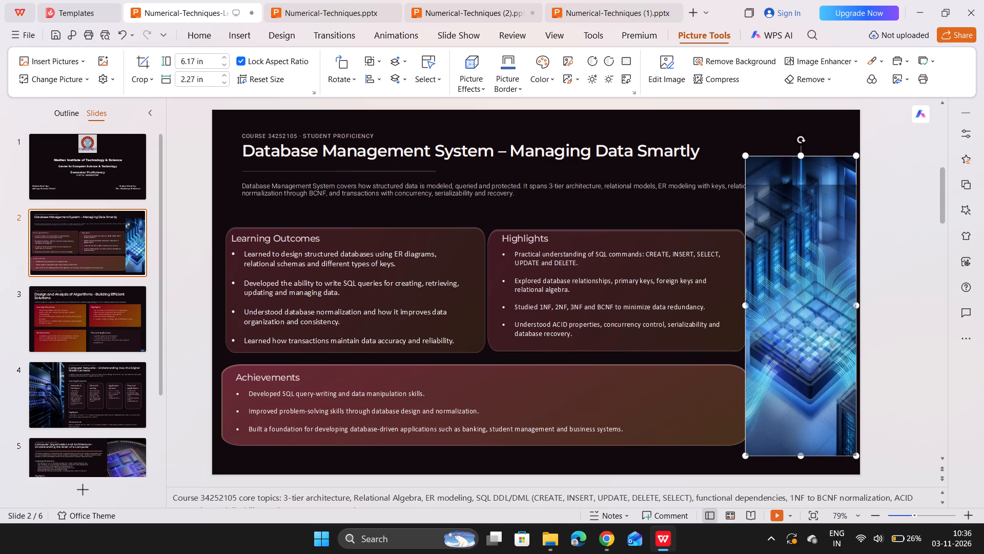
pyautogui.moveTo(804, 189); pyautogui.dragTo(804, 184)
pyautogui.moveTo(804, 184); pyautogui.dragTo(803, 191)
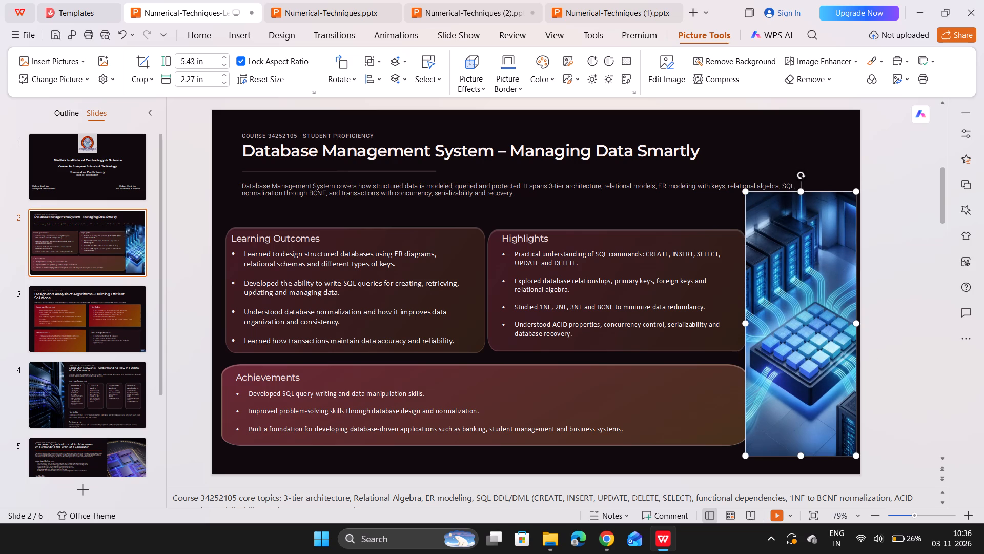
pyautogui.moveTo(802, 456); pyautogui.dragTo(803, 468)
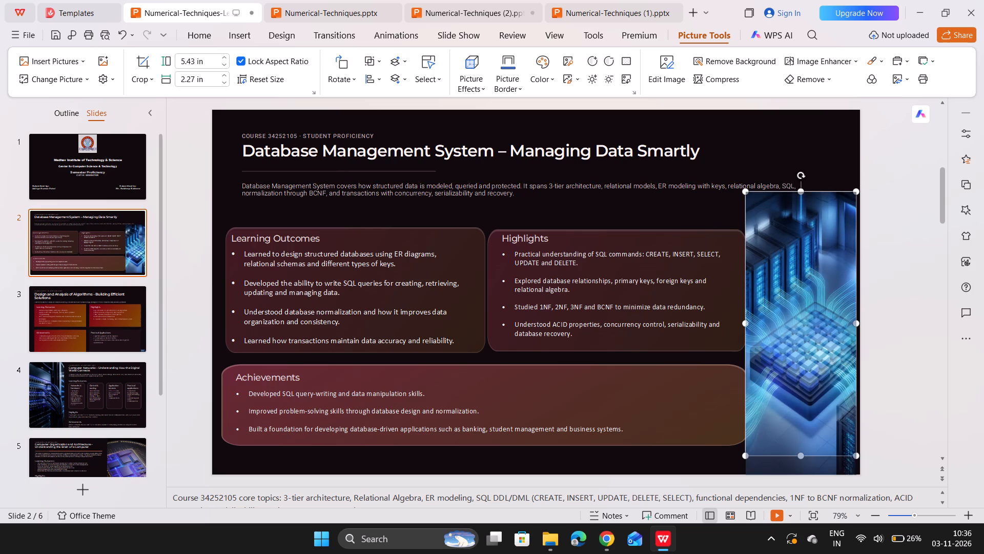
pyautogui.moveTo(744, 335); pyautogui.dragTo(751, 335)
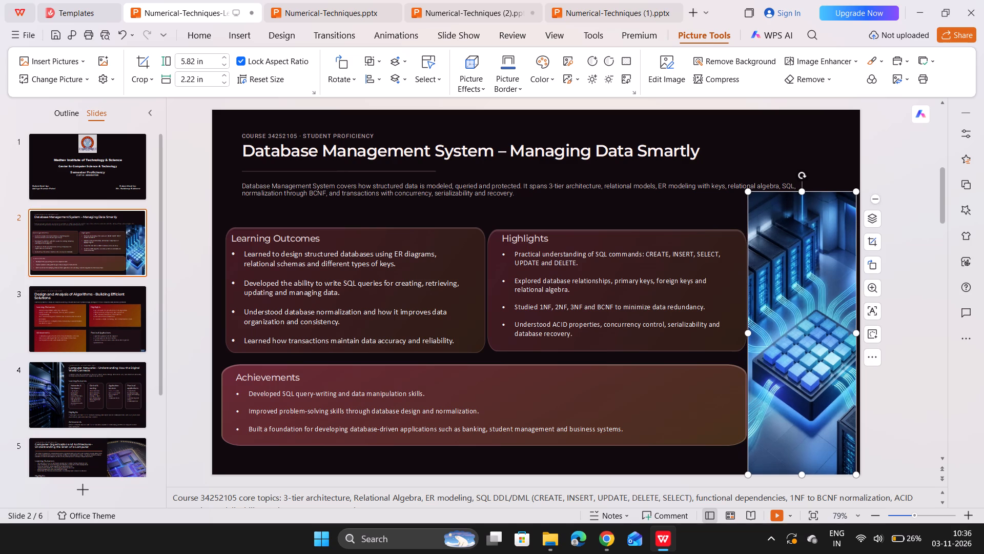
pyautogui.moveTo(751, 335); pyautogui.dragTo(746, 335)
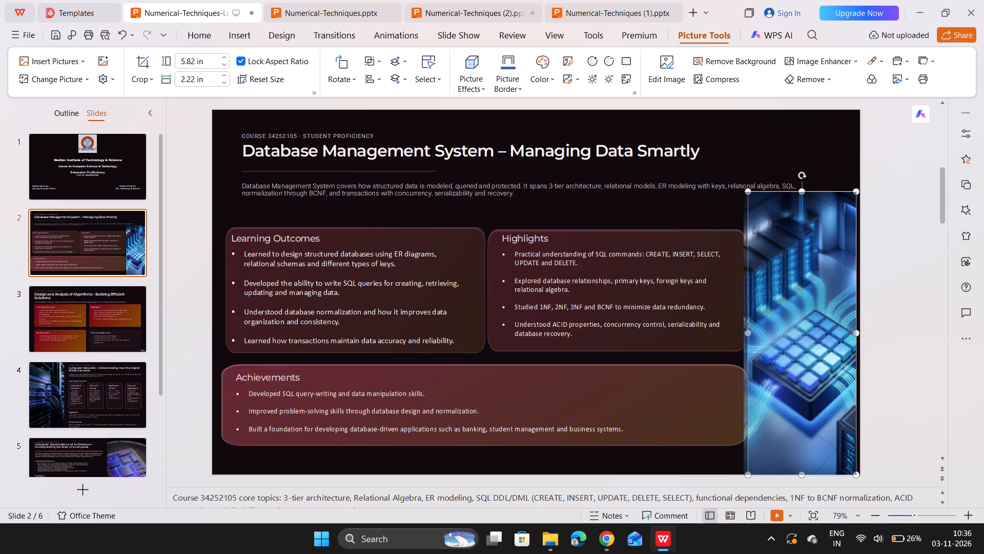
pyautogui.moveTo(746, 335); pyautogui.dragTo(737, 331)
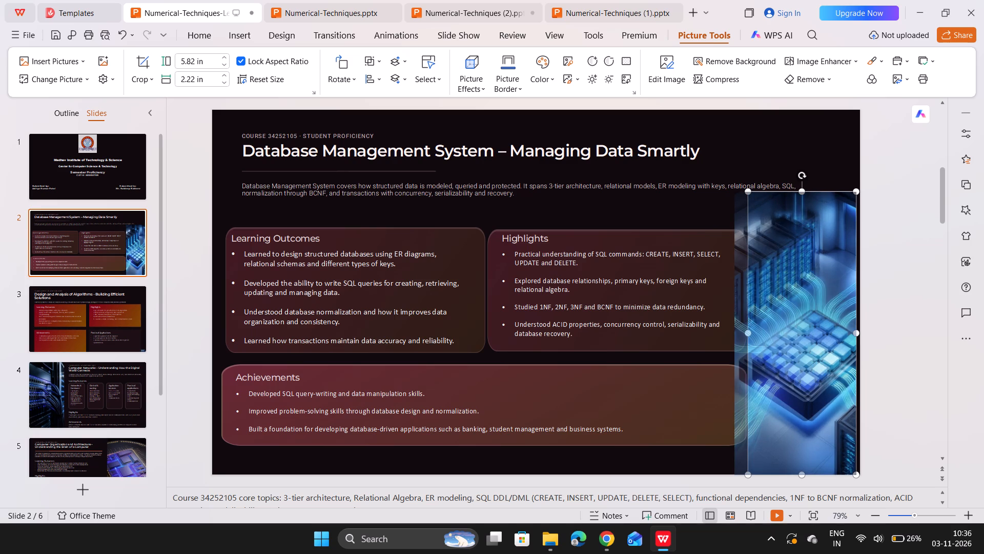
# Narrow the Highlights card background from its right side so it clears the server picture.
pyautogui.click(723, 291)
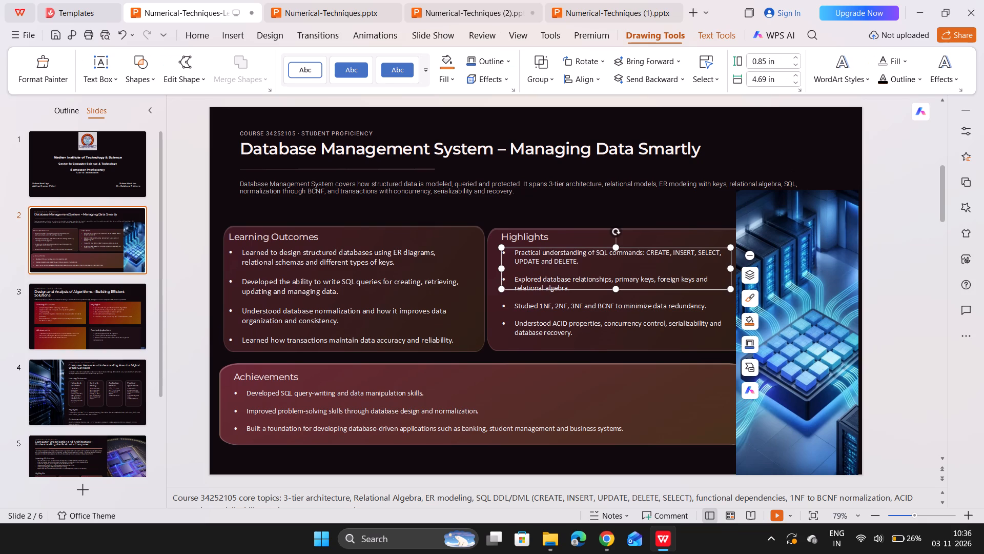
pyautogui.click(720, 241)
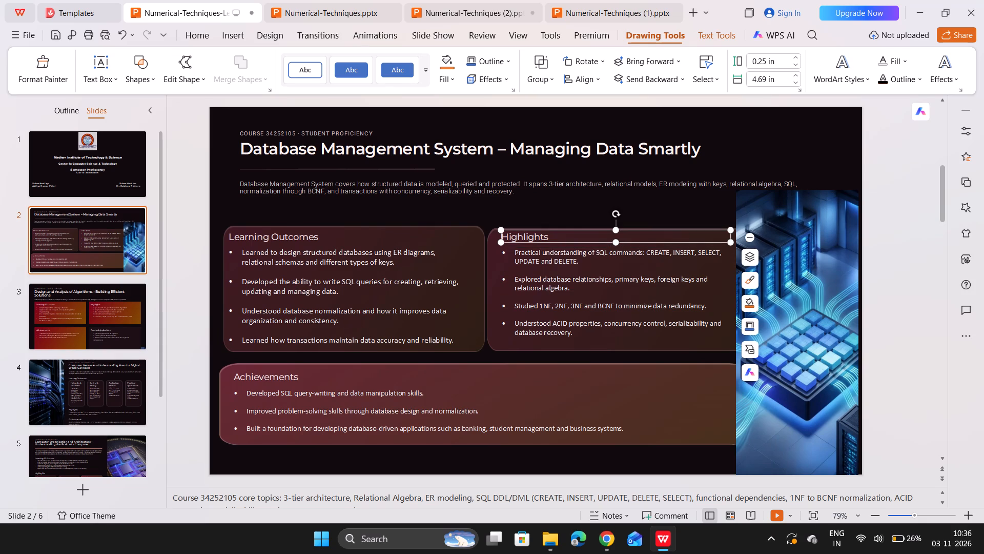
pyautogui.click(720, 346)
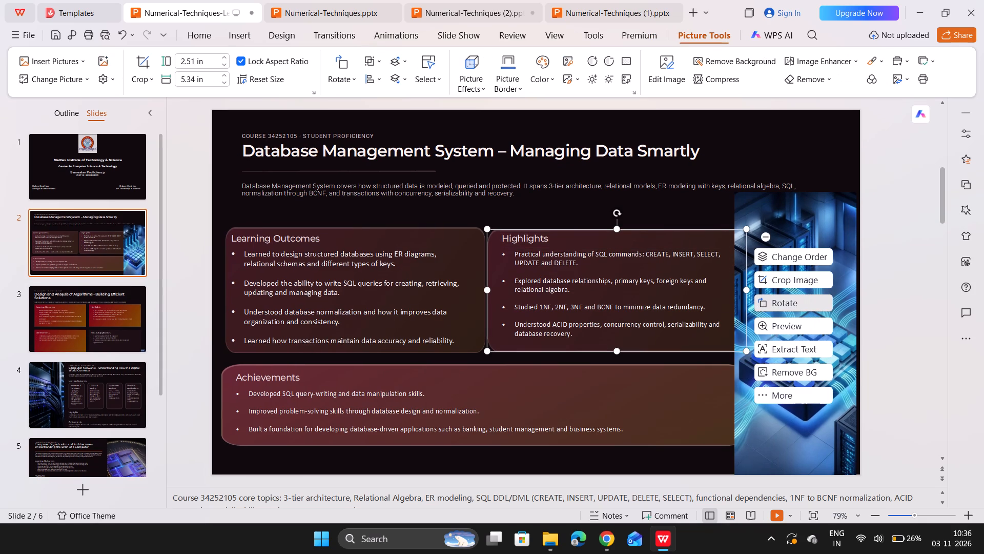
pyautogui.moveTo(745, 290); pyautogui.dragTo(725, 290)
# Narrow the Achievements card background to about 10.46 in so its right edge lines up with the Highlights card.
pyautogui.click(694, 414)
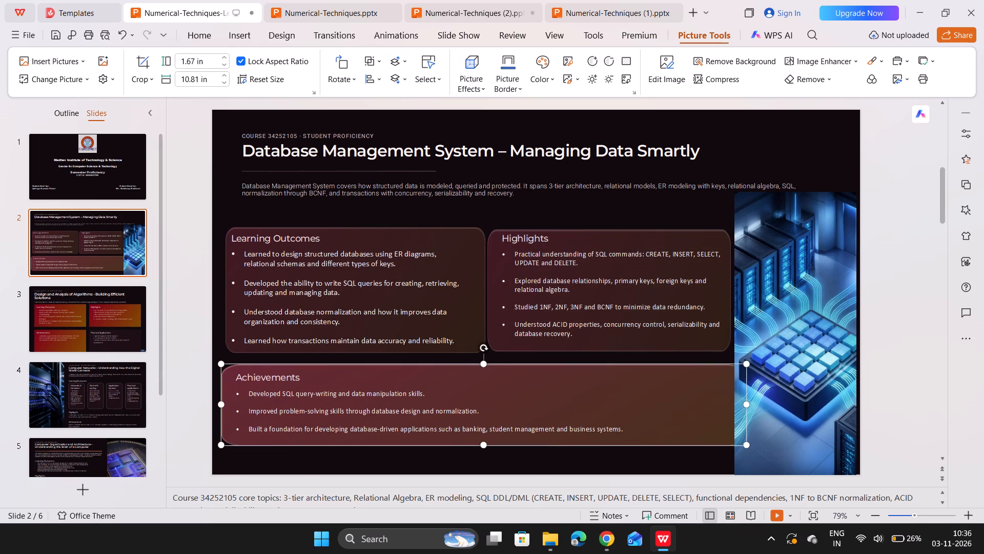
pyautogui.moveTo(744, 406); pyautogui.dragTo(720, 402)
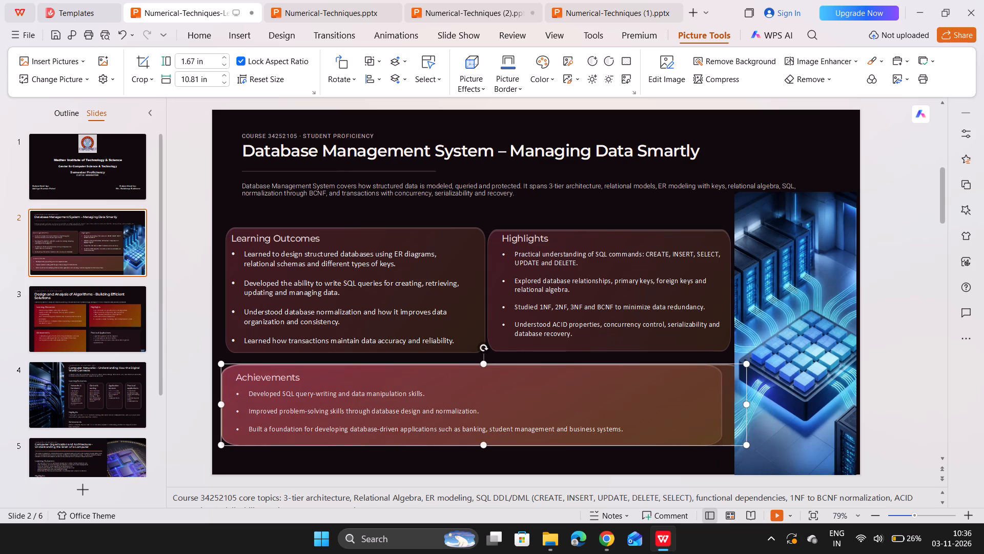
pyautogui.moveTo(720, 402); pyautogui.dragTo(726, 403)
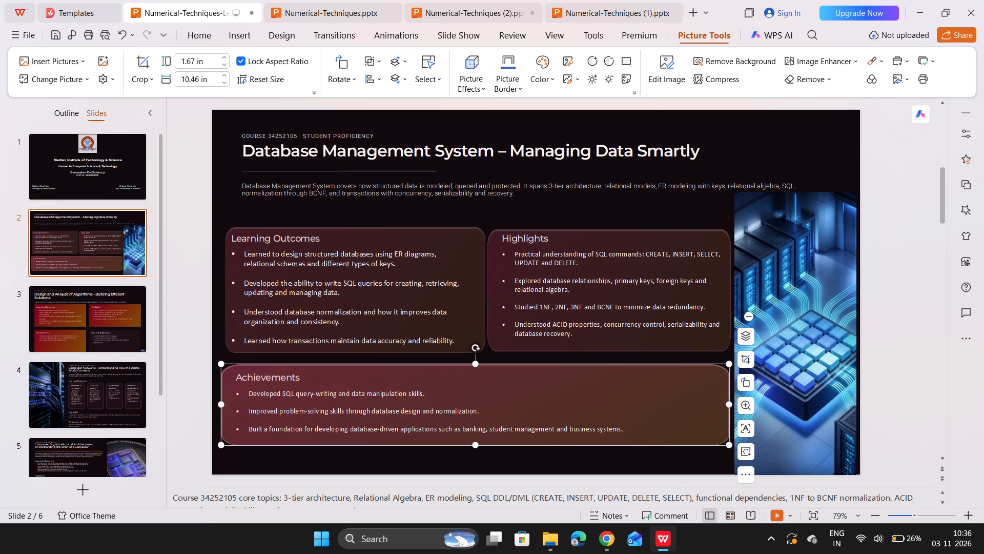
pyautogui.click(683, 209)
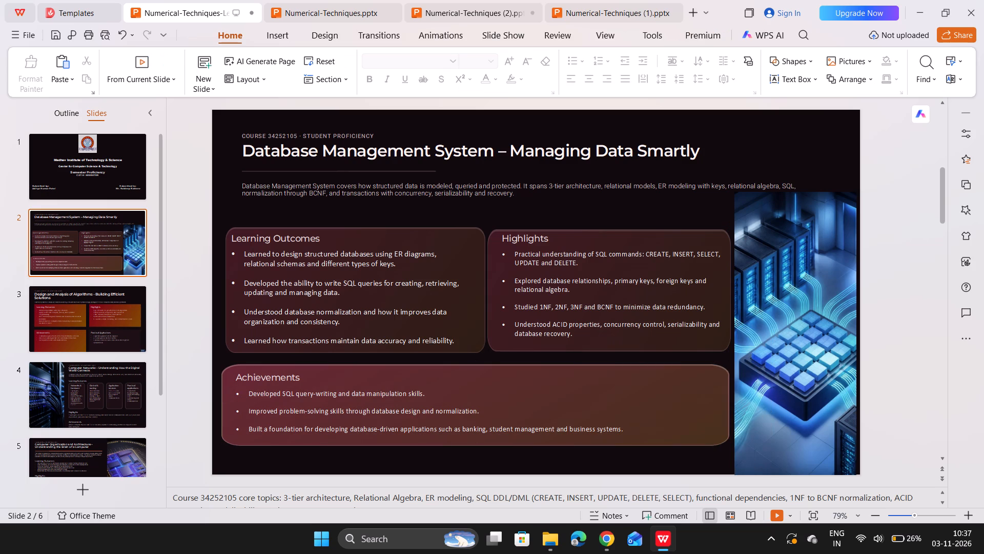
# Save the presentation.
pyautogui.click(60, 31)
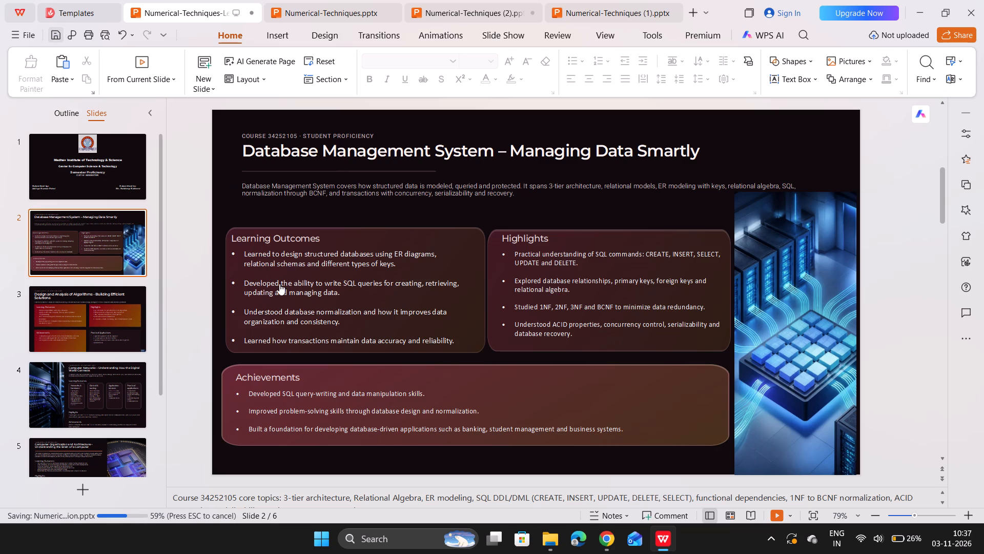
pyautogui.click(90, 312)
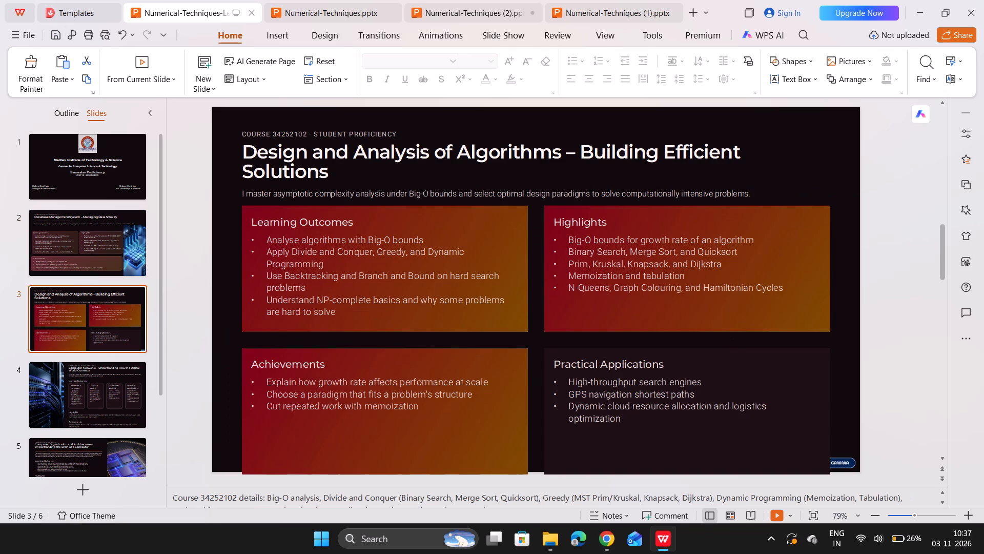
pyautogui.moveTo(266, 239); pyautogui.dragTo(336, 300)
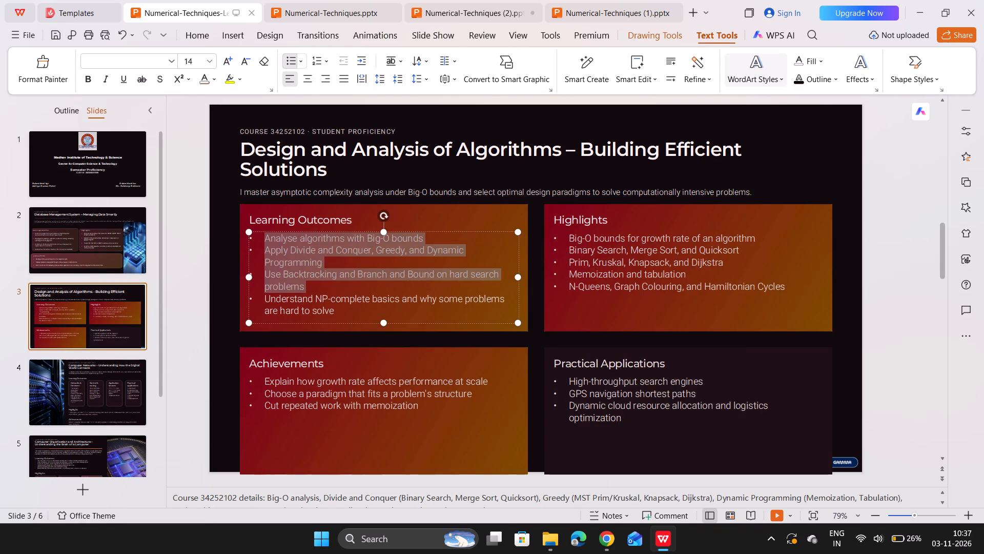
pyautogui.moveTo(336, 300); pyautogui.dragTo(341, 315)
pyautogui.hotkey('ctrl', 'c')
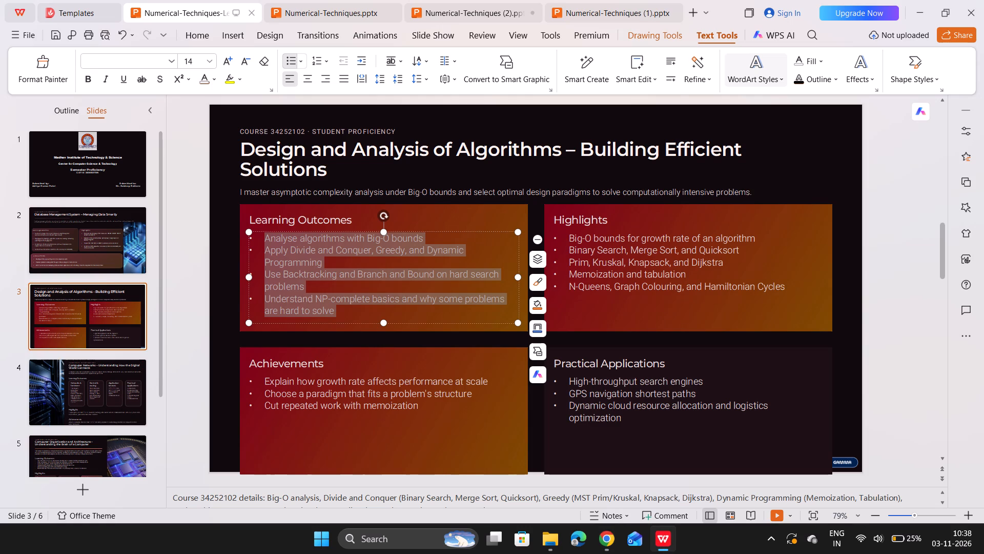
pyautogui.click(407, 351)
pyautogui.click(407, 309)
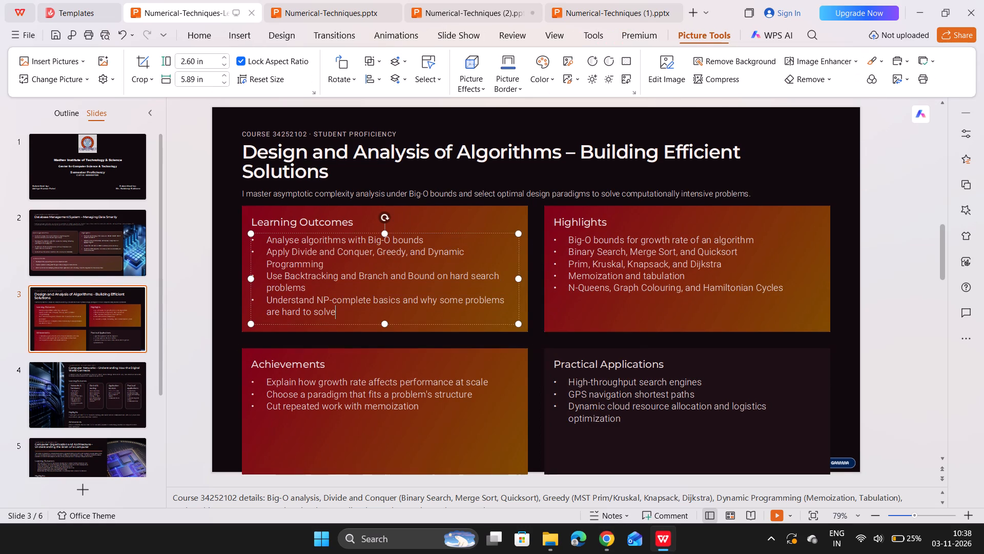
pyautogui.click(407, 309)
pyautogui.hotkey('ctrl', 'shift', 'Up')
pyautogui.hotkey('ctrl', 'shift', 'Up')
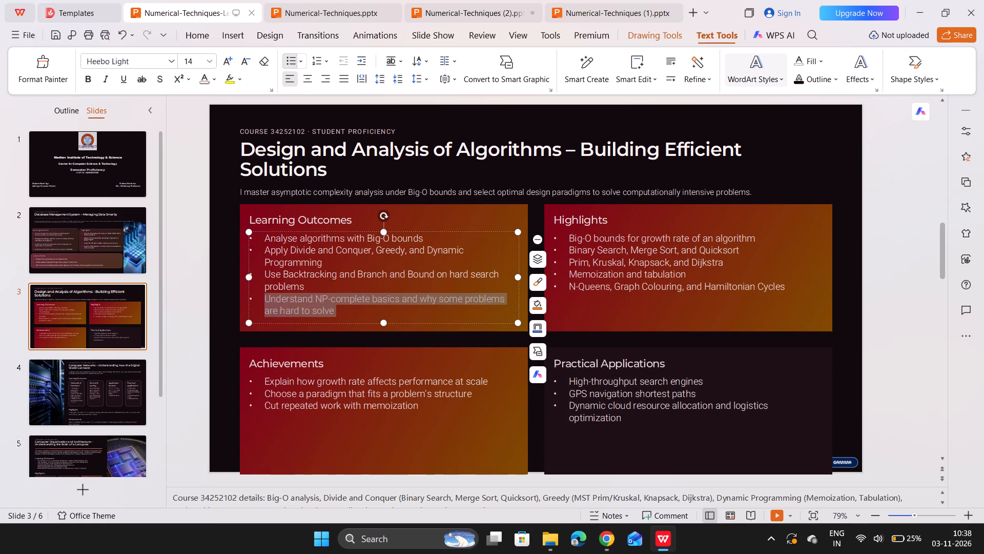
pyautogui.hotkey('ctrl', 'shift', 'Up')
pyautogui.hotkey('ctrl', 'shift', 'Up')
pyautogui.hotkey('ctrl', 'shift', 'Up')
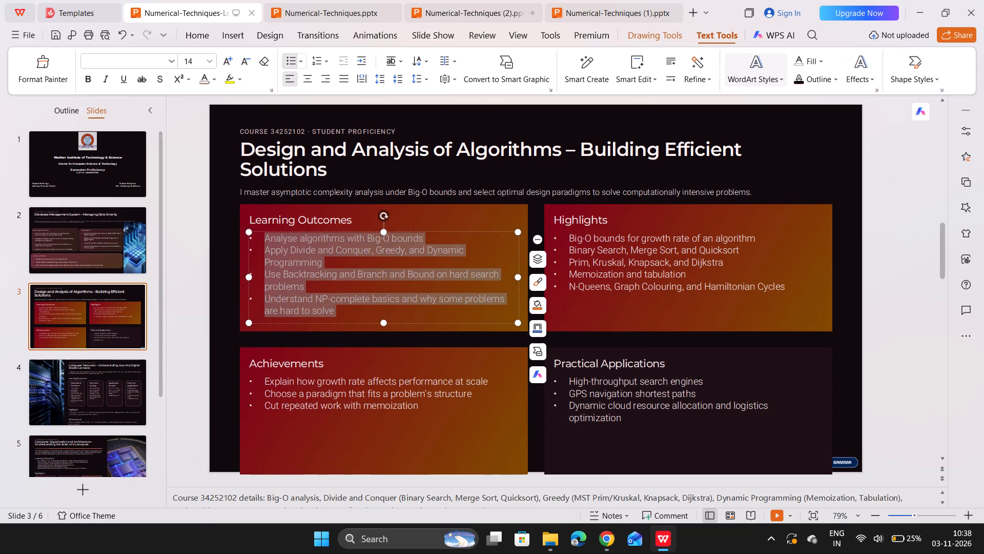
pyautogui.hotkey('ctrl', 'v')
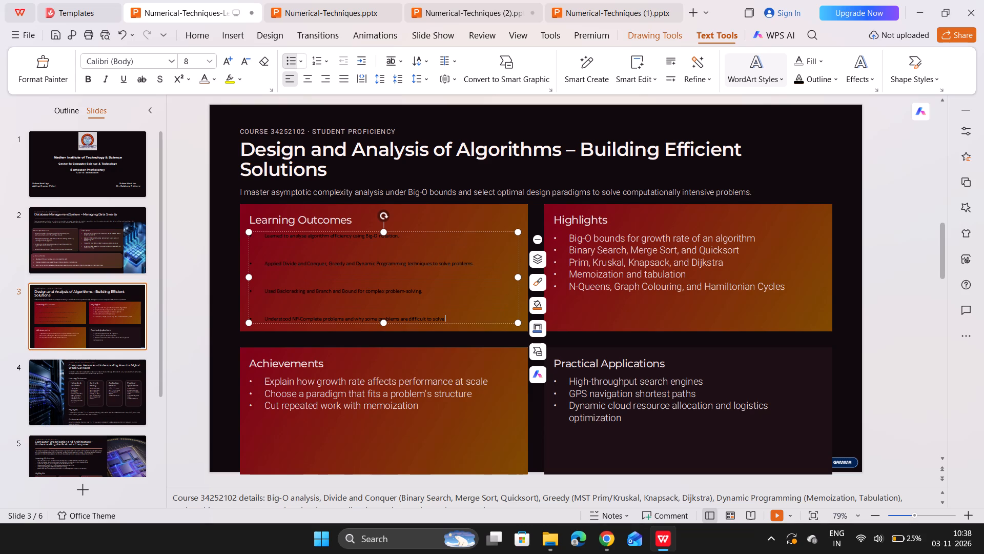
# Format all the pasted Learning Outcomes bullets with font size 12 and the light font colour.
pyautogui.hotkey('ctrl', 'shift', 'Up')
pyautogui.hotkey('ctrl', 'shift', 'Up')
pyautogui.hotkey('ctrl', 'shift', 'Up')
pyautogui.hotkey('ctrl', 'shift', 'Up')
pyautogui.hotkey('ctrl', 'shift', 'Up')
pyautogui.hotkey('ctrl', 'shift', 'Up')
pyautogui.hotkey('ctrl', 'shift', 'Up')
pyautogui.hotkey('ctrl', 'shift', 'Up')
pyautogui.hotkey('ctrl', 'shift', 'Up')
pyautogui.hotkey('ctrl', 'shift', 'Up')
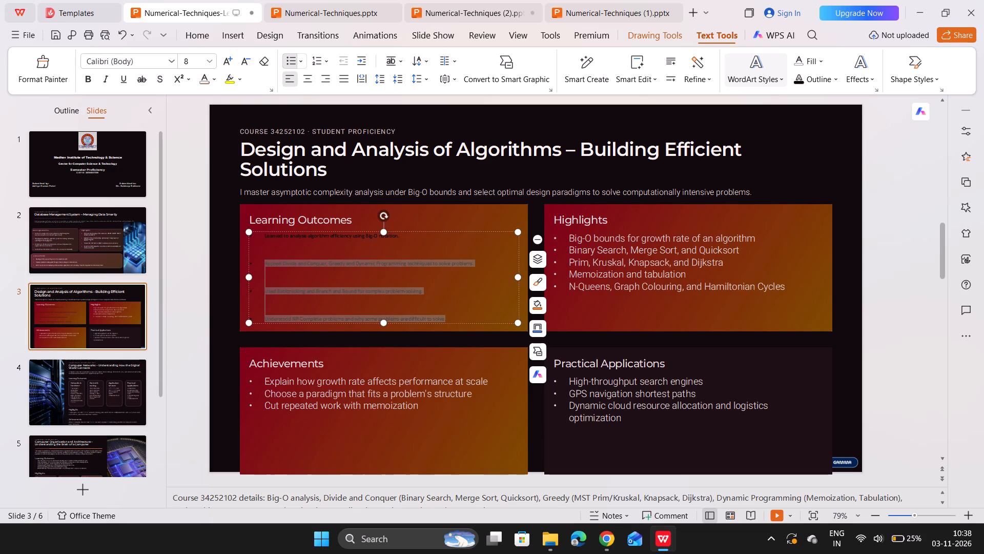
pyautogui.hotkey('ctrl', 'shift', 'Up')
pyautogui.hotkey('ctrl', 'shift', 'Up')
pyautogui.hotkey('ctrl', 'shift', 'Up')
pyautogui.click(212, 65)
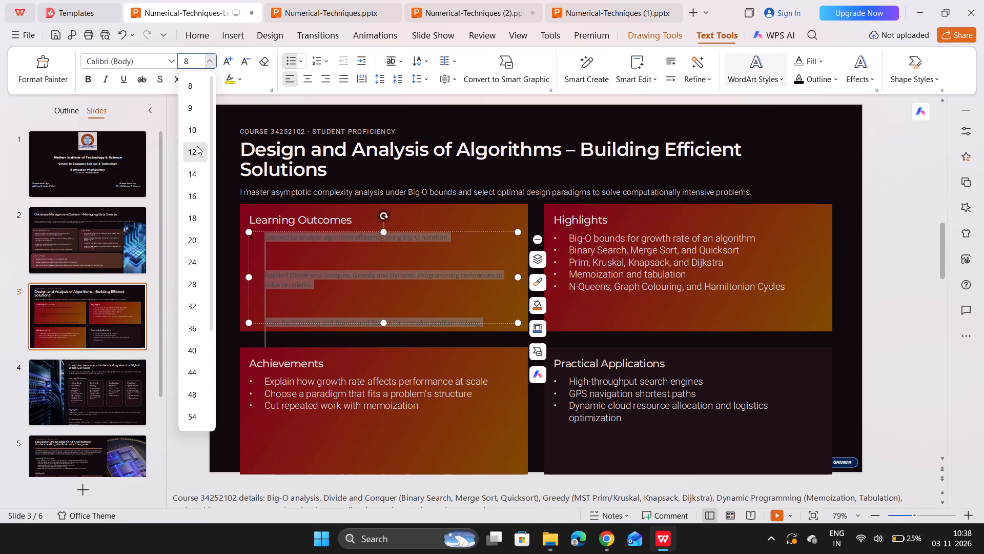
pyautogui.click(197, 146)
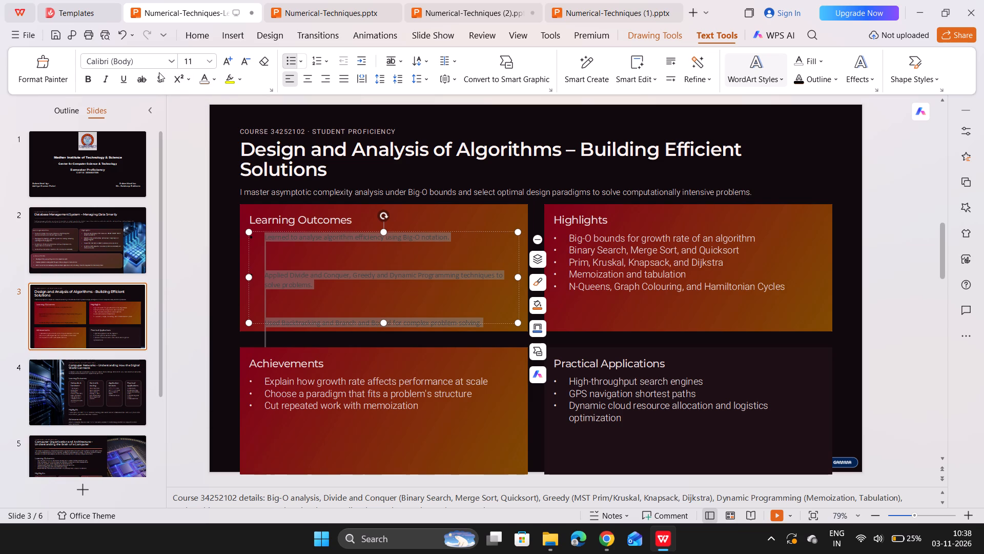
pyautogui.click(204, 78)
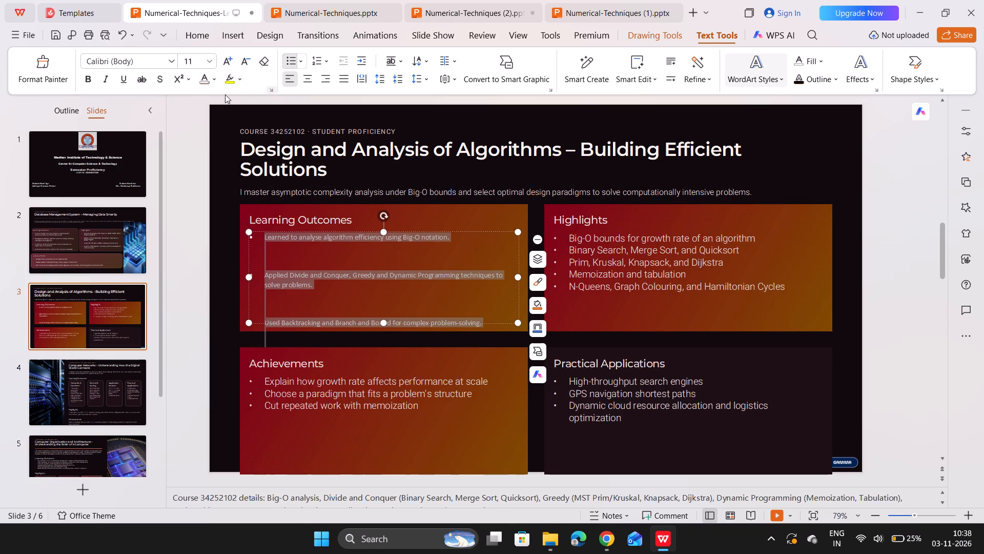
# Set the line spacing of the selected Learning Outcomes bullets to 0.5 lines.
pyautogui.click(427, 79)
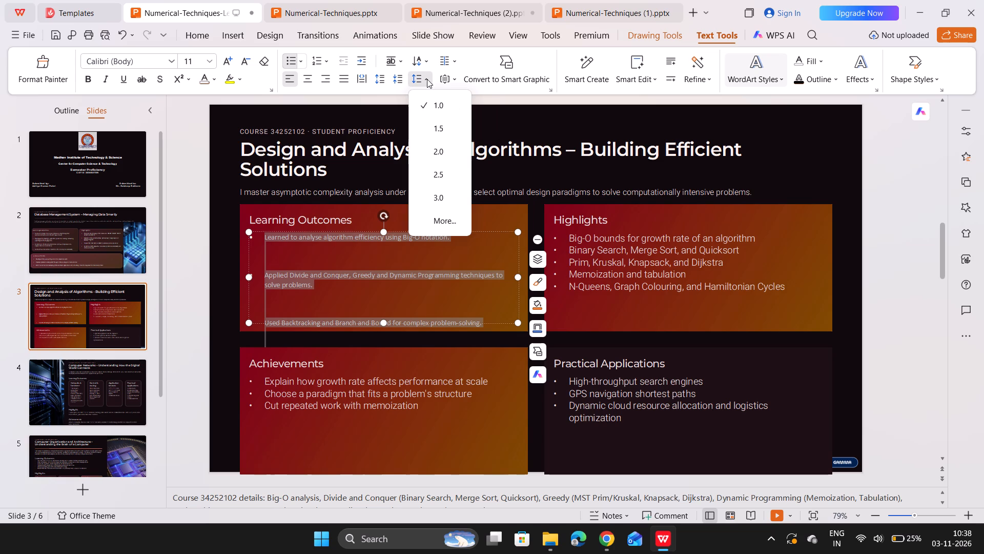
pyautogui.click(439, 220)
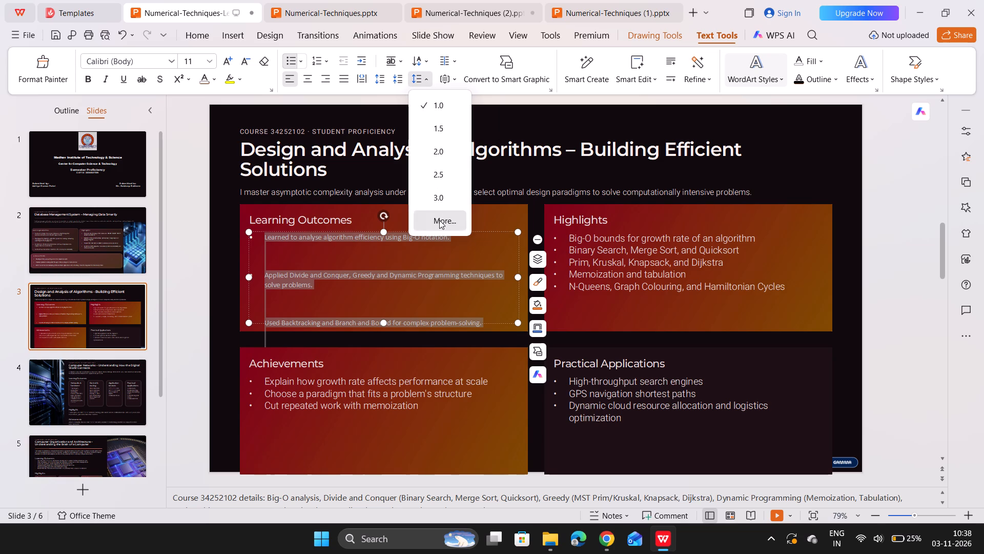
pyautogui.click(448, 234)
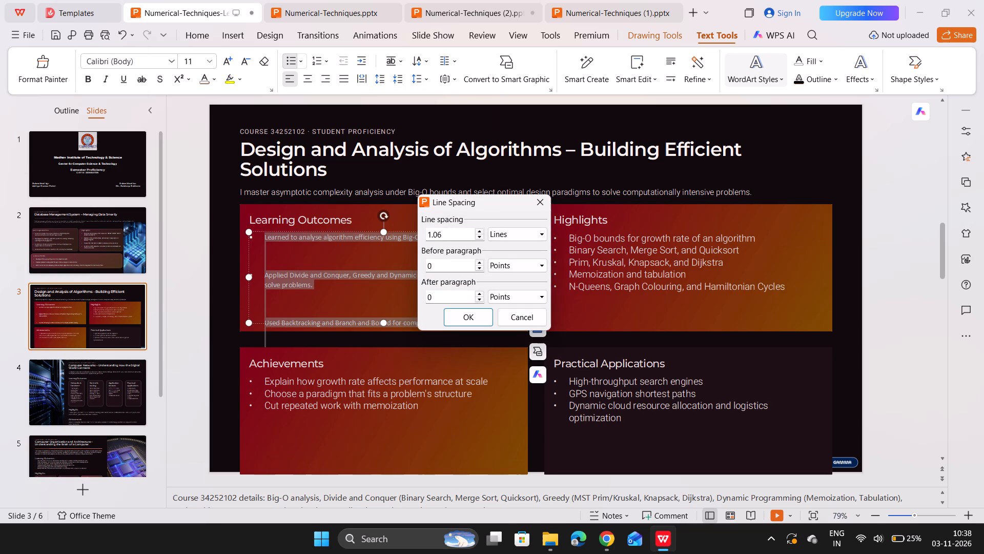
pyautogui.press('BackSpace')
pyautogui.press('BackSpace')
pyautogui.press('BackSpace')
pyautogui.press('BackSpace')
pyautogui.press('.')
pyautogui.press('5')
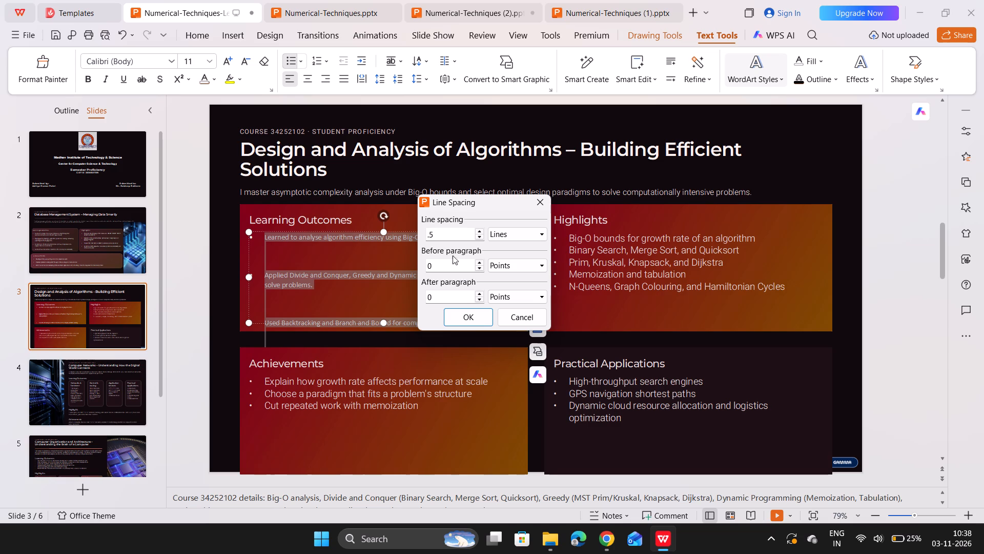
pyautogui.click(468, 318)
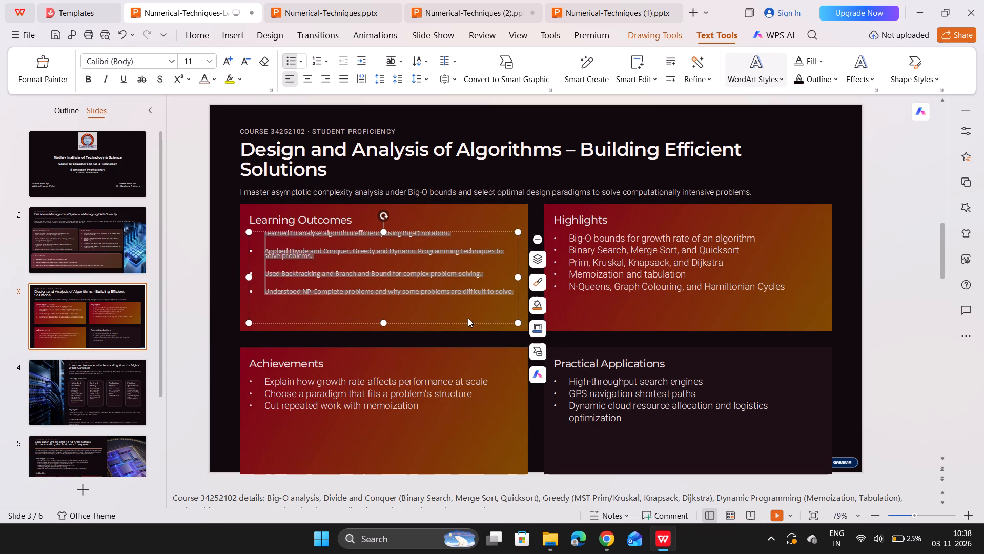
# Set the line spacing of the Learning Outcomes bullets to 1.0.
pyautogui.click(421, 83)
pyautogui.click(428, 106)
# Set the line spacing of the Learning Outcomes bullets to 0.8 lines.
pyautogui.click(428, 77)
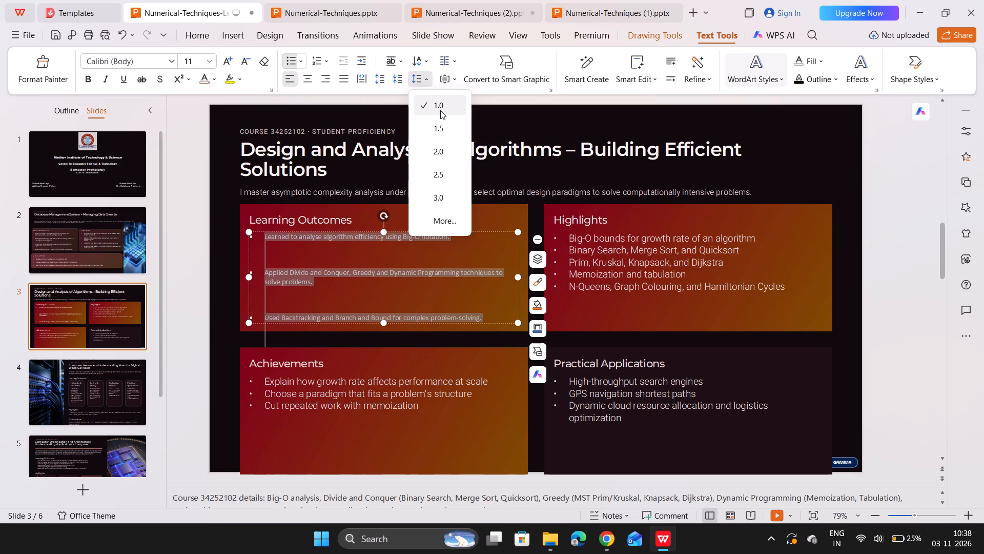
pyautogui.click(441, 219)
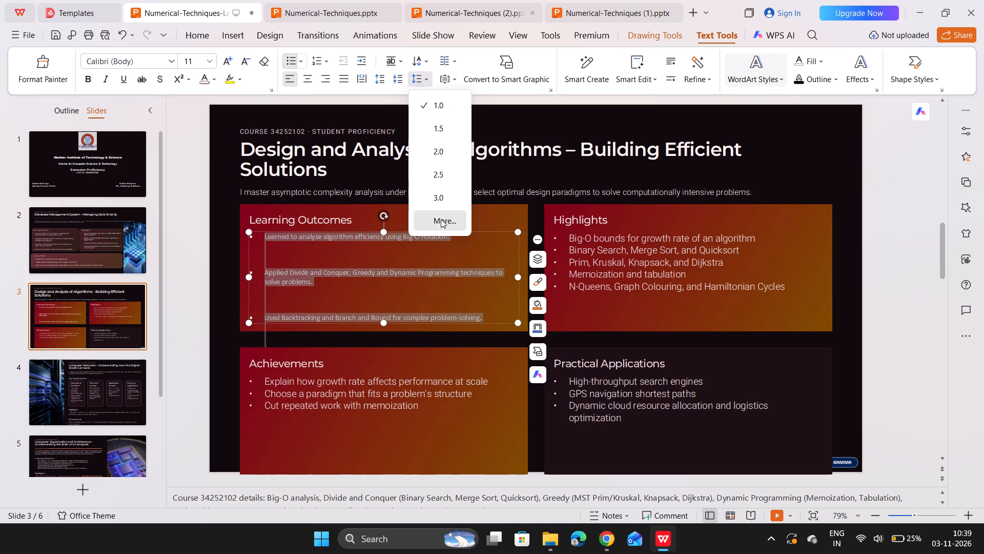
pyautogui.click(449, 231)
pyautogui.press('BackSpace')
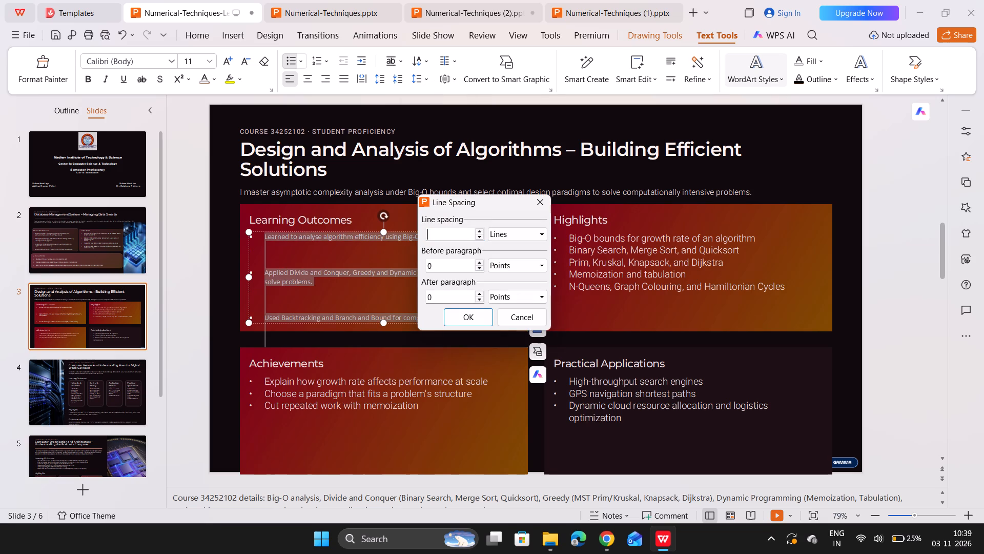
pyautogui.write('.8')
pyautogui.press('Return')
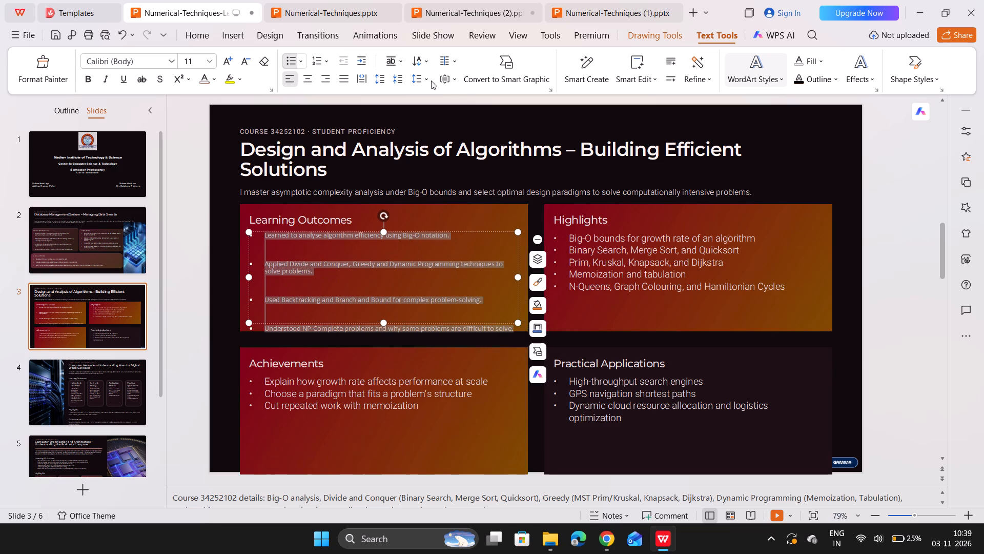
# Set the line spacing of the selected Learning Outcomes bullets to 0.6 lines.
pyautogui.click(418, 80)
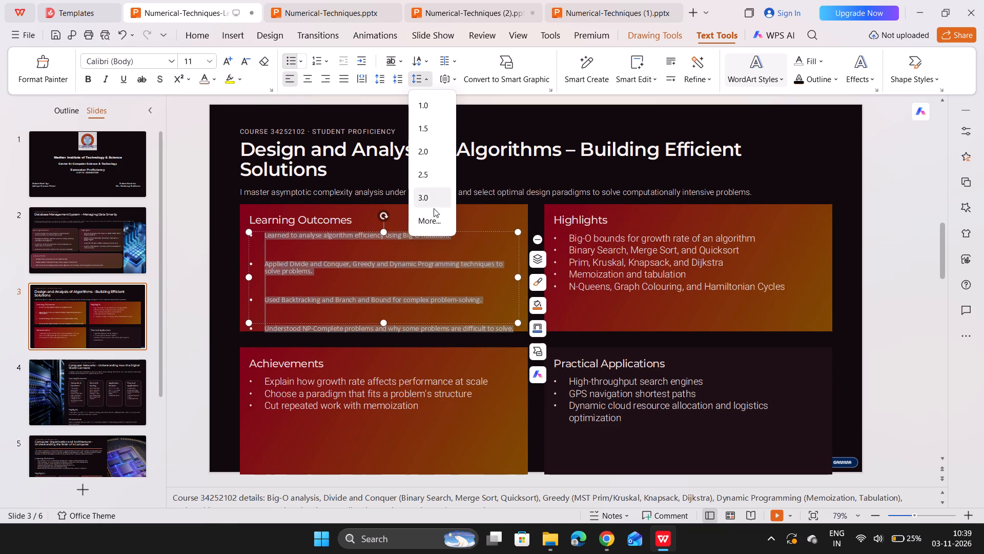
pyautogui.click(434, 222)
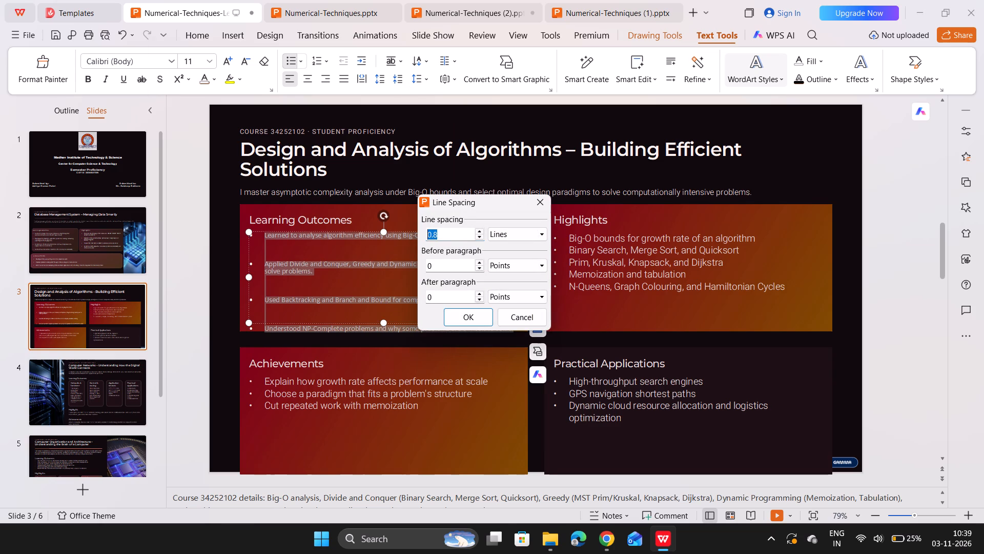
pyautogui.press('BackSpace')
pyautogui.press('.')
pyautogui.press('6')
pyautogui.press('Return')
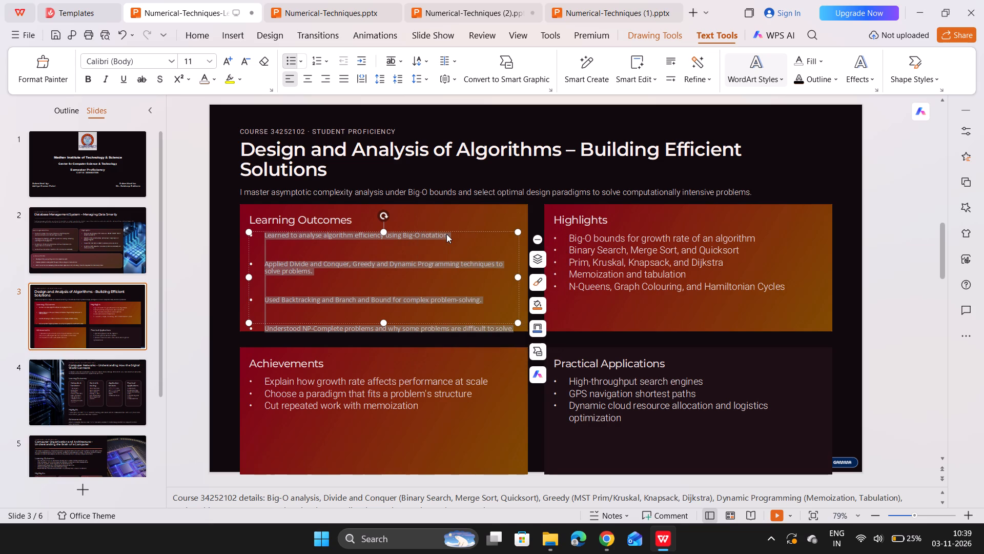
# Delete the empty bullet lines between the Learning Outcomes items to close up the list.
pyautogui.click(432, 245)
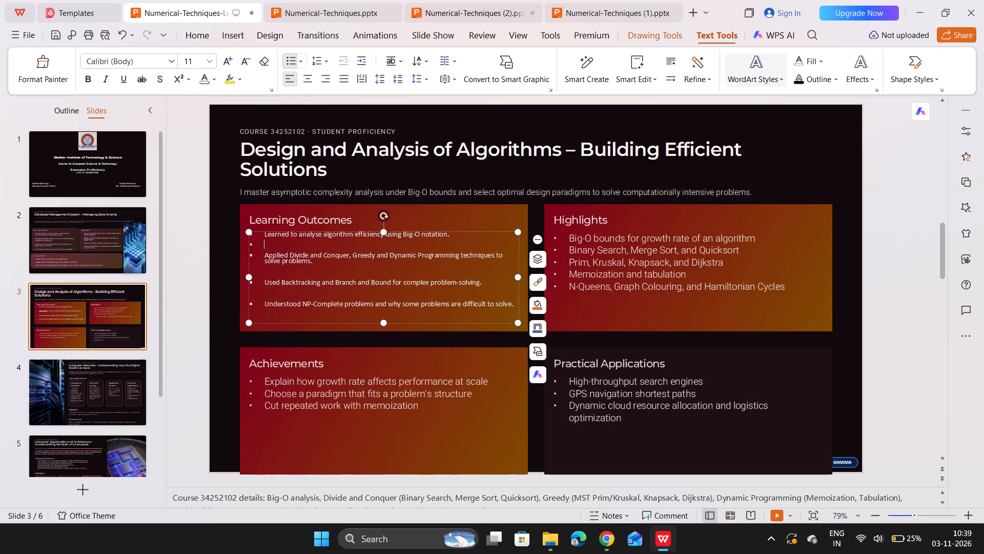
pyautogui.press('BackSpace')
pyautogui.press('BackSpace')
pyautogui.press('BackSpace')
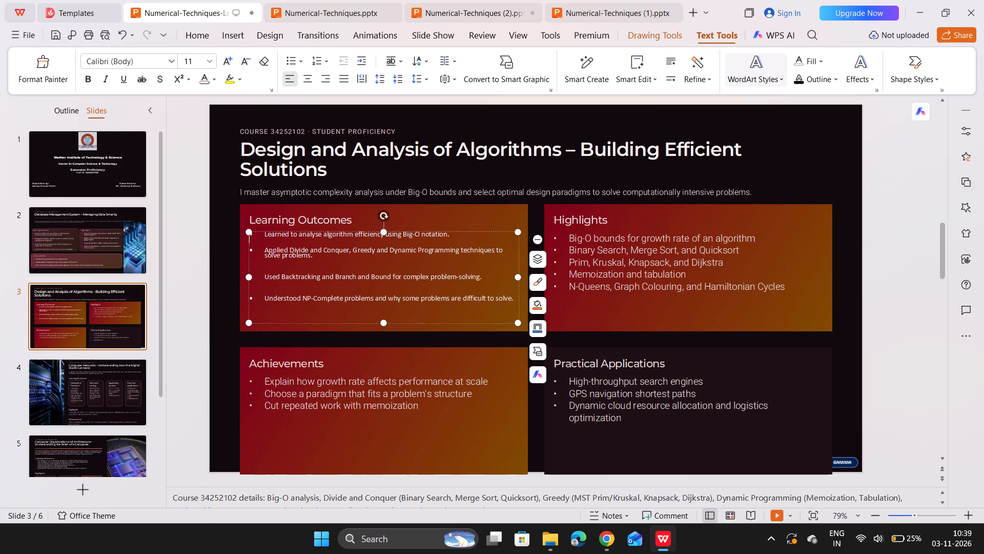
pyautogui.press('BackSpace')
pyautogui.press('Down')
pyautogui.press('Down')
pyautogui.press('Down')
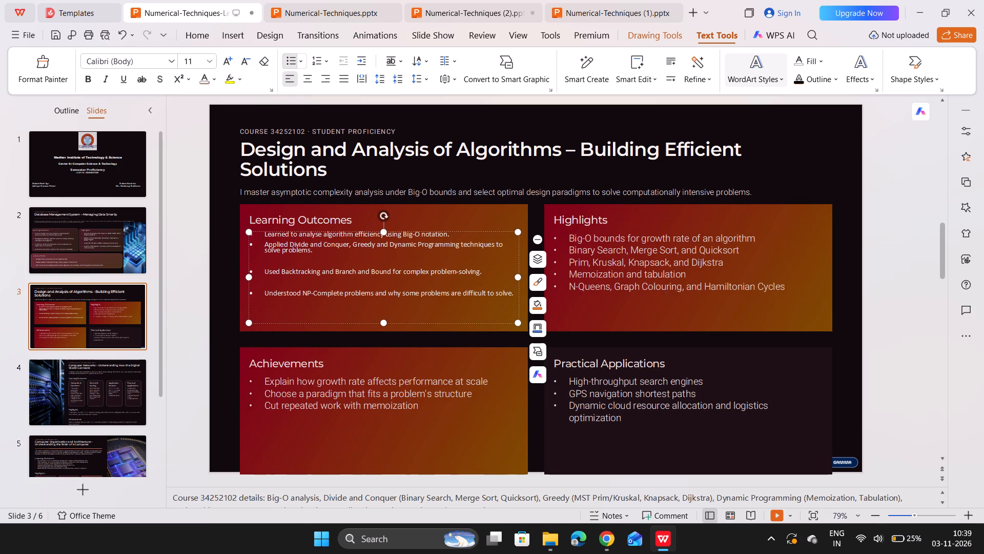
pyautogui.press('Down')
pyautogui.press('BackSpace')
pyautogui.press('BackSpace')
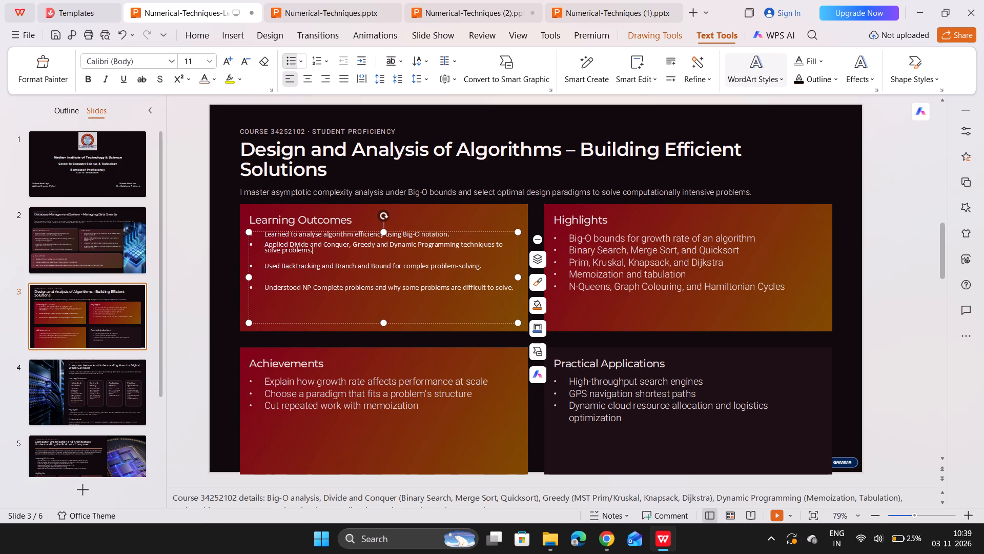
pyautogui.press('Down')
pyautogui.press('BackSpace')
pyautogui.press('BackSpace')
pyautogui.press('Down')
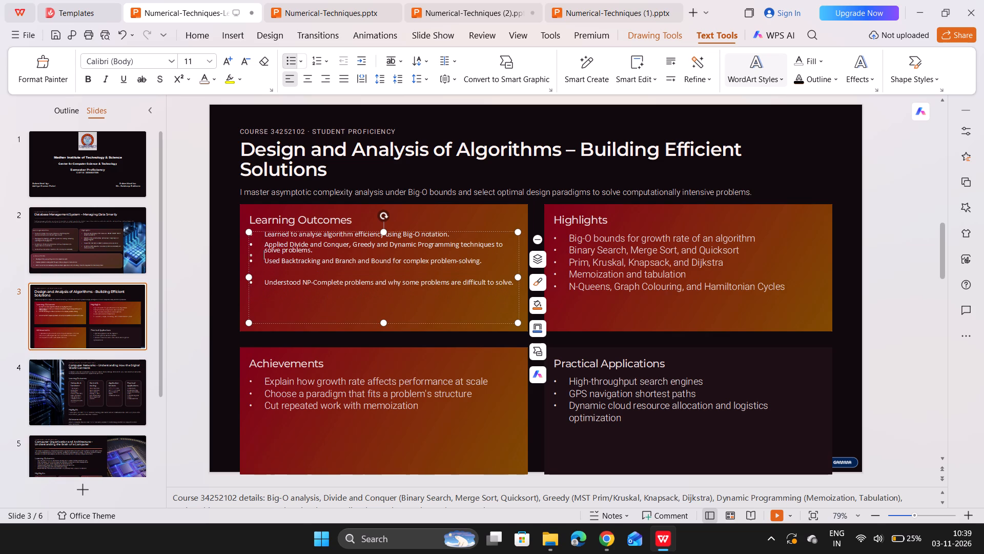
pyautogui.press('Down')
pyautogui.press('Down')
pyautogui.press('BackSpace')
pyautogui.press('BackSpace')
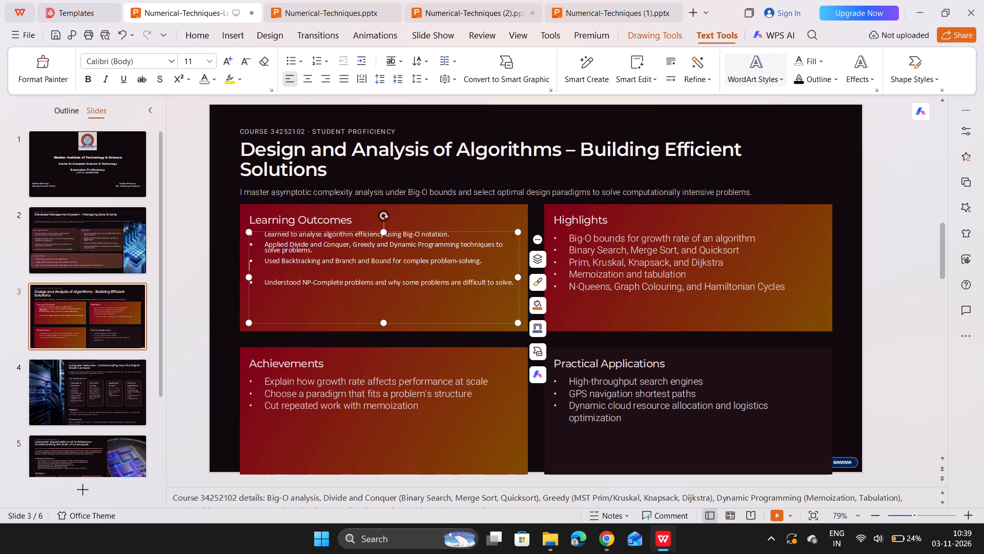
pyautogui.press('Down')
pyautogui.press('BackSpace')
pyautogui.press('BackSpace')
pyautogui.click(383, 268)
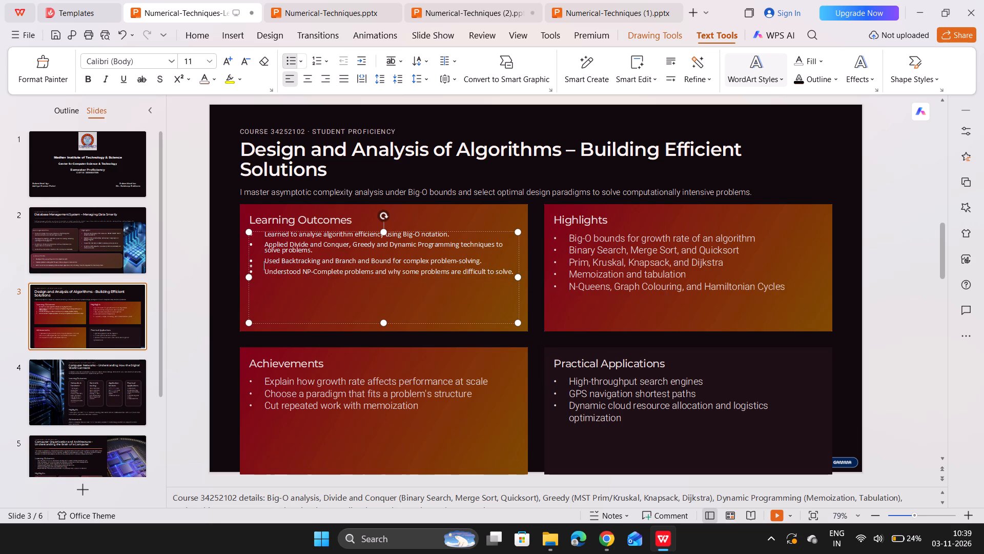
# Select all the Learning Outcomes bullets and set their font size to 14.
pyautogui.press('Down')
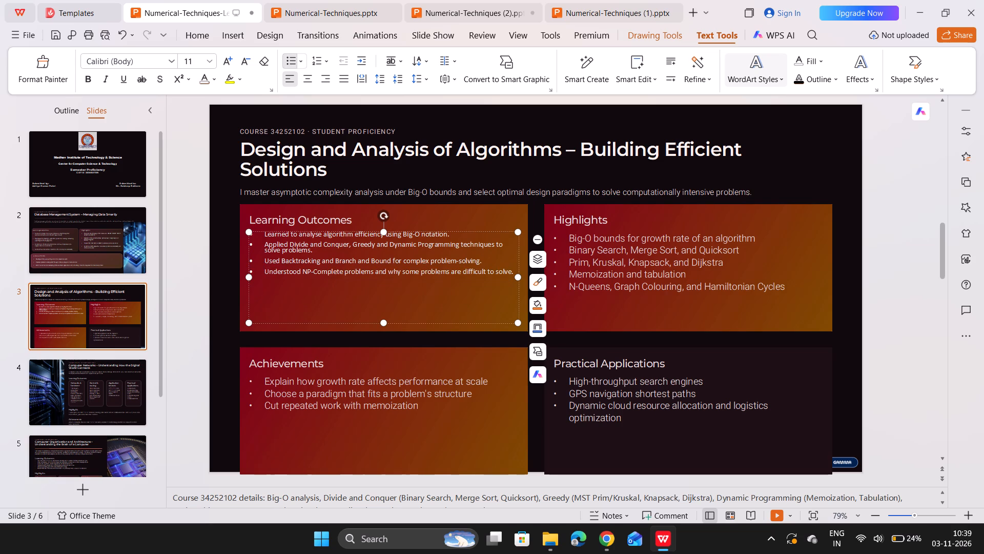
pyautogui.press('Right')
pyautogui.press('Right')
pyautogui.press('Right')
pyautogui.press('Right')
pyautogui.press('Right')
pyautogui.press('Right')
pyautogui.press('Right')
pyautogui.press('Right')
pyautogui.press('Right')
pyautogui.press('Right')
pyautogui.press('Right')
pyautogui.press('Right')
pyautogui.press('Right')
pyautogui.press('Right')
pyautogui.press('Right')
pyautogui.press('Right')
pyautogui.press('Right')
pyautogui.press('Right')
pyautogui.press('Right')
pyautogui.press('Right')
pyautogui.press('Right')
pyautogui.press('Right')
pyautogui.press('Right')
pyautogui.press('Right')
pyautogui.hotkey('ctrl', 'shift', 'Up')
pyautogui.hotkey('ctrl', 'shift', 'Up')
pyautogui.hotkey('ctrl', 'shift', 'Up')
pyautogui.hotkey('ctrl', 'shift', 'Up')
pyautogui.hotkey('ctrl', 'shift', 'Up')
pyautogui.hotkey('ctrl', 'shift', 'Up')
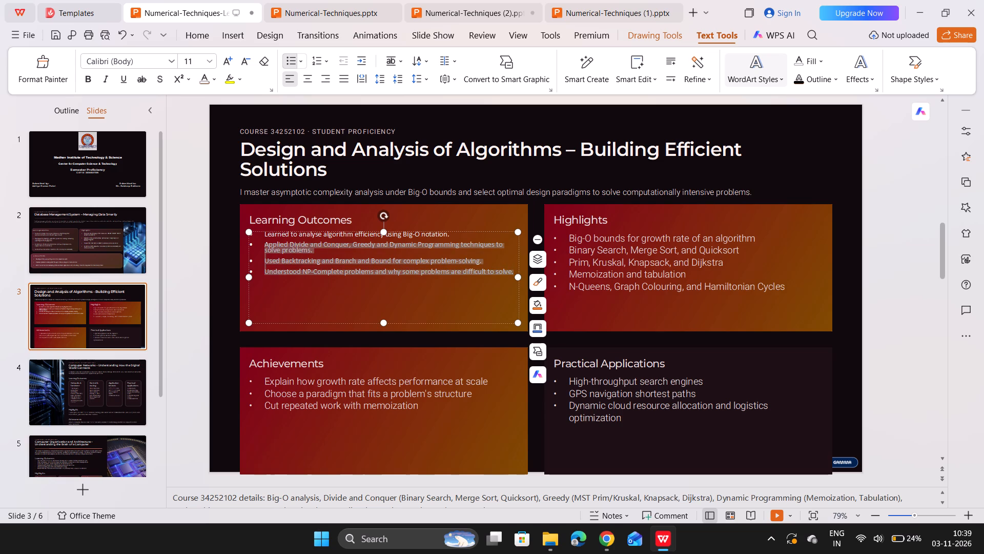
pyautogui.hotkey('ctrl', 'shift', 'Up')
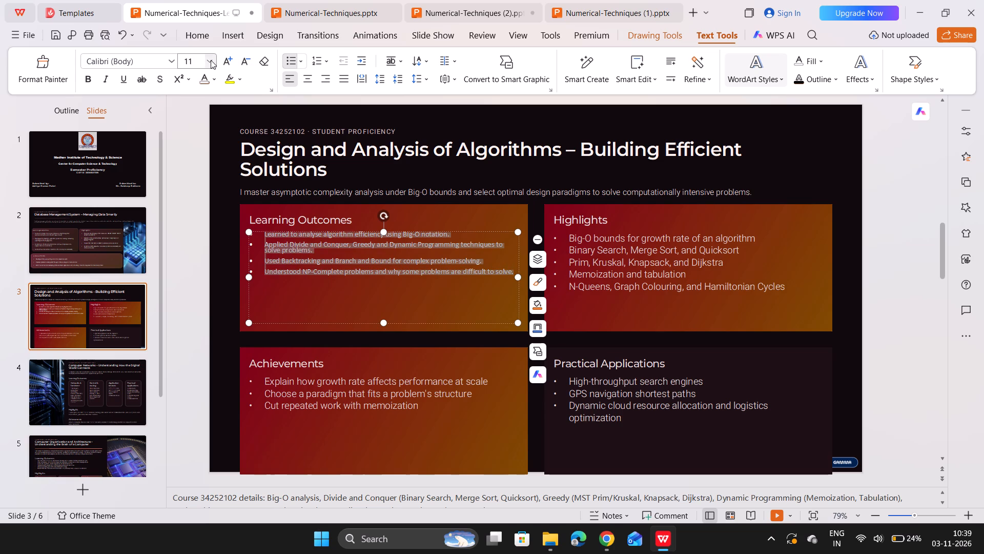
pyautogui.click(211, 60)
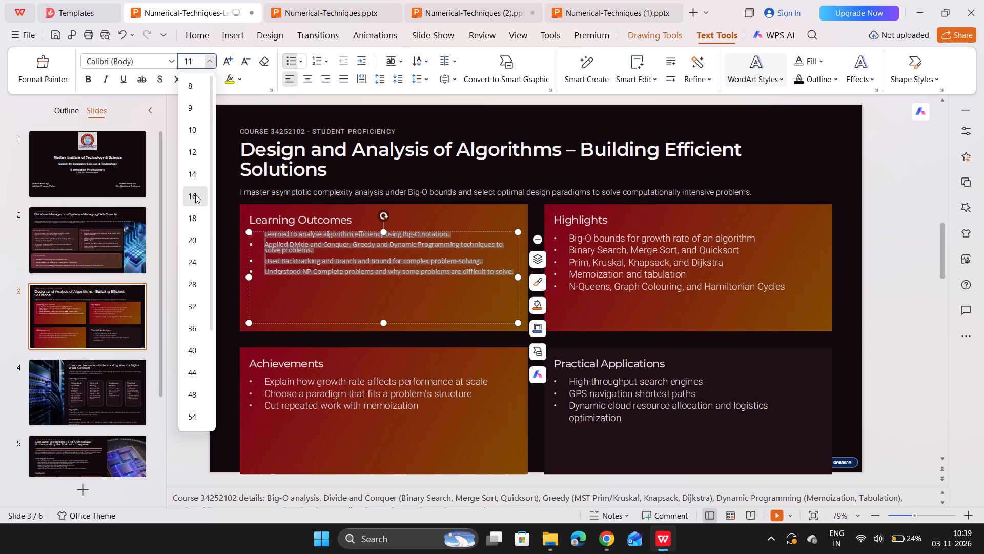
pyautogui.click(194, 175)
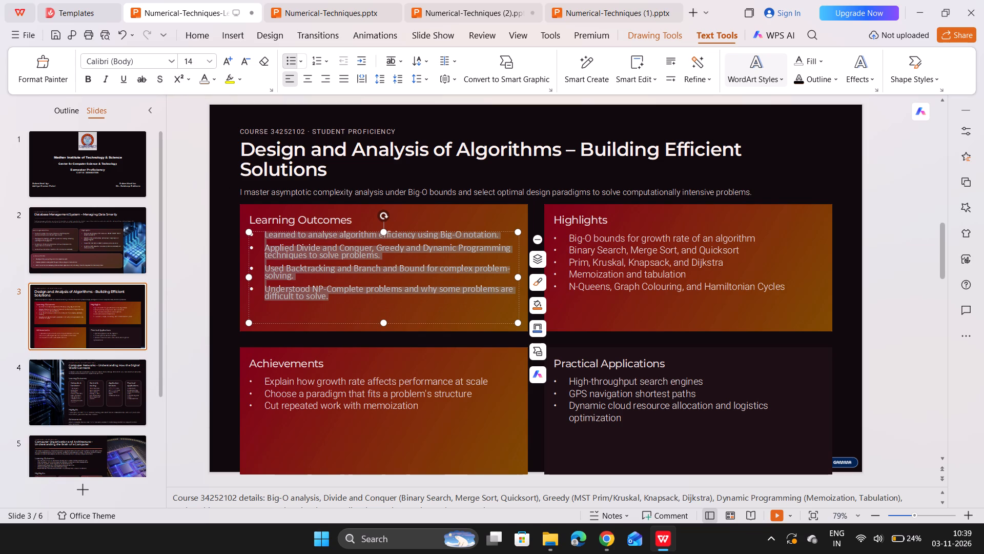
pyautogui.click(230, 239)
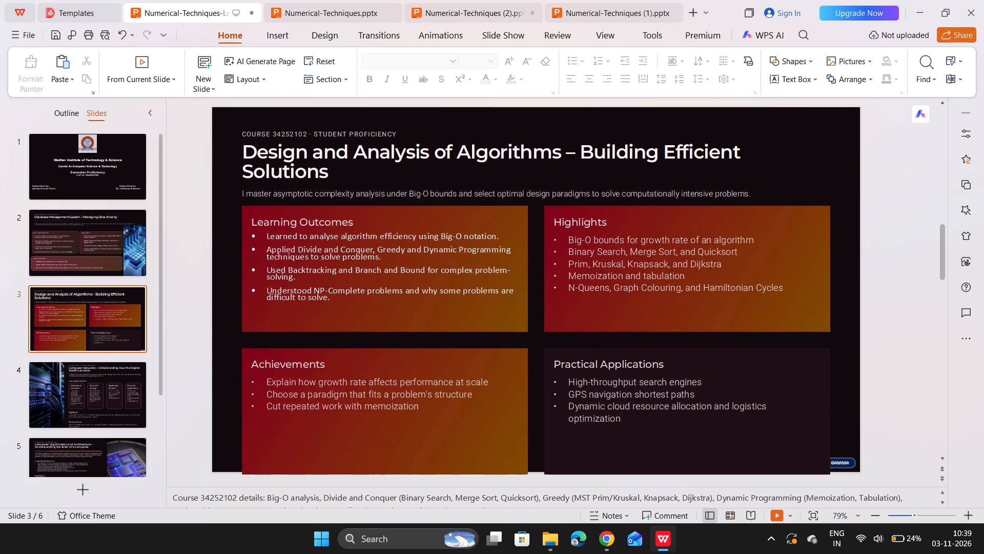
# Break "difficult to solve." onto its own line without a bullet and indent it with spaces under the last Learning Outcomes item.
pyautogui.click(514, 287)
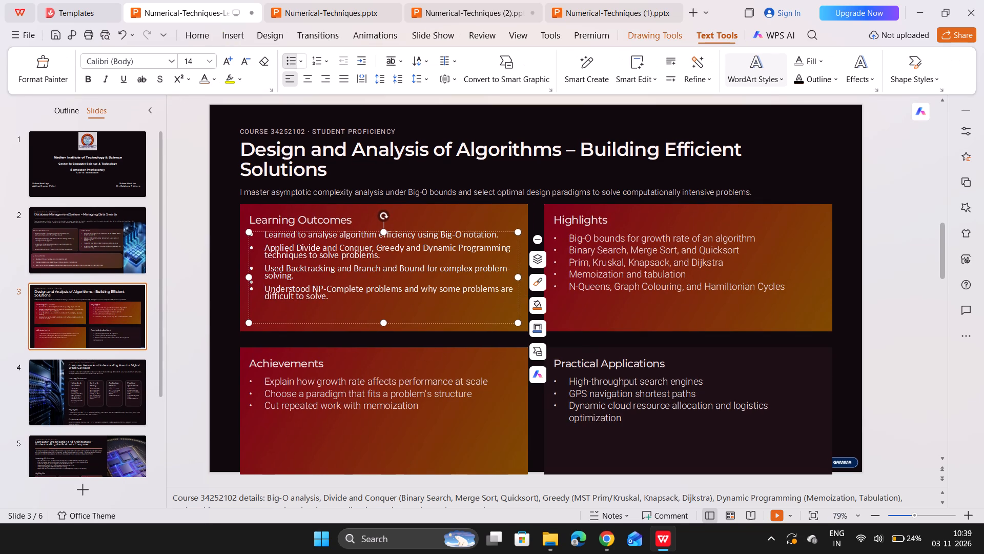
pyautogui.press('Down')
pyautogui.press('Down')
pyautogui.press('Return')
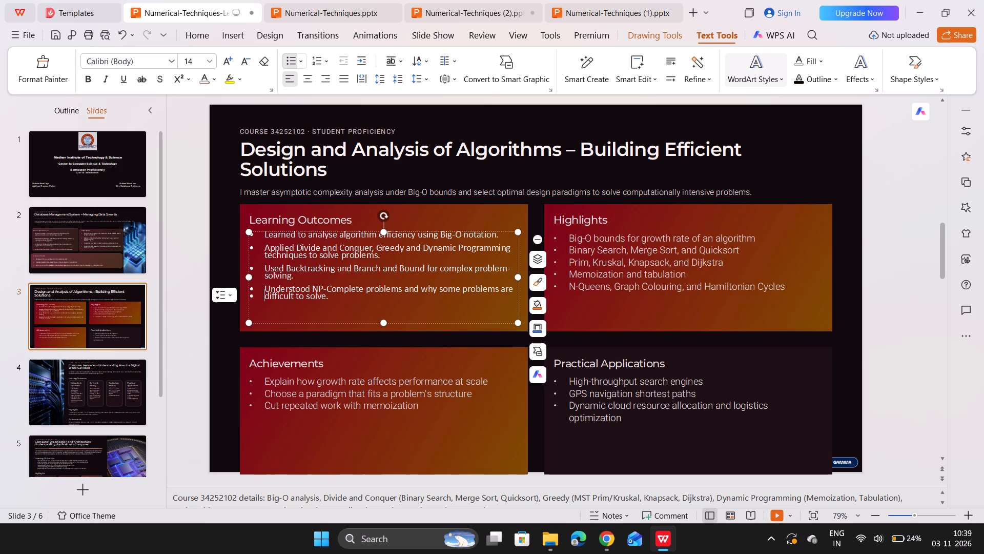
pyautogui.press('Return')
pyautogui.press('BackSpace')
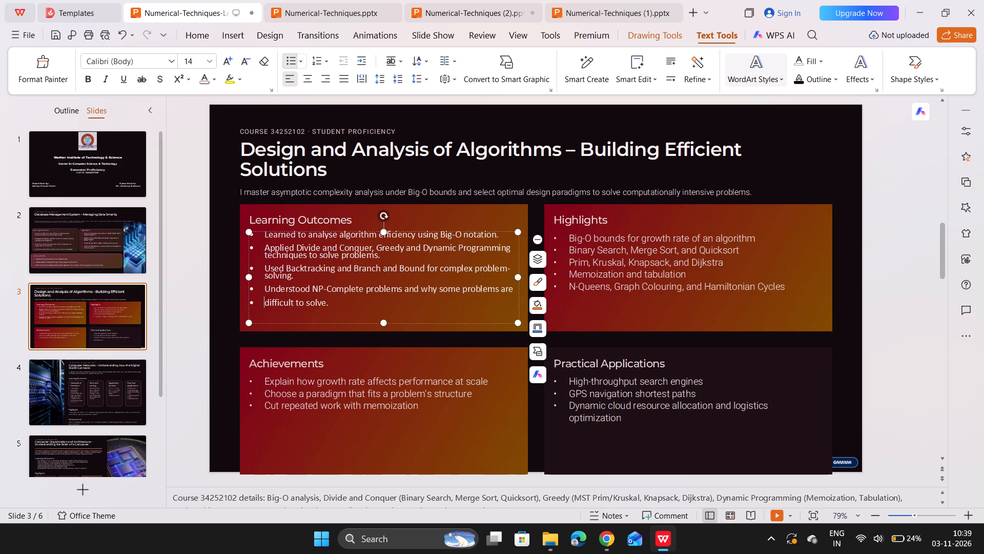
pyautogui.press('space')
pyautogui.press('space')
pyautogui.press('space')
pyautogui.press('space')
pyautogui.press('space')
pyautogui.press('space')
pyautogui.press('space')
pyautogui.press('space')
pyautogui.press('space')
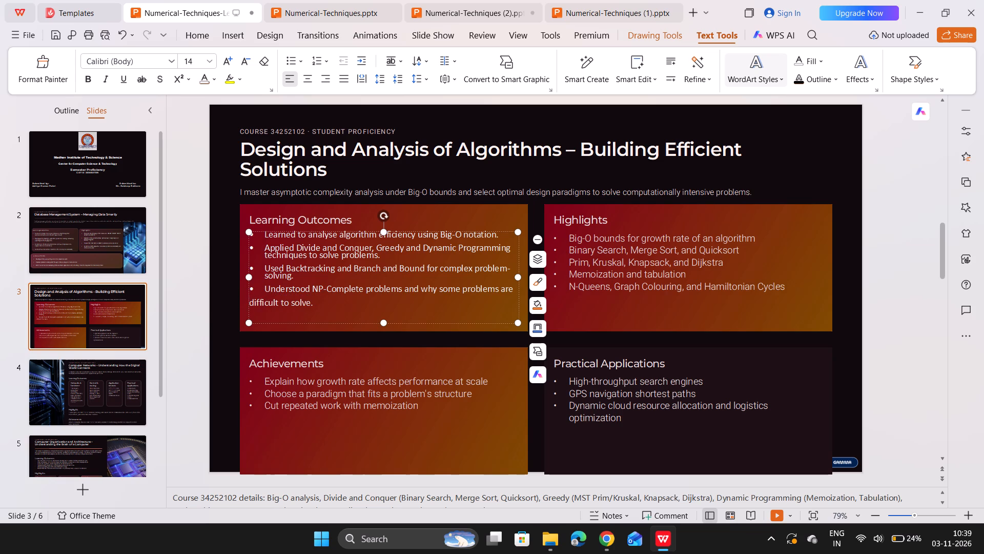
pyautogui.press('BackSpace')
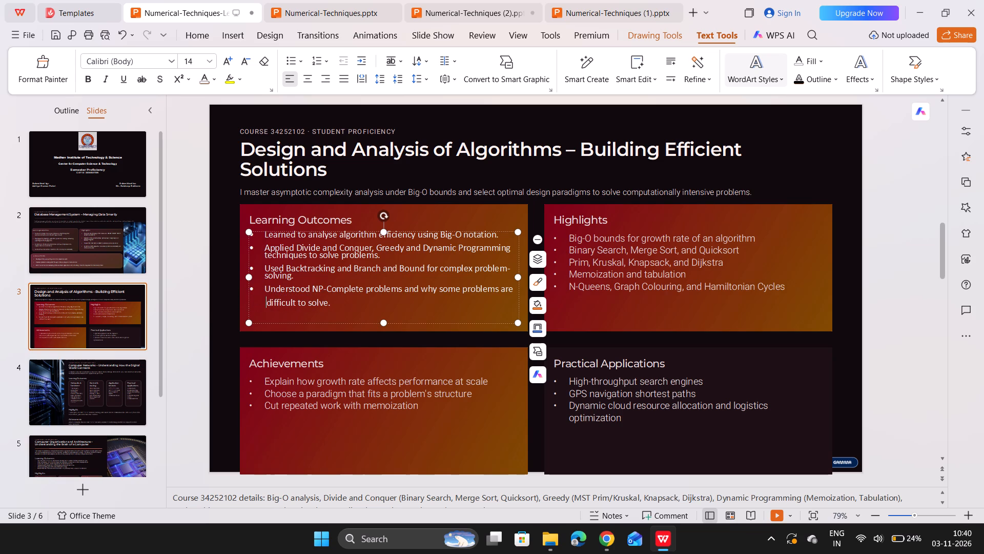
# Break "solving." onto its own line without a bullet and indent it with spaces under the Backtracking item.
pyautogui.press('Up')
pyautogui.press('Up')
pyautogui.press('Up')
pyautogui.press('Up')
pyautogui.press('Left')
pyautogui.press('Return')
pyautogui.press('Return')
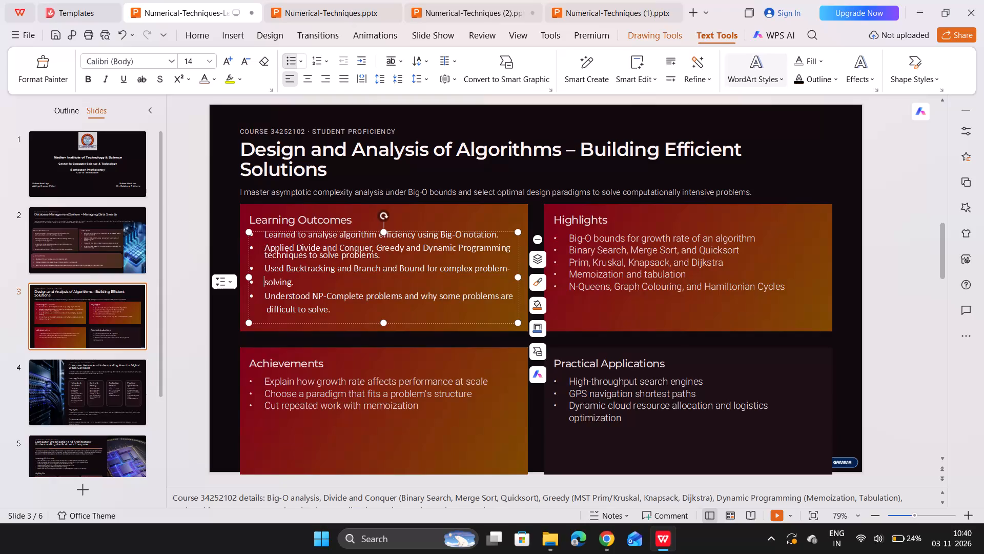
pyautogui.press('BackSpace')
pyautogui.press('space')
pyautogui.press('space')
pyautogui.press('space')
pyautogui.press('space')
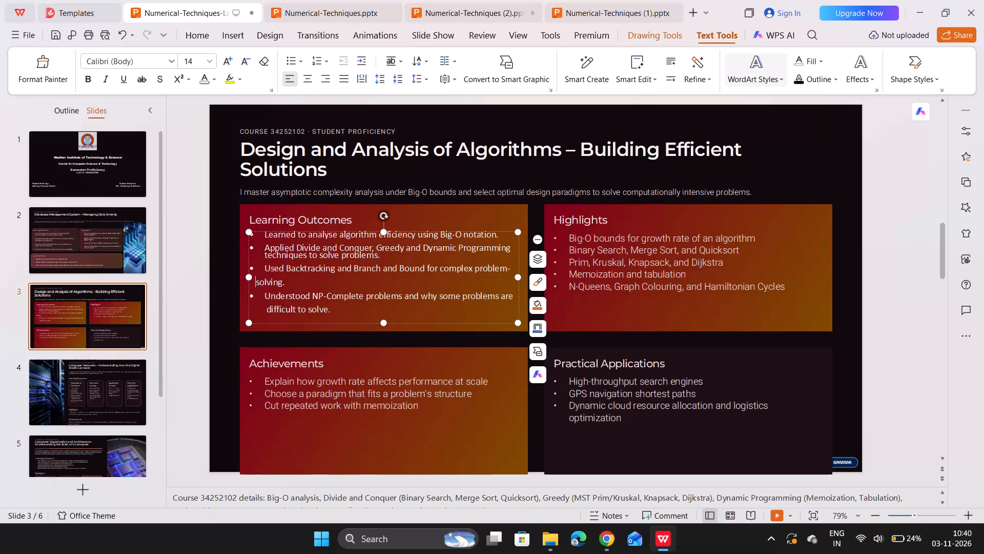
pyautogui.press('space')
pyautogui.press('space')
pyautogui.press('space')
# Break "techniques to solve problems." onto its own unbulleted line and align it with spaces under the Divide and Conquer item.
pyautogui.press('Up')
pyautogui.press('Up')
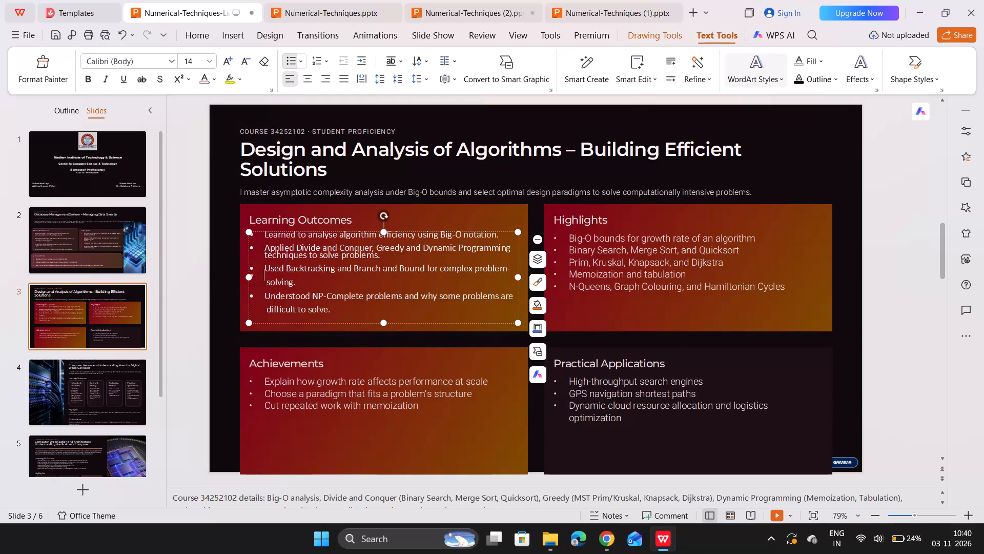
pyautogui.press('Up')
pyautogui.press('Up')
pyautogui.press('Up')
pyautogui.press('Down')
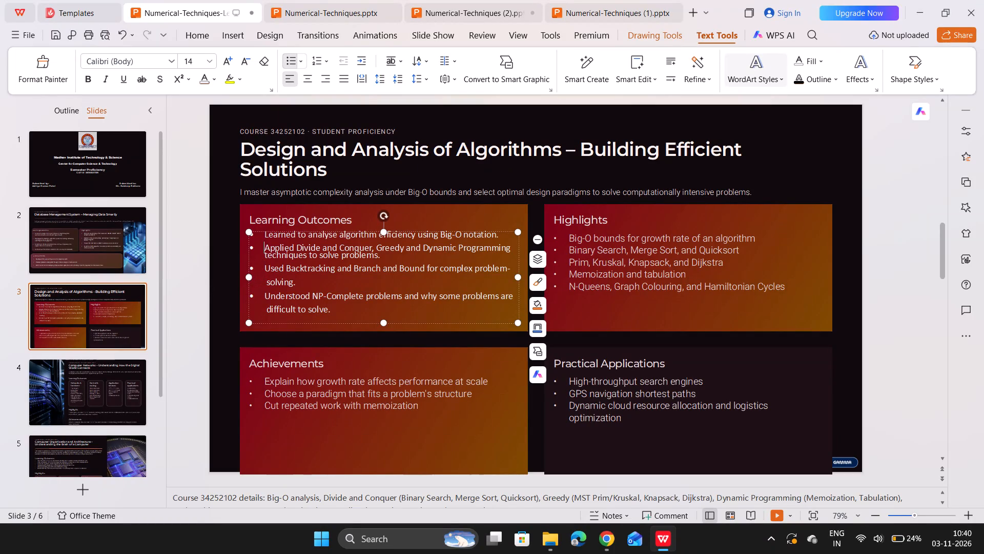
pyautogui.press('Left')
pyautogui.press('Return')
pyautogui.press('Return')
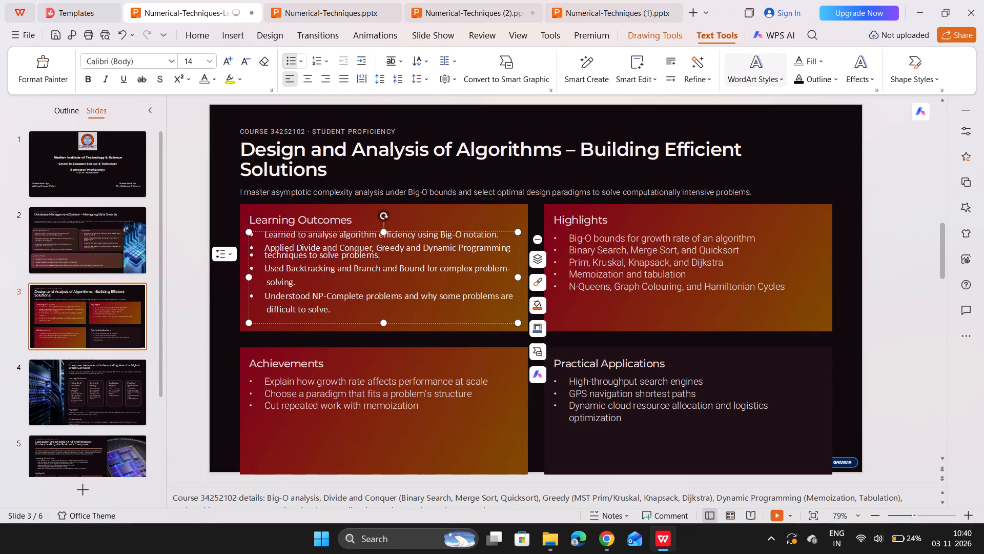
pyautogui.press('BackSpace')
pyautogui.press('space')
pyautogui.press('space')
pyautogui.press('space')
pyautogui.press('space')
pyautogui.press('space')
pyautogui.press('space')
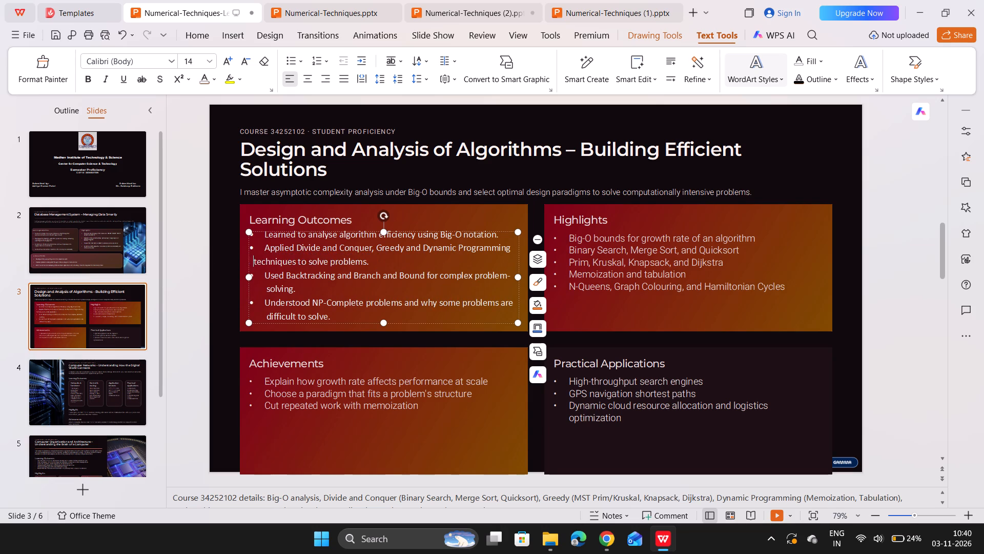
pyautogui.press('space')
pyautogui.press('space')
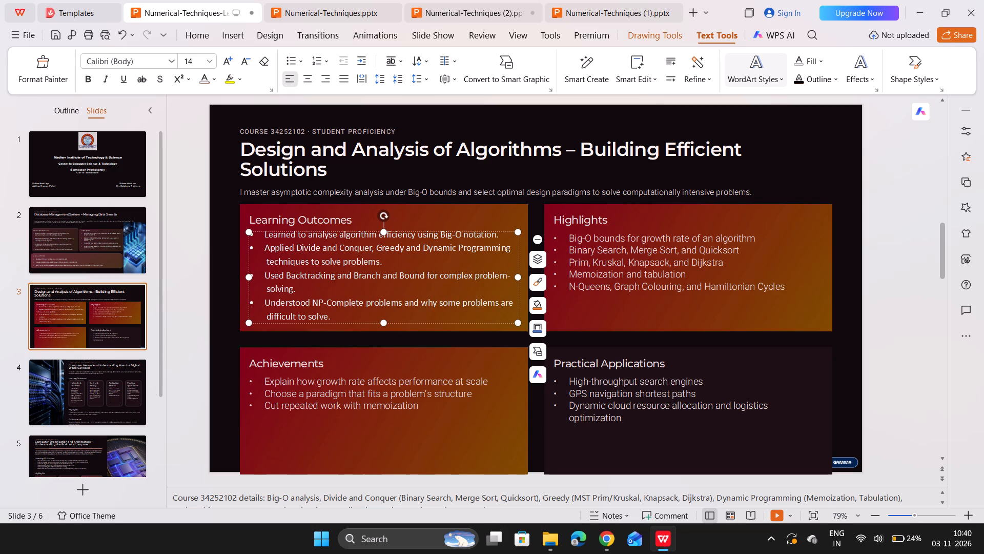
pyautogui.press('BackSpace')
# Copy all five bullets of the Highlights text box on the Design and Analysis of Algorithms slide.
pyautogui.click(709, 274)
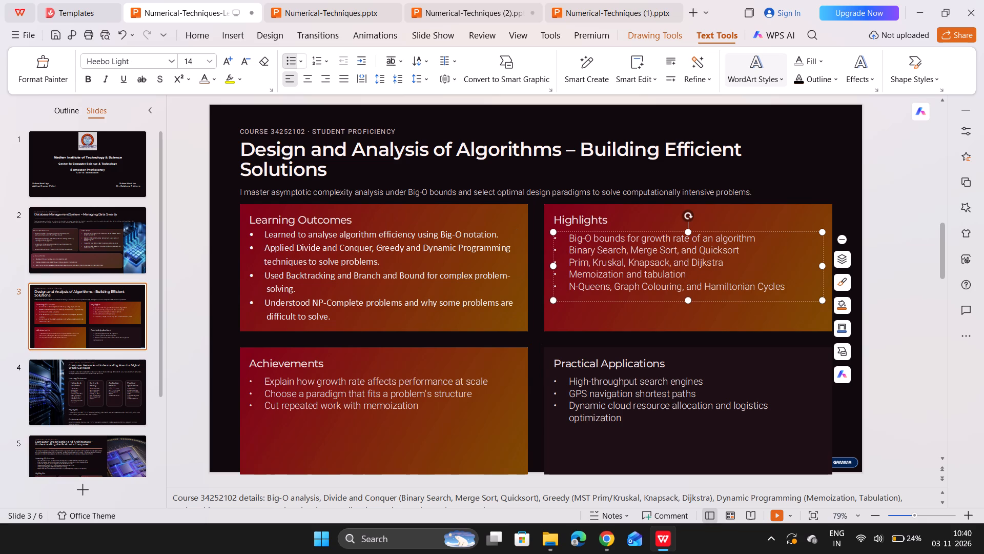
pyautogui.press('Right')
pyautogui.press('Right')
pyautogui.press('Right')
pyautogui.press('Right')
pyautogui.press('Right')
pyautogui.press('Right')
pyautogui.press('Right')
pyautogui.press('Right')
pyautogui.press('Right')
pyautogui.press('Right')
pyautogui.press('Right')
pyautogui.press('Right')
pyautogui.press('Right')
pyautogui.press('Right')
pyautogui.press('Right')
pyautogui.press('Right')
pyautogui.press('Right')
pyautogui.press('Right')
pyautogui.press('Right')
pyautogui.press('Right')
pyautogui.press('Right')
pyautogui.press('Right')
pyautogui.press('Right')
pyautogui.press('Right')
pyautogui.hotkey('ctrl', 'shift', 'Up')
pyautogui.hotkey('ctrl', 'shift', 'Up')
pyautogui.hotkey('ctrl', 'shift', 'Up')
pyautogui.hotkey('ctrl', 'shift', 'Up')
pyautogui.hotkey('ctrl', 'shift', 'Up')
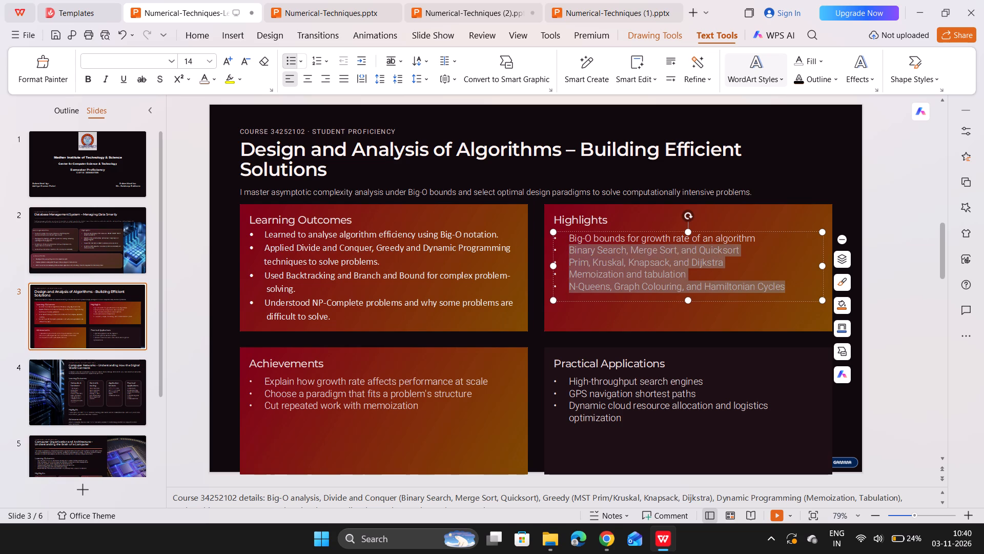
pyautogui.hotkey('ctrl', 'c')
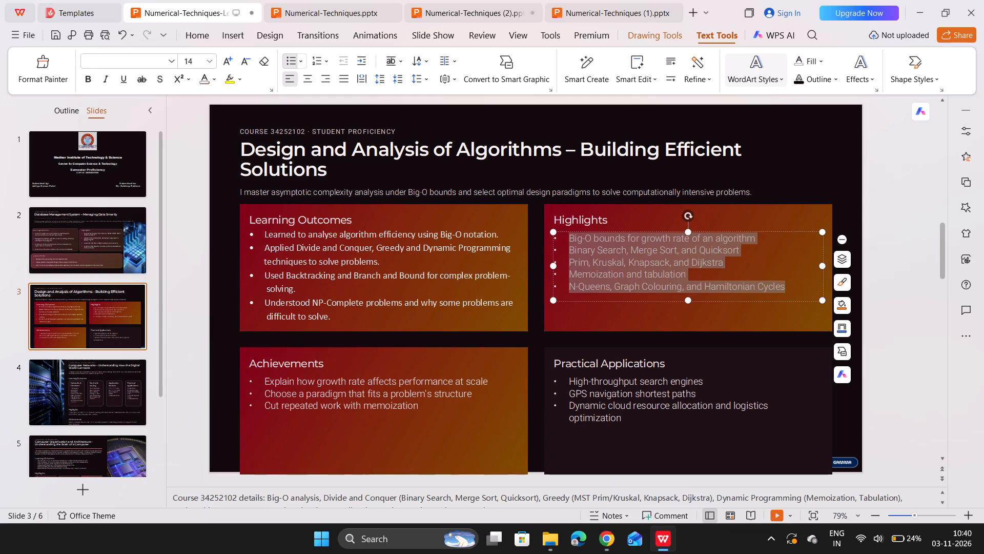
pyautogui.hotkey('ctrl', 'v')
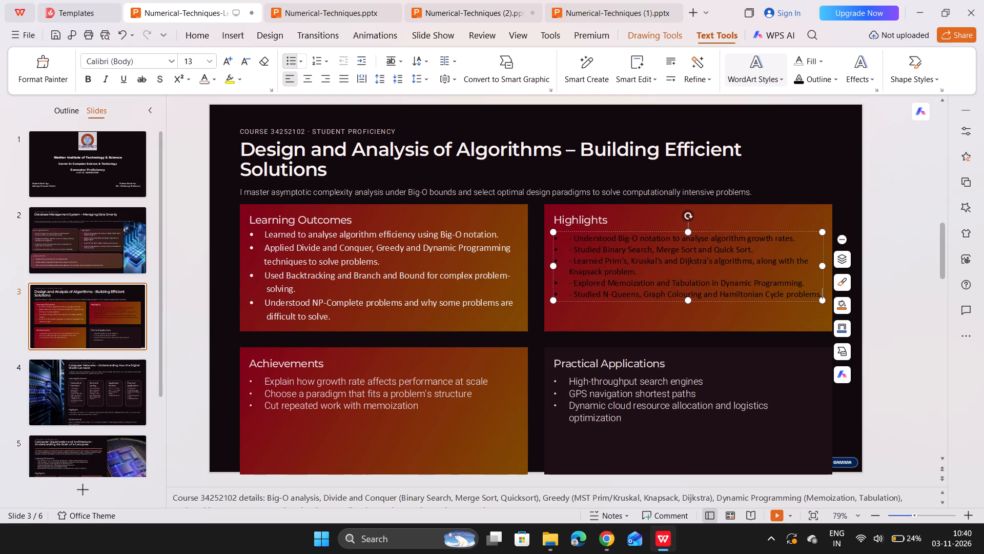
# Format all the pasted Highlights bullets with white text at font size 14.
pyautogui.hotkey('ctrl', 'shift', 'Up')
pyautogui.hotkey('ctrl', 'shift', 'Up')
pyautogui.hotkey('ctrl', 'shift', 'Up')
pyautogui.hotkey('ctrl', 'shift', 'Up')
pyautogui.hotkey('ctrl', 'shift', 'Up')
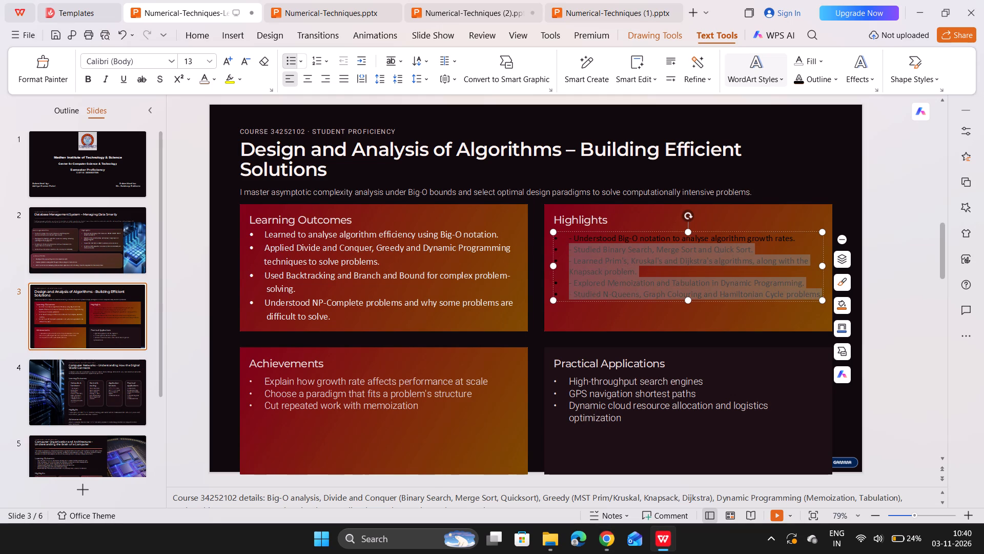
pyautogui.click(206, 79)
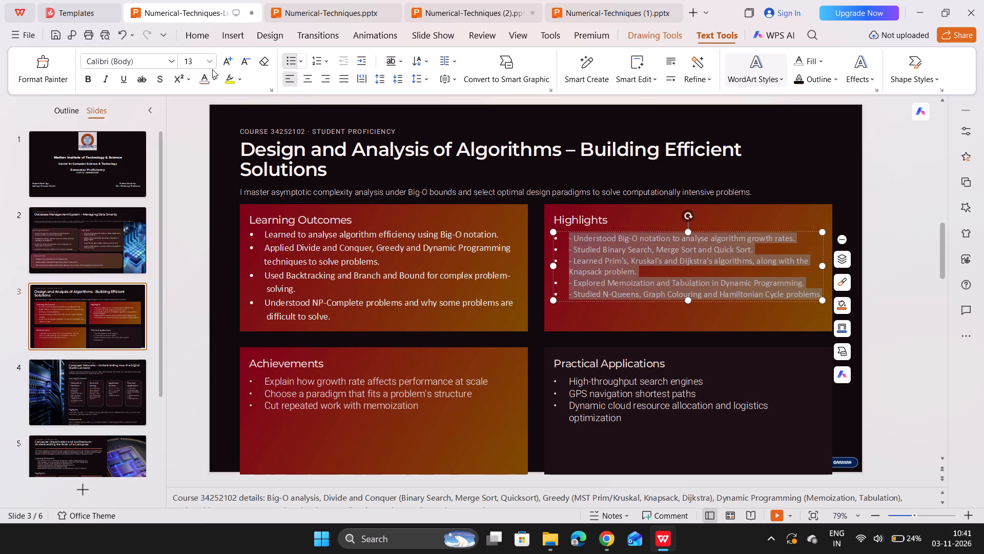
pyautogui.click(209, 61)
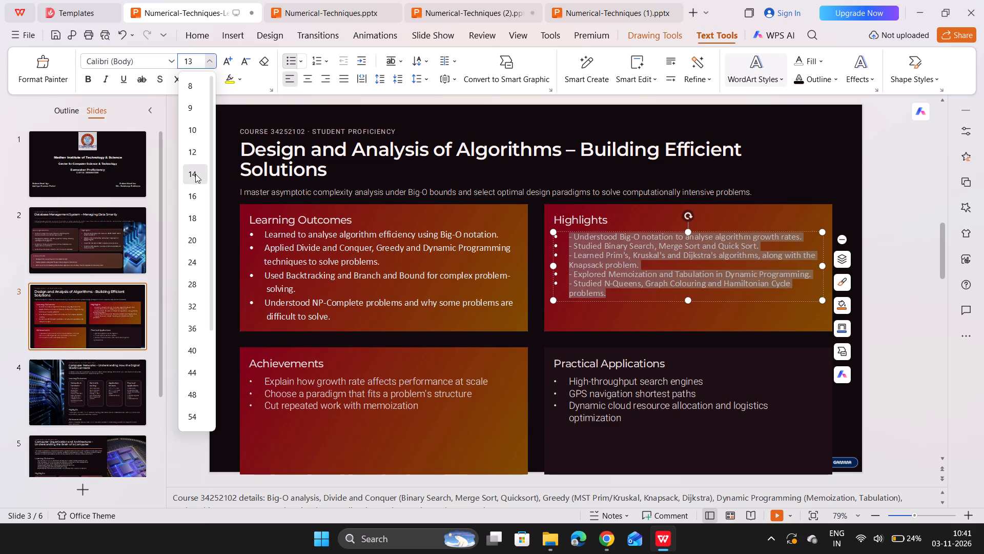
pyautogui.click(195, 174)
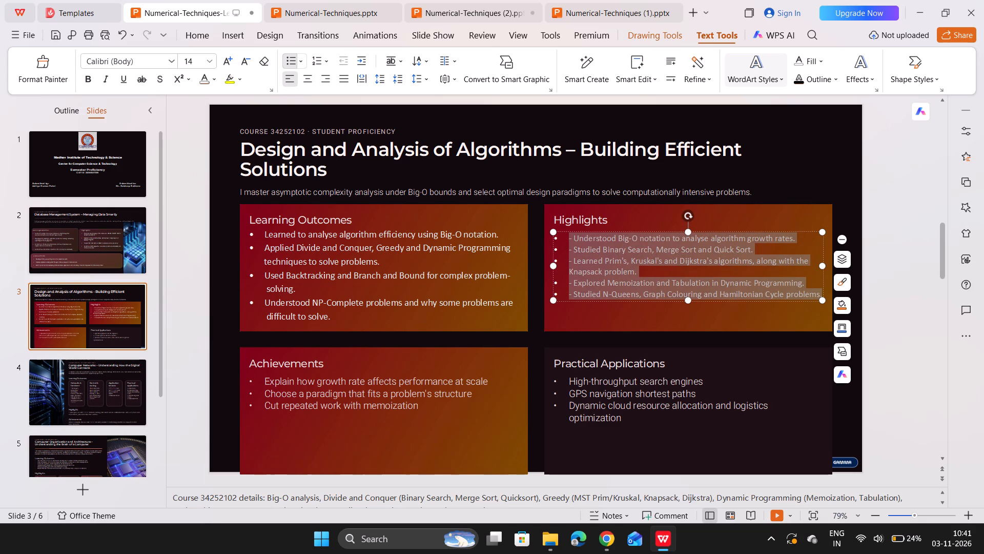
# Extend the Highlights text box downward to give its bullets more room.
pyautogui.moveTo(691, 298); pyautogui.dragTo(692, 311)
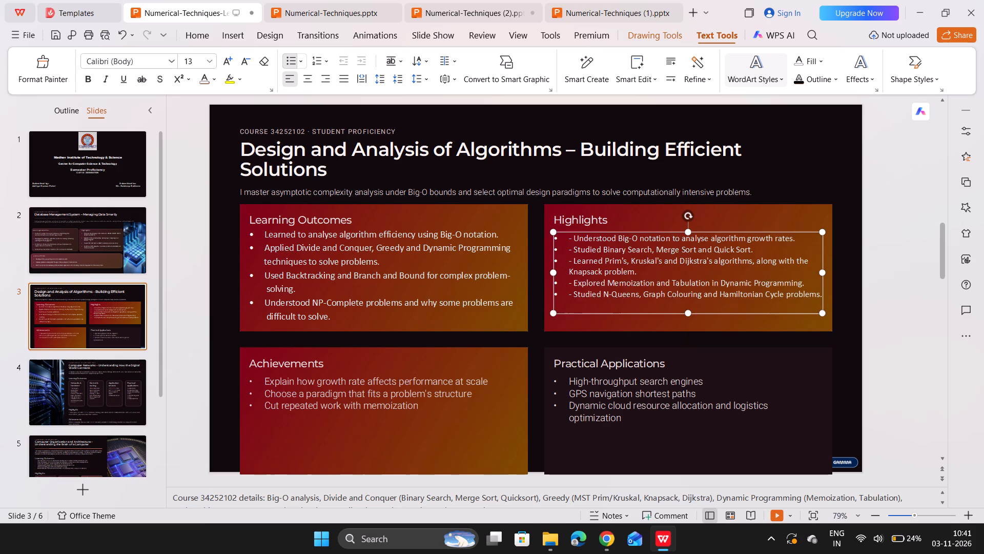
# Remove the leading hyphen and space from each of the five Highlights bullets.
pyautogui.click(573, 239)
pyautogui.press('BackSpace')
pyautogui.press('BackSpace')
pyautogui.press('Down')
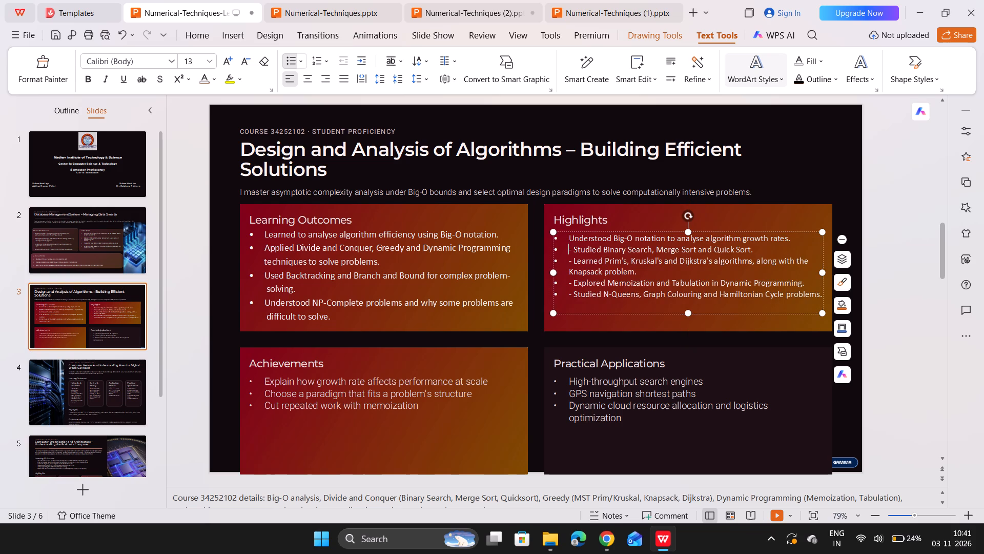
pyautogui.press('Right')
pyautogui.press('Right')
pyautogui.press('BackSpace')
pyautogui.press('BackSpace')
pyautogui.press('Down')
pyautogui.press('Right')
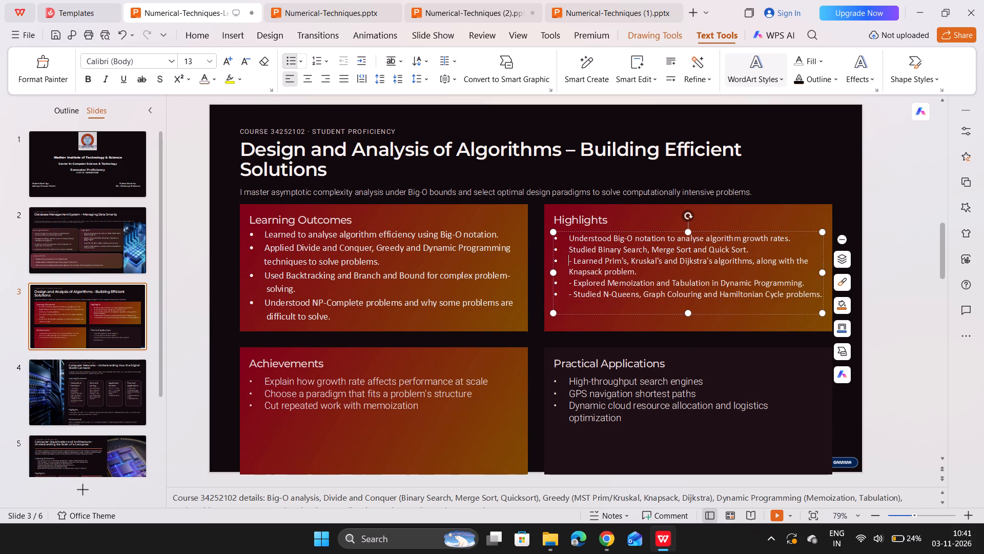
pyautogui.press('Right')
pyautogui.press('BackSpace')
pyautogui.press('BackSpace')
pyautogui.press('Down')
pyautogui.press('Down')
pyautogui.press('Right')
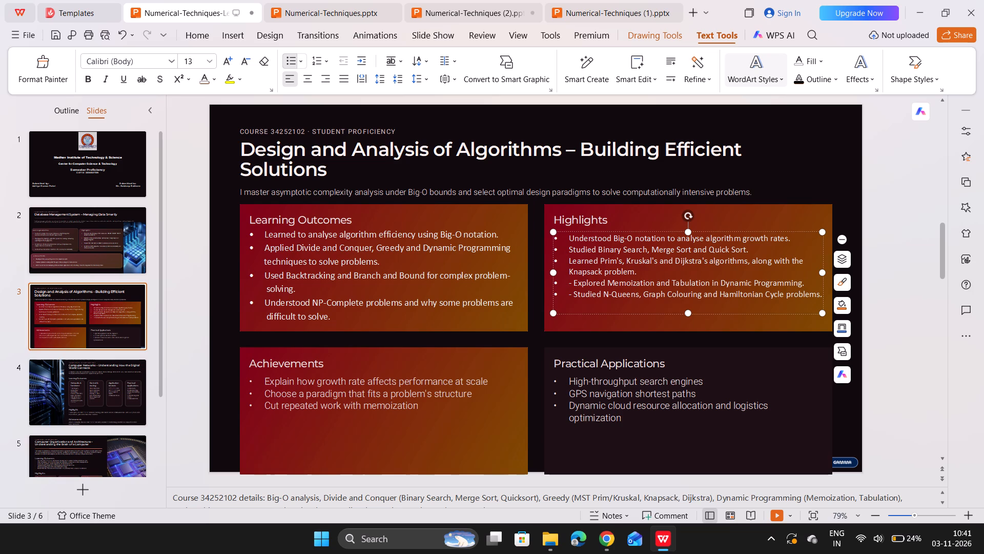
pyautogui.press('Right')
pyautogui.press('BackSpace')
pyautogui.press('BackSpace')
pyautogui.press('Down')
pyautogui.press('Right')
pyautogui.press('Right')
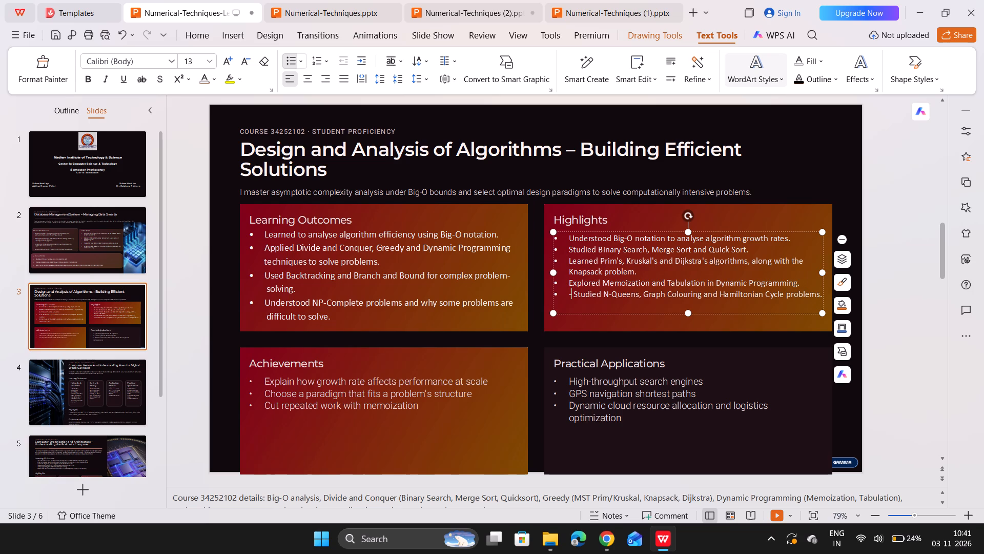
pyautogui.press('BackSpace')
pyautogui.press('BackSpace')
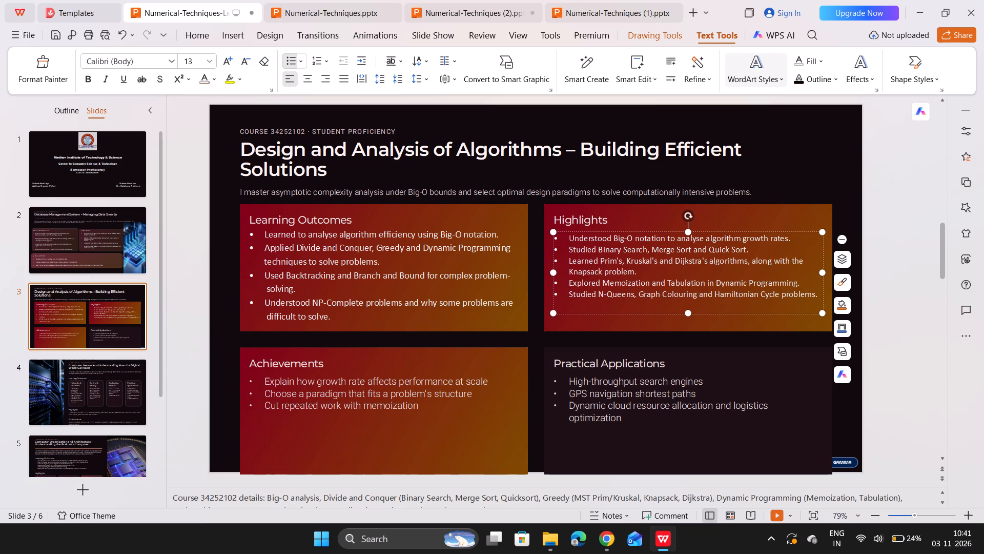
# Select all the Highlights bullets again and set their font size to 14.
pyautogui.click(483, 283)
pyautogui.click(729, 260)
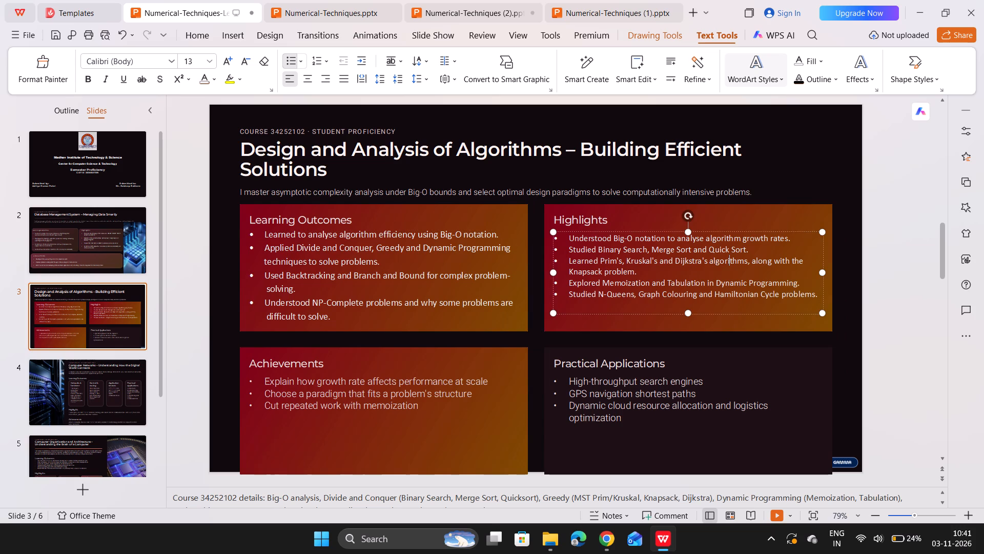
pyautogui.click(815, 294)
pyautogui.press('Right')
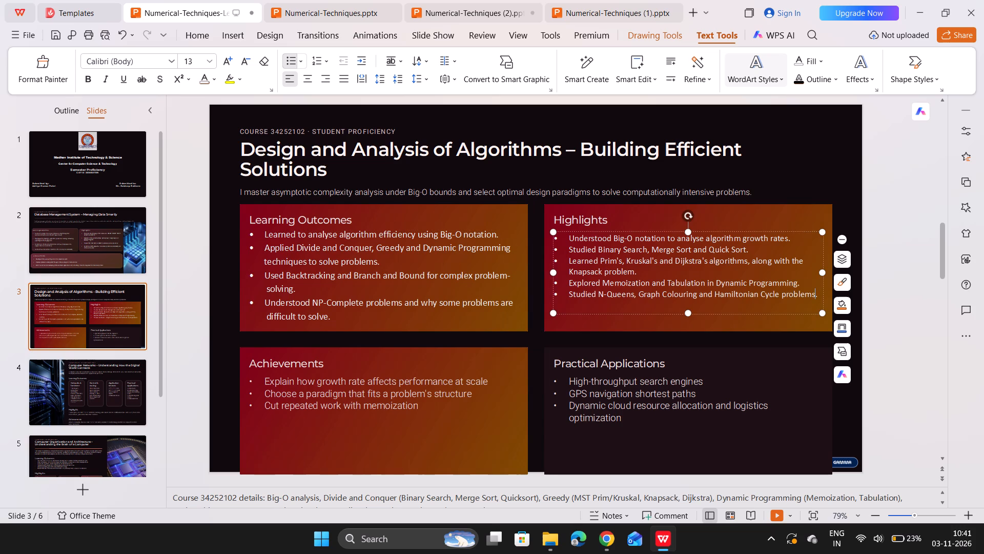
pyautogui.hotkey('ctrl', 'shift', 'Up')
pyautogui.hotkey('ctrl', 'shift', 'Up')
pyautogui.hotkey('ctrl', 'shift', 'Up')
pyautogui.hotkey('ctrl', 'shift', 'Up')
pyautogui.hotkey('ctrl', 'shift', 'Up')
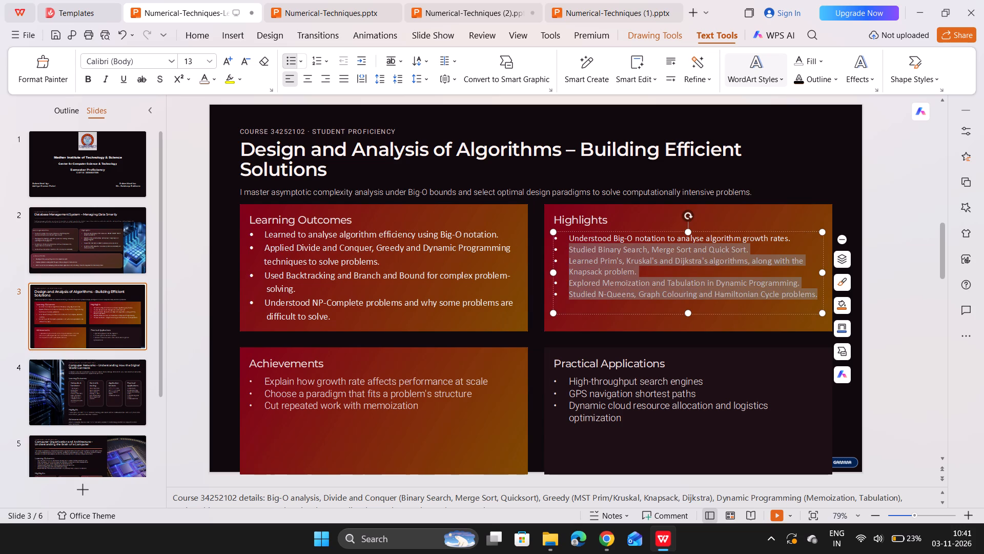
pyautogui.click(213, 59)
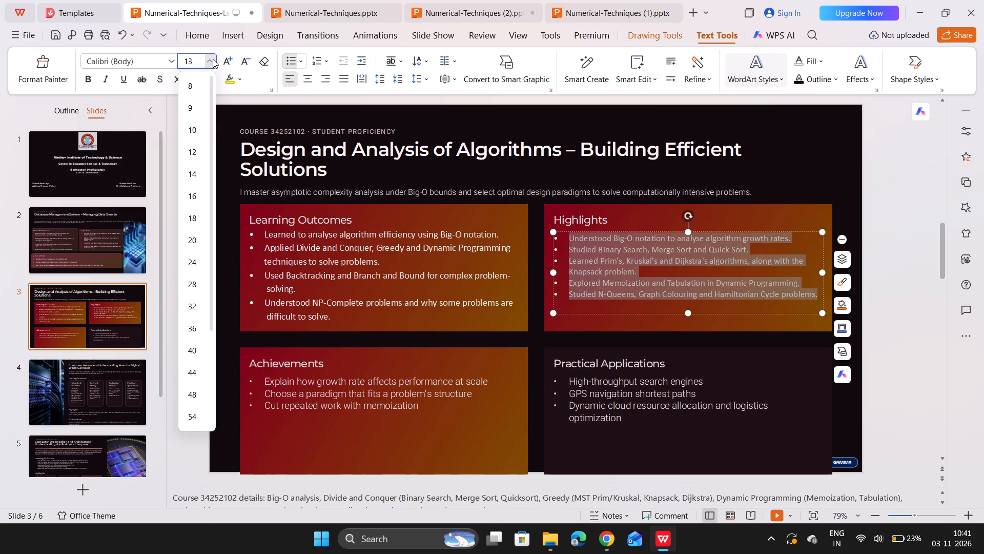
pyautogui.click(200, 180)
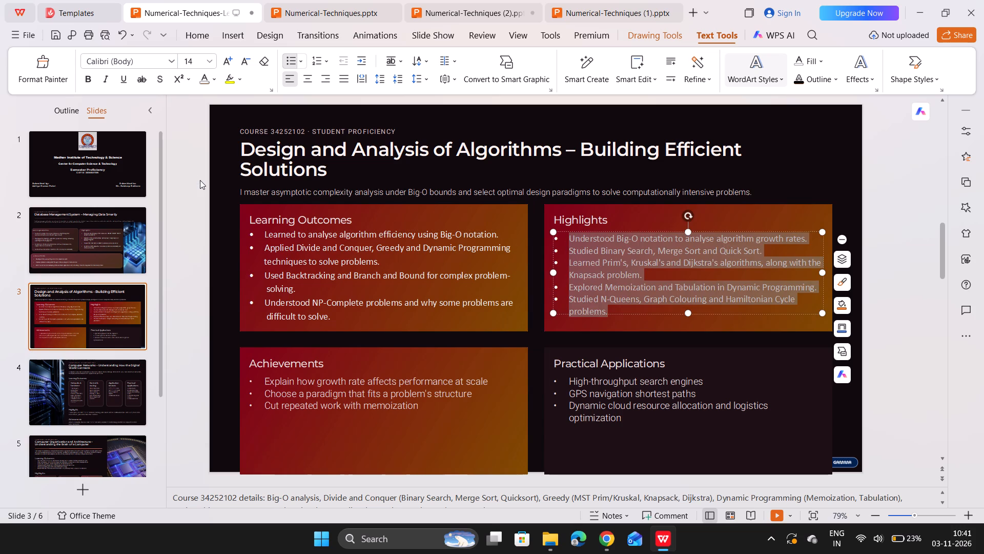
pyautogui.click(526, 339)
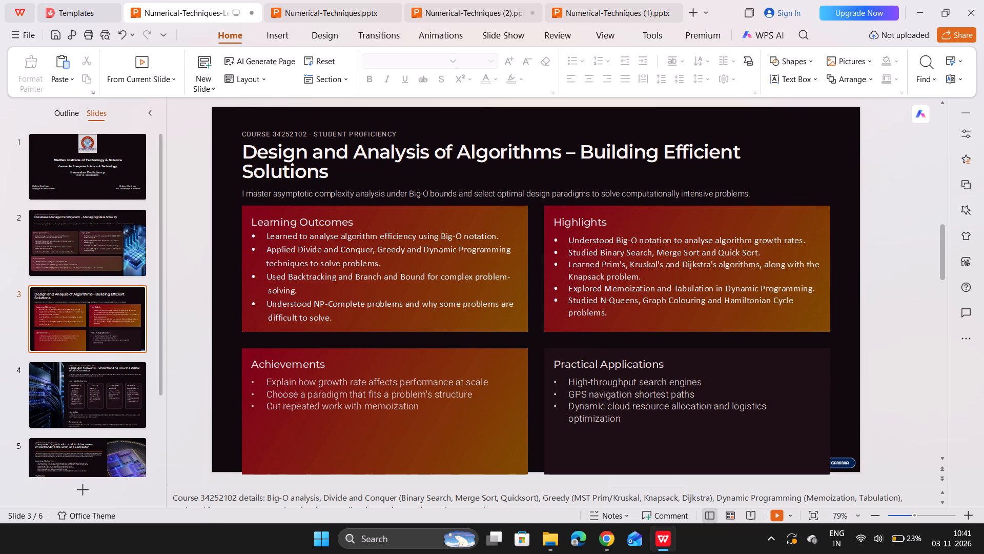
# Shorten the gradient picture behind Achievements from its bottom edge to a height of about 2.35 in.
pyautogui.click(416, 425)
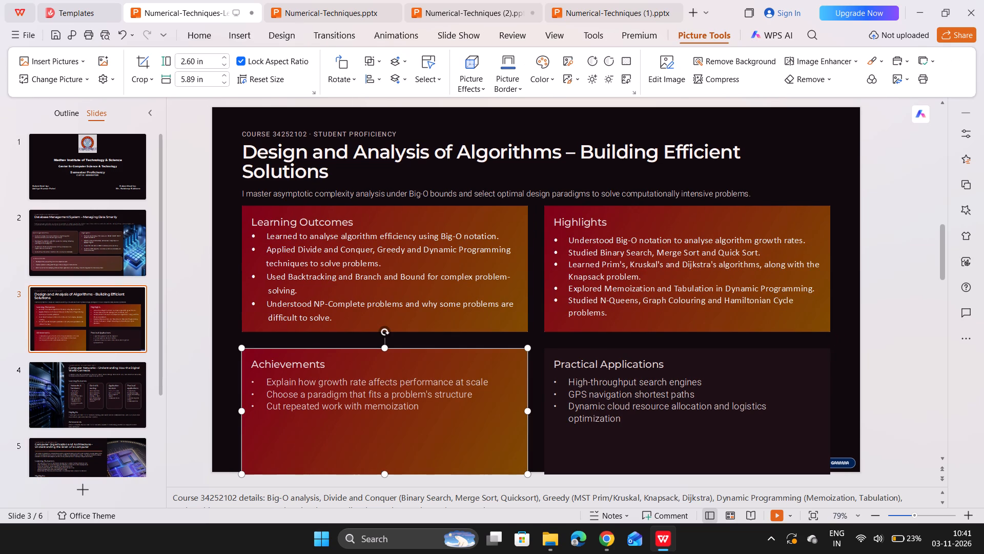
pyautogui.moveTo(385, 473); pyautogui.dragTo(384, 472)
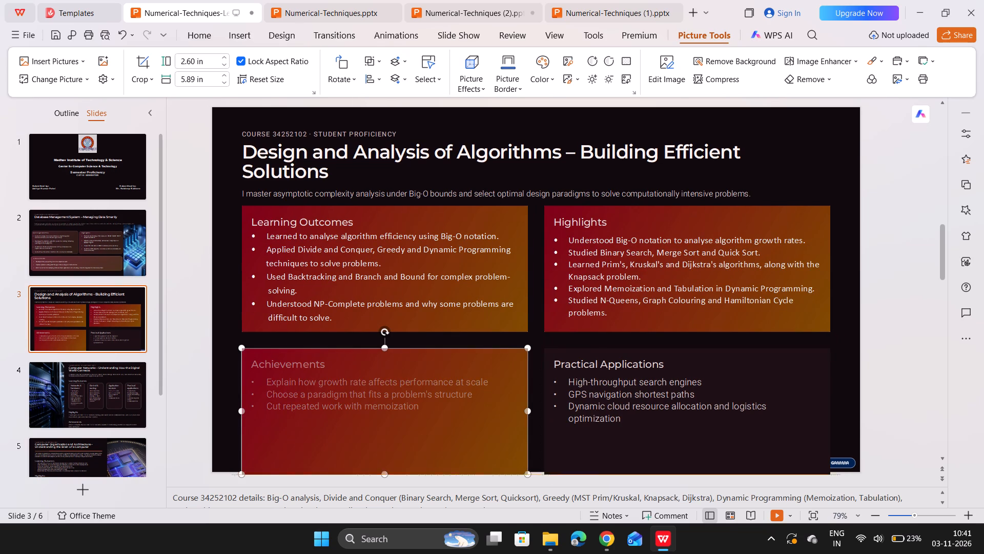
pyautogui.moveTo(384, 472); pyautogui.dragTo(383, 462)
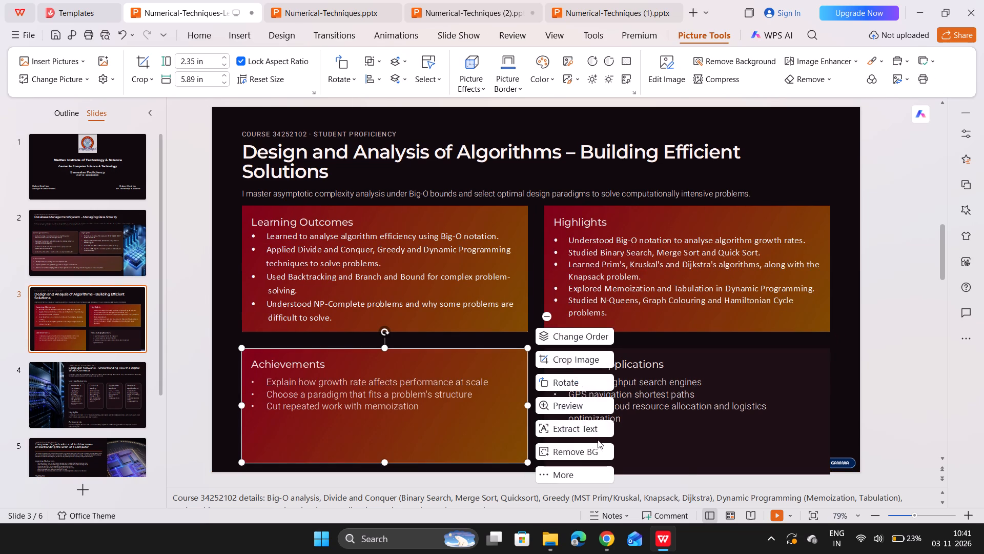
# Shorten the Practical Applications background card to about 2.06 in high and shift it slightly down.
pyautogui.click(640, 437)
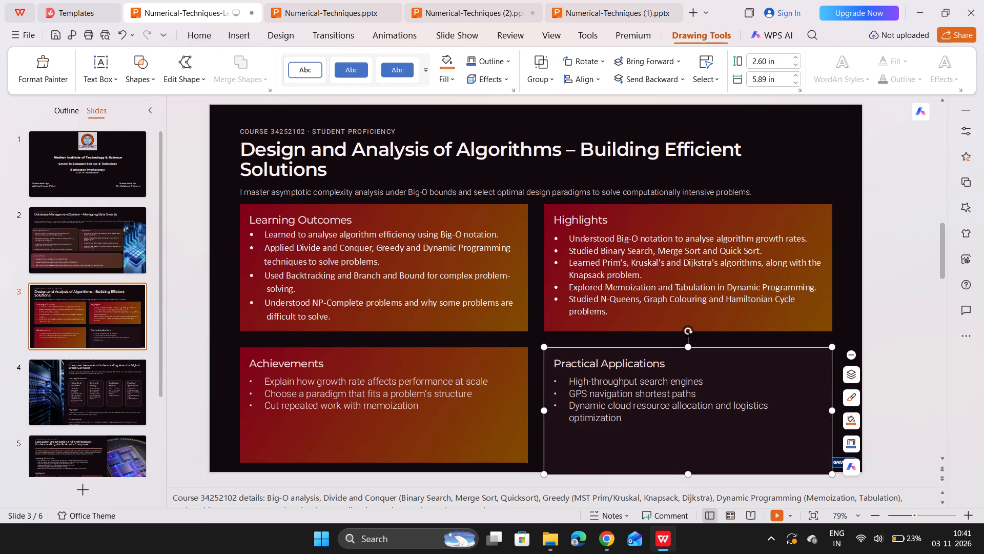
pyautogui.moveTo(688, 474); pyautogui.dragTo(685, 447)
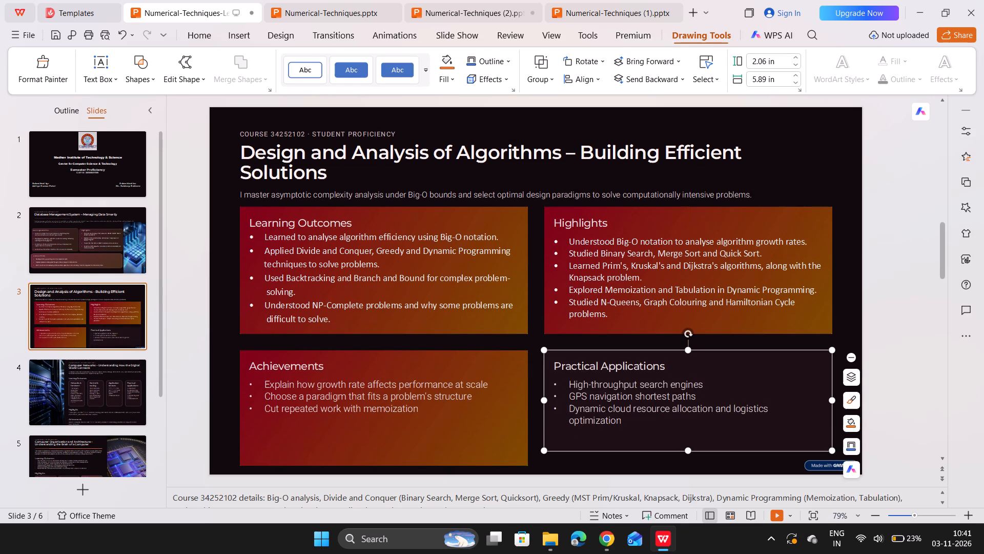
pyautogui.moveTo(685, 447); pyautogui.dragTo(685, 456)
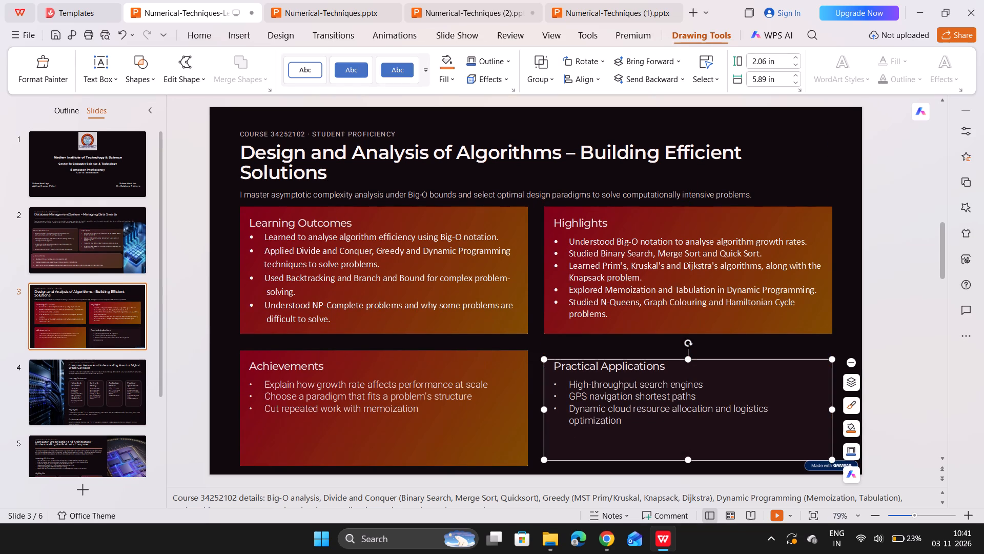
pyautogui.click(739, 467)
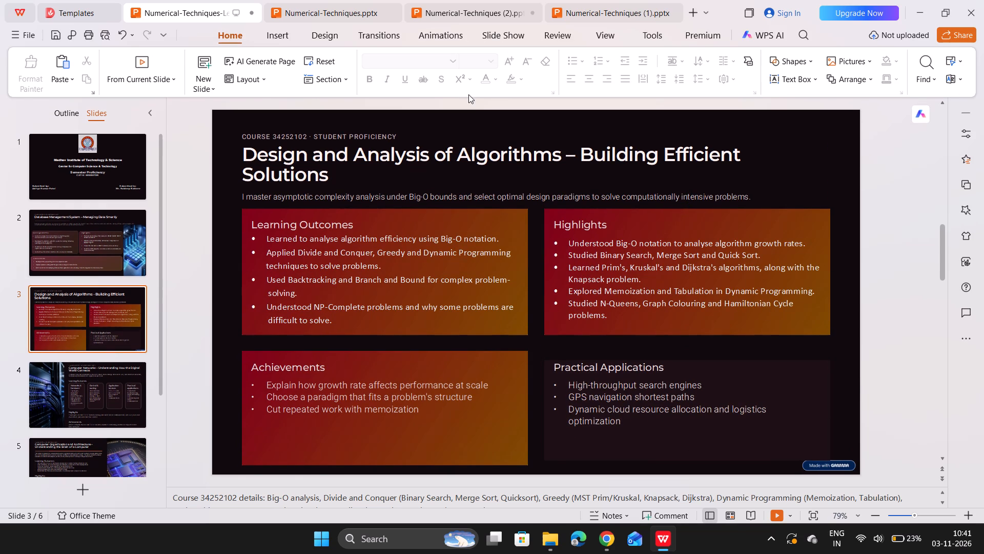
# Copy the dark cover picture from the Numerical-Techniques (1) presentation and paste it over the Gamma badge on the Algorithms slide.
pyautogui.click(567, 8)
pyautogui.hotkey('ctrl', 'c')
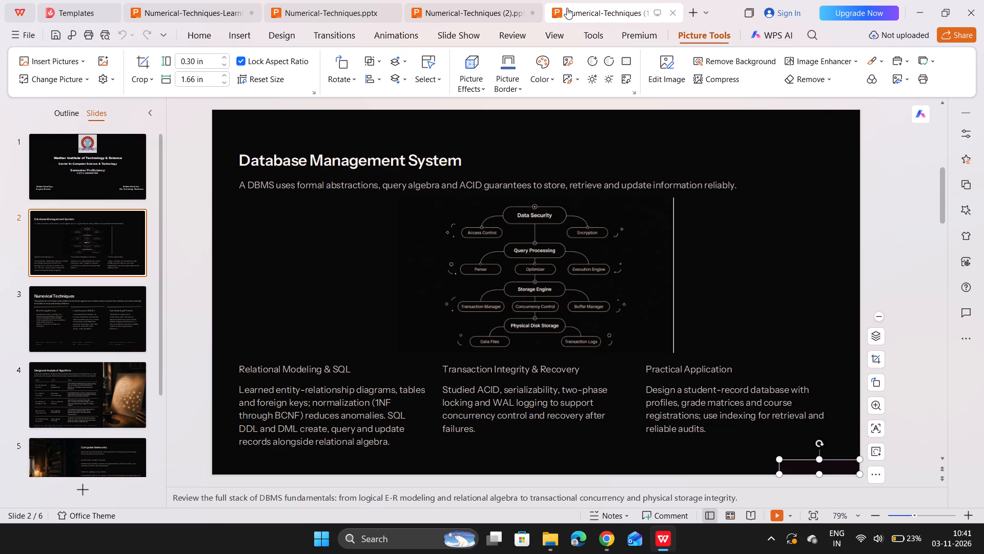
pyautogui.click(189, 0)
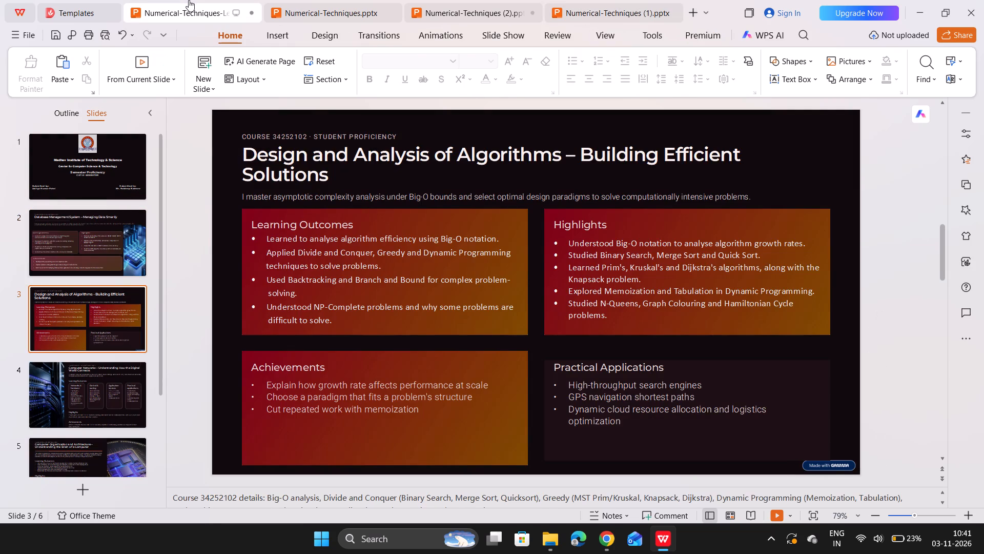
pyautogui.hotkey('ctrl', 'v')
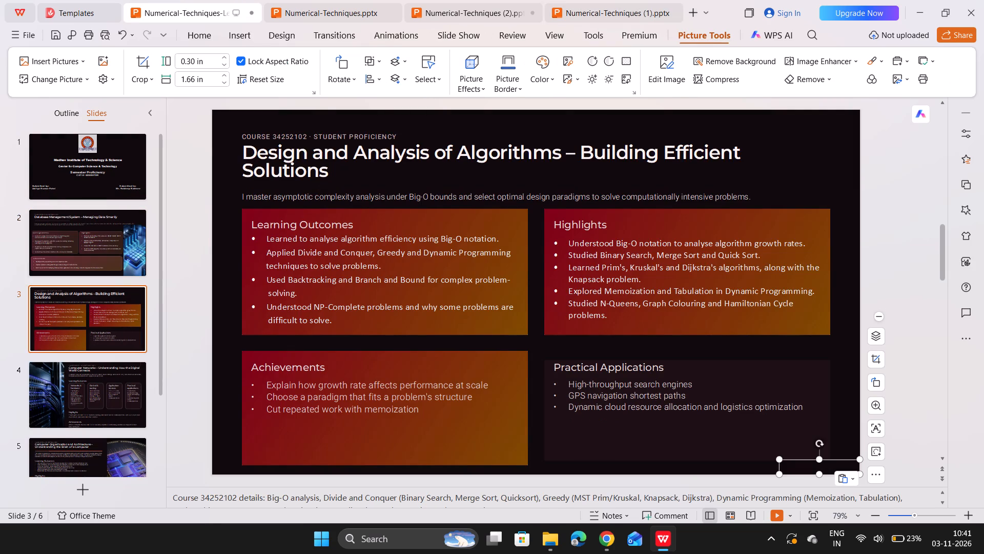
pyautogui.click(515, 342)
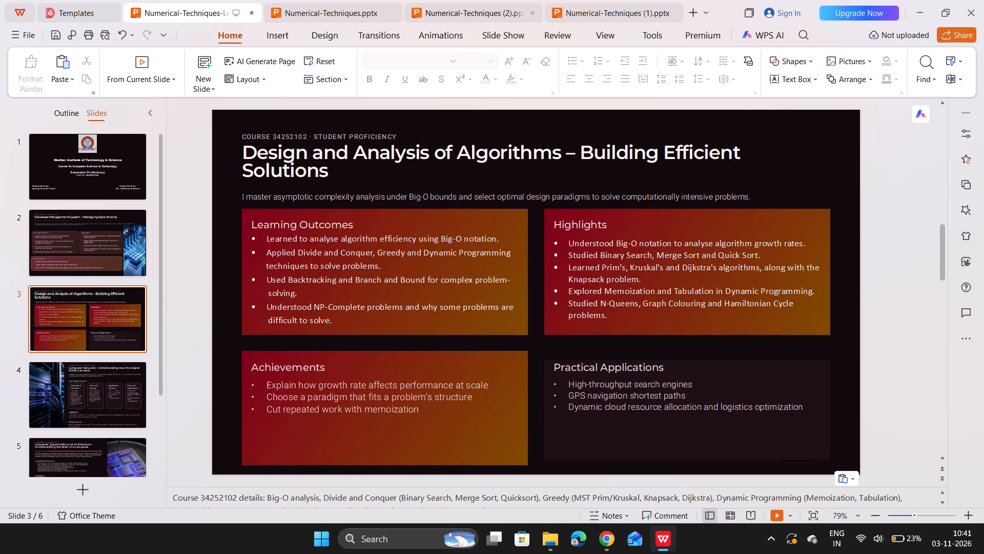
# Delete the Practical Applications background card, its bullet text and its heading from the Algorithms slide.
pyautogui.click(601, 386)
pyautogui.click(691, 440)
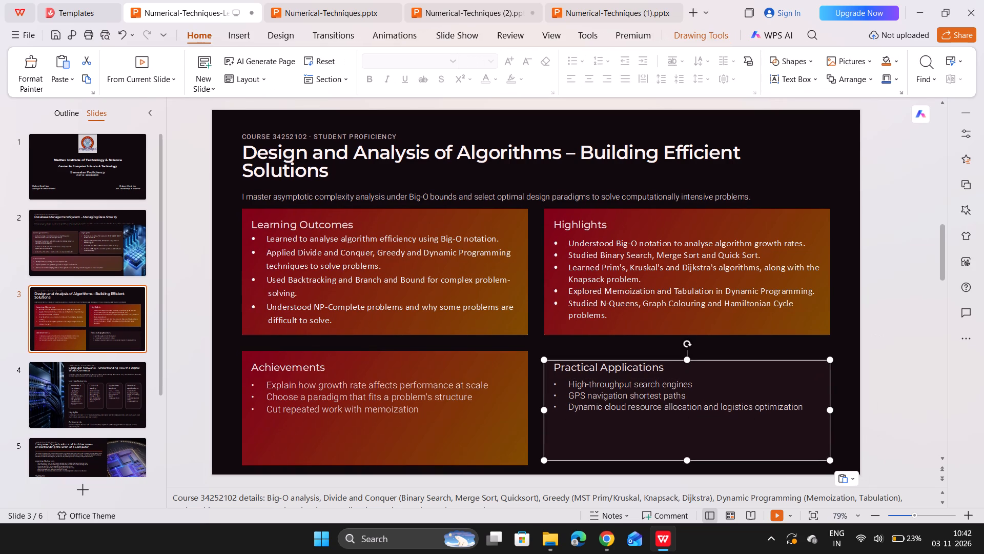
pyautogui.press('BackSpace')
pyautogui.click(683, 404)
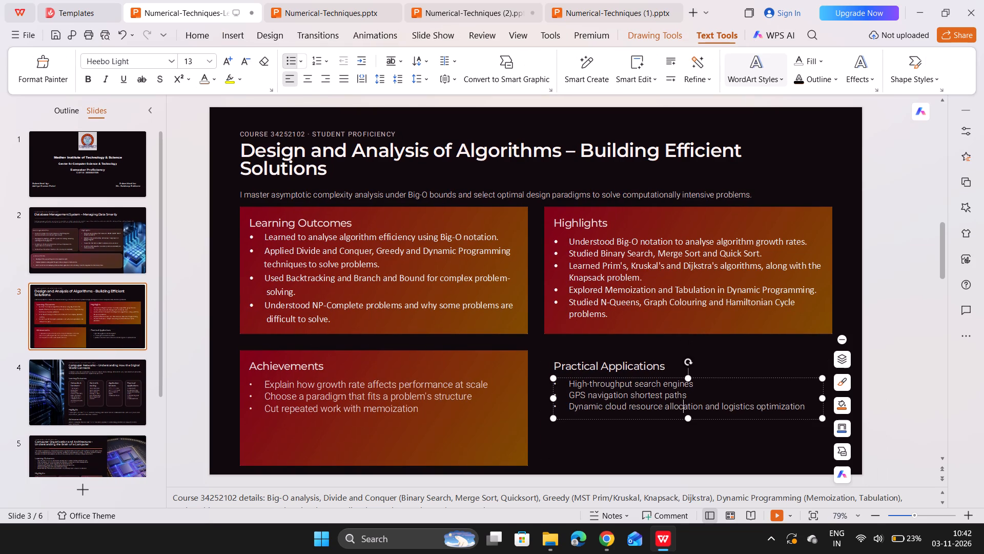
pyautogui.click(716, 377)
pyautogui.press('BackSpace')
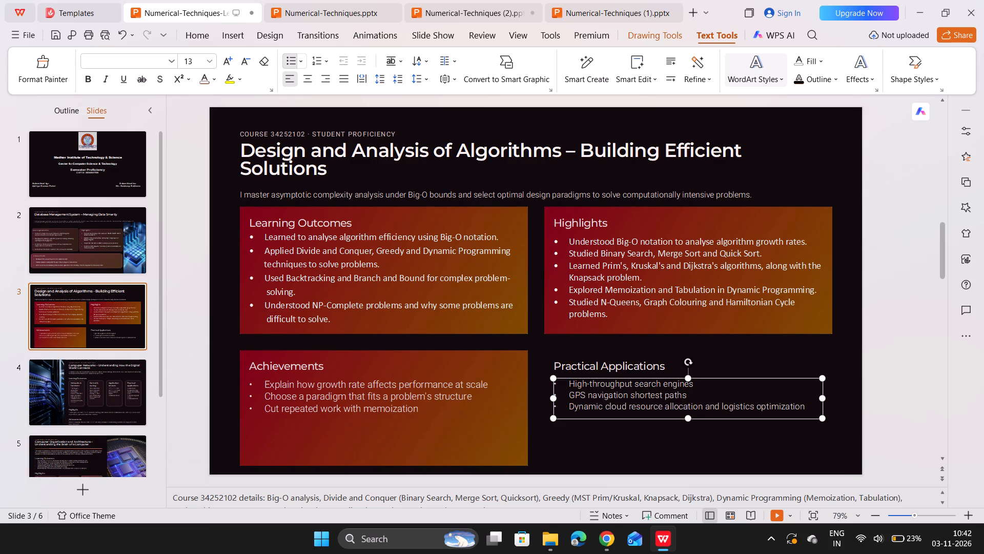
pyautogui.click(655, 368)
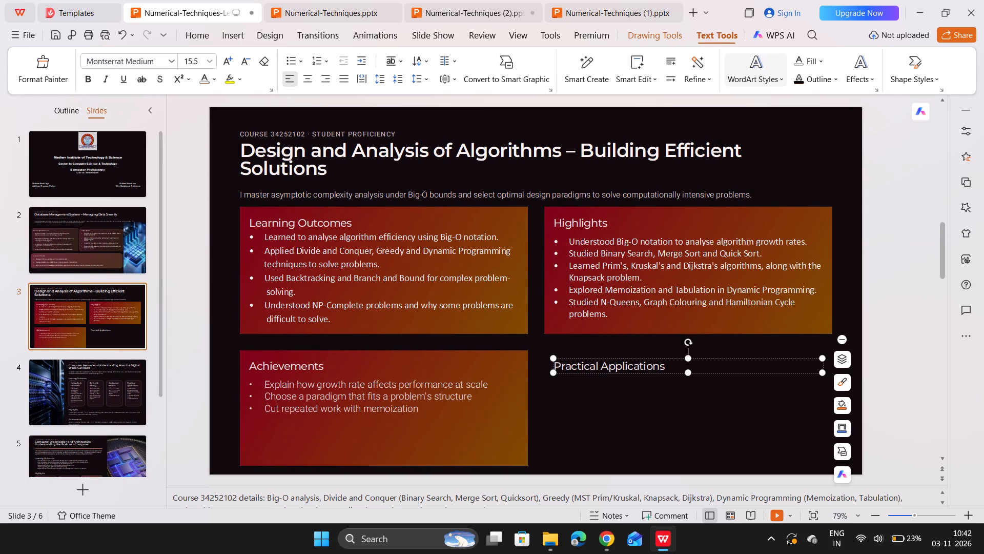
pyautogui.click(667, 356)
pyautogui.press('BackSpace')
# Widen the gradient picture behind Achievements to about 12.11 in, reaching the outer edge of the Highlights card.
pyautogui.click(484, 413)
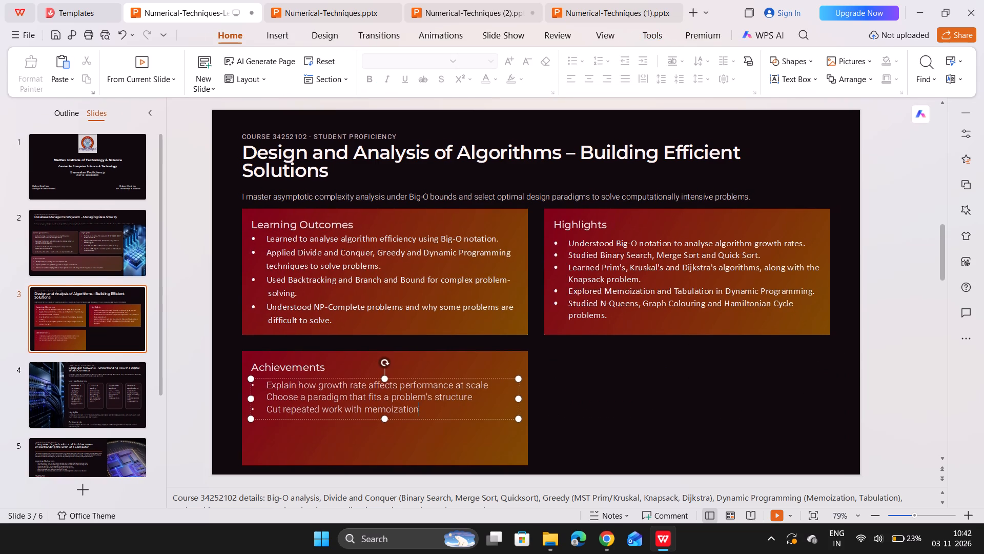
pyautogui.click(522, 397)
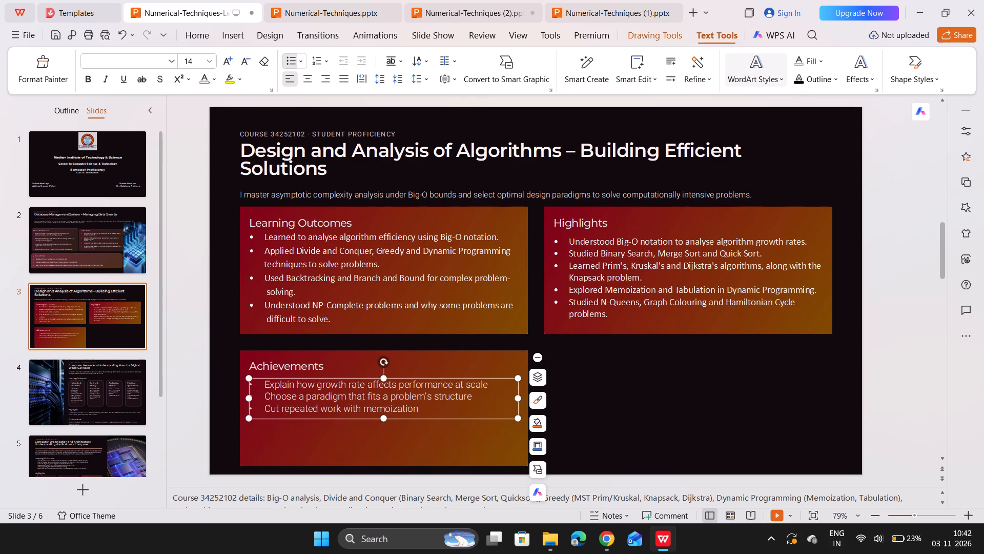
pyautogui.click(512, 361)
pyautogui.click(520, 453)
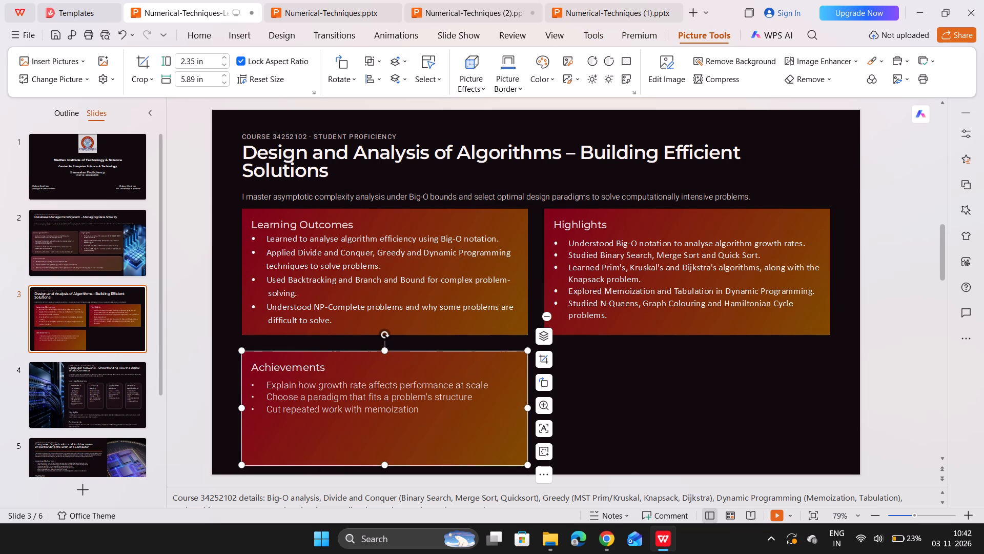
pyautogui.moveTo(528, 408); pyautogui.dragTo(769, 403)
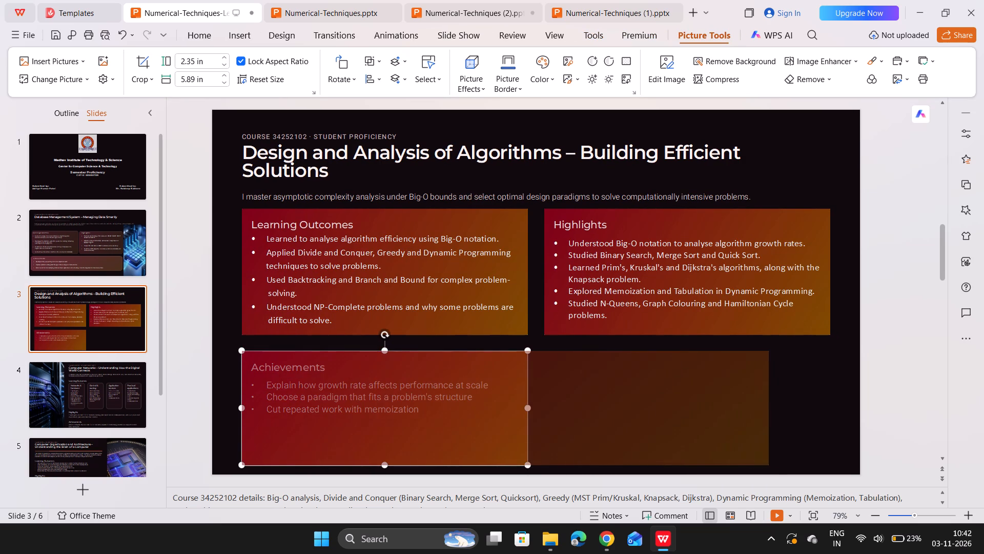
pyautogui.moveTo(769, 403); pyautogui.dragTo(830, 409)
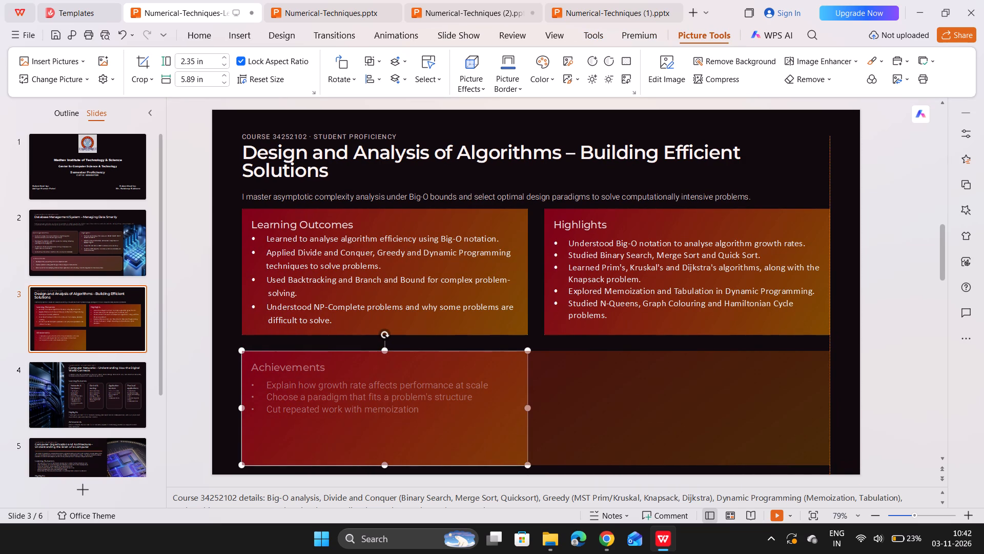
pyautogui.moveTo(830, 409); pyautogui.dragTo(830, 409)
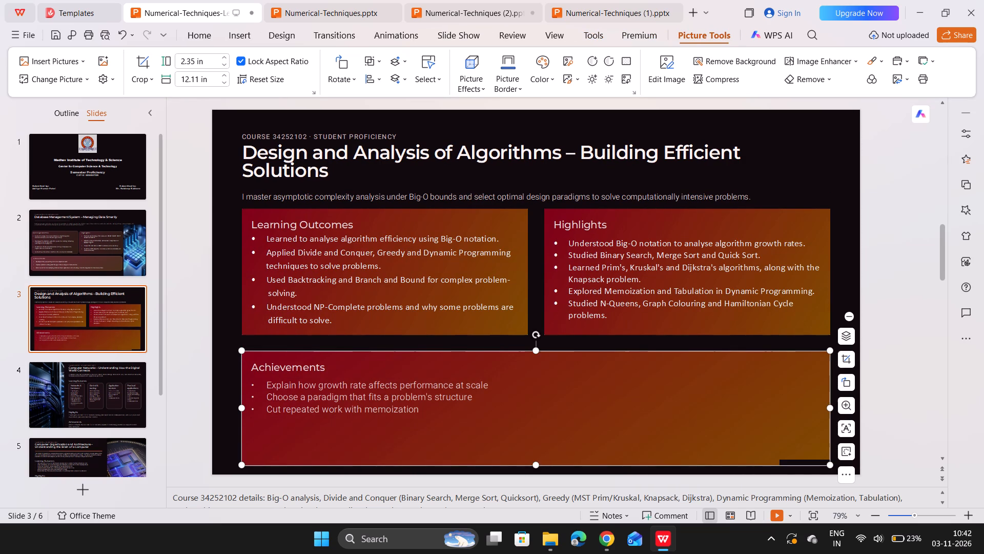
pyautogui.click(419, 412)
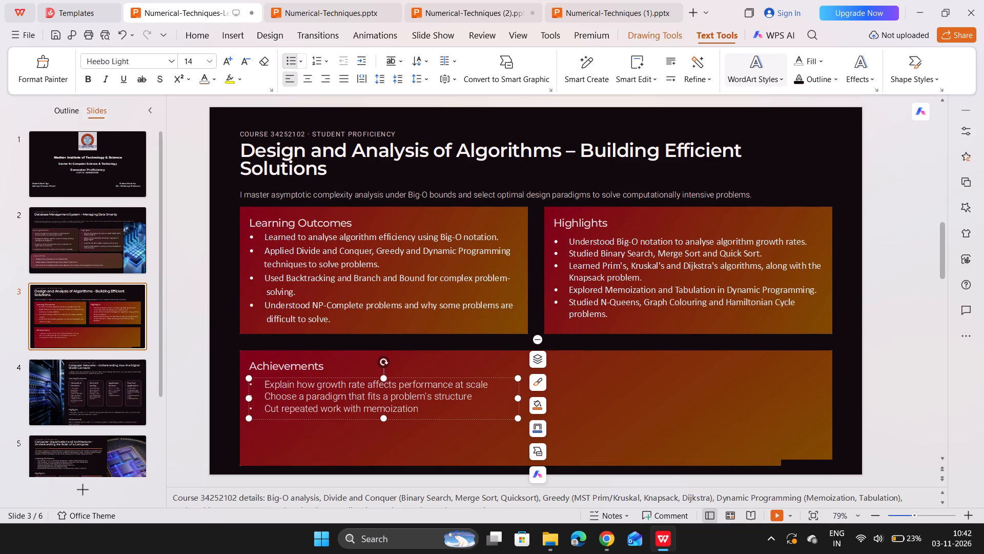
pyautogui.hotkey('ctrl', 'shift', 'Up')
pyautogui.hotkey('ctrl', 'shift', 'Up')
pyautogui.hotkey('ctrl', 'shift', 'Up')
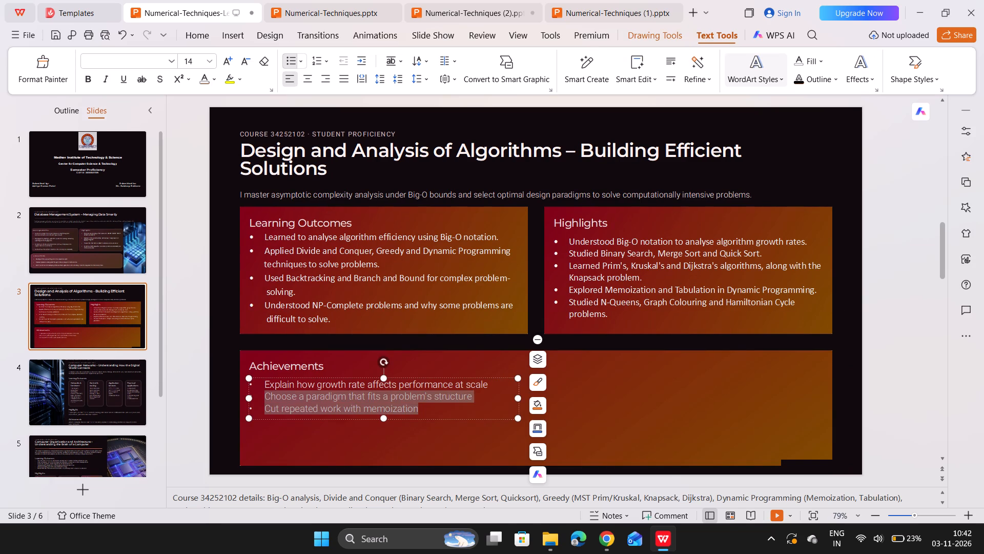
pyautogui.hotkey('ctrl', 'c')
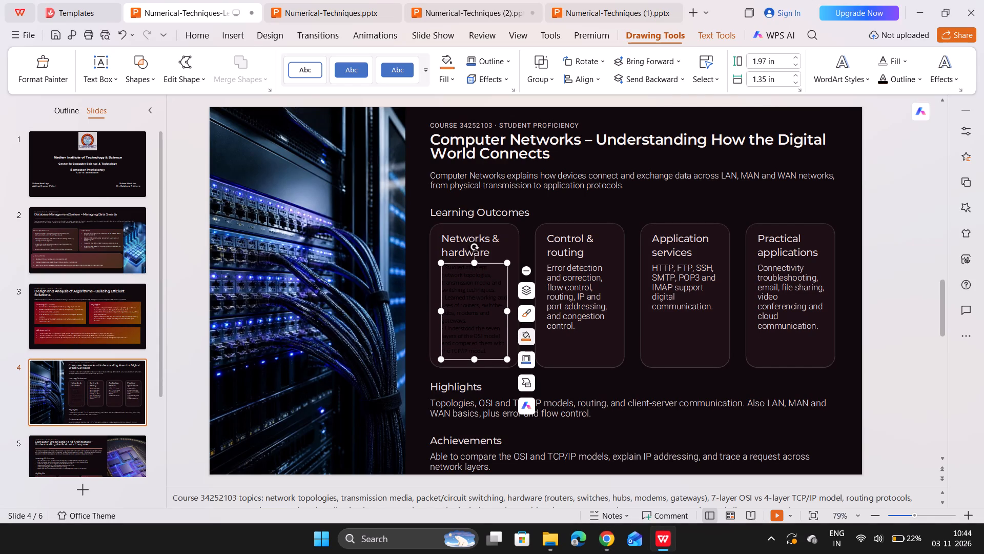
pyautogui.click(483, 344)
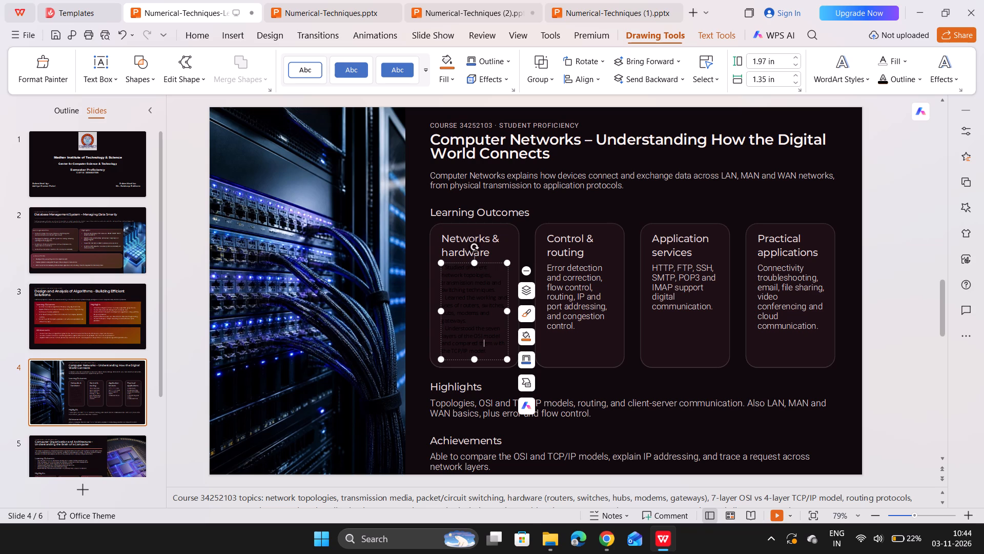
pyautogui.click(502, 354)
pyautogui.press('Down')
pyautogui.press('Right')
pyautogui.press('Right')
pyautogui.press('Right')
pyautogui.hotkey('ctrl', 'shift', 'Up')
pyautogui.hotkey('ctrl', 'shift', 'Up')
pyautogui.hotkey('ctrl', 'shift', 'Up')
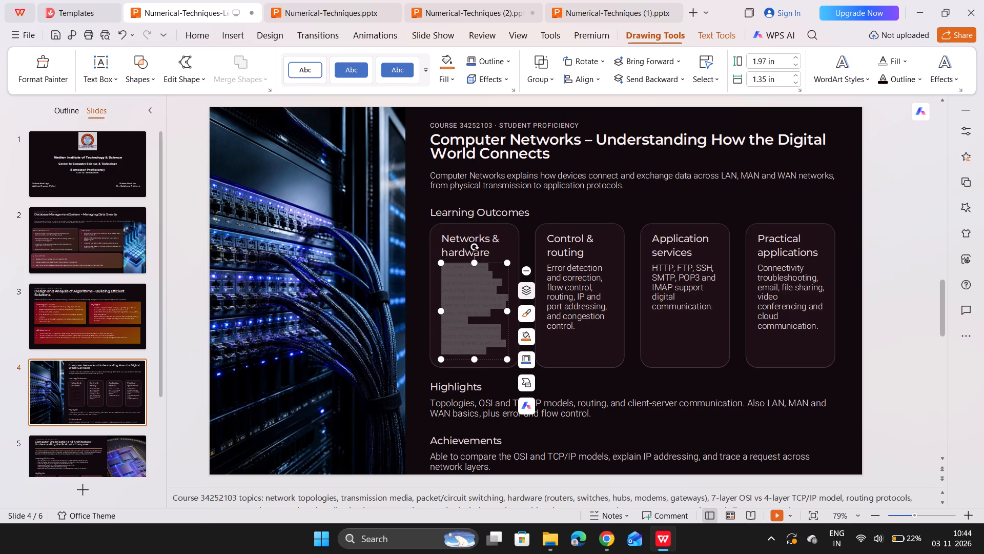
pyautogui.click(201, 25)
pyautogui.click(201, 27)
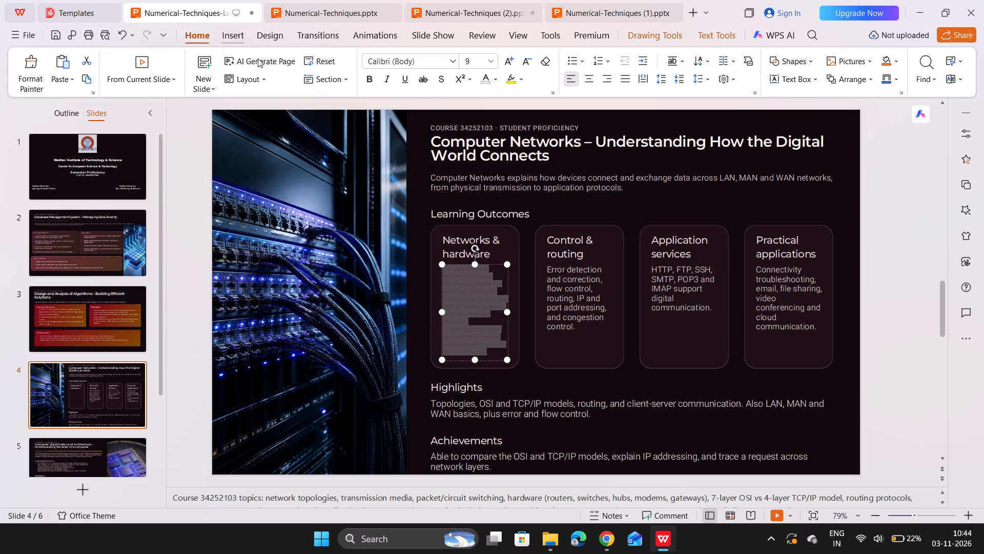
pyautogui.click(487, 77)
pyautogui.click(490, 57)
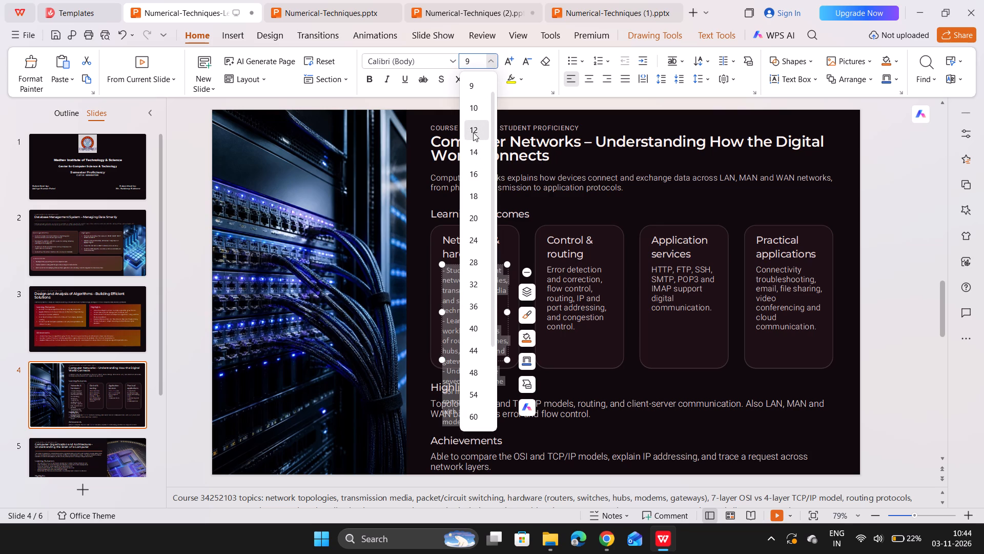
pyautogui.click(642, 117)
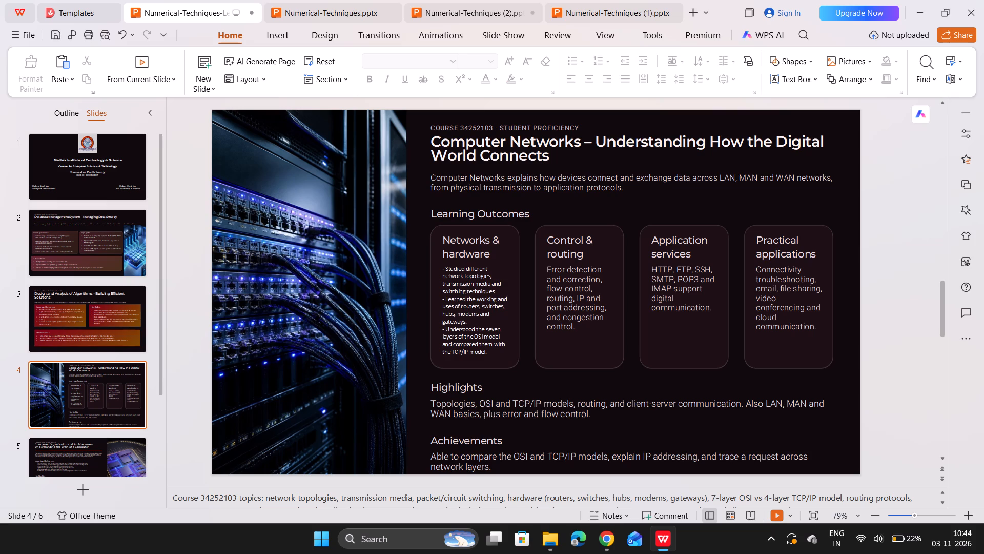
# Remove the leading dashes from the three Networks & hardware sentences, keeping each on its own line.
pyautogui.click(446, 268)
pyautogui.press('BackSpace')
pyautogui.press('BackSpace')
pyautogui.press('Down')
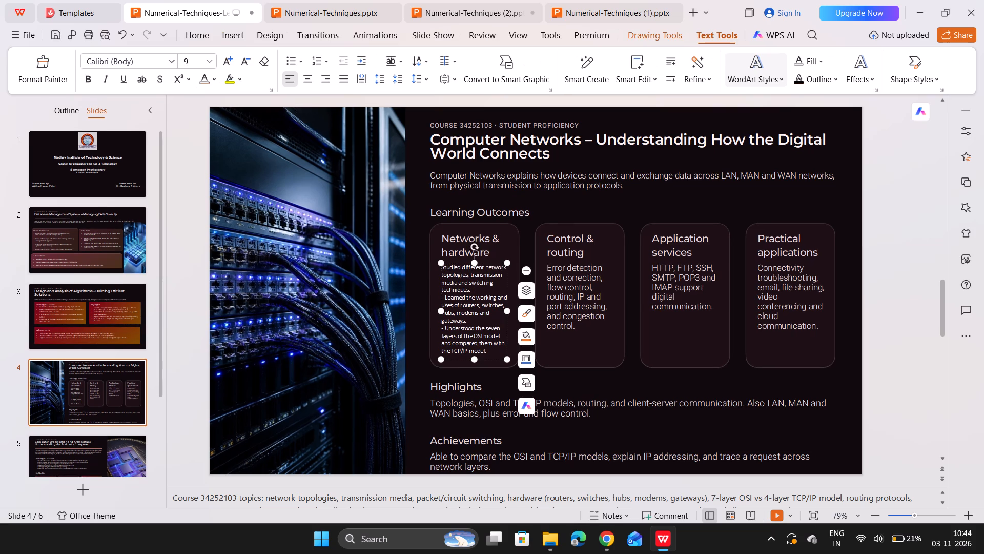
pyautogui.press('Down')
pyautogui.press('Down')
pyautogui.press('Down')
pyautogui.press('BackSpace')
pyautogui.press('Right')
pyautogui.press('Right')
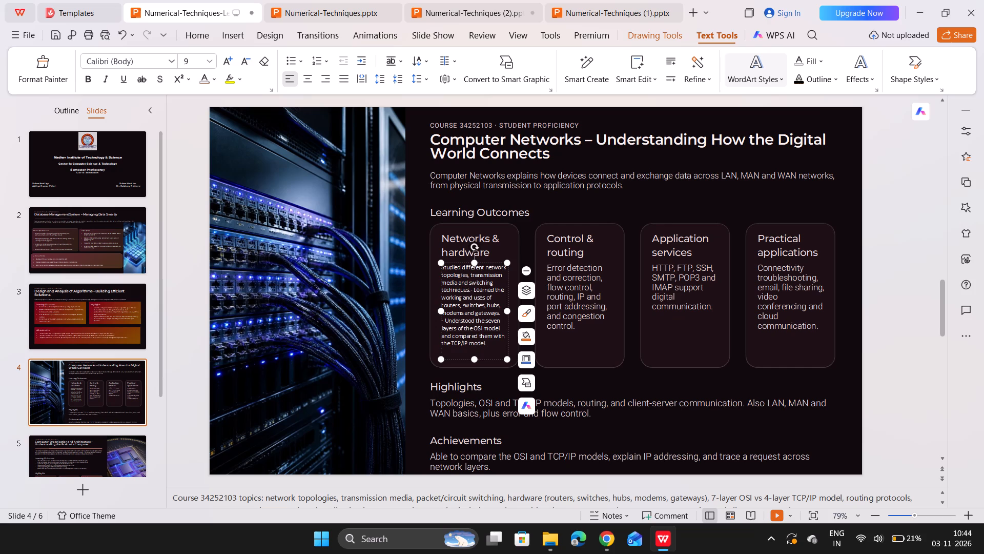
pyautogui.press('BackSpace')
pyautogui.press('BackSpace')
pyautogui.press('Return')
pyautogui.press('Down')
pyautogui.press('Down')
pyautogui.press('Down')
pyautogui.press('Down')
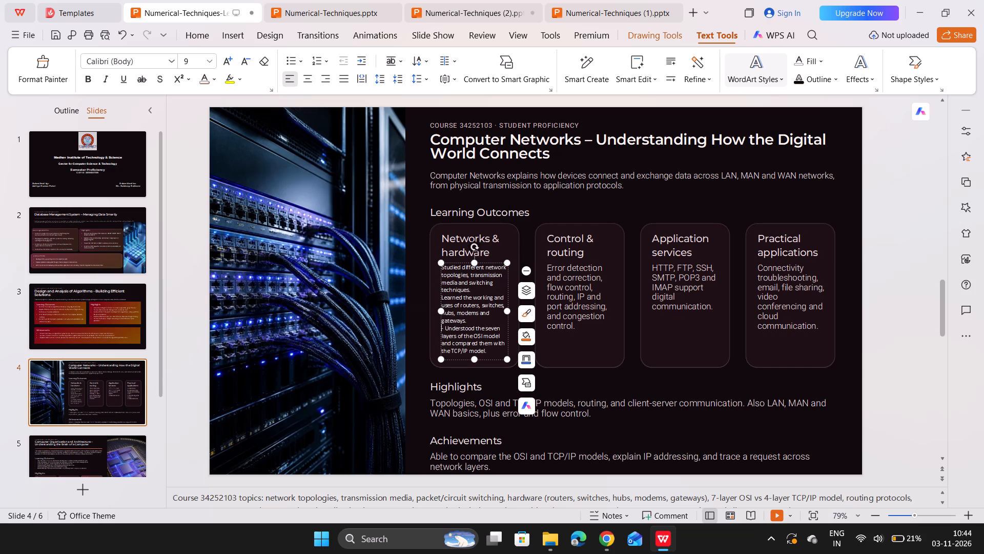
pyautogui.press('Right')
pyautogui.press('Right')
pyautogui.press('BackSpace')
pyautogui.press('BackSpace')
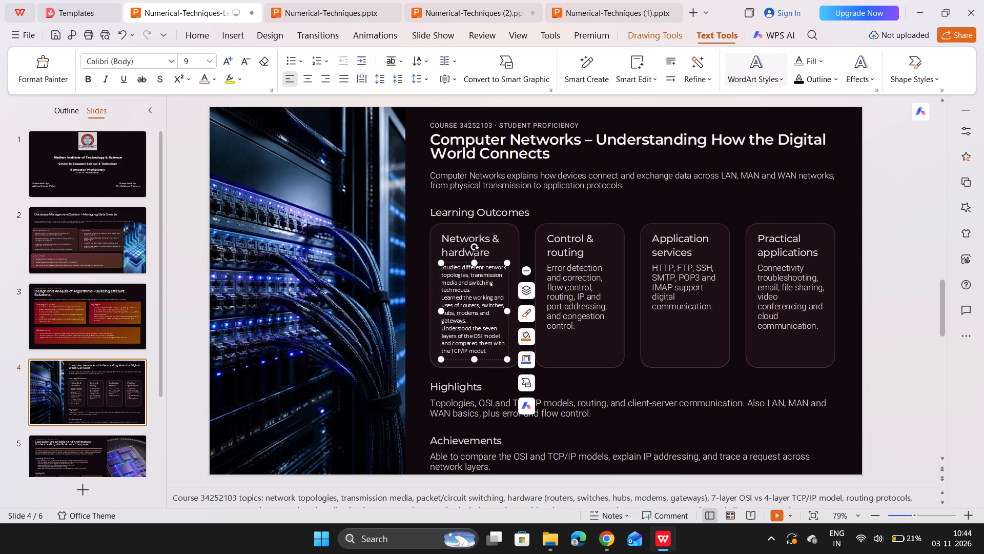
# Extend the Networks & hardware card downward to a height of about 3.18 in.
pyautogui.click(433, 332)
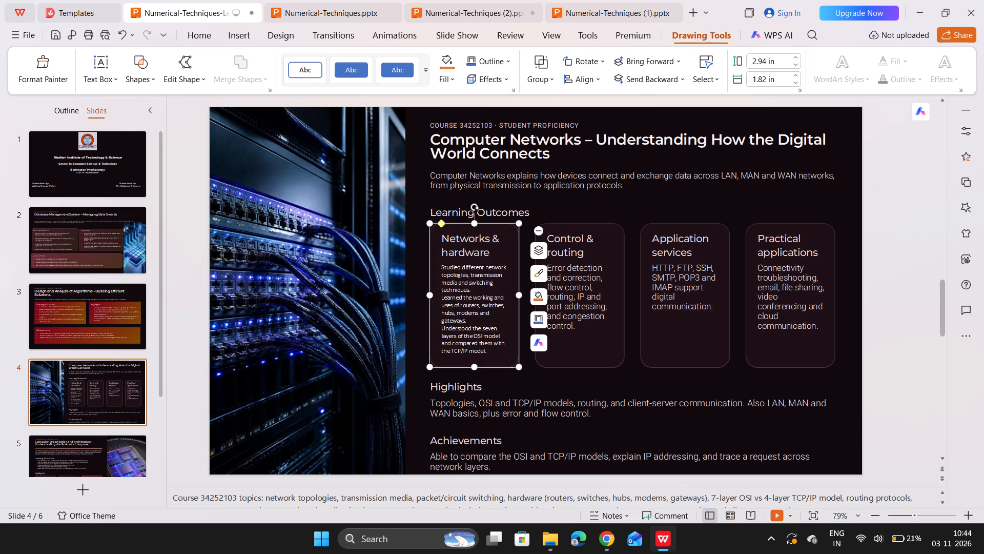
pyautogui.moveTo(474, 368); pyautogui.dragTo(474, 380)
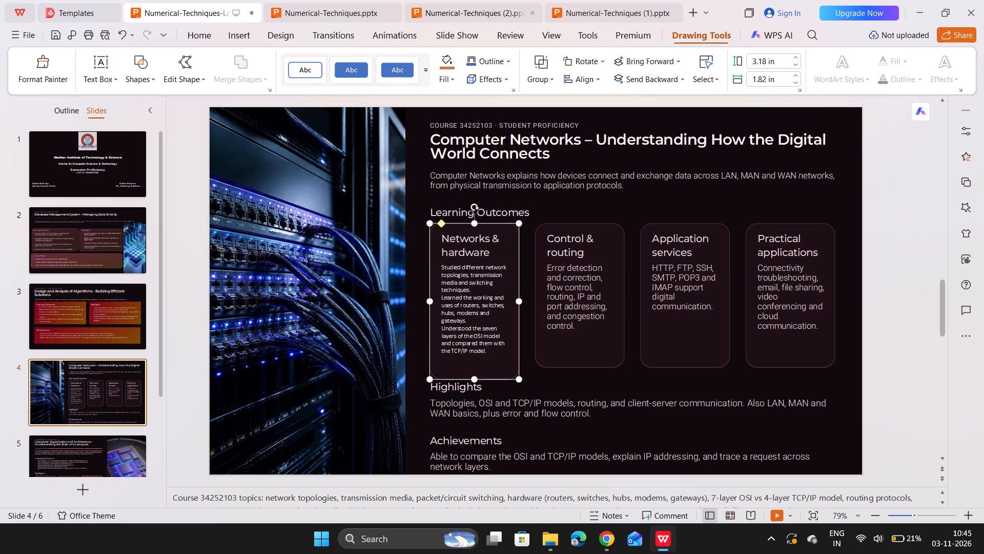
# Set all the Networks & hardware body text to font size 10.
pyautogui.click(482, 331)
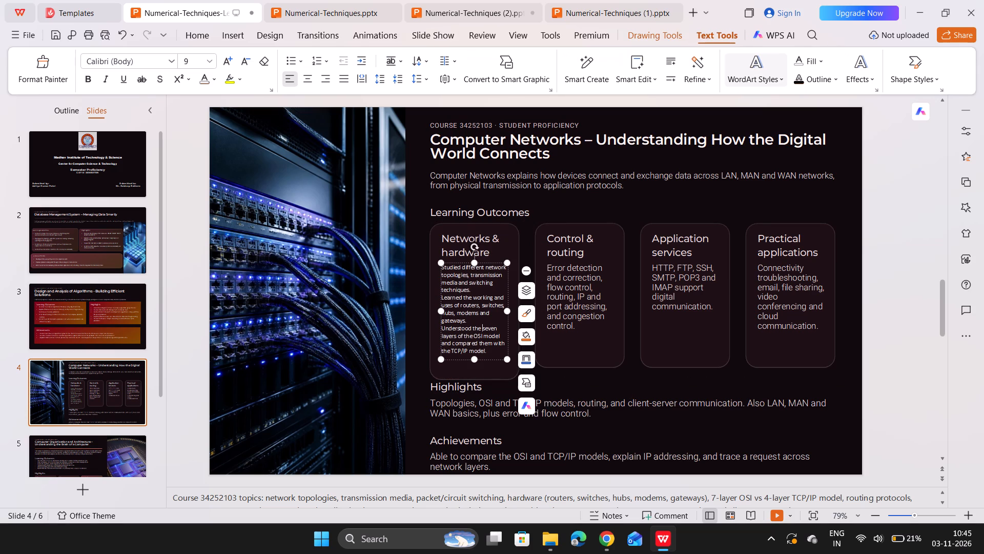
pyautogui.click(490, 351)
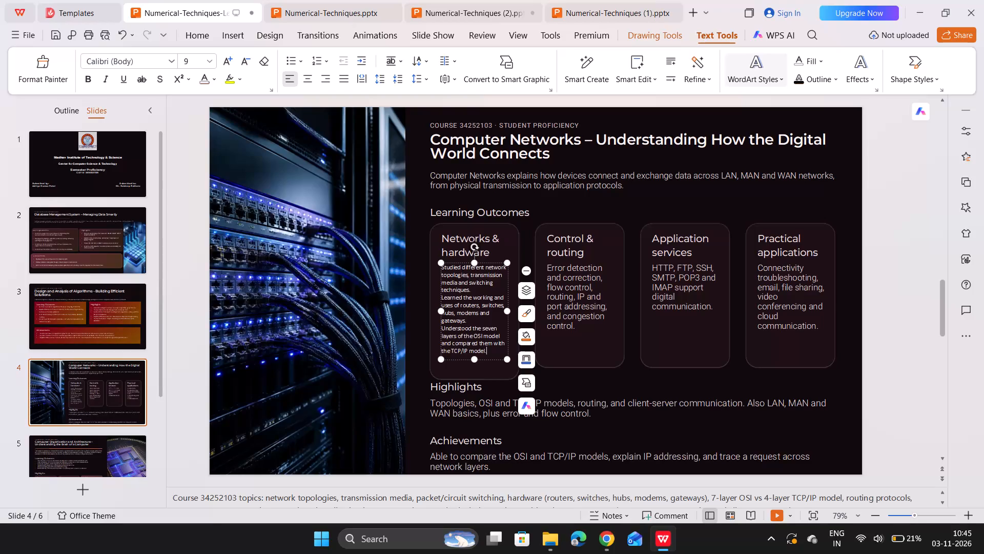
pyautogui.hotkey('ctrl', 'shift', 'Up')
pyautogui.hotkey('ctrl', 'shift', 'Up')
pyautogui.hotkey('ctrl', 'shift', 'Up')
pyautogui.hotkey('ctrl', 'shift', 'Up')
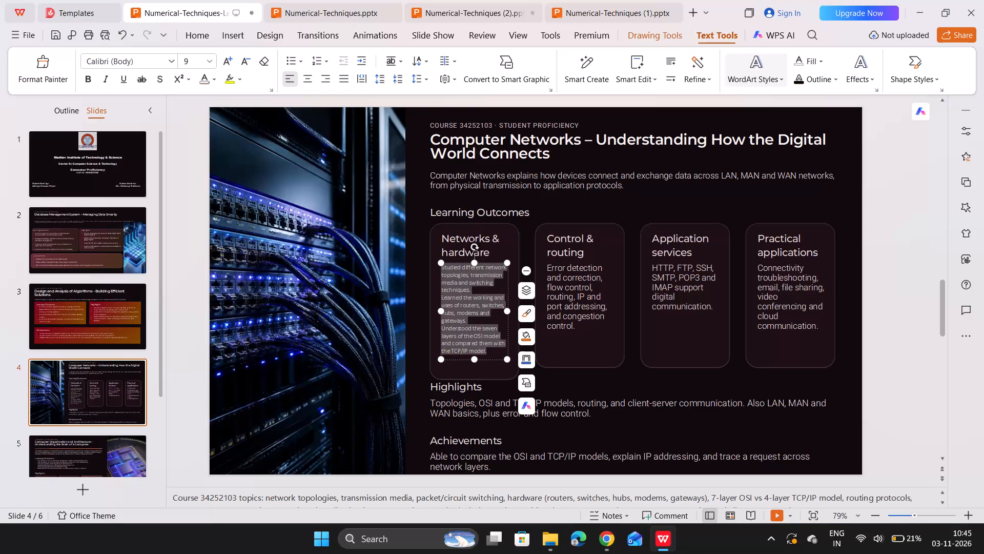
pyautogui.click(215, 67)
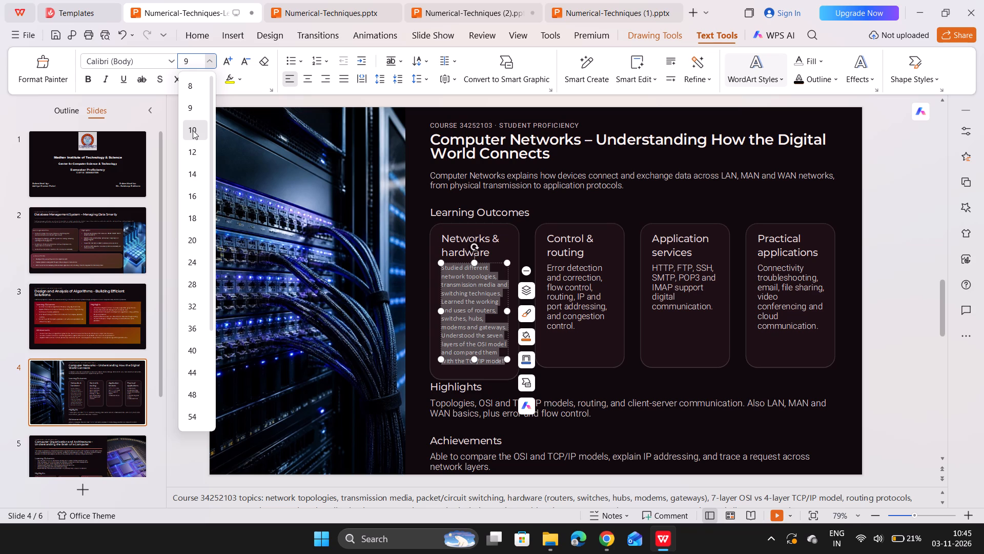
pyautogui.click(193, 130)
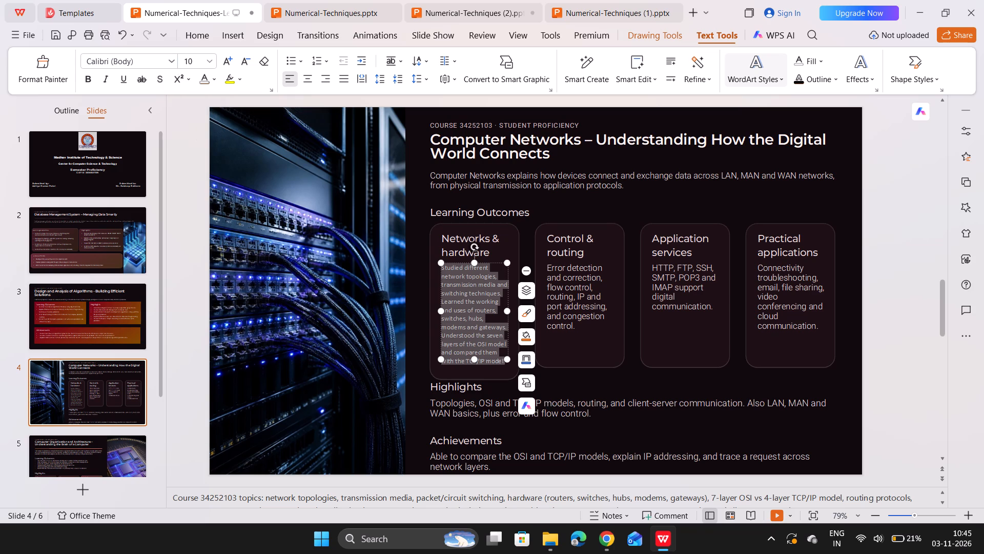
# Extend the Networks & hardware body text box downward to just above the card's bottom edge.
pyautogui.moveTo(476, 362); pyautogui.dragTo(475, 375)
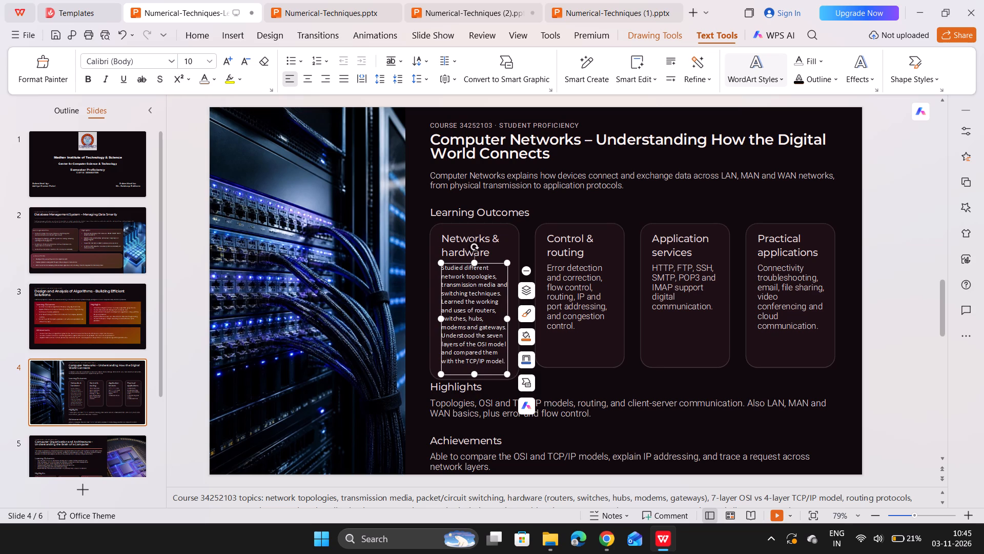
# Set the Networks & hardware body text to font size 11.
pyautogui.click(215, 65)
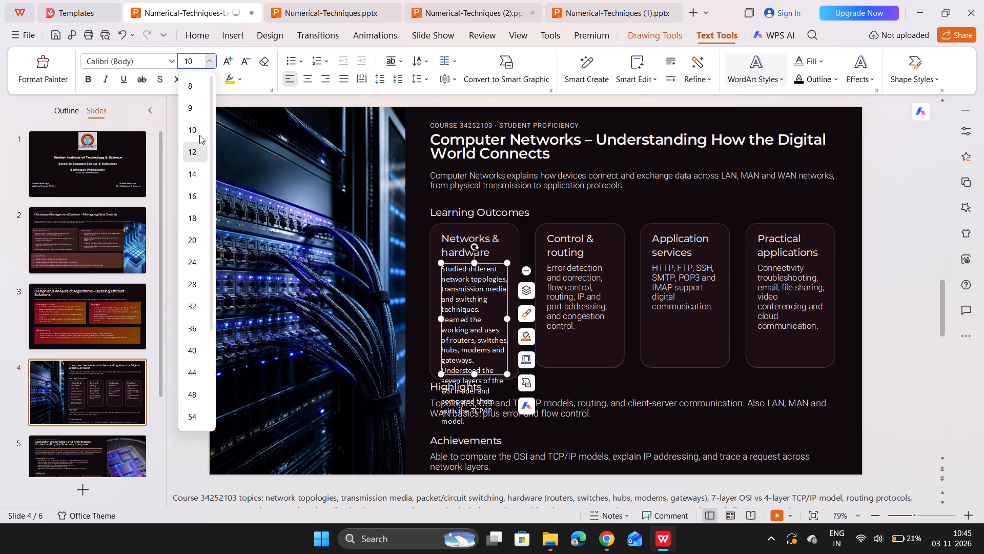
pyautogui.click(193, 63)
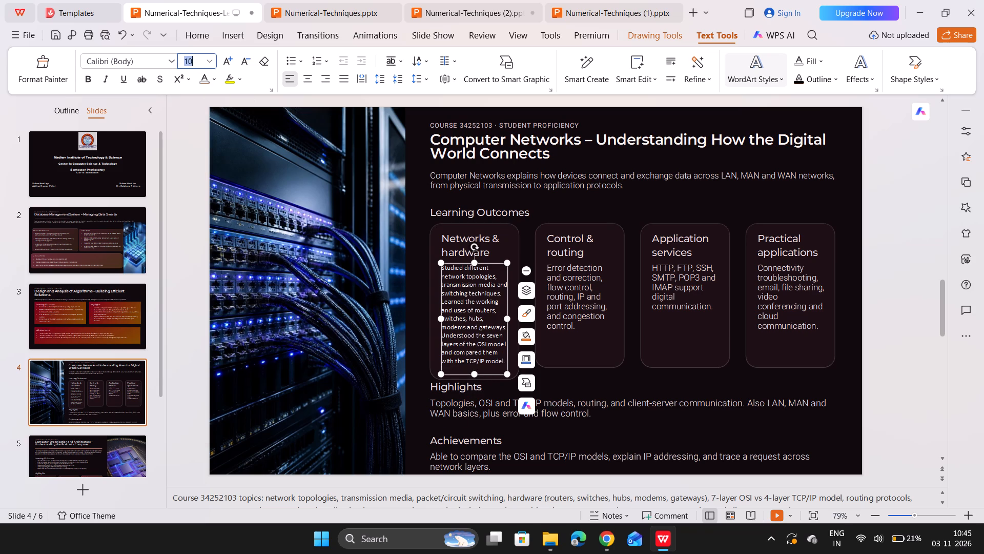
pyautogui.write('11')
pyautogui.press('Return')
# Move the Learning Outcomes heading up to just below the introductory paragraph.
pyautogui.click(488, 214)
pyautogui.moveTo(498, 203); pyautogui.dragTo(498, 191)
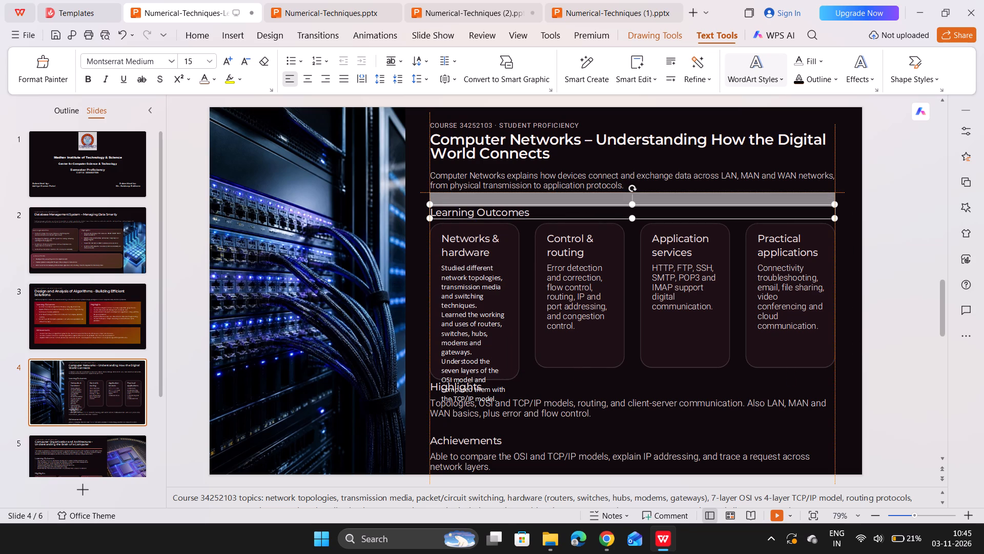
# Move the Networks & hardware and Control & routing card shapes up to just beneath the Learning Outcomes heading, level with each other.
pyautogui.click(489, 234)
pyautogui.click(490, 227)
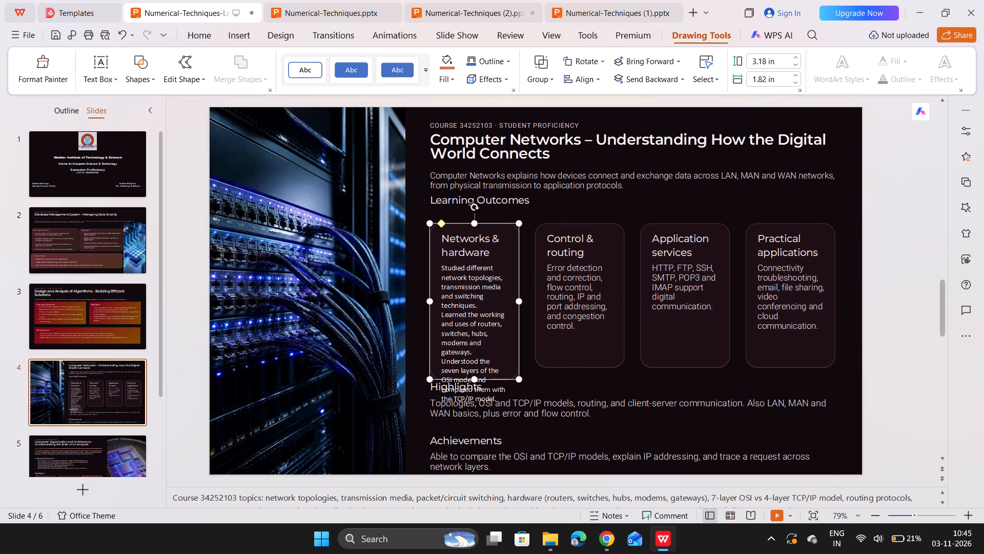
pyautogui.moveTo(487, 223); pyautogui.dragTo(487, 211)
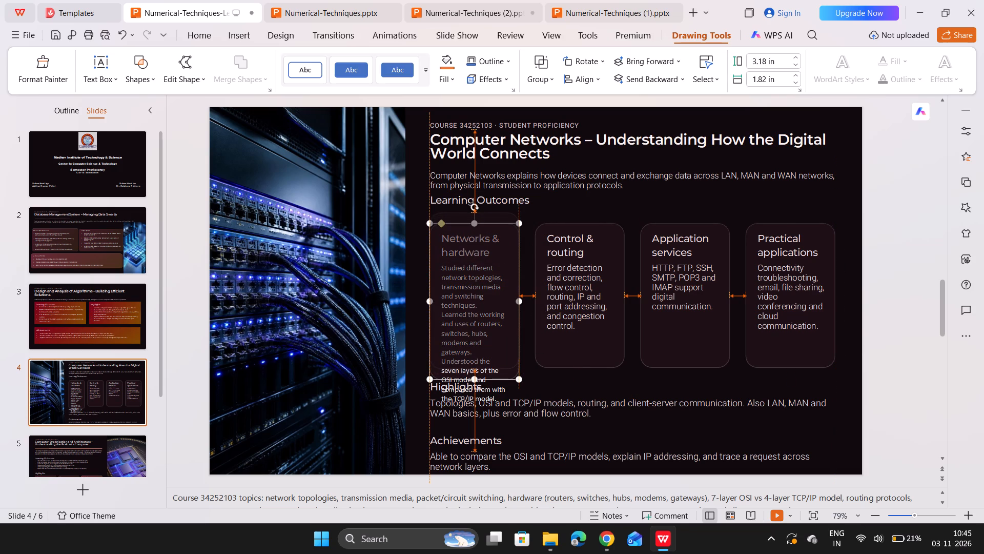
pyautogui.click(583, 222)
pyautogui.click(583, 222)
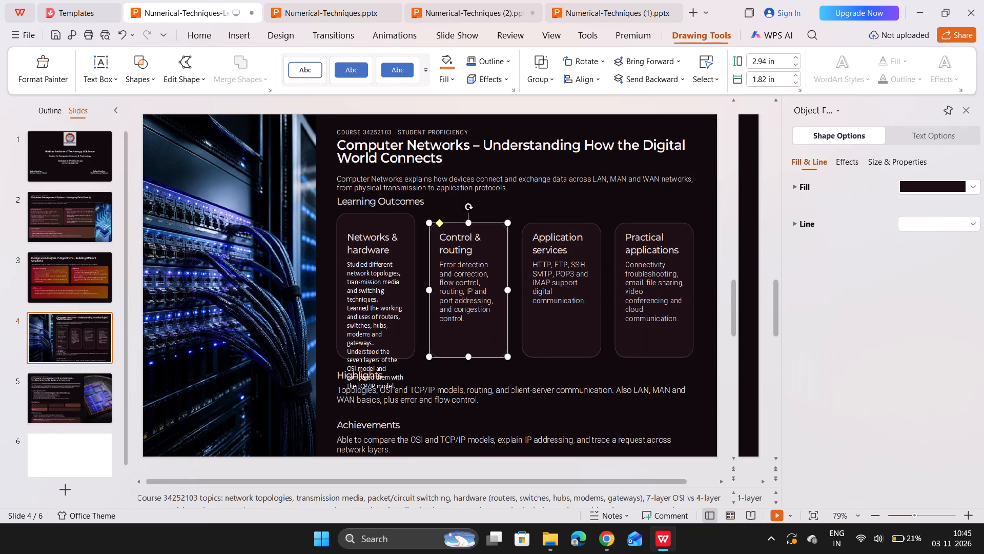
pyautogui.moveTo(480, 245); pyautogui.dragTo(480, 236)
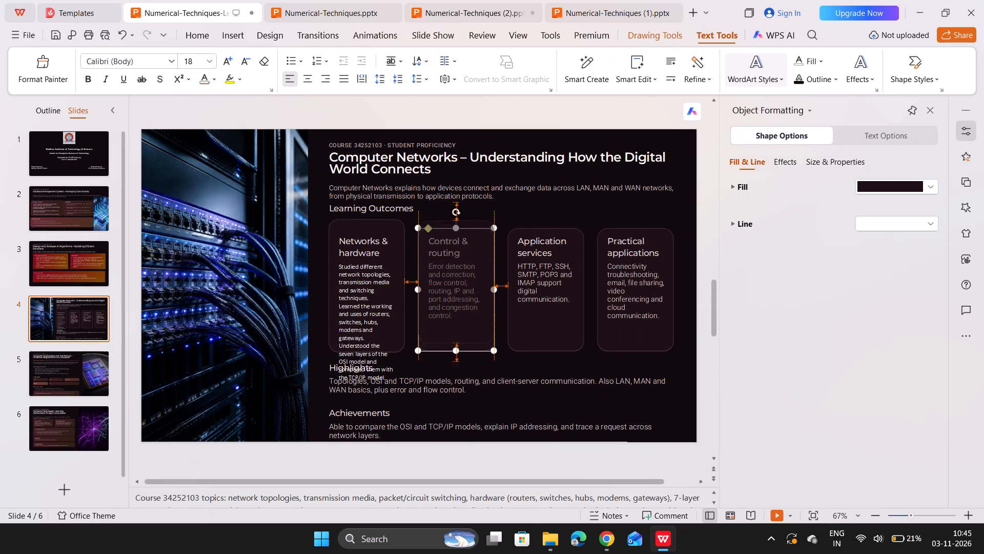
pyautogui.moveTo(480, 236); pyautogui.dragTo(480, 235)
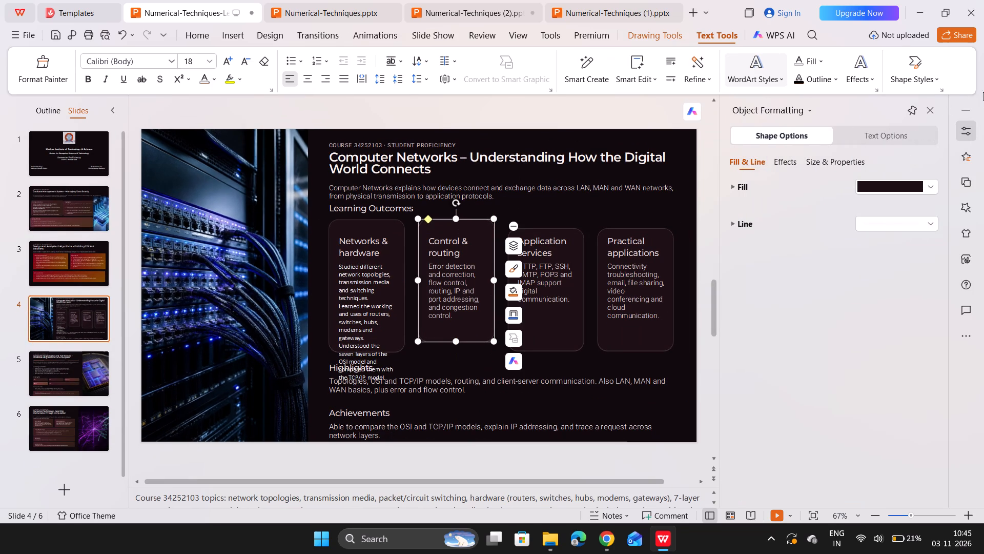
pyautogui.click(930, 108)
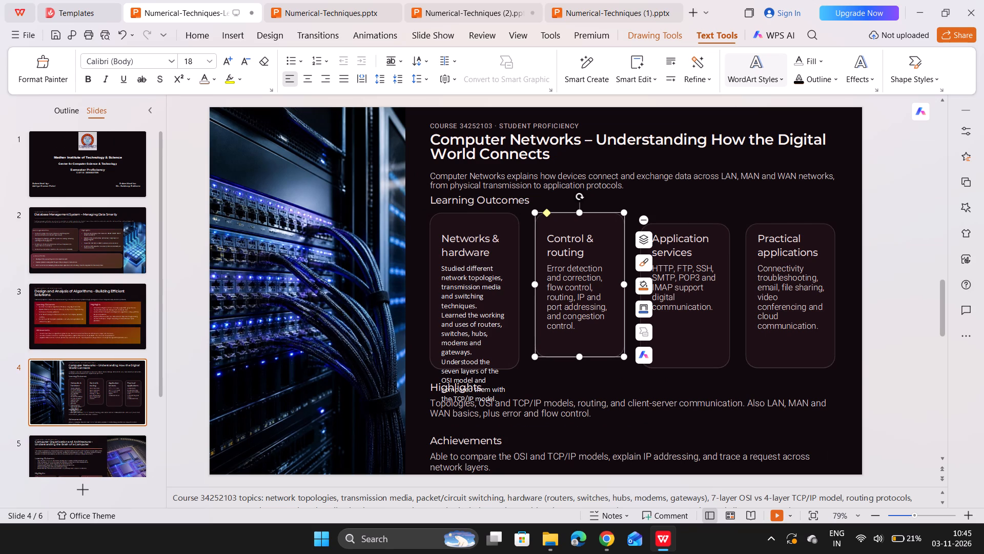
# Move the Networks & hardware title up near its card's top edge, and its body text up directly beneath the title.
pyautogui.click(467, 249)
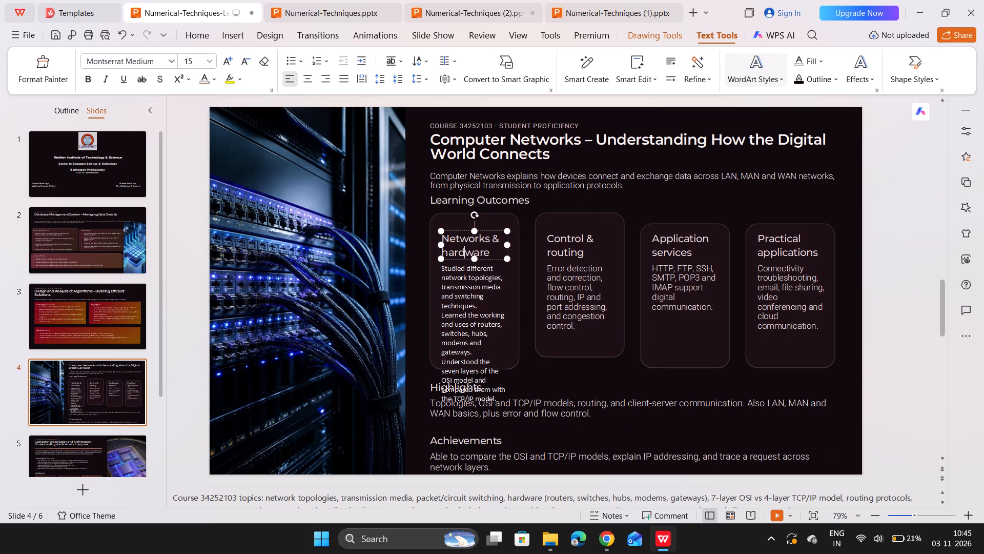
pyautogui.moveTo(459, 231); pyautogui.dragTo(458, 218)
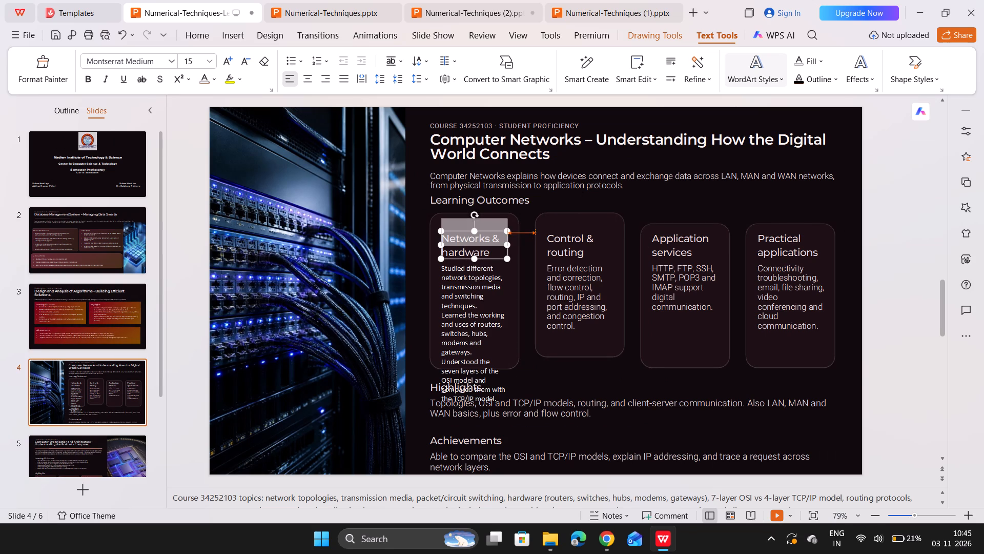
pyautogui.moveTo(458, 218); pyautogui.dragTo(458, 216)
pyautogui.click(463, 278)
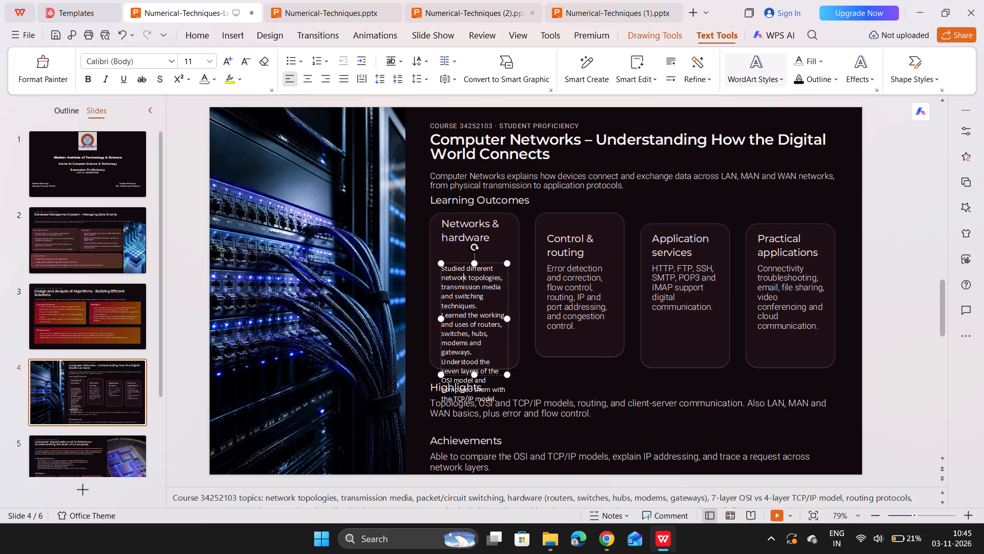
pyautogui.moveTo(464, 262); pyautogui.dragTo(464, 247)
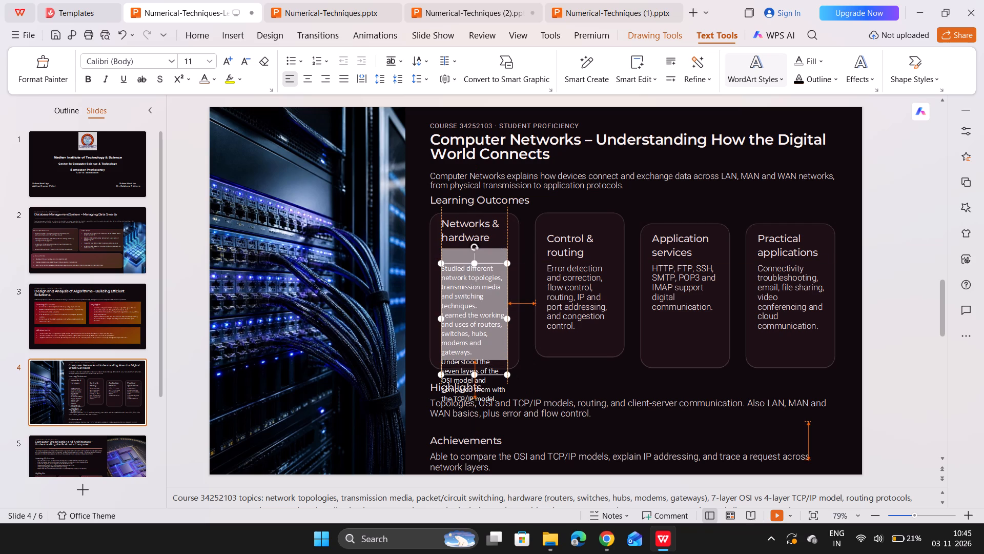
pyautogui.moveTo(464, 247); pyautogui.dragTo(464, 247)
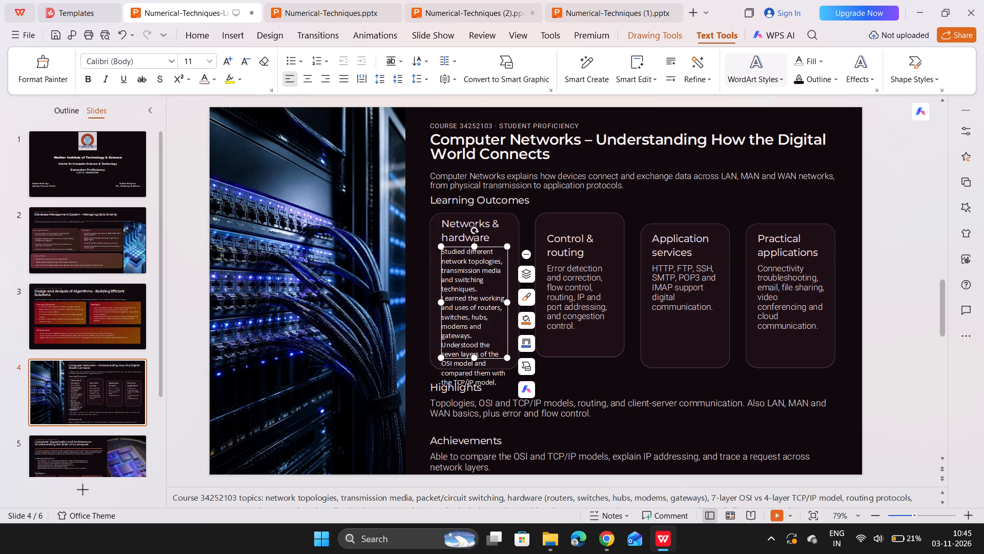
# Delete the final Networks & hardware sentence about the seven layers of the OSI model and the TCP/IP model.
pyautogui.click(498, 381)
pyautogui.click(486, 370)
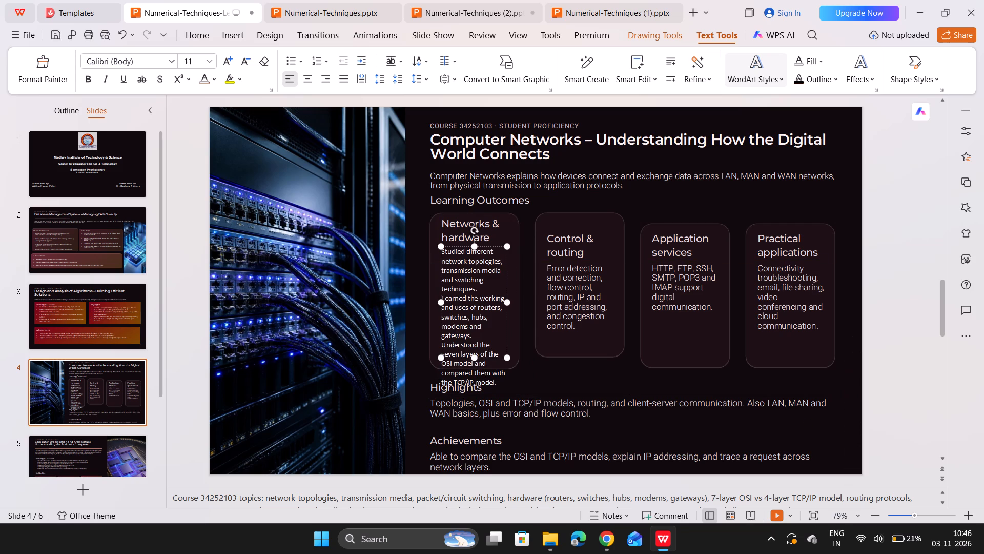
pyautogui.press('Down')
pyautogui.press('Down')
pyautogui.press('Right')
pyautogui.press('Right')
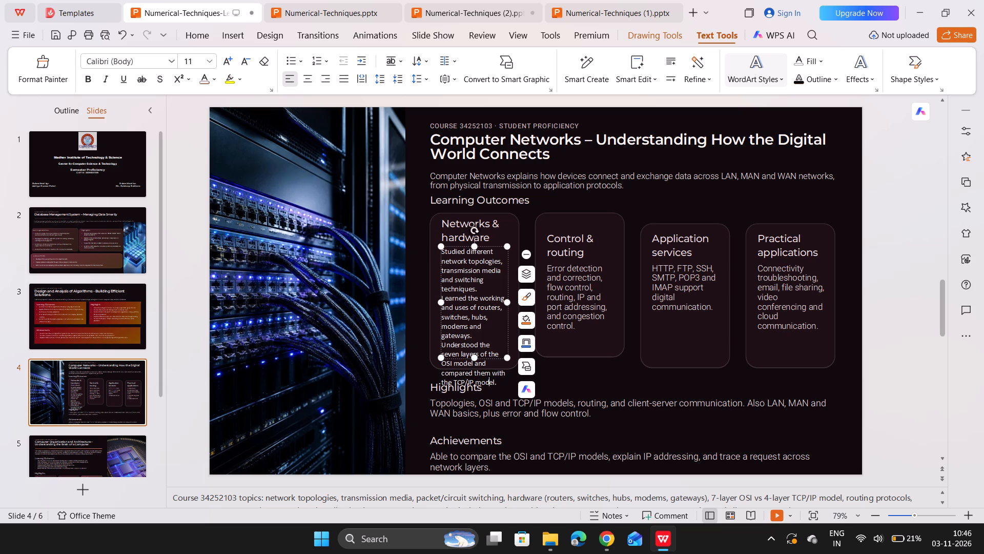
pyautogui.press('Right')
pyautogui.press('Right')
pyautogui.press('BackSpace')
pyautogui.press('BackSpace')
pyautogui.press('BackSpace')
pyautogui.press('BackSpace')
pyautogui.press('BackSpace')
pyautogui.press('BackSpace')
pyautogui.press('BackSpace')
pyautogui.press('BackSpace')
pyautogui.press('BackSpace')
pyautogui.press('BackSpace')
pyautogui.press('BackSpace')
pyautogui.press('BackSpace')
pyautogui.press('BackSpace')
pyautogui.press('BackSpace')
pyautogui.press('BackSpace')
pyautogui.press('BackSpace')
pyautogui.press('BackSpace')
pyautogui.press('BackSpace')
pyautogui.press('BackSpace')
pyautogui.press('BackSpace')
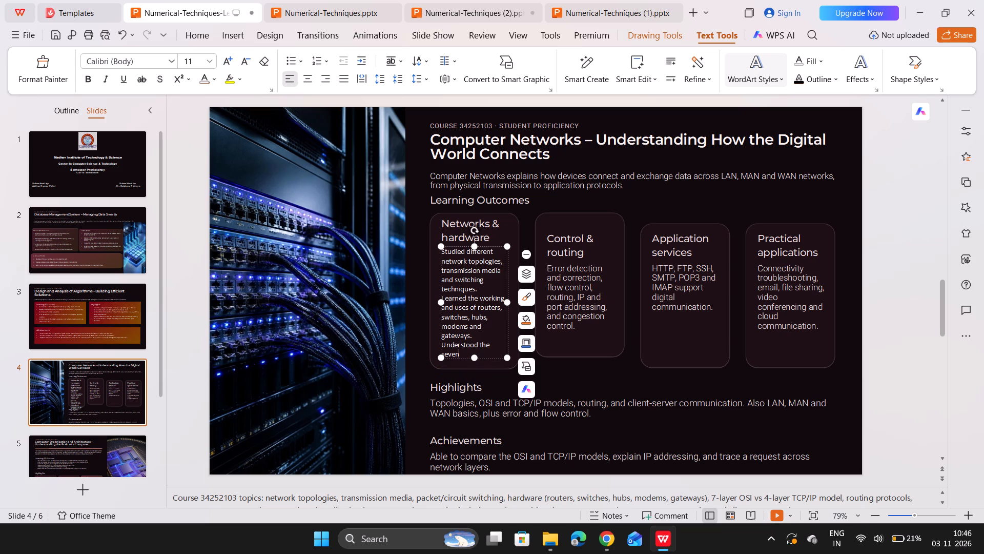
pyautogui.press('BackSpace')
pyautogui.press('BackSpace')
# Set the remaining Networks & hardware body text to font size 12.
pyautogui.hotkey('ctrl', 'shift', 'Up')
pyautogui.hotkey('ctrl', 'shift', 'Up')
pyautogui.hotkey('ctrl', 'shift', 'Up')
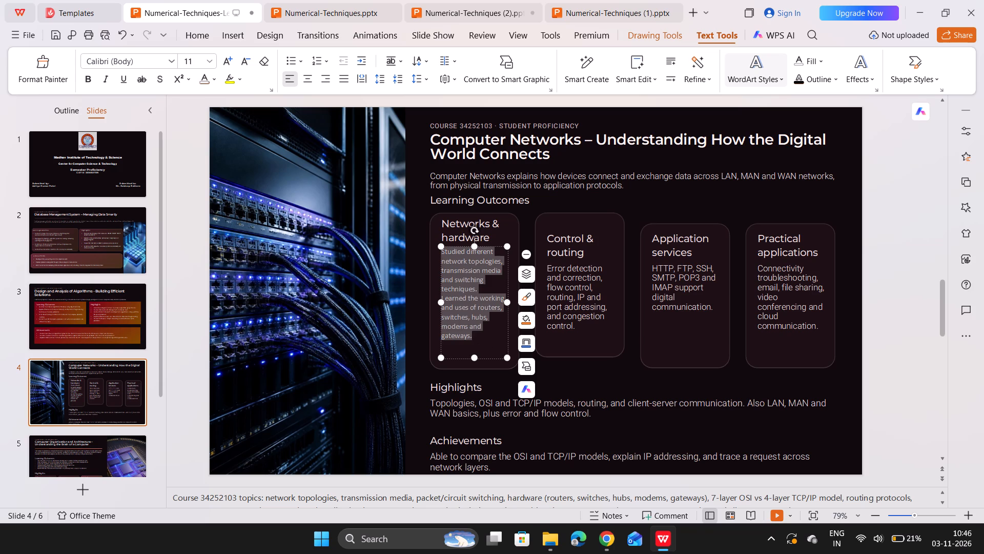
pyautogui.click(210, 61)
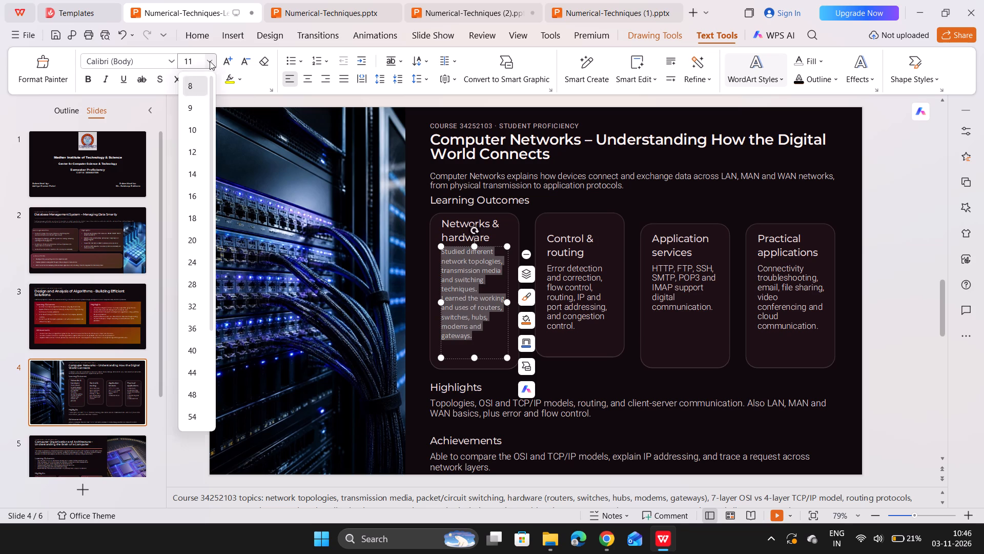
pyautogui.click(196, 157)
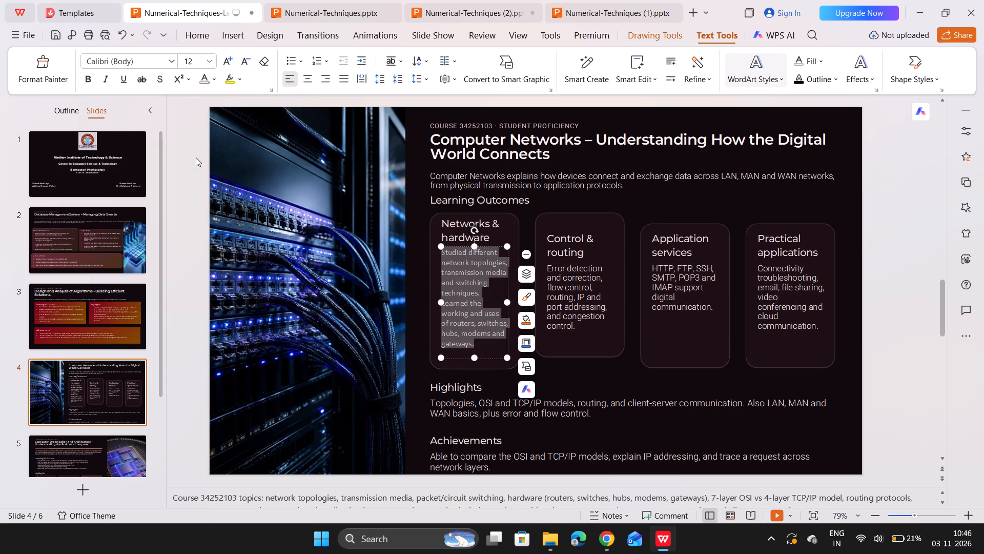
# Move the Control & routing title up near the top edge of its card.
pyautogui.click(591, 318)
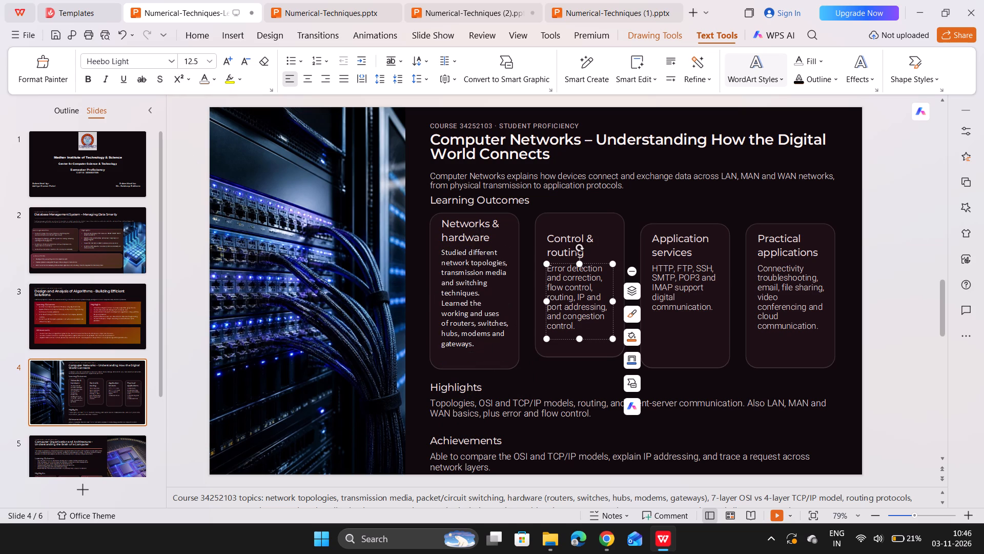
pyautogui.click(550, 243)
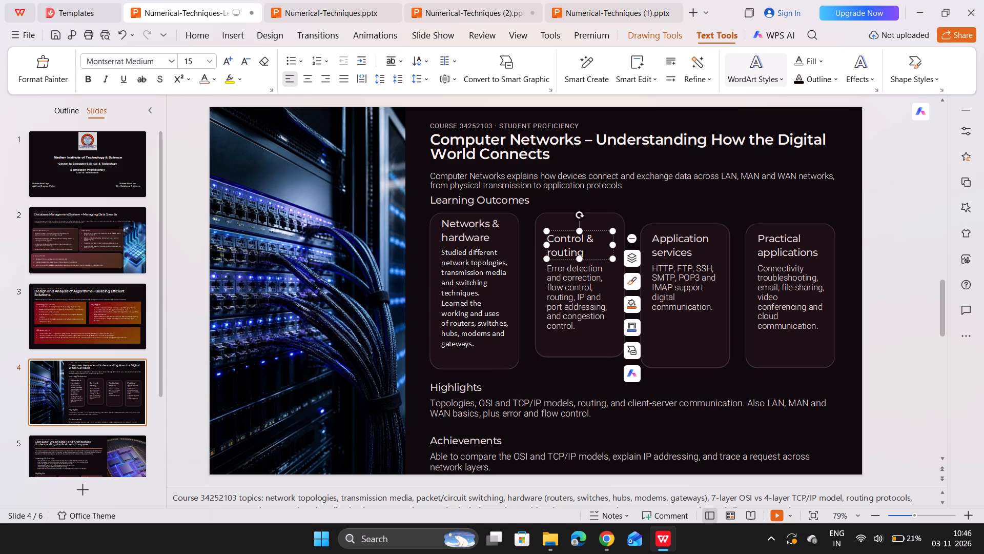
pyautogui.moveTo(572, 229); pyautogui.dragTo(572, 219)
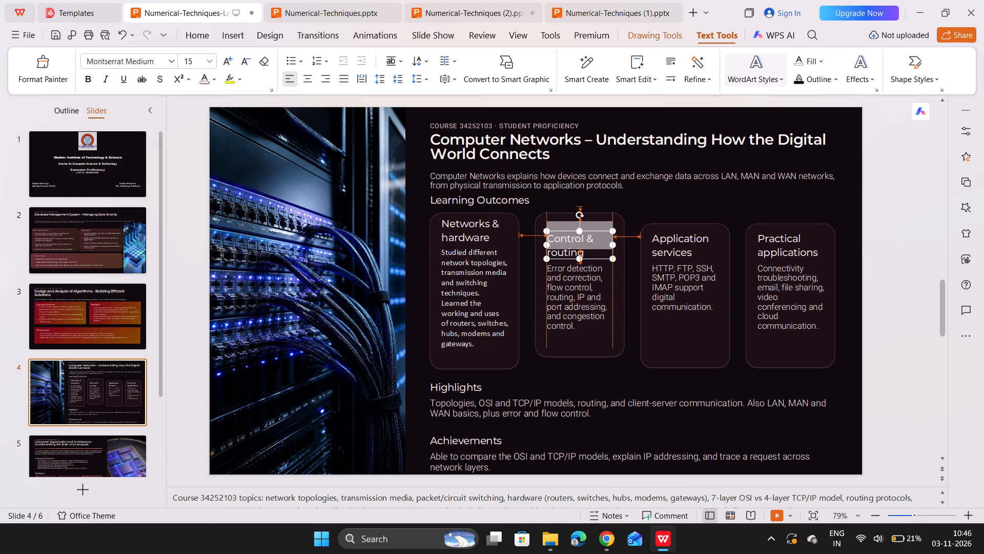
pyautogui.moveTo(572, 219); pyautogui.dragTo(572, 216)
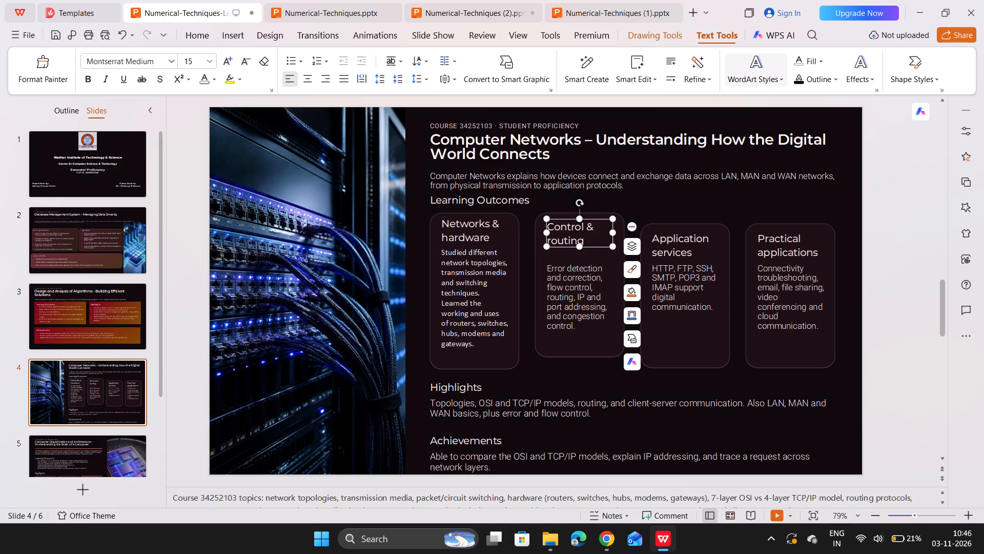
# Move the Application services card up level with the first two cards, and shift its title and body text up inside it.
pyautogui.click(667, 228)
pyautogui.moveTo(668, 223); pyautogui.dragTo(668, 222)
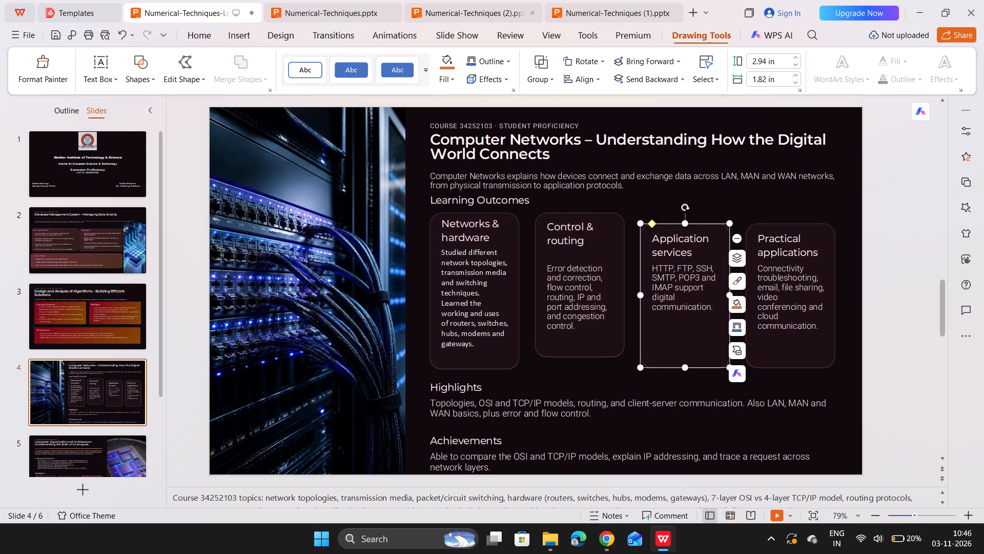
pyautogui.moveTo(668, 222); pyautogui.dragTo(666, 211)
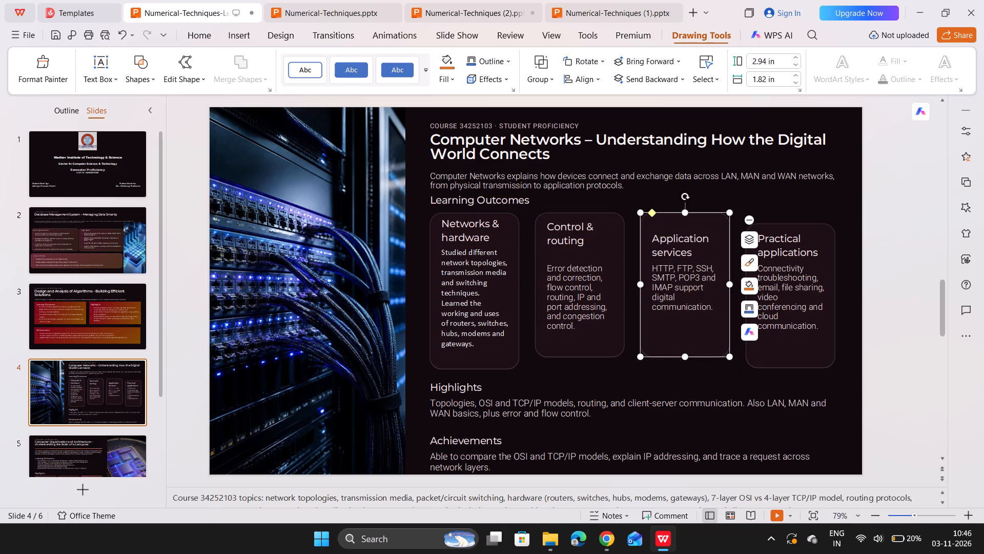
pyautogui.click(666, 239)
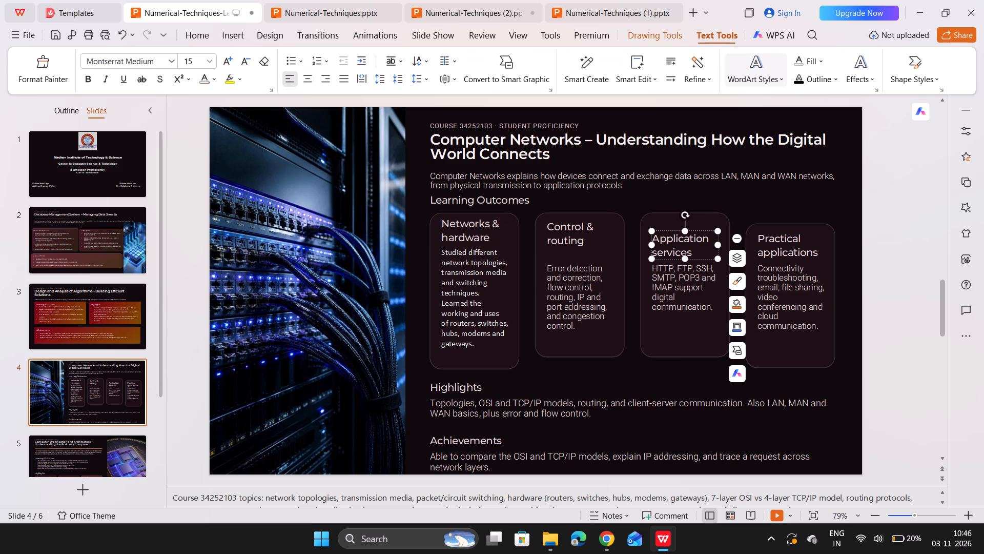
pyautogui.moveTo(671, 228); pyautogui.dragTo(671, 212)
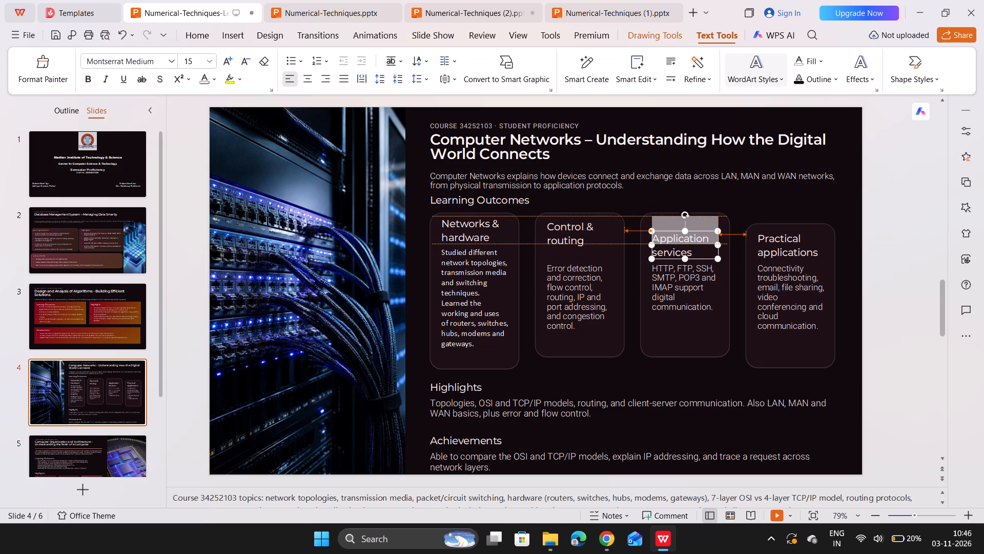
pyautogui.click(688, 287)
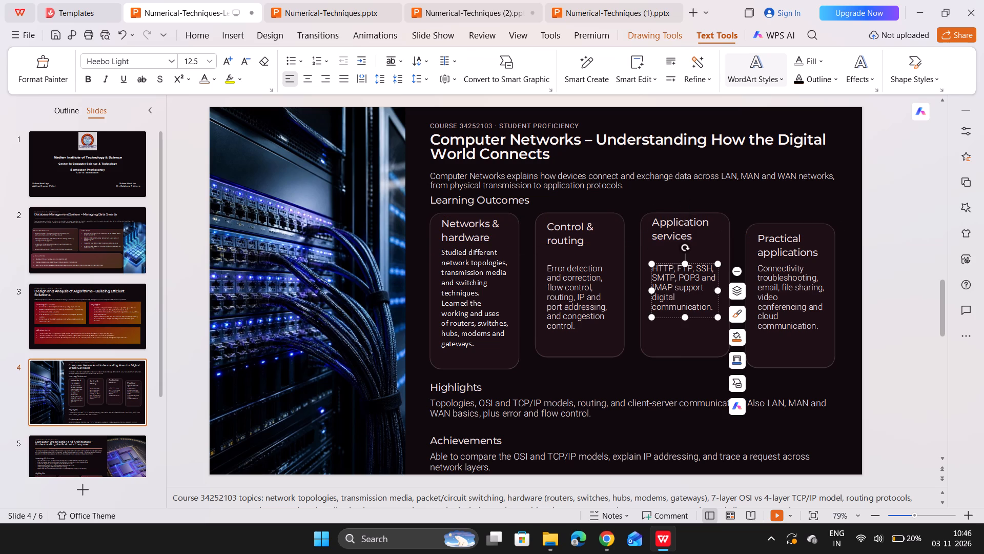
pyautogui.moveTo(673, 265); pyautogui.dragTo(672, 263)
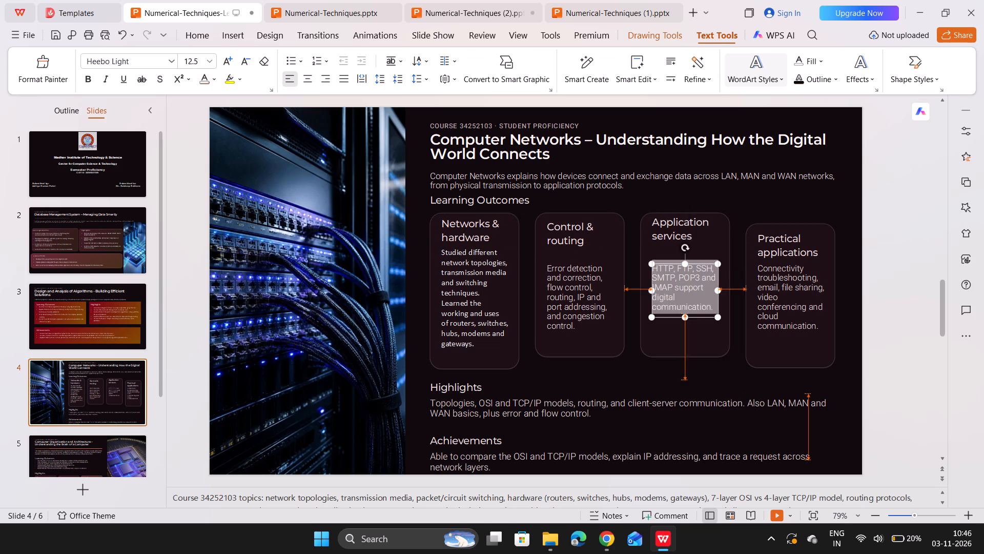
pyautogui.moveTo(672, 263); pyautogui.dragTo(672, 248)
# Move the Practical applications card up level with the other cards, and shift its title and body text up inside it.
pyautogui.moveTo(767, 228); pyautogui.dragTo(767, 217)
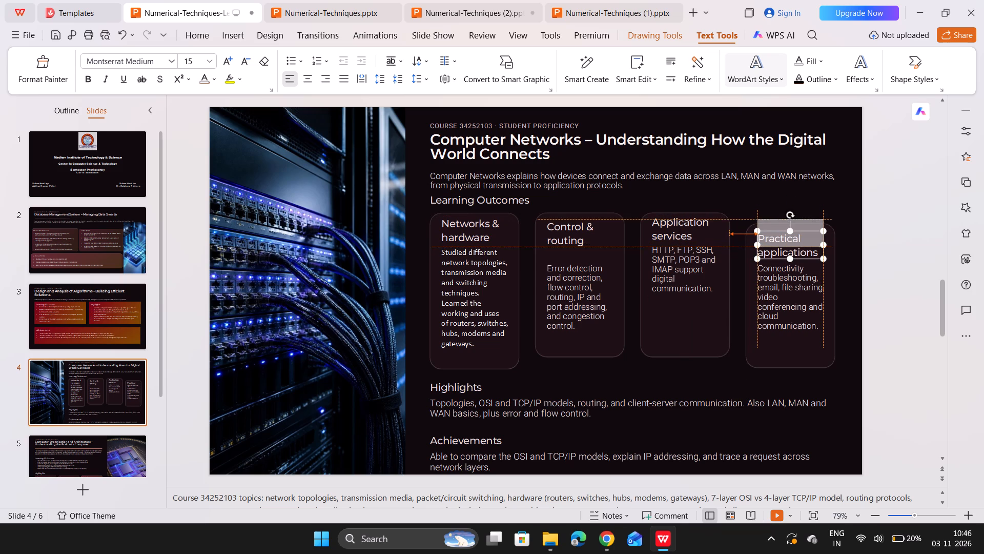
pyautogui.moveTo(767, 217); pyautogui.dragTo(767, 216)
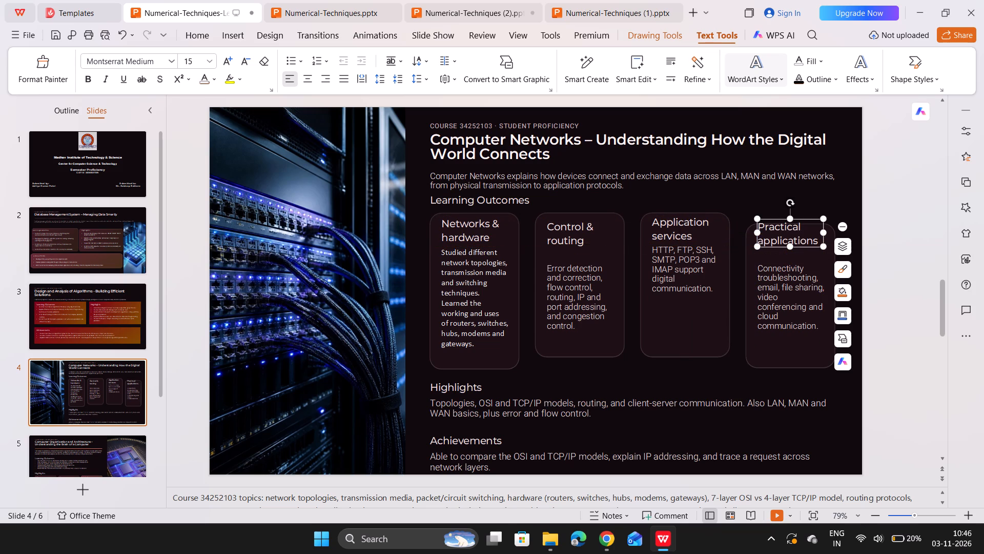
pyautogui.click(753, 247)
pyautogui.moveTo(773, 224); pyautogui.dragTo(772, 213)
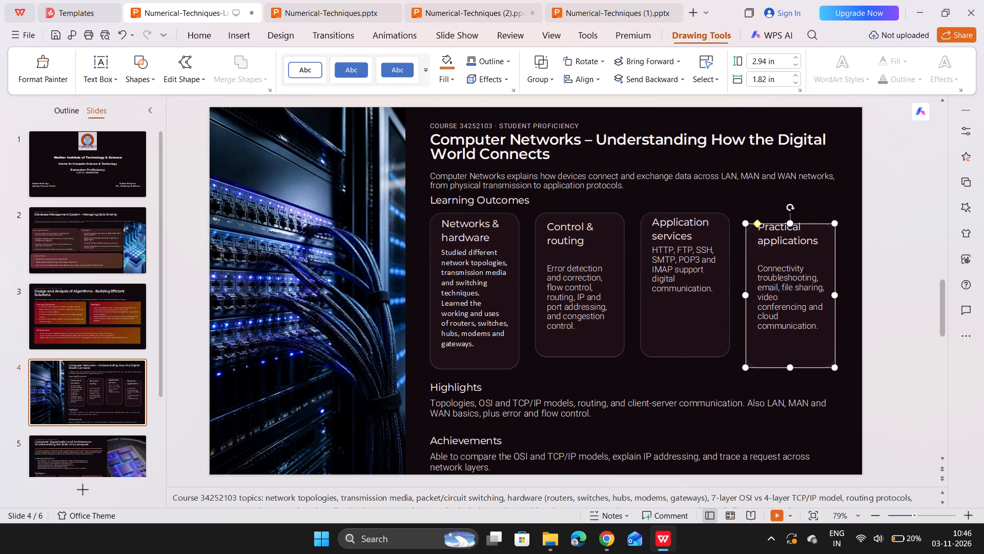
pyautogui.moveTo(772, 213); pyautogui.dragTo(772, 212)
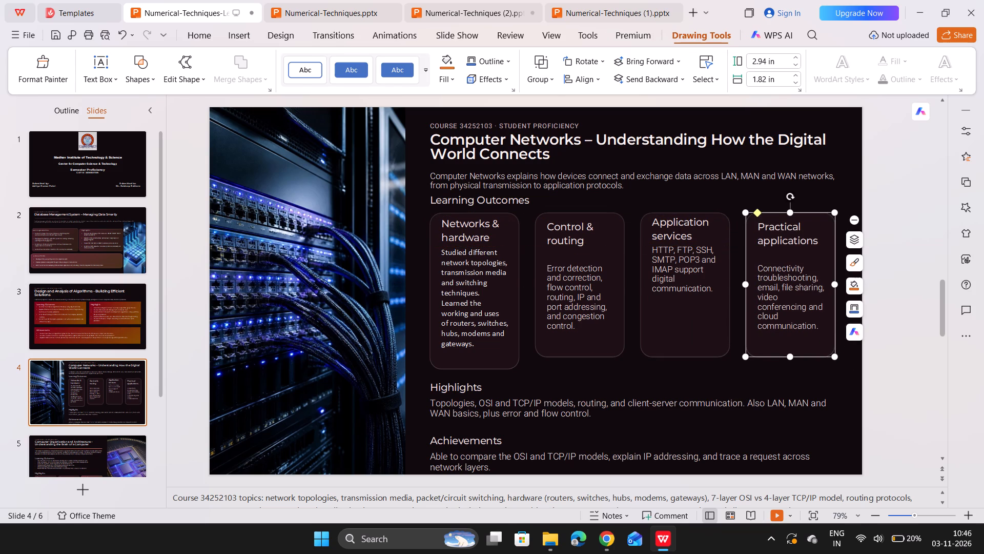
pyautogui.click(768, 284)
pyautogui.moveTo(771, 264); pyautogui.dragTo(772, 262)
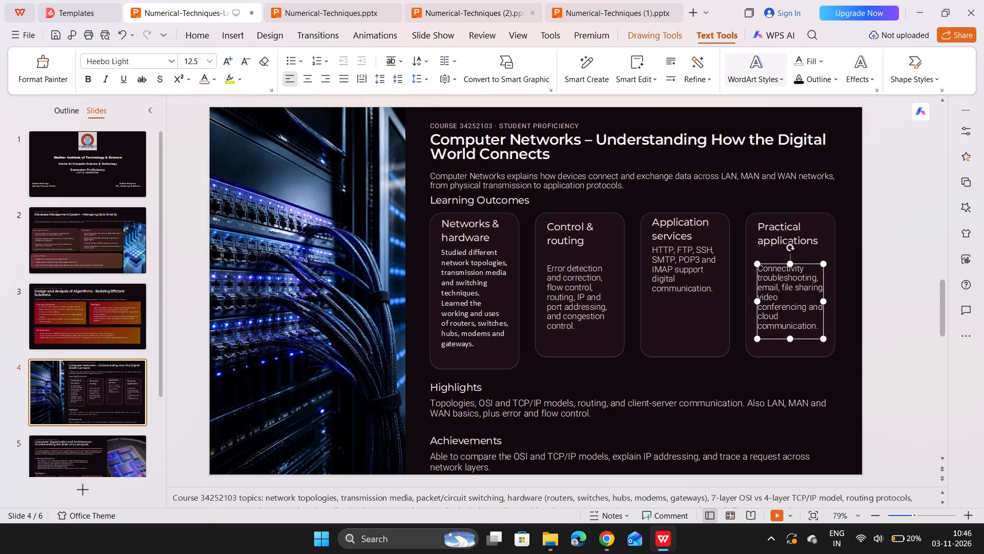
pyautogui.moveTo(772, 262); pyautogui.dragTo(771, 248)
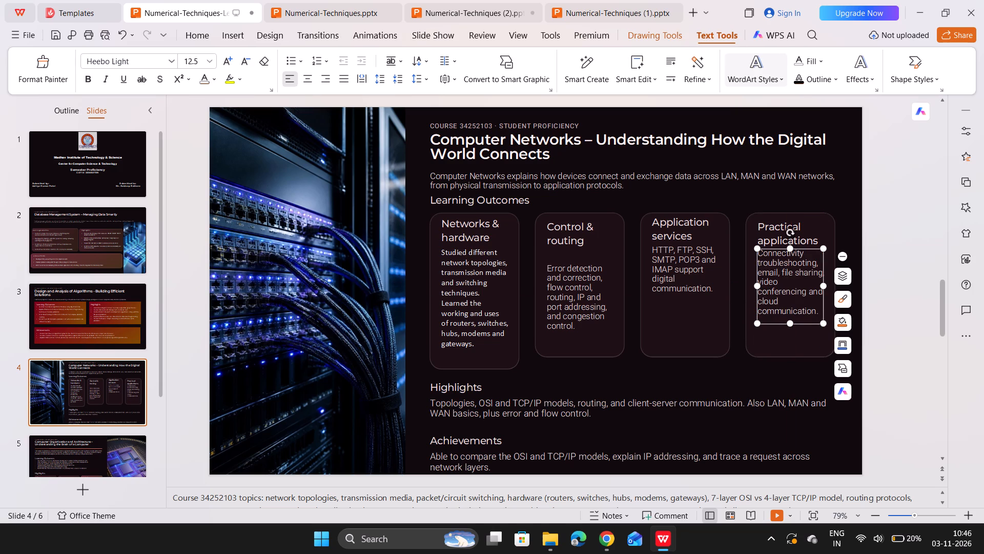
# Move the Control & routing body text up to just beneath its title.
pyautogui.click(564, 295)
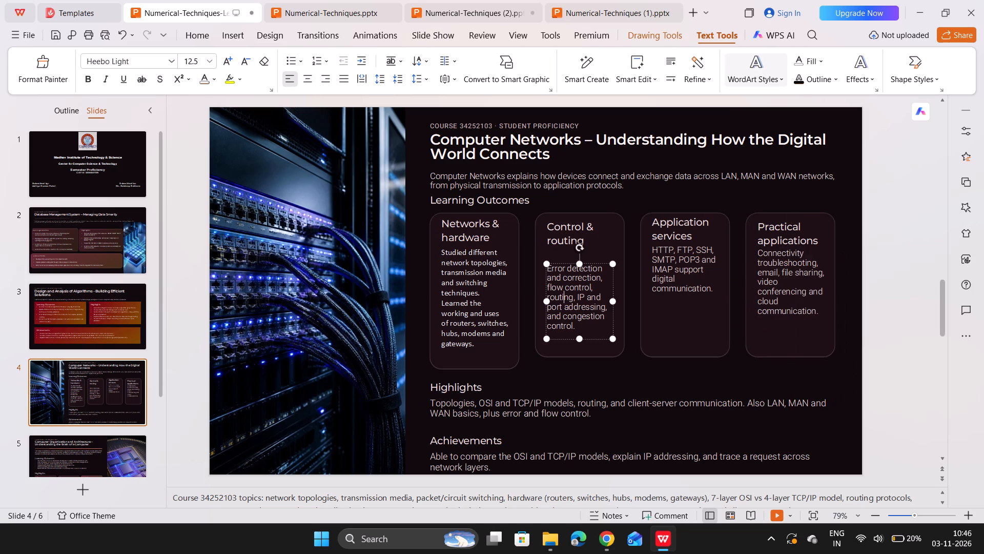
pyautogui.moveTo(563, 264); pyautogui.dragTo(562, 247)
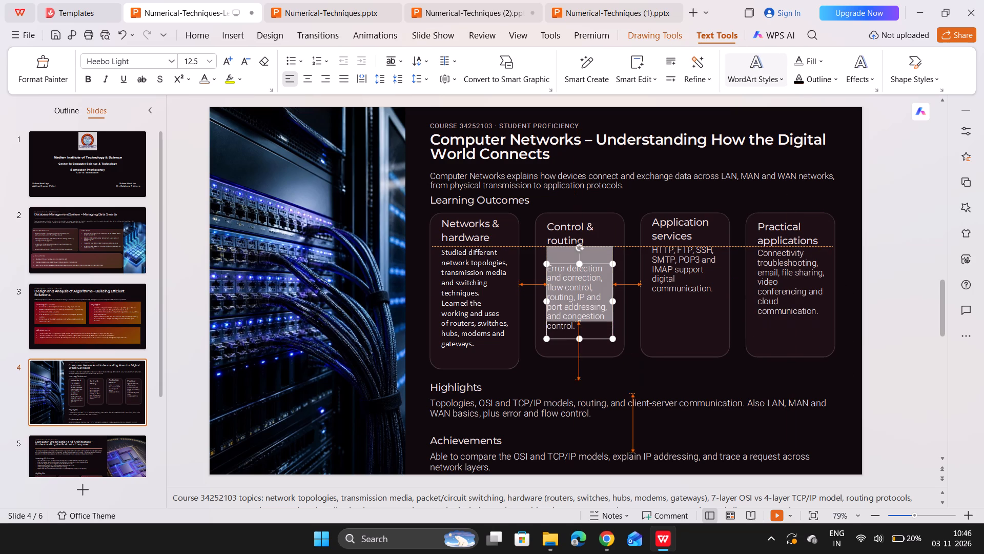
pyautogui.moveTo(562, 247); pyautogui.dragTo(561, 247)
pyautogui.click(576, 309)
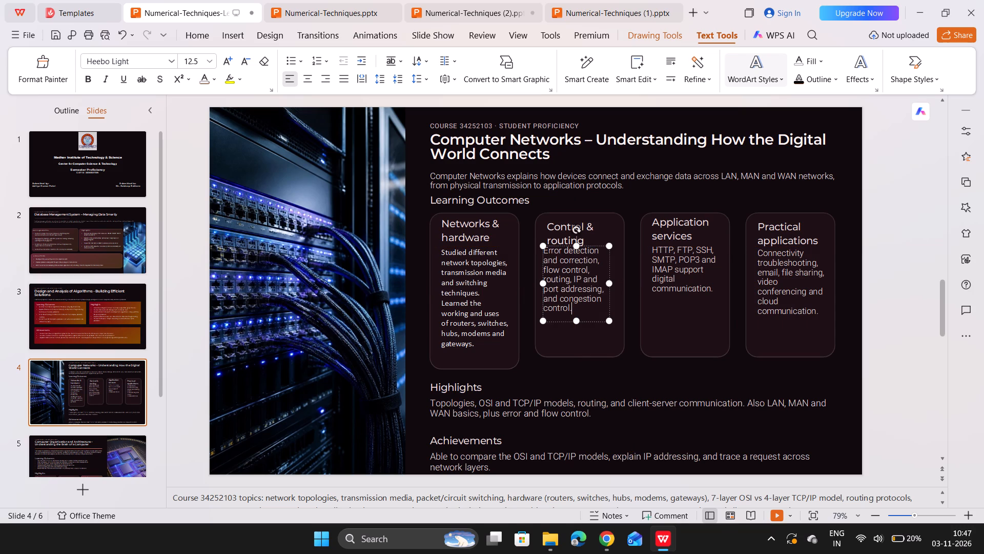
pyautogui.hotkey('ctrl', 'shift', 'Up')
pyautogui.hotkey('ctrl', 'shift', 'Up')
pyautogui.hotkey('ctrl', 'shift', 'Up')
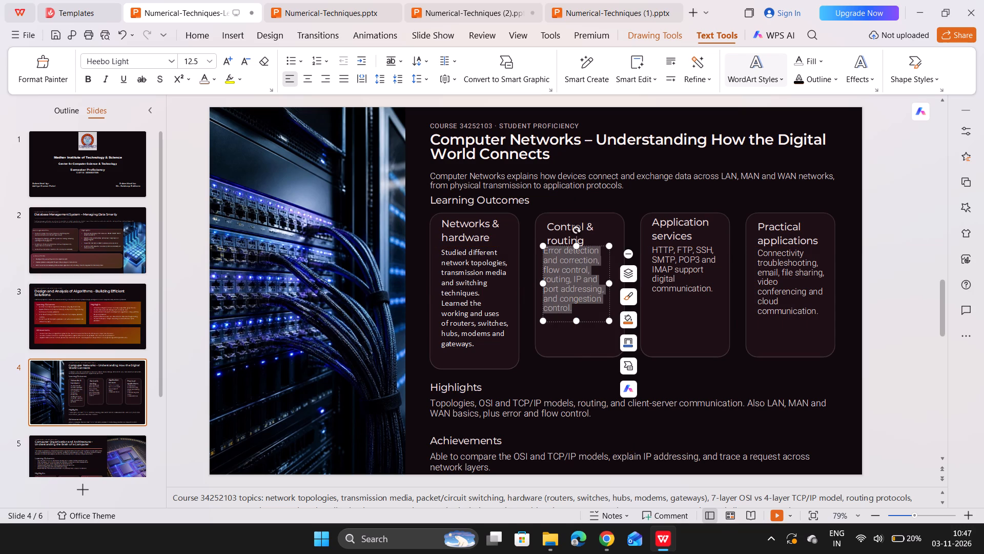
pyautogui.hotkey('ctrl', 'c')
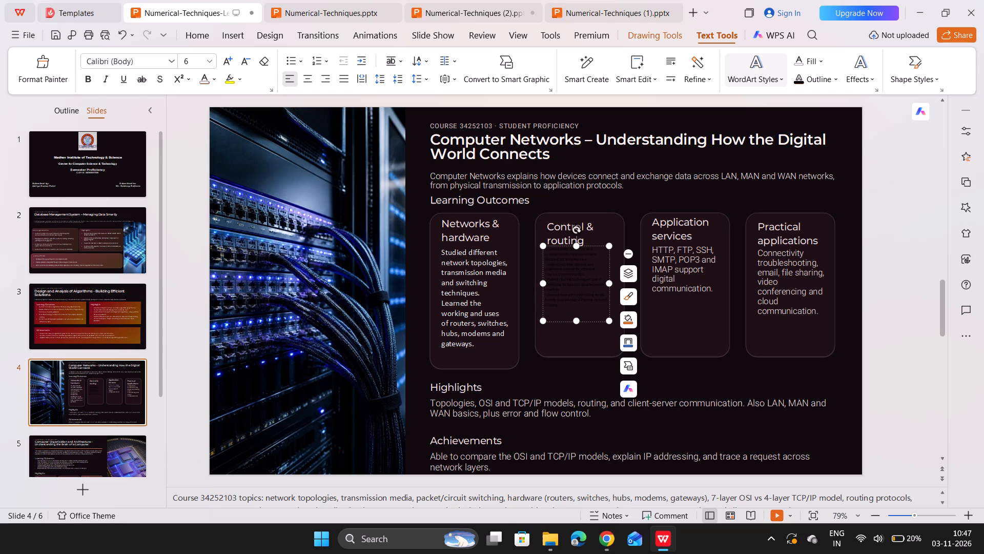
pyautogui.hotkey('ctrl', 'shift', 'Up')
pyautogui.hotkey('ctrl', 'shift', 'Up')
pyautogui.hotkey('ctrl', 'shift', 'Up')
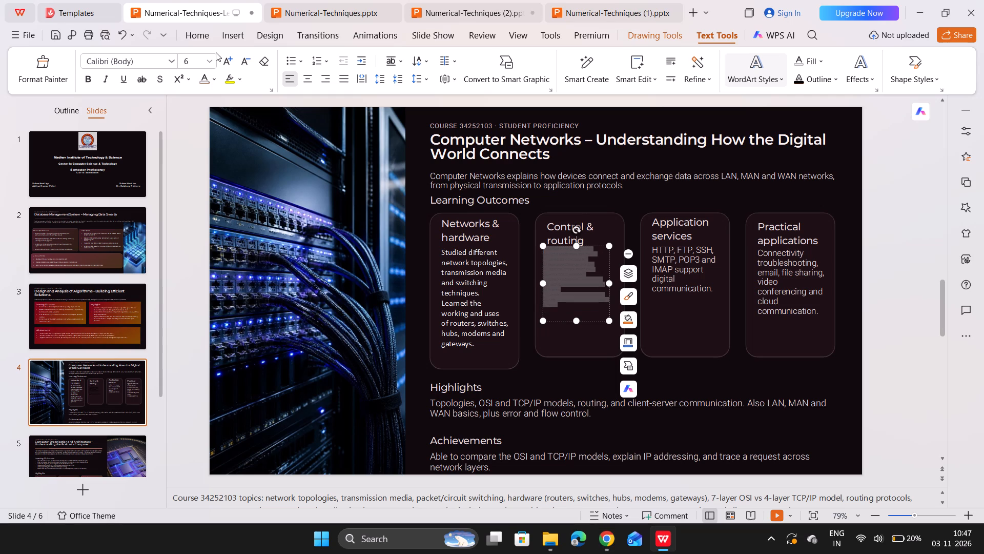
pyautogui.click(208, 77)
pyautogui.click(211, 62)
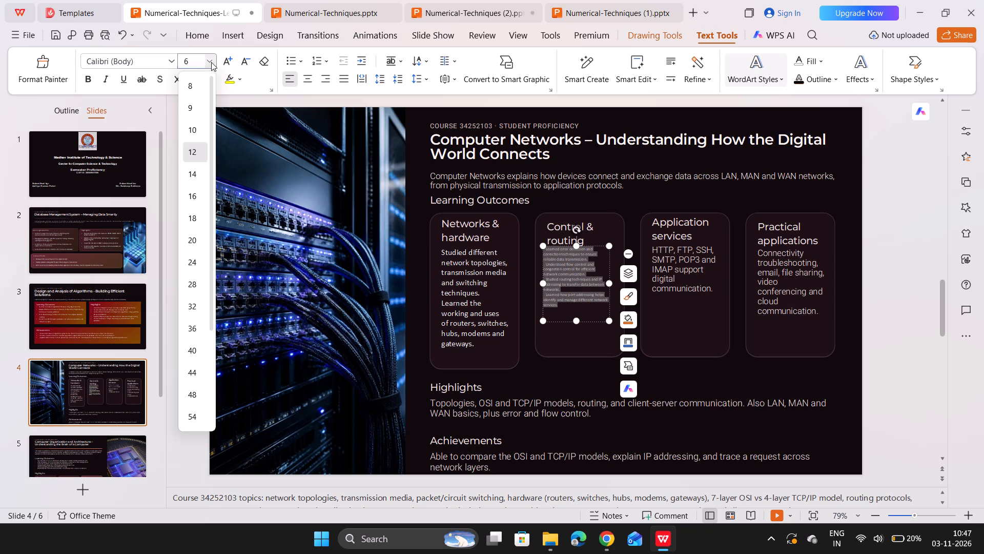
pyautogui.click(194, 134)
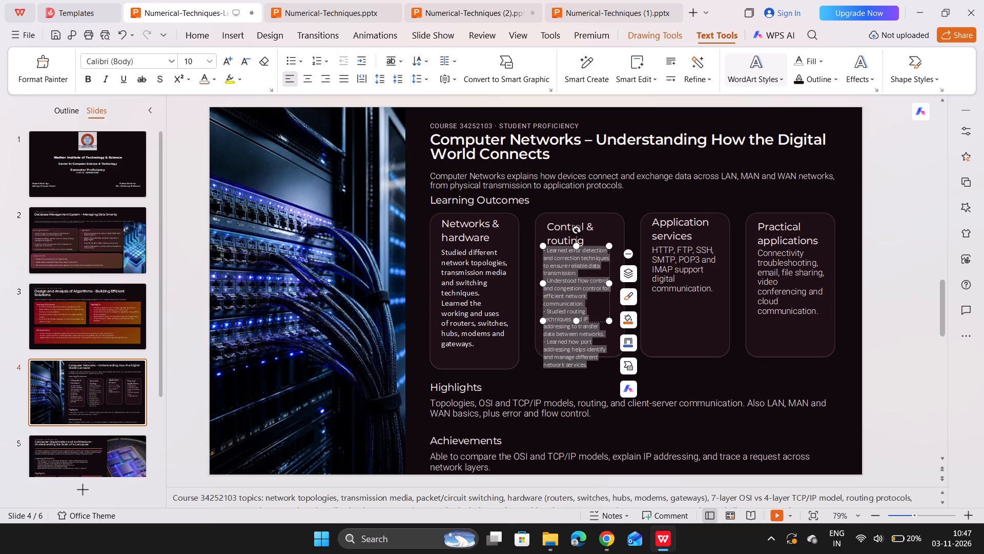
# Delete the last Control & routing point about port addressing, including its leading dash.
pyautogui.click(587, 363)
pyautogui.press('BackSpace')
pyautogui.press('BackSpace')
pyautogui.press('BackSpace')
pyautogui.press('BackSpace')
pyautogui.press('BackSpace')
pyautogui.press('BackSpace')
pyautogui.press('BackSpace')
pyautogui.press('BackSpace')
pyautogui.press('BackSpace')
pyautogui.press('BackSpace')
pyautogui.press('BackSpace')
pyautogui.press('BackSpace')
pyautogui.press('BackSpace')
pyautogui.press('BackSpace')
pyautogui.press('BackSpace')
pyautogui.press('BackSpace')
pyautogui.press('BackSpace')
pyautogui.press('BackSpace')
pyautogui.press('BackSpace')
pyautogui.press('BackSpace')
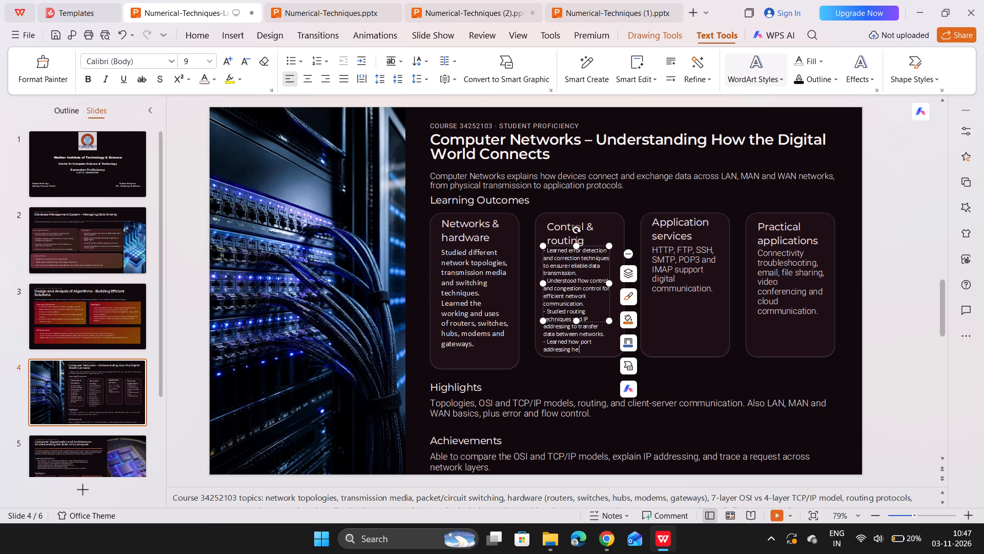
pyautogui.press('BackSpace')
pyautogui.press('BackSpace')
pyautogui.press('BackSpace')
pyautogui.press('BackSpace')
pyautogui.press('BackSpace')
# Lengthen the Control & routing body text box downward to enclose its text, and extend its card down to just above Highlights.
pyautogui.moveTo(579, 322); pyautogui.dragTo(580, 350)
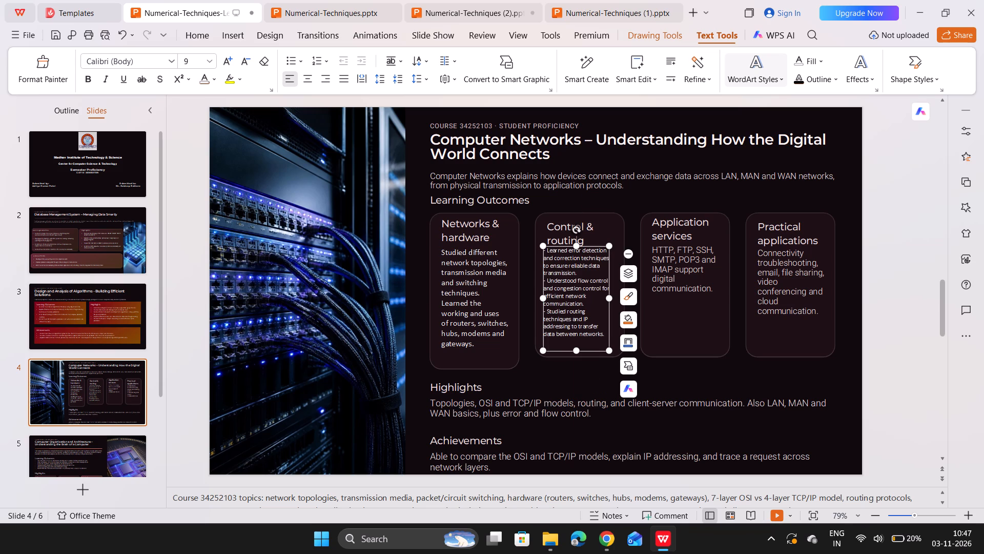
pyautogui.click(577, 357)
pyautogui.moveTo(578, 357); pyautogui.dragTo(578, 357)
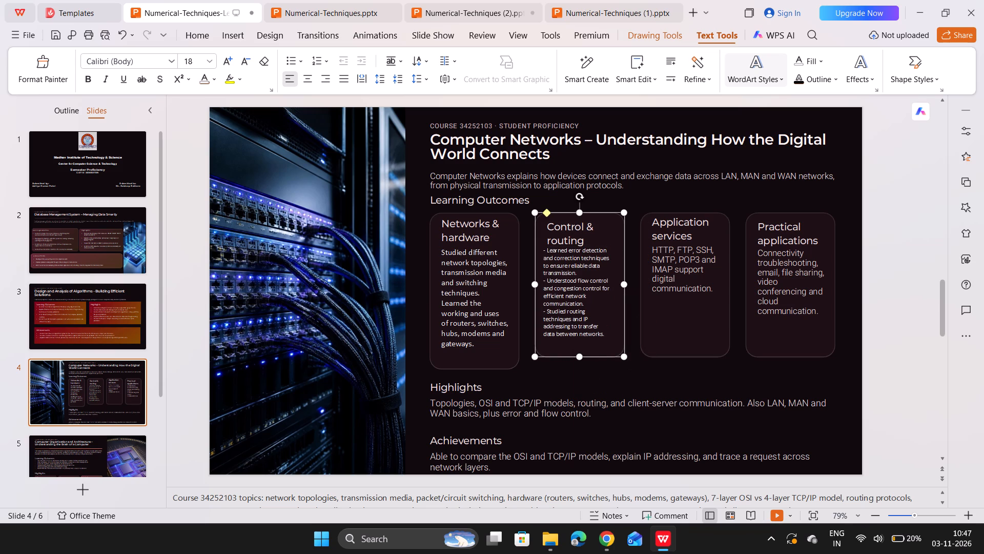
pyautogui.moveTo(578, 357); pyautogui.dragTo(578, 374)
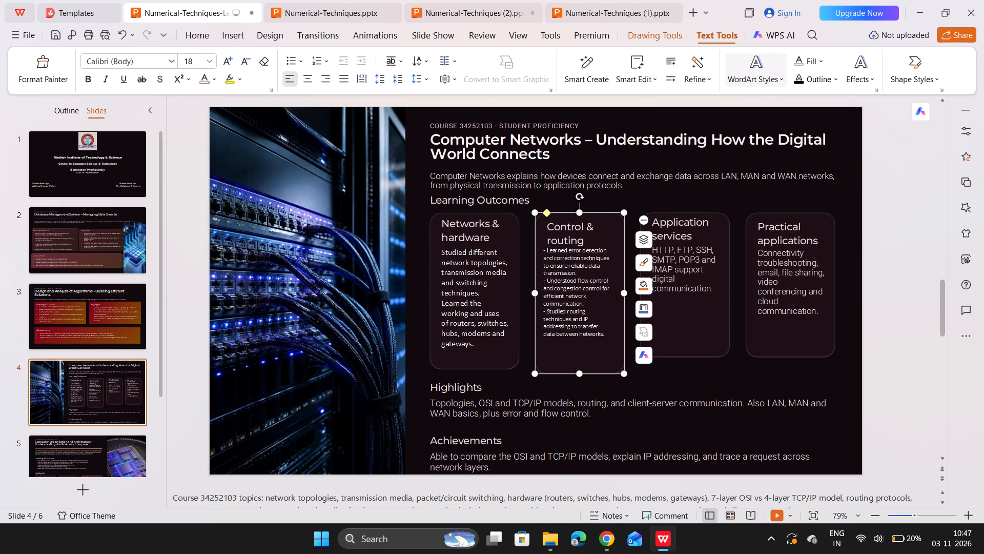
# Extend the bottom edges of the Networks & hardware, Application services and Practical applications cards to about the Control & routing card's bottom edge.
pyautogui.click(487, 354)
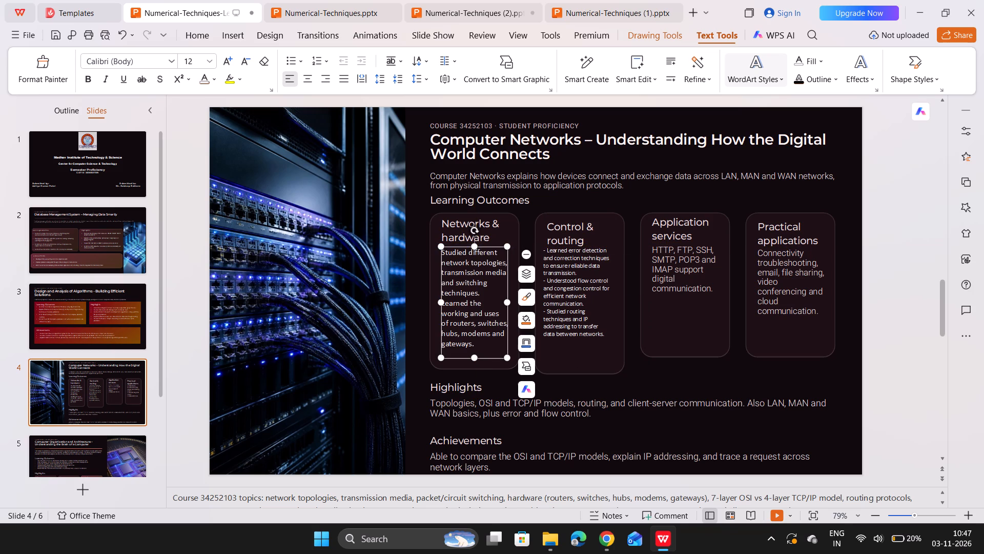
pyautogui.click(484, 366)
pyautogui.click(474, 366)
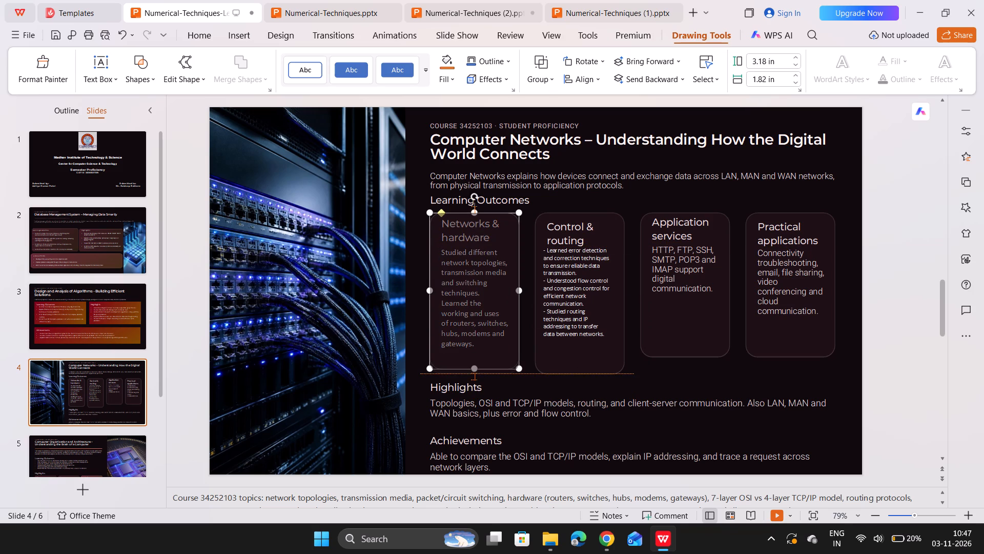
pyautogui.click(687, 333)
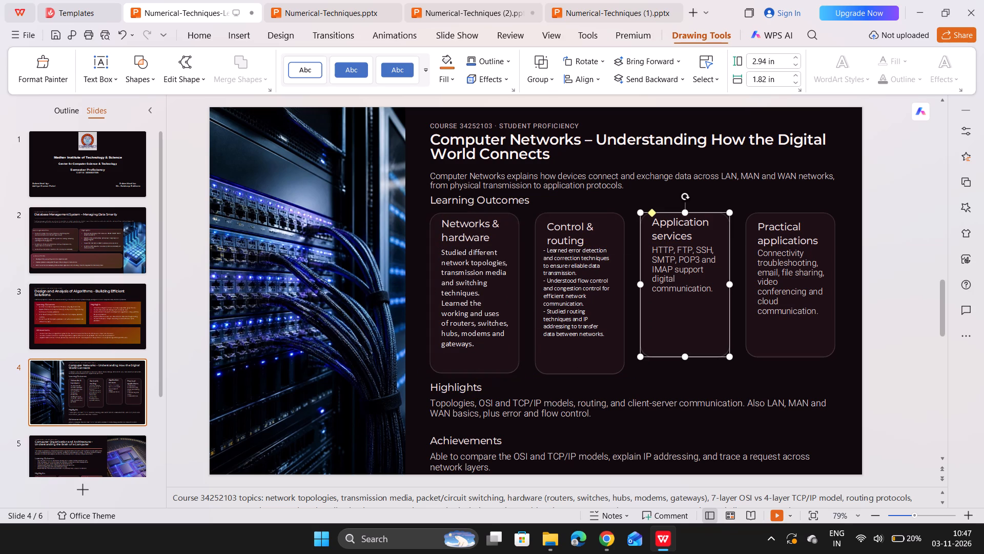
pyautogui.moveTo(686, 355); pyautogui.dragTo(686, 364)
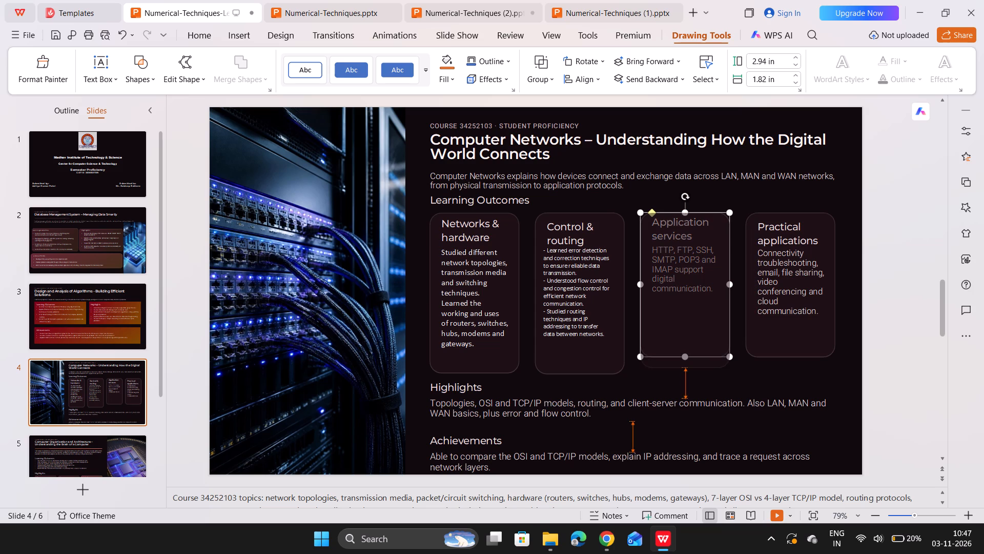
pyautogui.moveTo(686, 364); pyautogui.dragTo(686, 369)
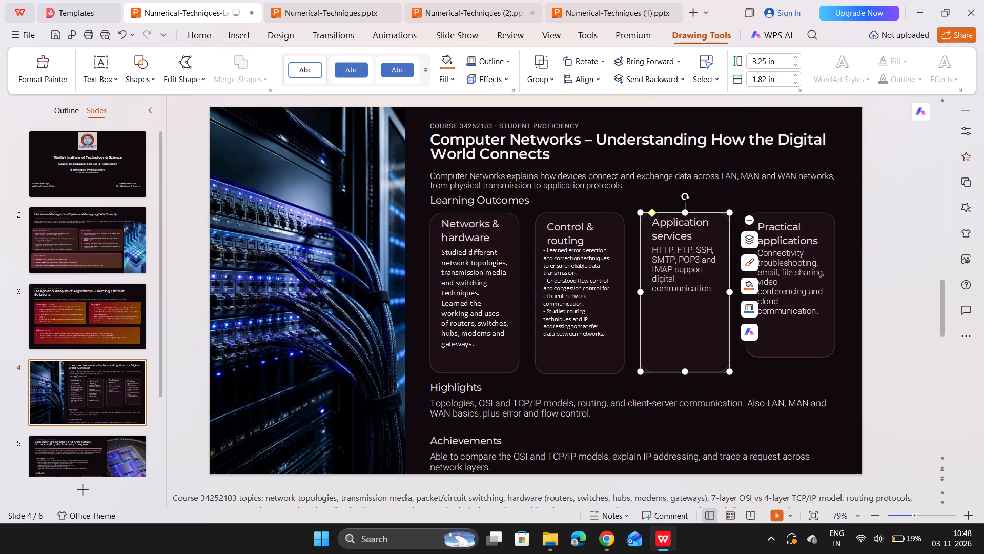
pyautogui.click(821, 323)
pyautogui.click(793, 356)
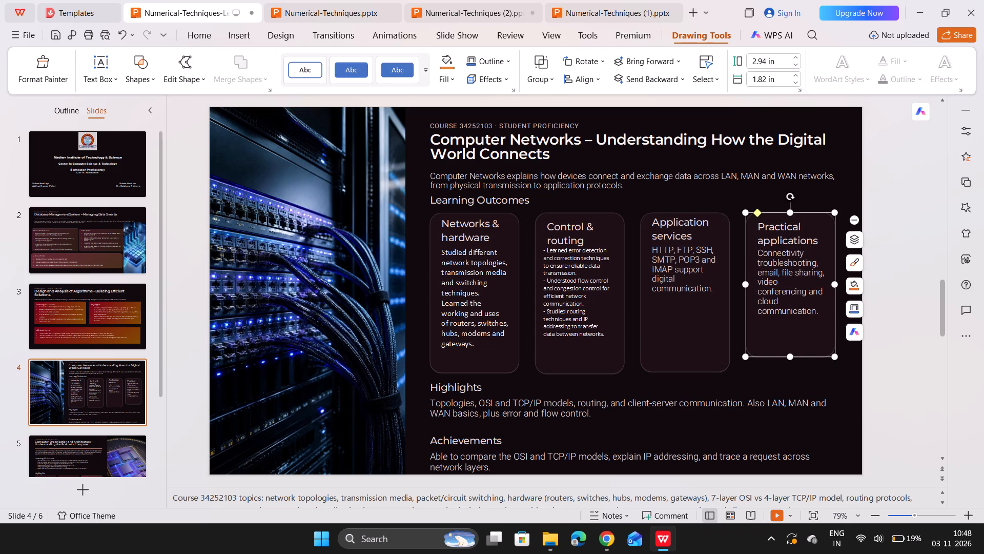
pyautogui.moveTo(791, 358); pyautogui.dragTo(787, 374)
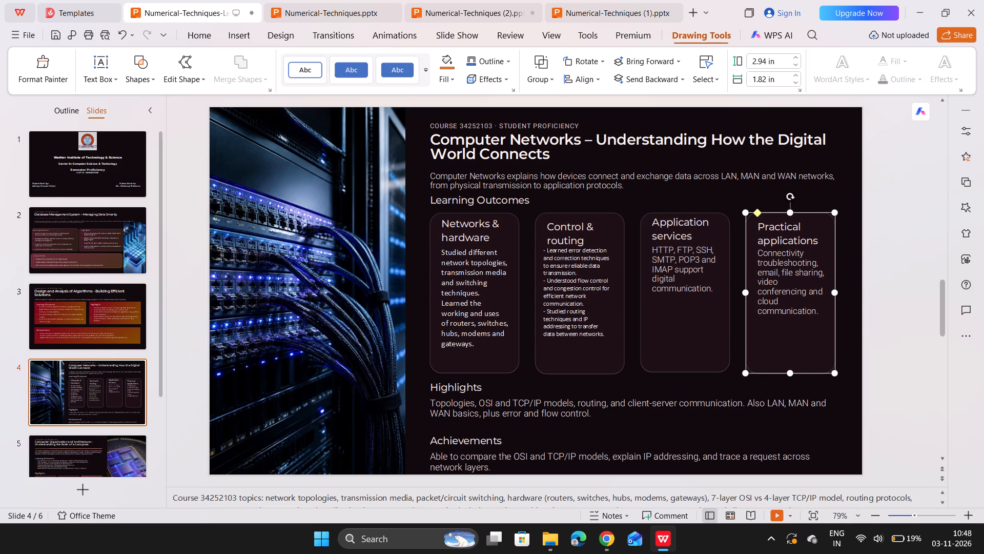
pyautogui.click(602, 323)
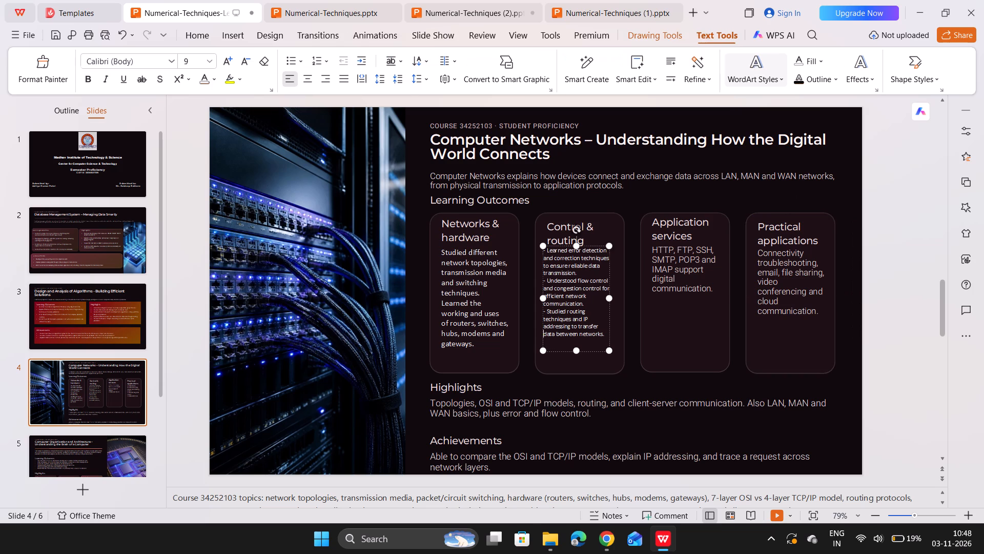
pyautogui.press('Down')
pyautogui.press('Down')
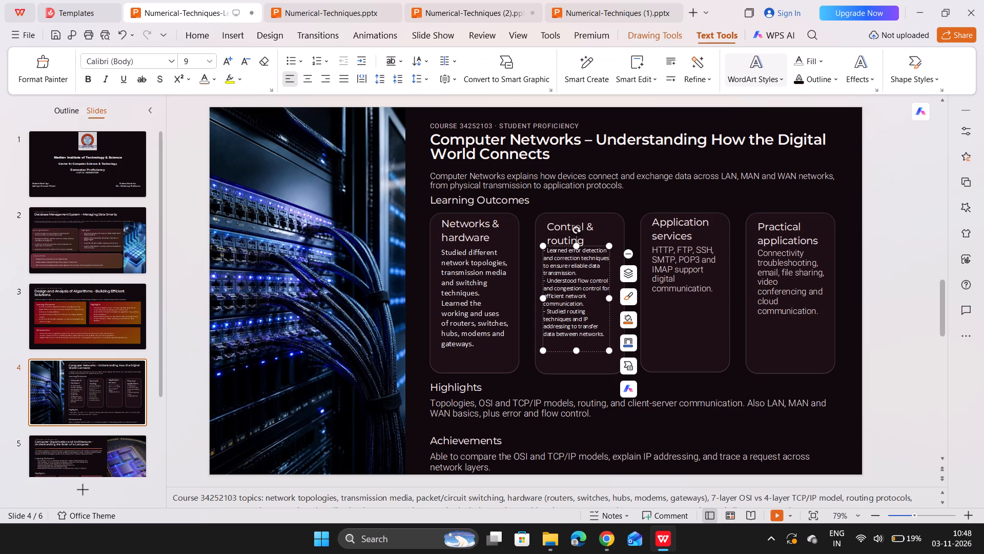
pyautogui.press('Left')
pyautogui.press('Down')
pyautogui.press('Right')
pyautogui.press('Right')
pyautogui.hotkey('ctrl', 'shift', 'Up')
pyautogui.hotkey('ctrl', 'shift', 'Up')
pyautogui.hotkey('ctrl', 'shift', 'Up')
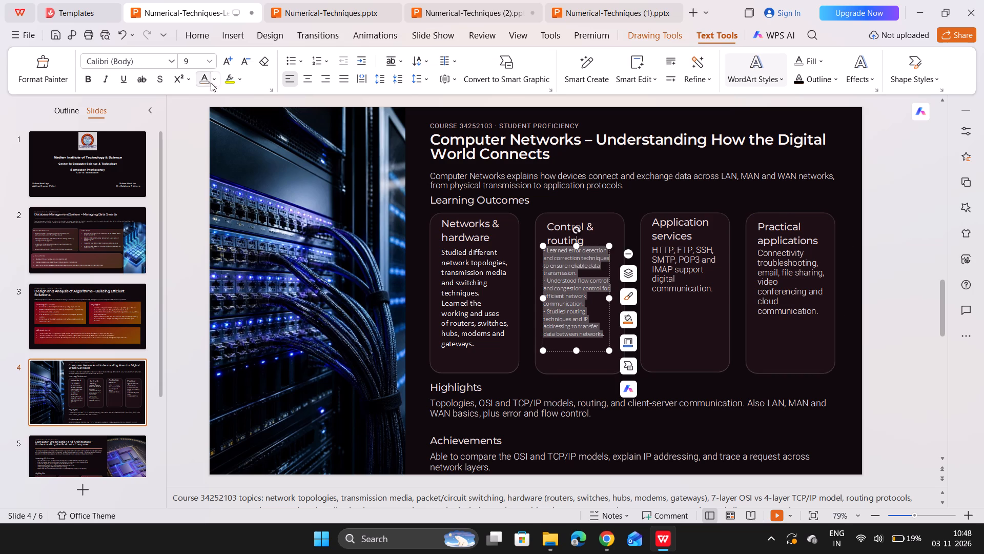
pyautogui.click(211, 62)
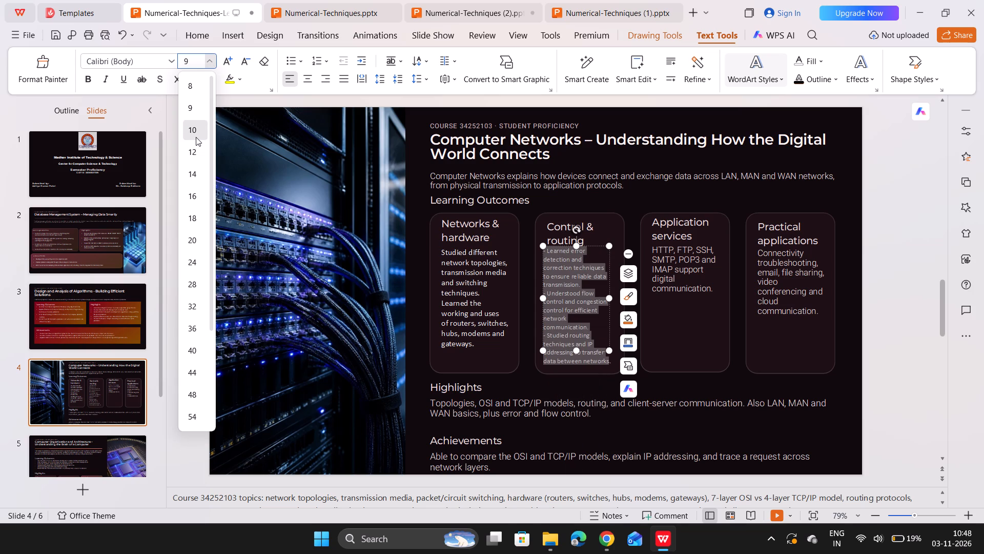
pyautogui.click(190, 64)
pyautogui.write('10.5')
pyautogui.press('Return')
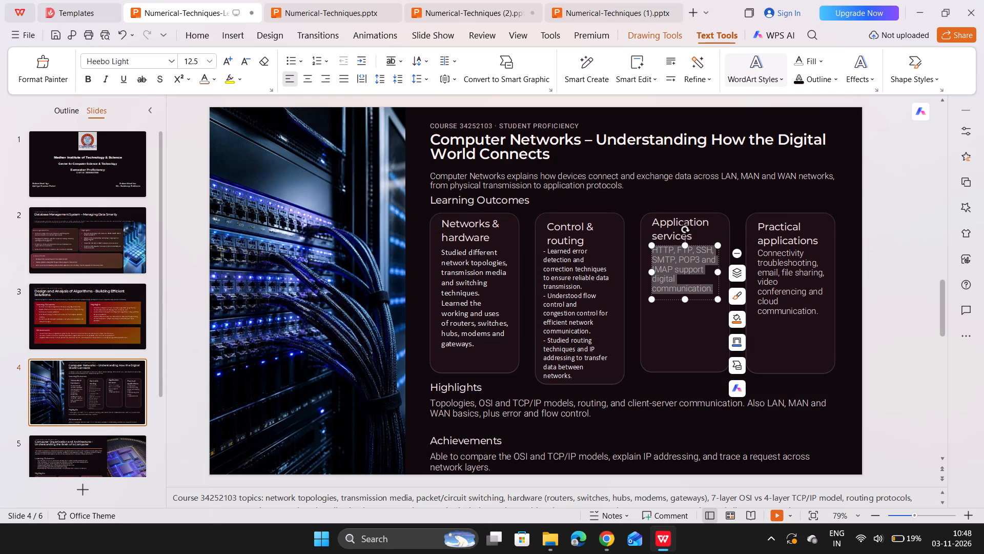
# Delete the Application services card together with its body text box and heading box.
pyautogui.click(697, 364)
pyautogui.press('BackSpace')
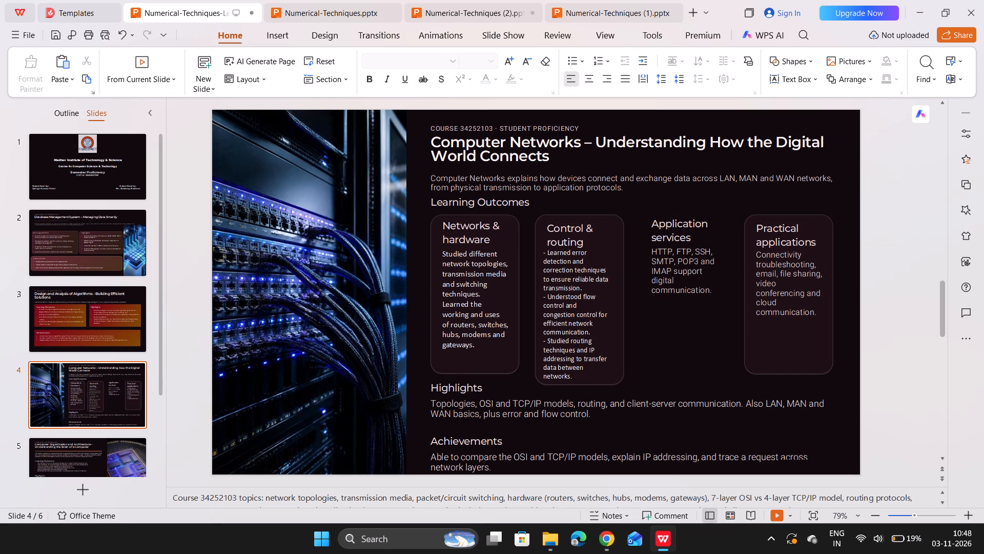
pyautogui.click(698, 274)
pyautogui.click(698, 274)
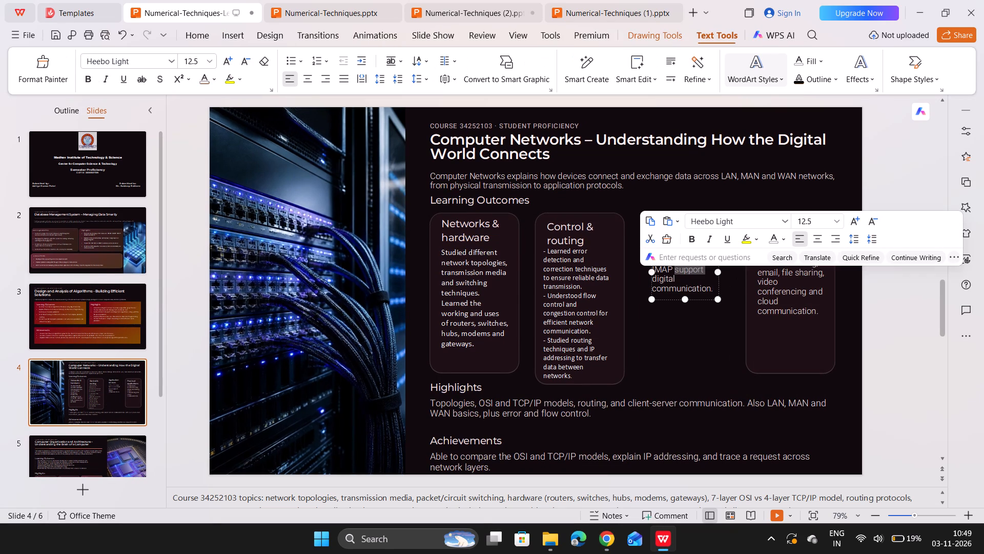
pyautogui.click(682, 268)
pyautogui.click(672, 243)
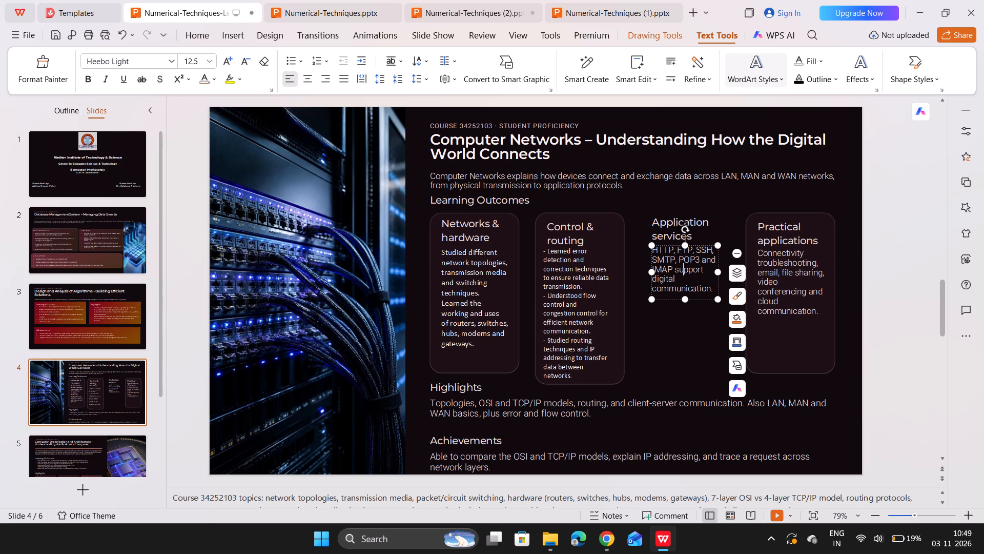
pyautogui.press('BackSpace')
pyautogui.moveTo(670, 231); pyautogui.dragTo(673, 215)
pyautogui.doubleClick(673, 215)
pyautogui.press('BackSpace')
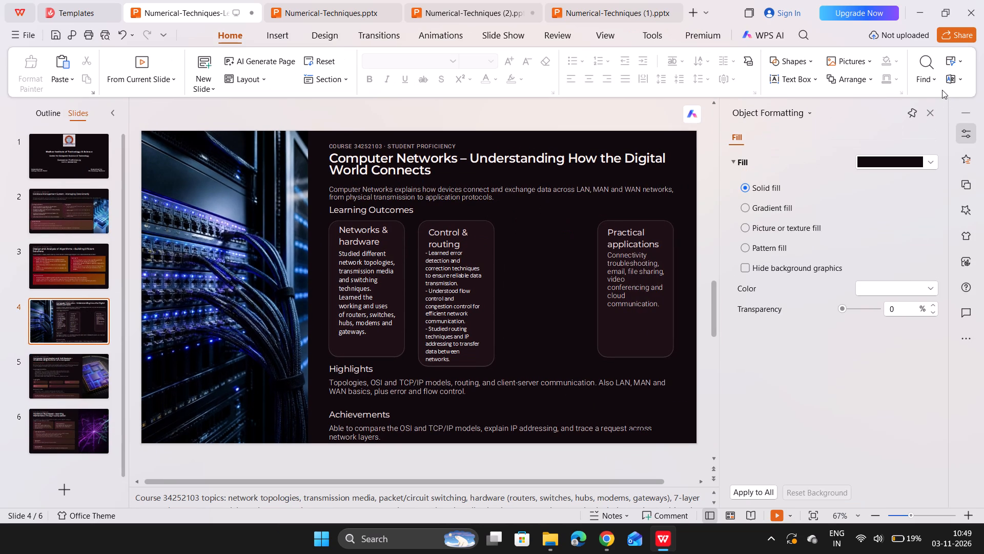
pyautogui.click(935, 112)
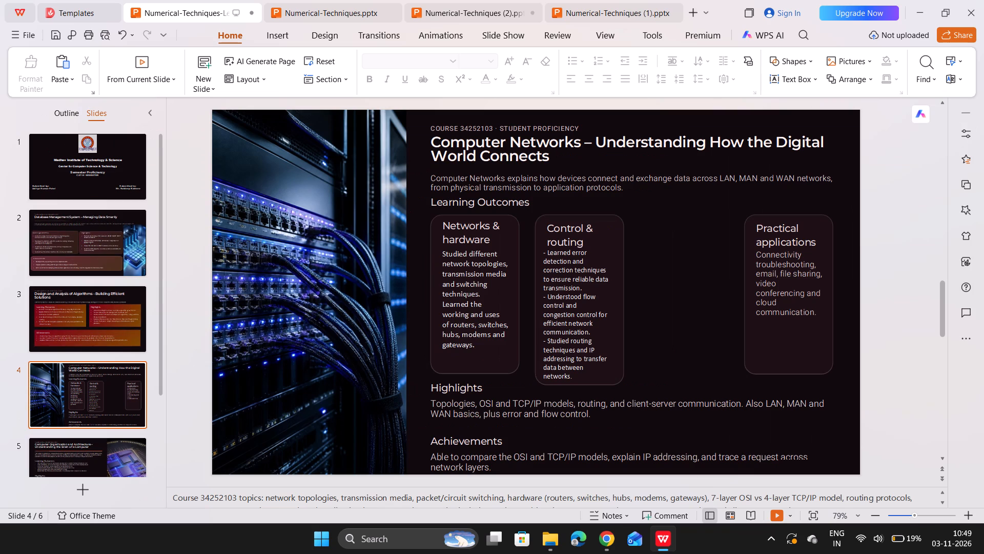
# Widen the Control & routing card toward the Practical applications card to about 2.44 in.
pyautogui.click(598, 224)
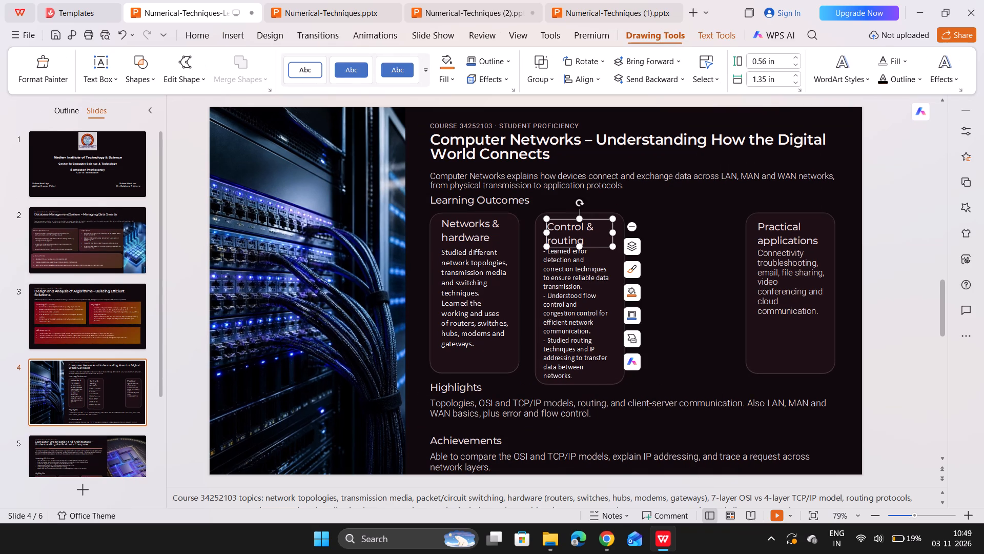
pyautogui.click(618, 272)
pyautogui.click(616, 292)
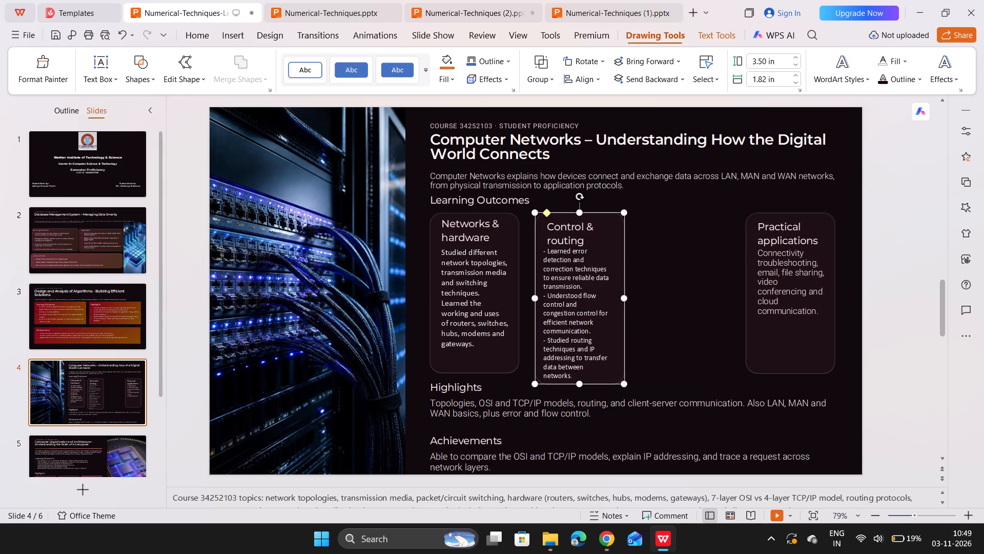
pyautogui.moveTo(623, 298); pyautogui.dragTo(641, 298)
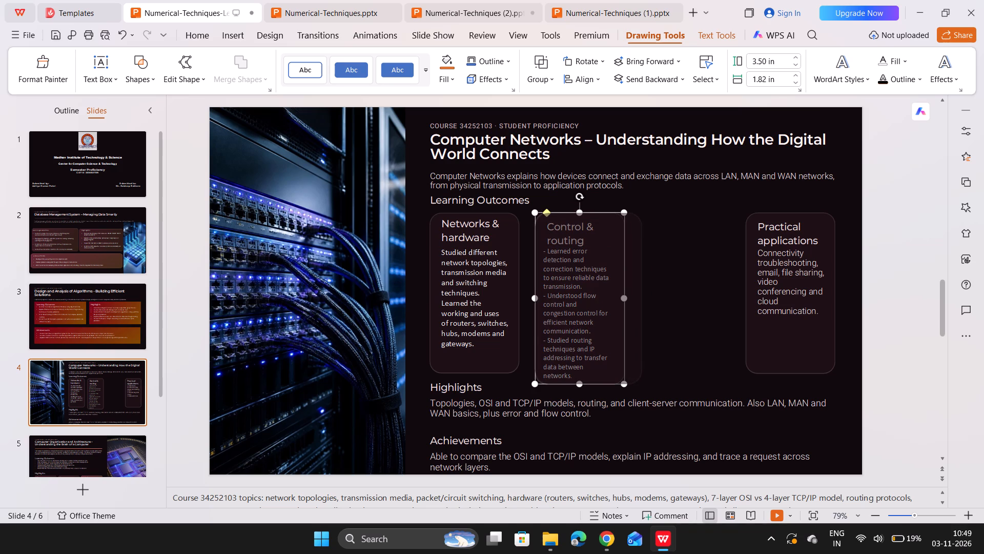
pyautogui.moveTo(641, 298); pyautogui.dragTo(653, 298)
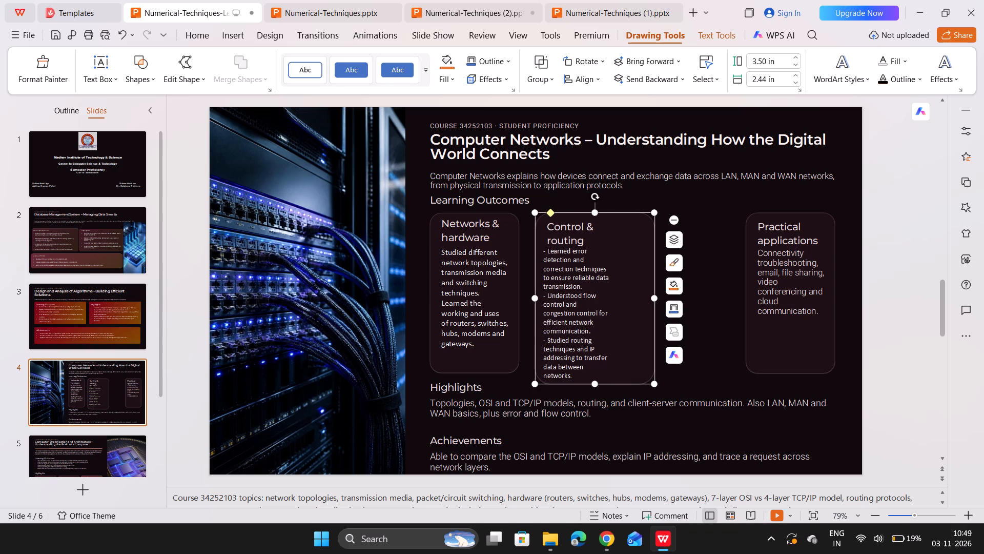
# Enlarge the Control & routing body text box to about 2.18 in wide and 2.48 in high to fit the widened card.
pyautogui.click(584, 304)
pyautogui.moveTo(608, 296); pyautogui.dragTo(610, 296)
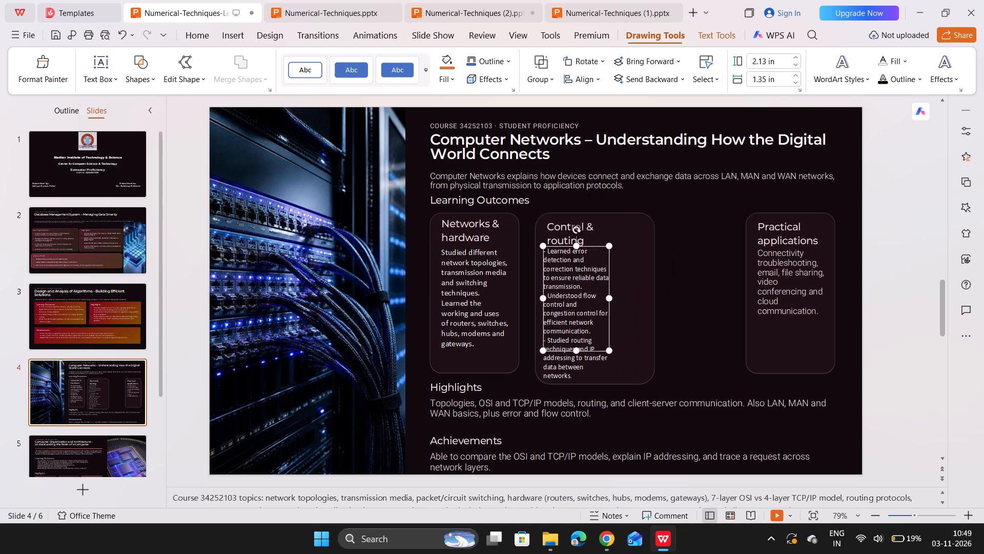
pyautogui.moveTo(610, 296); pyautogui.dragTo(649, 294)
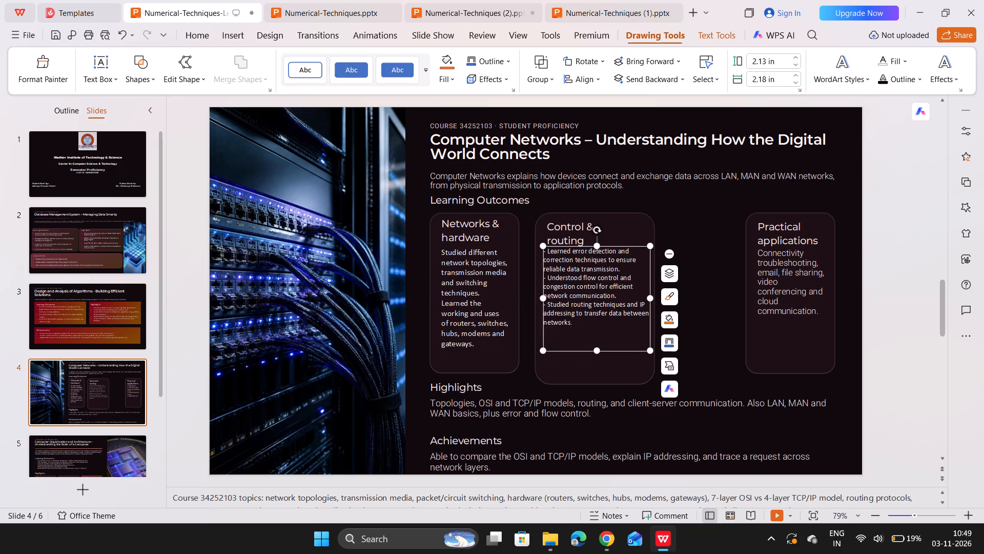
pyautogui.moveTo(596, 350); pyautogui.dragTo(597, 365)
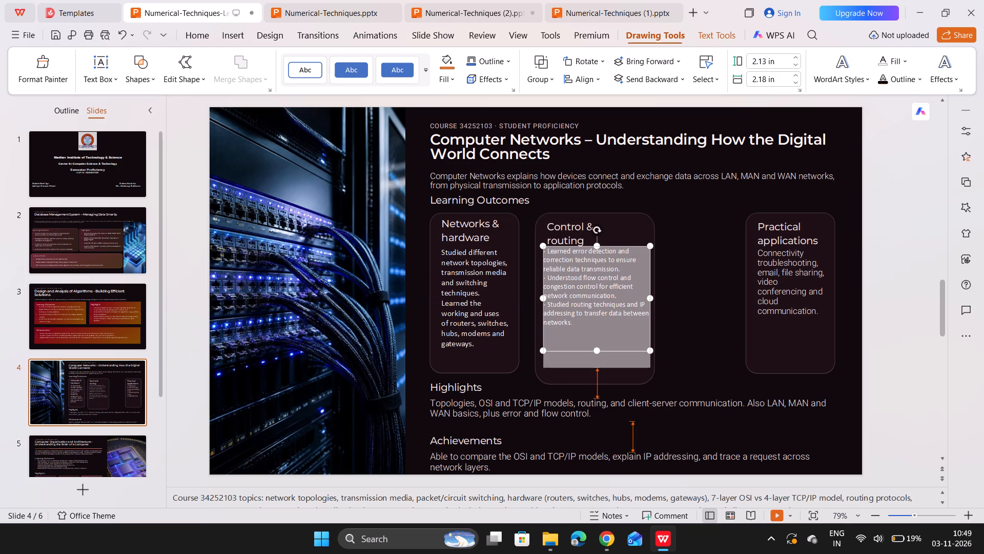
pyautogui.moveTo(597, 365); pyautogui.dragTo(598, 367)
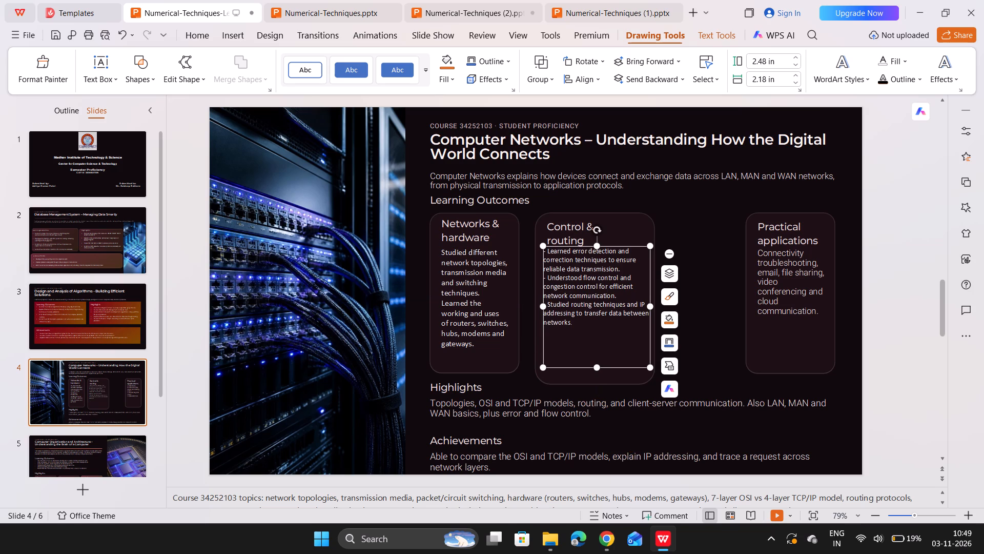
# Set all of the Control & routing body text to font size 12.
pyautogui.click(571, 321)
pyautogui.hotkey('ctrl', 'shift', 'Up')
pyautogui.hotkey('ctrl', 'shift', 'Up')
pyautogui.hotkey('ctrl', 'shift', 'Up')
pyautogui.hotkey('ctrl', 'shift', 'Up')
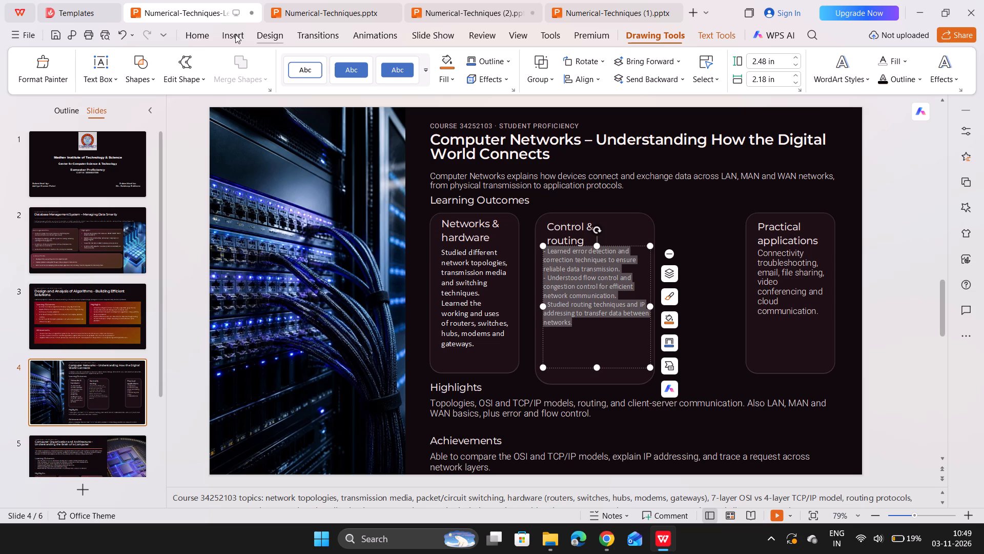
pyautogui.click(200, 34)
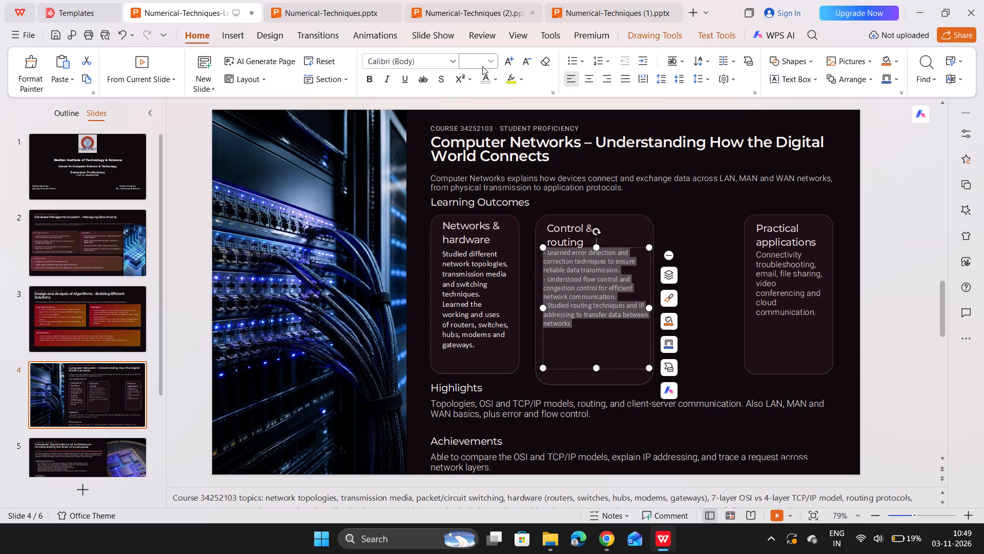
pyautogui.click(494, 63)
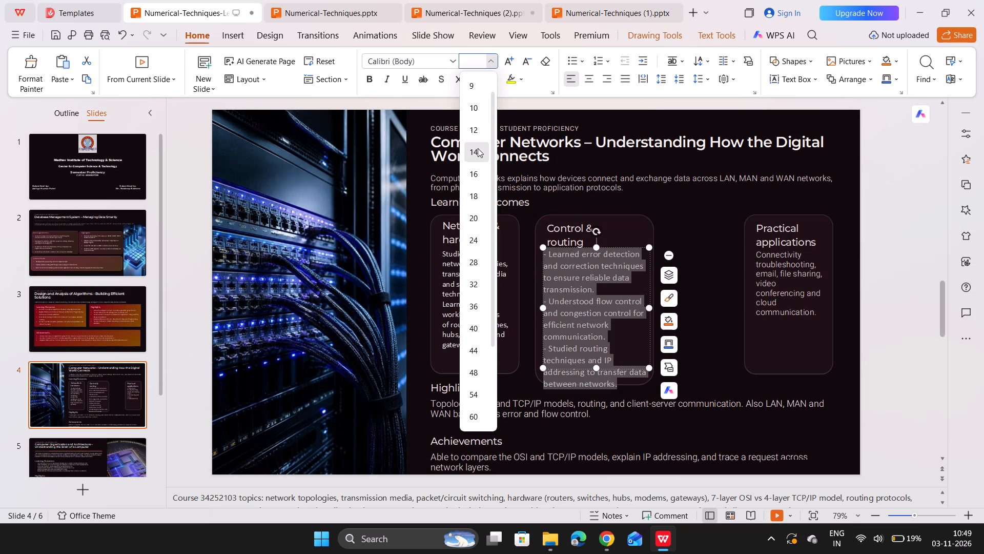
pyautogui.click(473, 127)
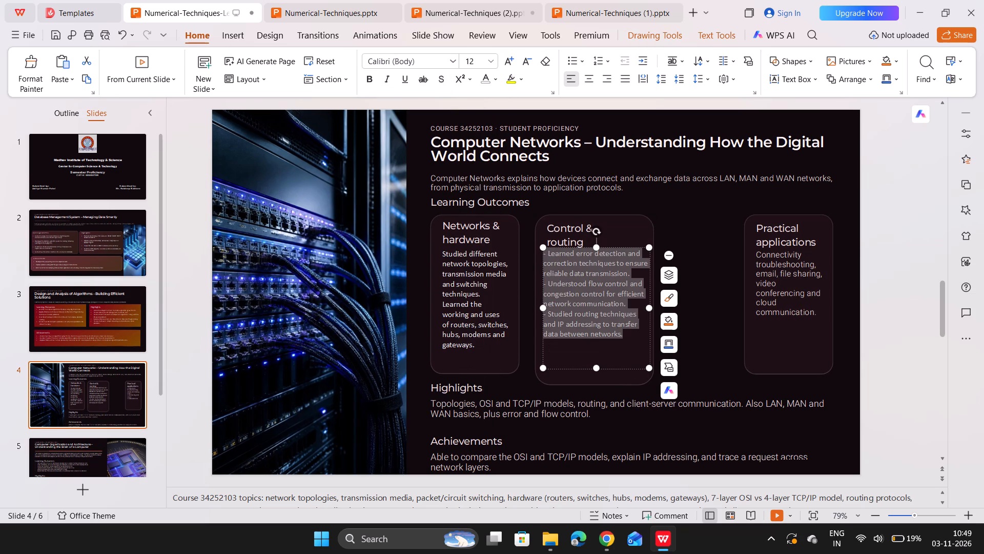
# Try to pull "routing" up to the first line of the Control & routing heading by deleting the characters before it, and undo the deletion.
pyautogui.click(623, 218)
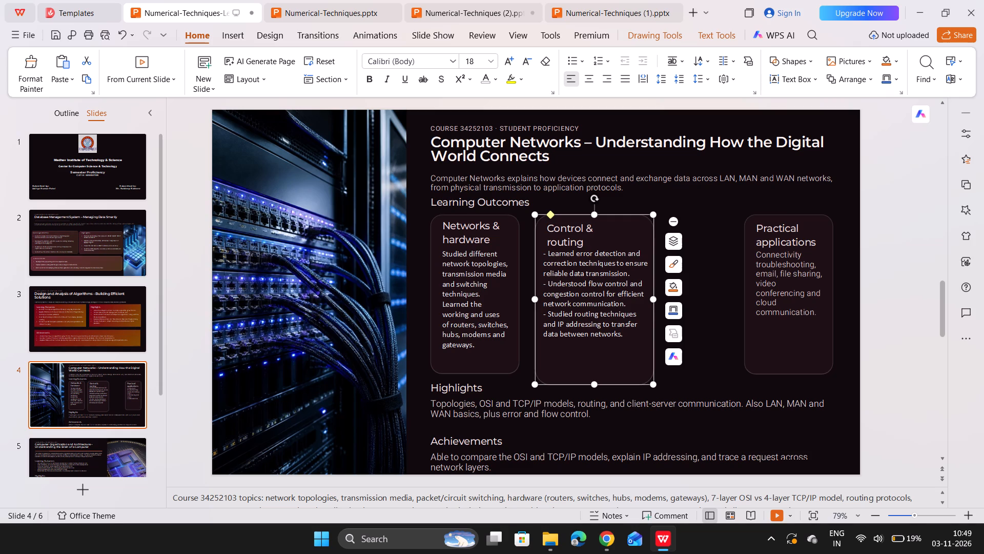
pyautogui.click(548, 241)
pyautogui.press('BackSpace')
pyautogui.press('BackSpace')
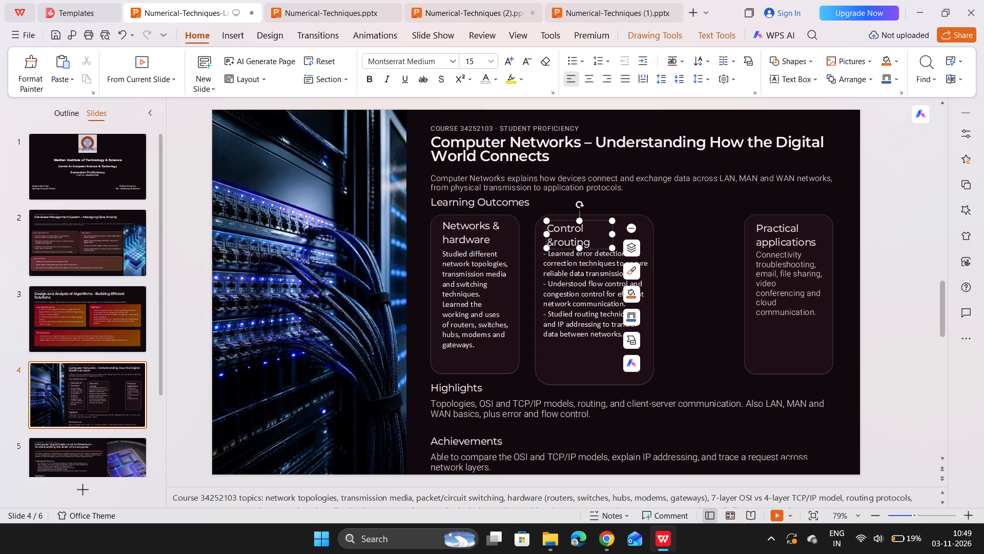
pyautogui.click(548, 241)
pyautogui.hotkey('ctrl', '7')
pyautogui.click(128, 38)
# Widen the Control & routing heading box to nearly the card's far edge so the heading fits on one line.
pyautogui.moveTo(612, 232); pyautogui.dragTo(618, 233)
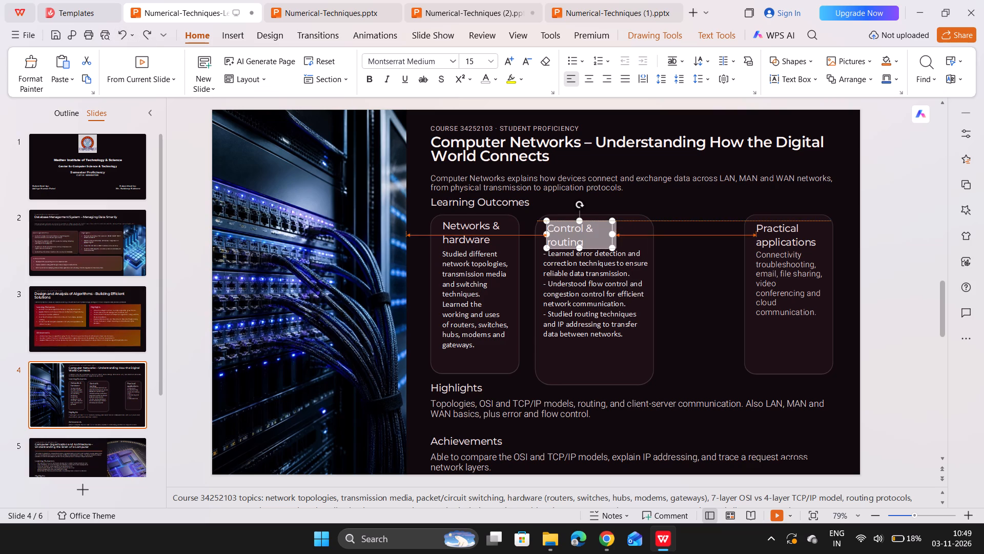
pyautogui.moveTo(618, 233); pyautogui.dragTo(645, 232)
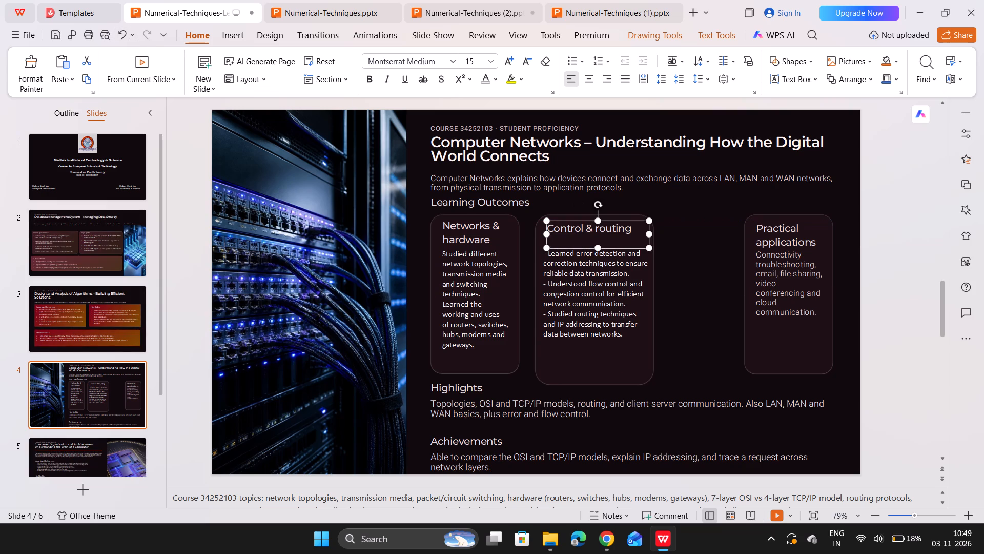
pyautogui.moveTo(599, 245); pyautogui.dragTo(599, 236)
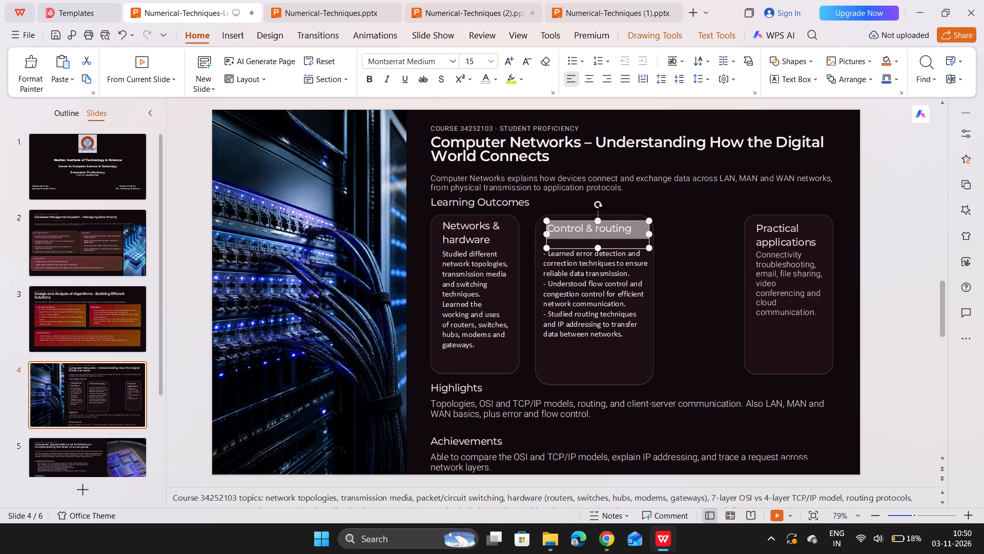
pyautogui.moveTo(599, 236); pyautogui.dragTo(599, 240)
pyautogui.click(701, 256)
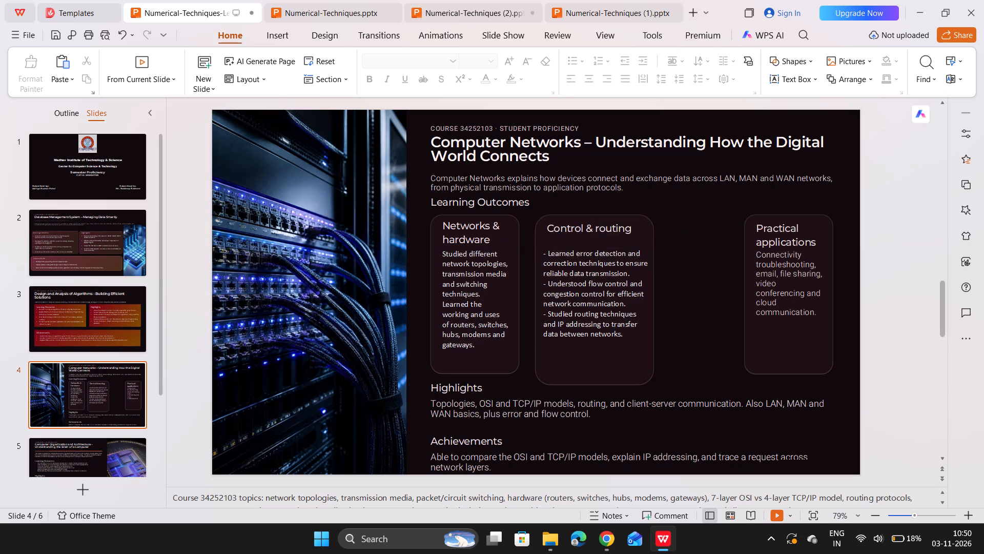
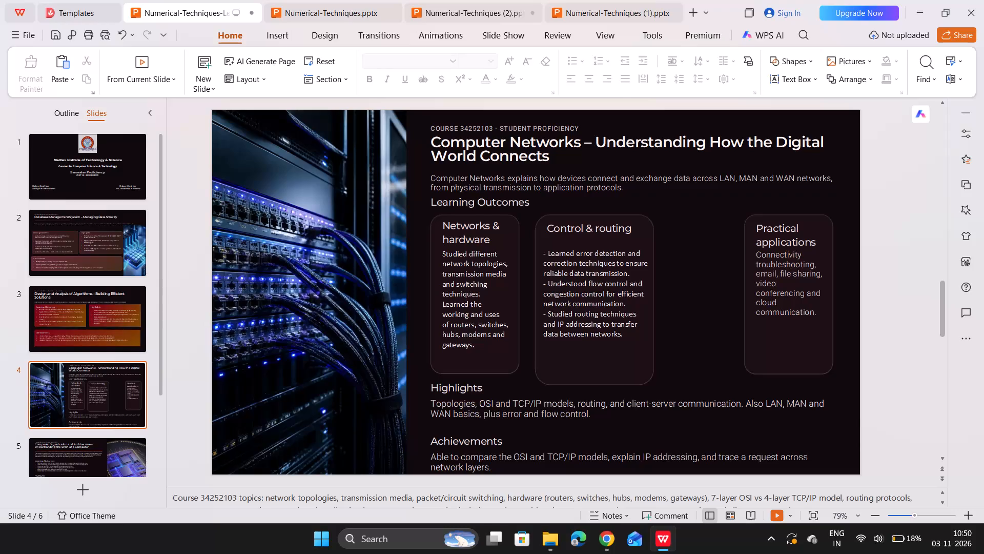
# Move the Control & routing card, its body text and its heading into the middle of the gap between the two outer cards.
pyautogui.moveTo(539, 226); pyautogui.dragTo(569, 222)
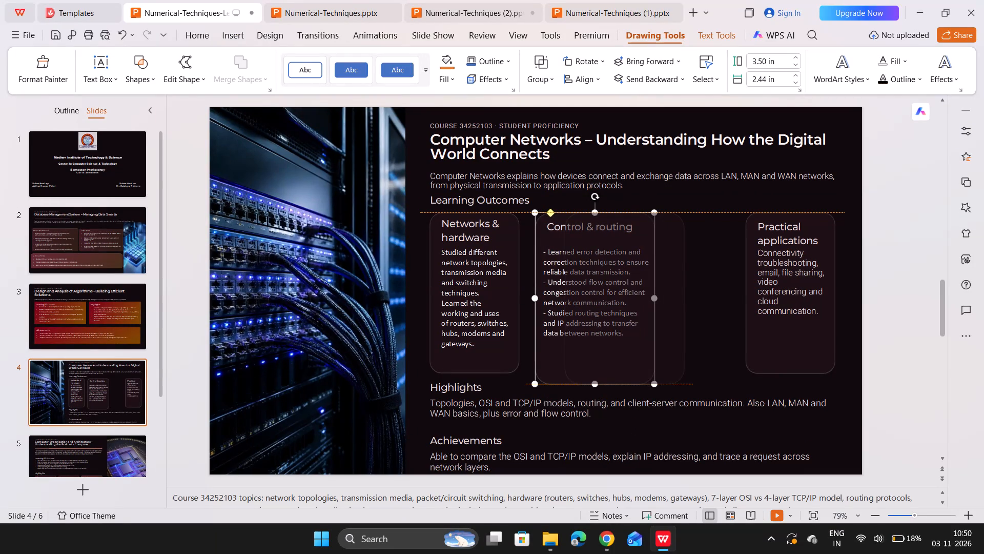
pyautogui.moveTo(569, 222); pyautogui.dragTo(584, 222)
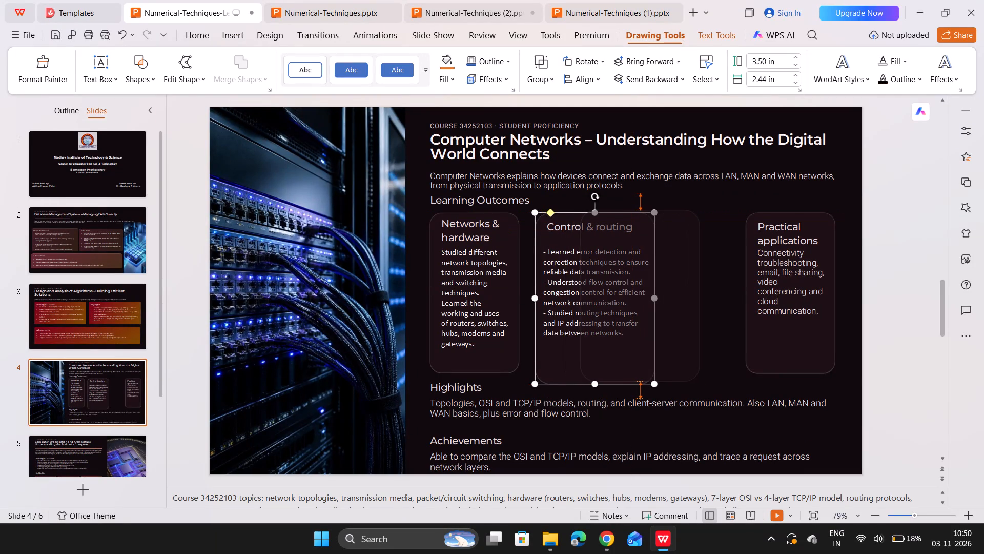
pyautogui.click(597, 261)
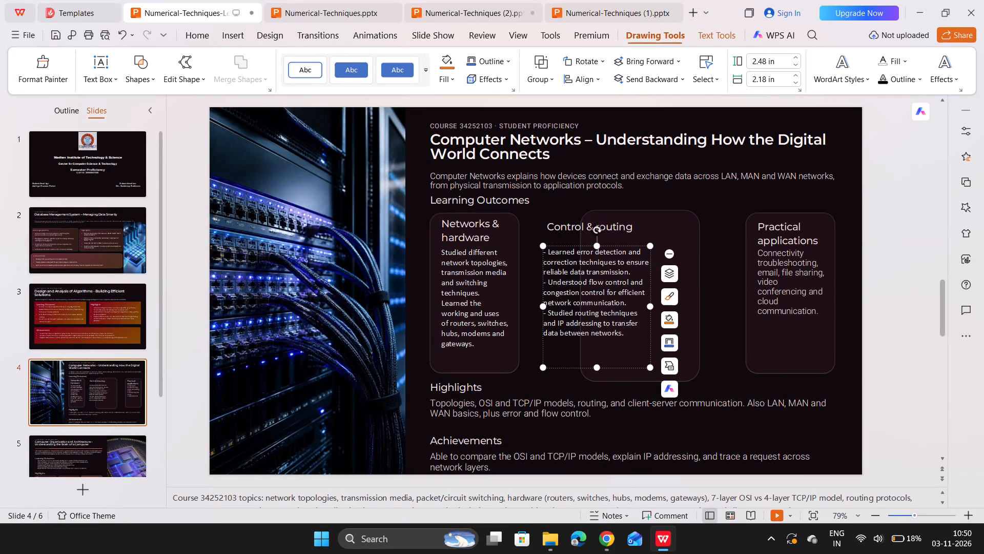
pyautogui.moveTo(579, 247); pyautogui.dragTo(621, 246)
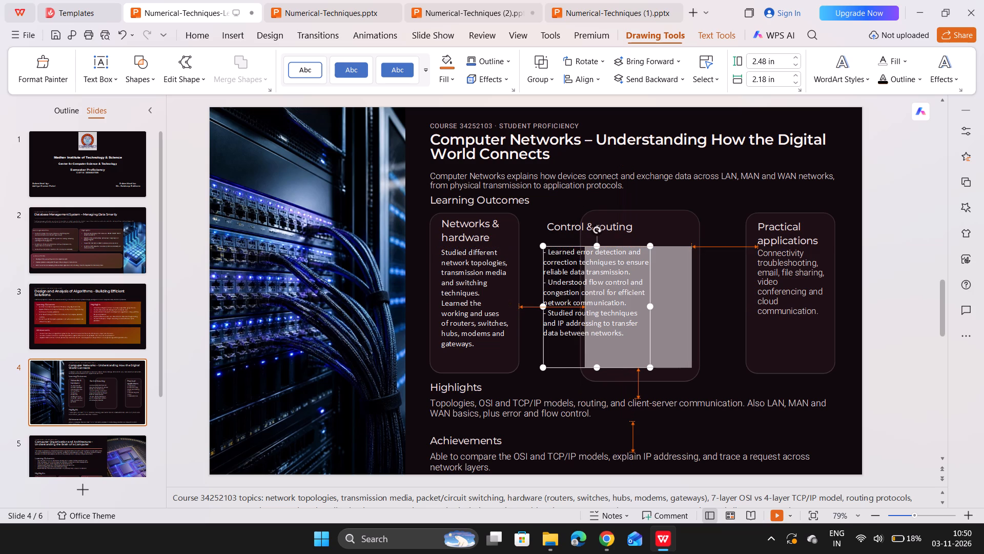
pyautogui.moveTo(621, 246); pyautogui.dragTo(629, 247)
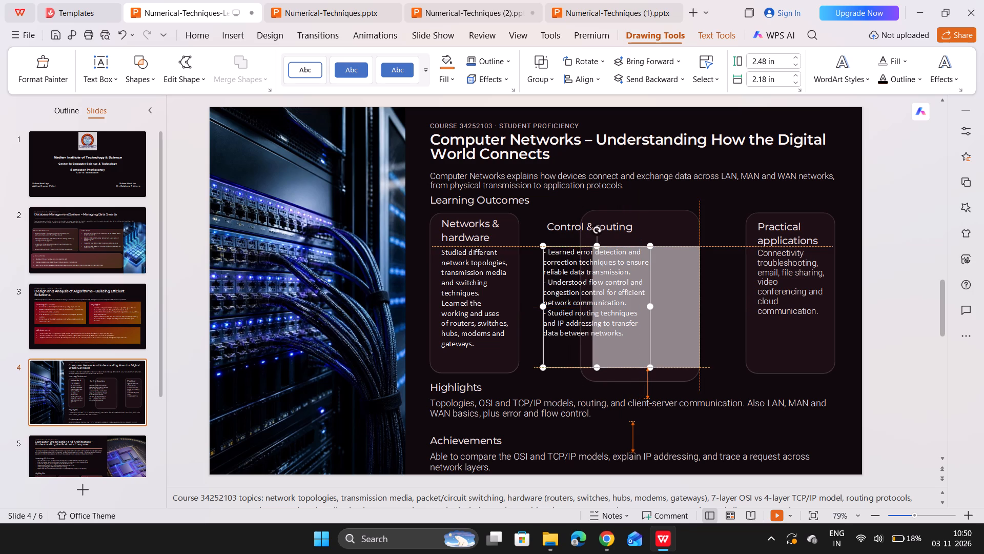
pyautogui.click(629, 247)
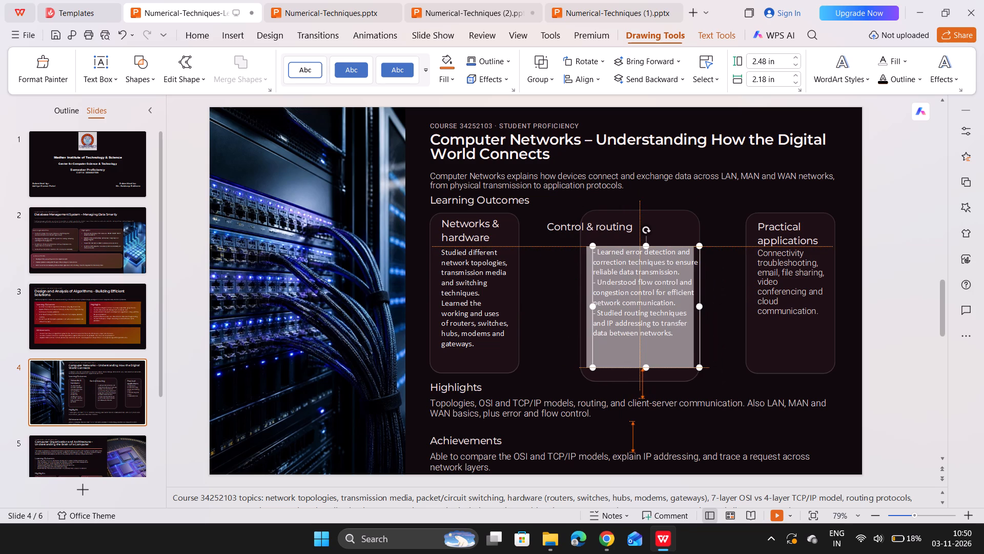
pyautogui.click(618, 228)
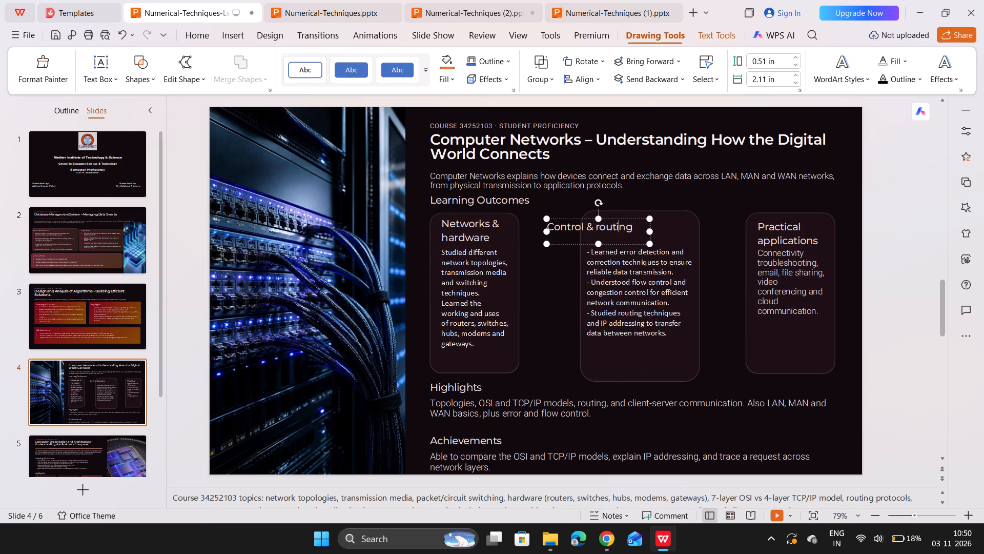
pyautogui.moveTo(617, 218); pyautogui.dragTo(653, 216)
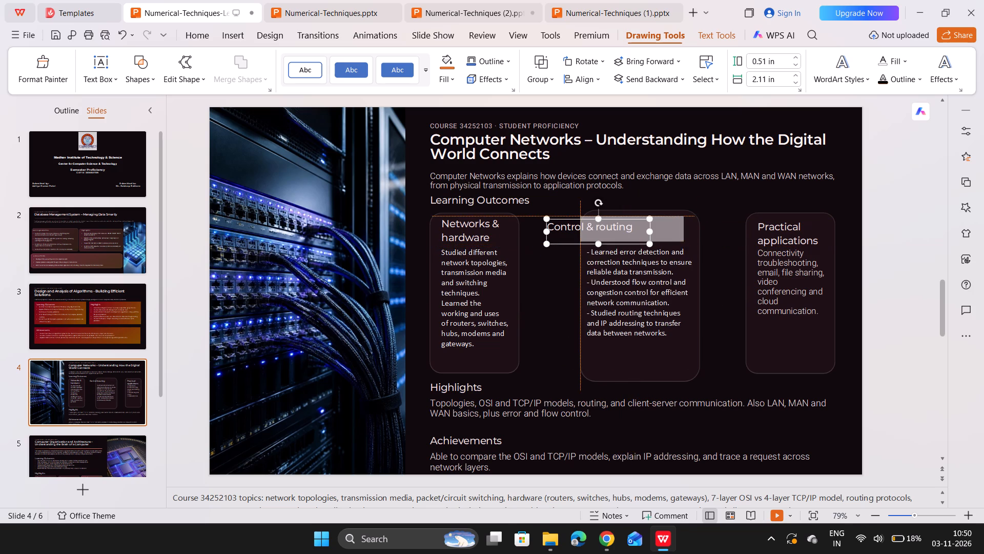
pyautogui.moveTo(653, 216); pyautogui.dragTo(657, 218)
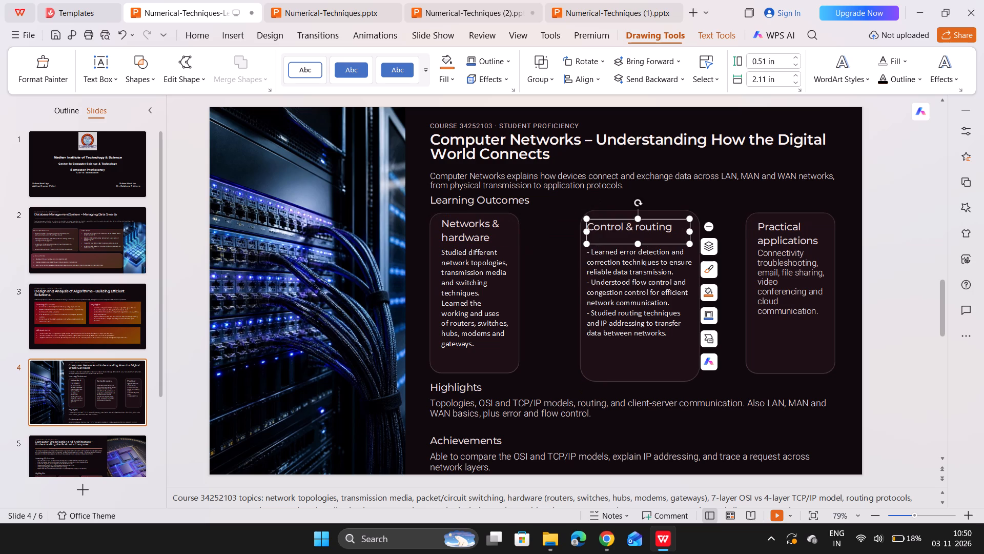
pyautogui.click(675, 188)
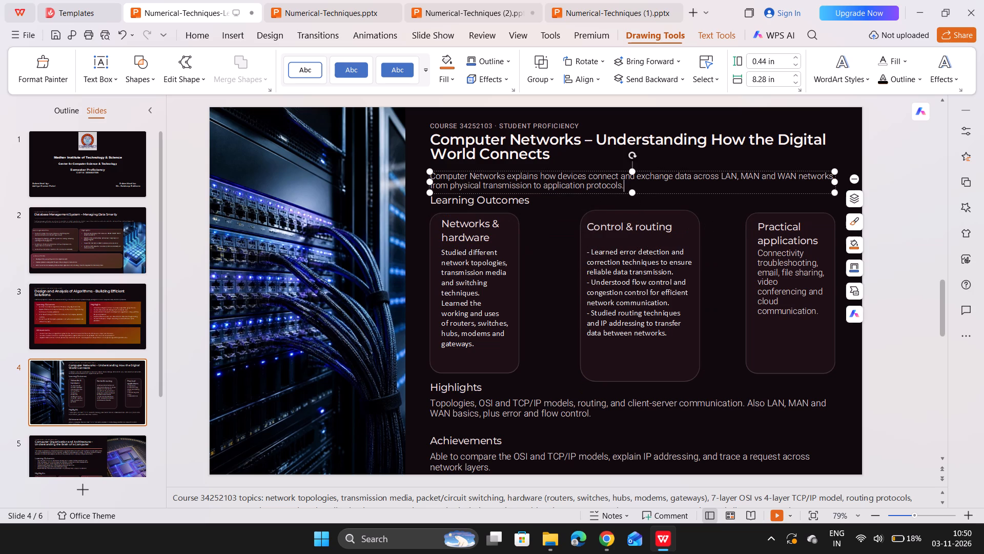
pyautogui.click(597, 418)
pyautogui.hotkey('ctrl', 'shift', 'Up')
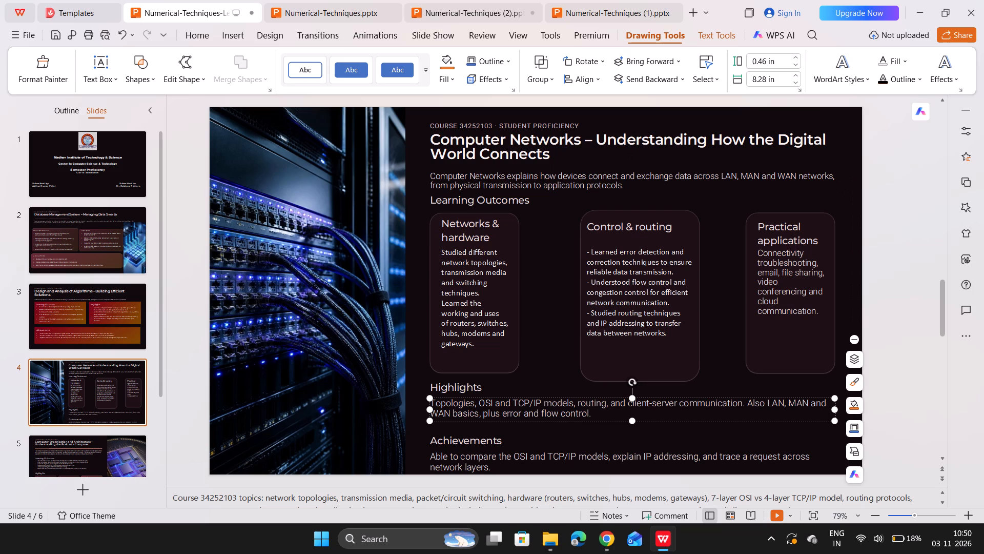
pyautogui.hotkey('ctrl', 'c')
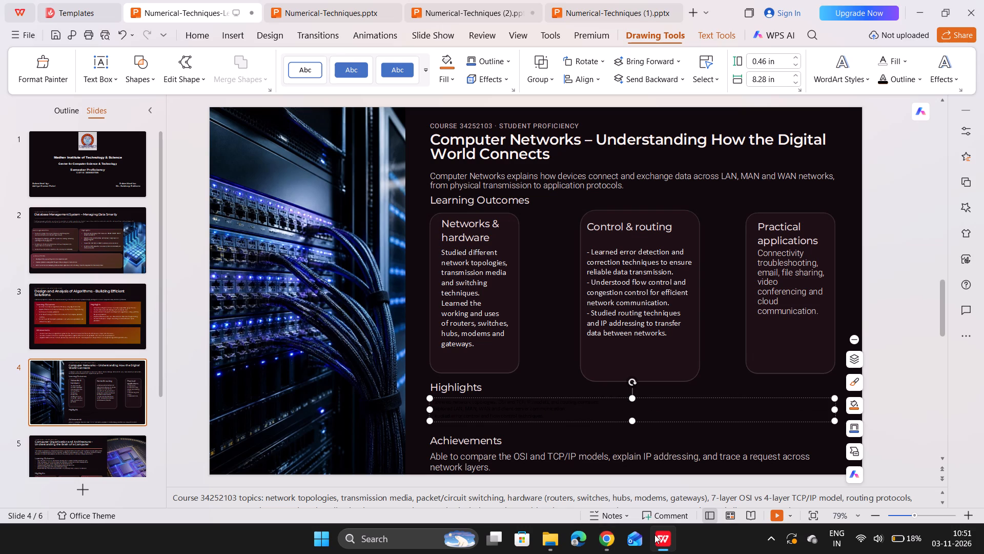
# Apply the light font colour to the three pasted Highlights lines and set their font size to 12.
pyautogui.hotkey('ctrl', 'shift', 'Up')
pyautogui.hotkey('ctrl', 'shift', 'Up')
pyautogui.hotkey('ctrl', 'shift', 'Up')
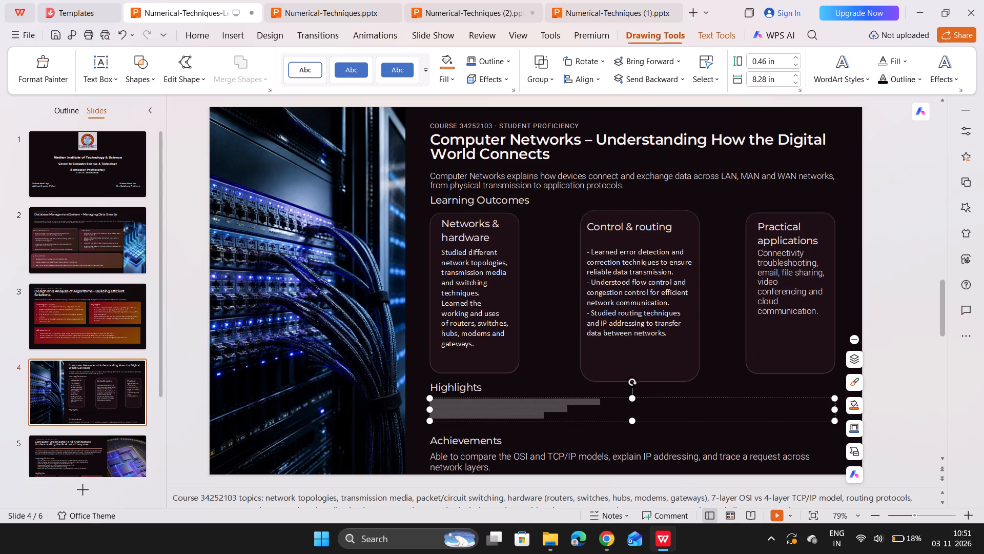
pyautogui.click(204, 35)
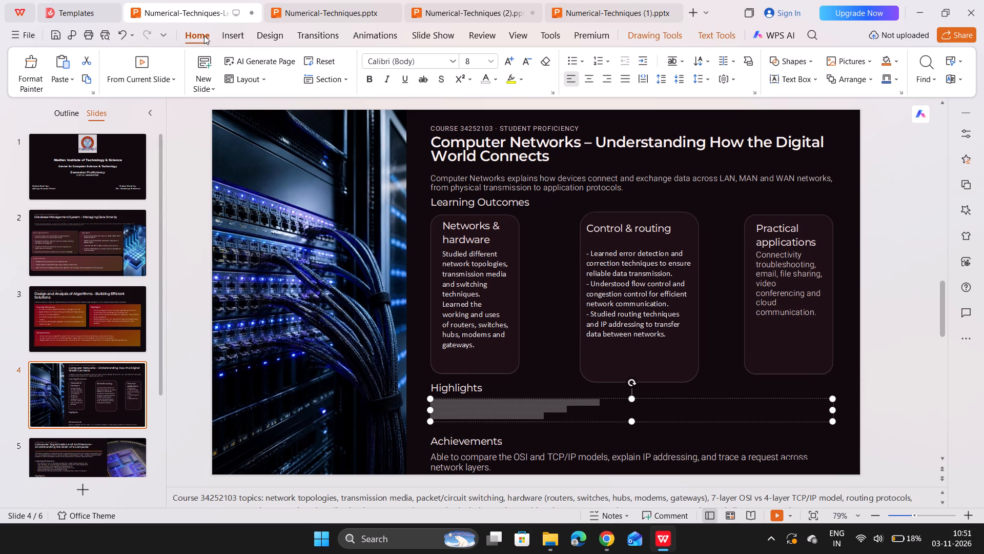
pyautogui.click(486, 79)
pyautogui.click(491, 60)
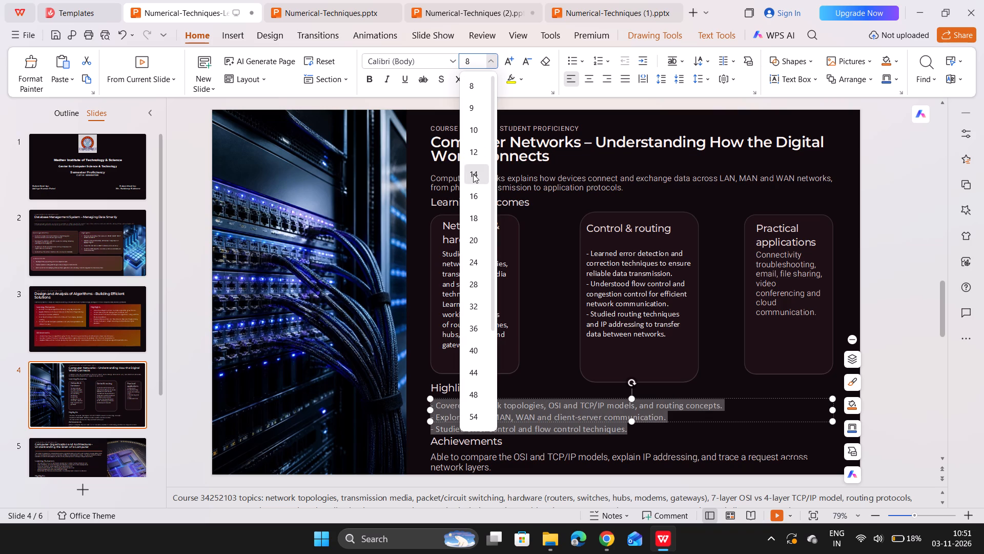
pyautogui.click(473, 160)
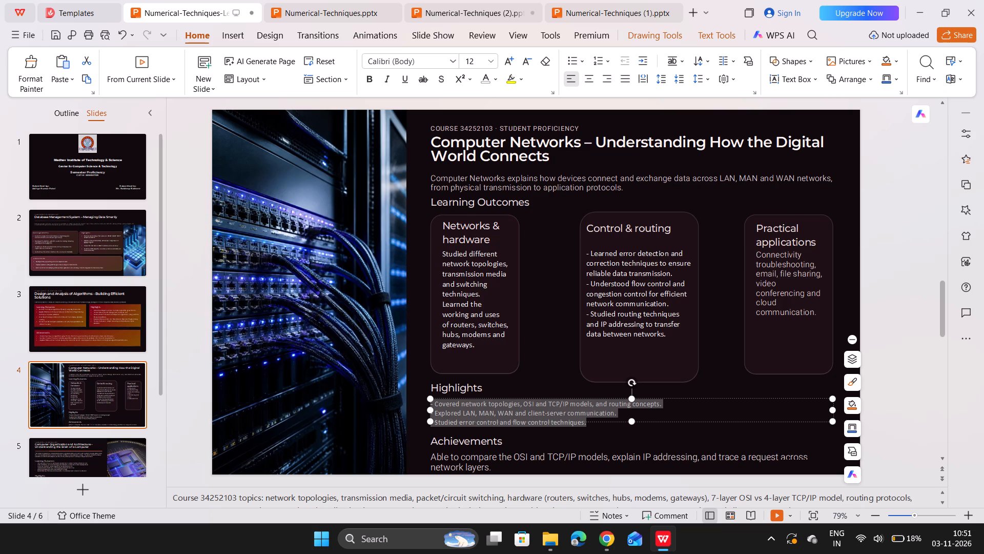
# Shift the Achievements heading and its paragraph slightly upward on the Computer Networks slide.
pyautogui.click(614, 431)
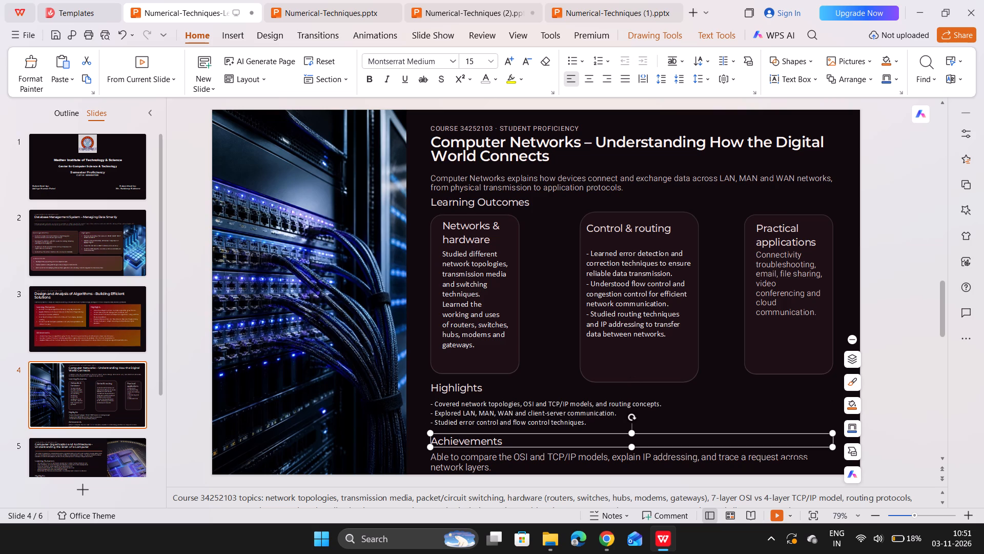
pyautogui.click(595, 434)
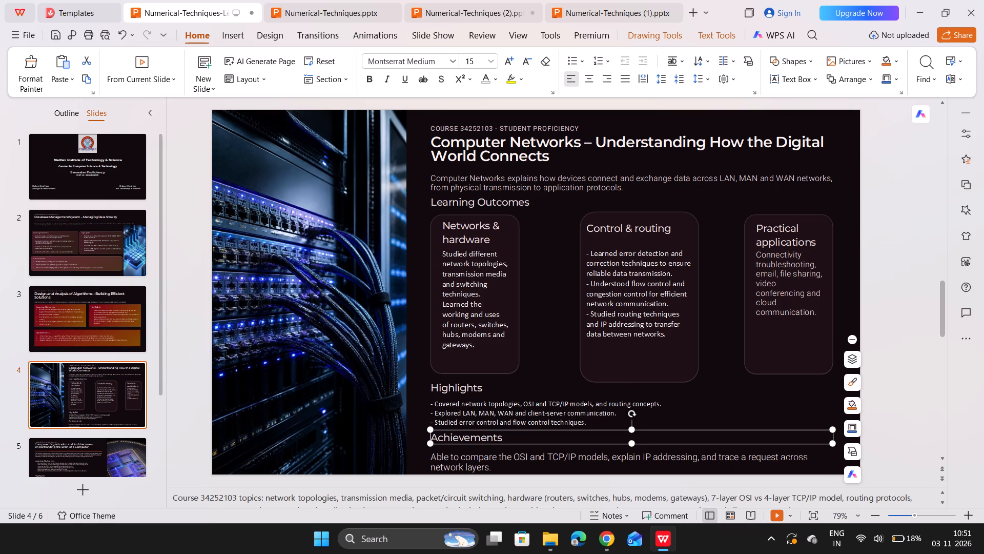
pyautogui.click(491, 462)
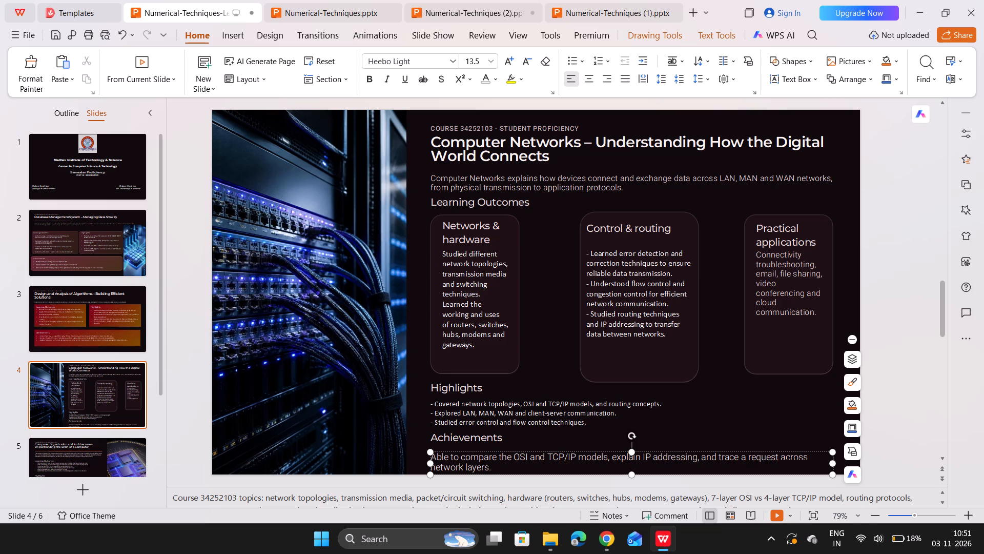
pyautogui.moveTo(504, 452); pyautogui.dragTo(504, 446)
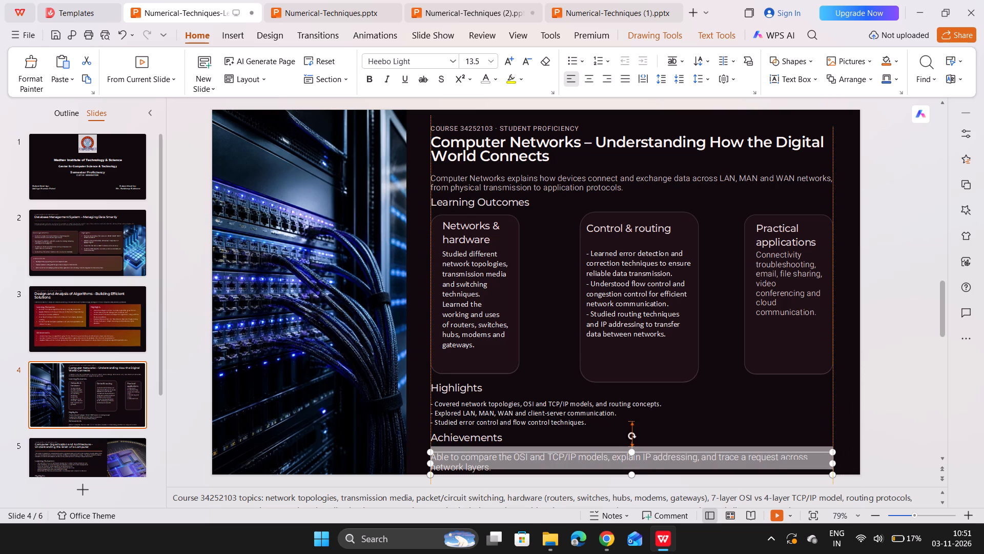
# Widen the Networks & hardware card by extending its right edge toward the Control & routing card.
pyautogui.click(508, 316)
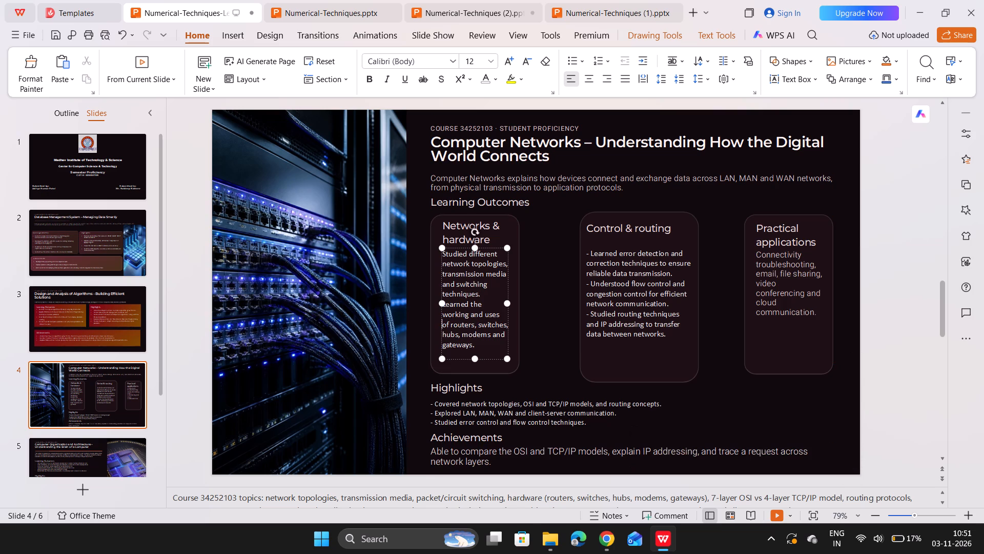
pyautogui.click(511, 286)
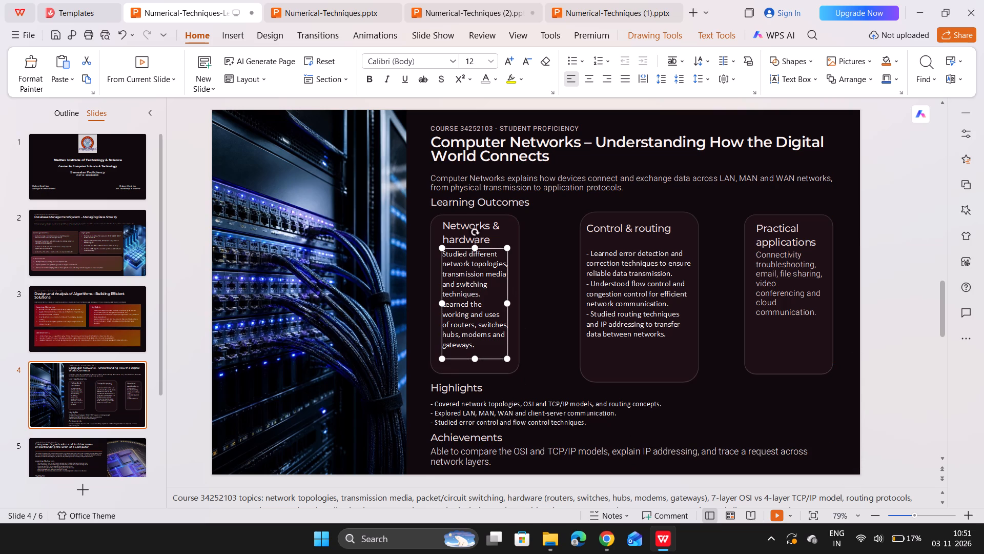
pyautogui.click(511, 286)
pyautogui.click(514, 284)
pyautogui.click(510, 228)
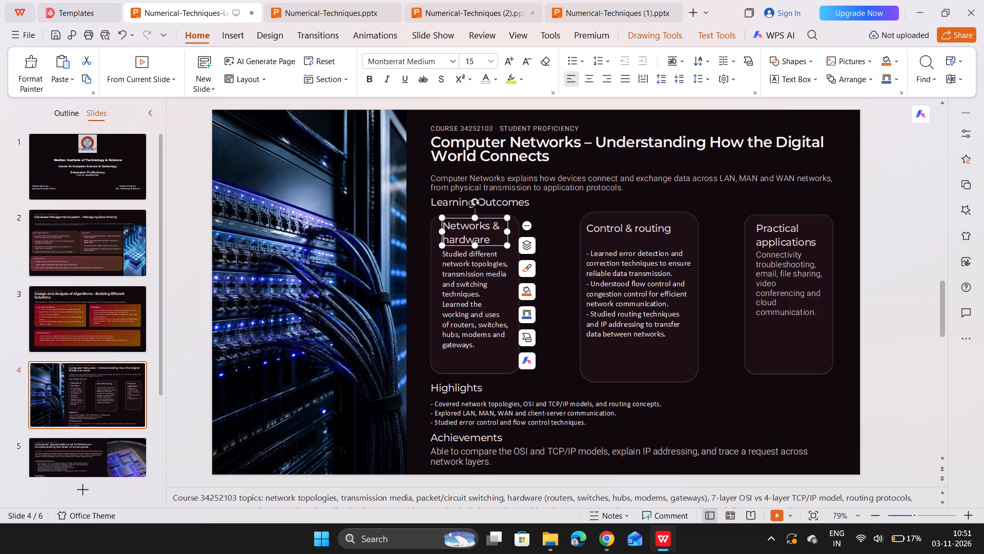
pyautogui.click(499, 368)
pyautogui.moveTo(519, 293); pyautogui.dragTo(530, 292)
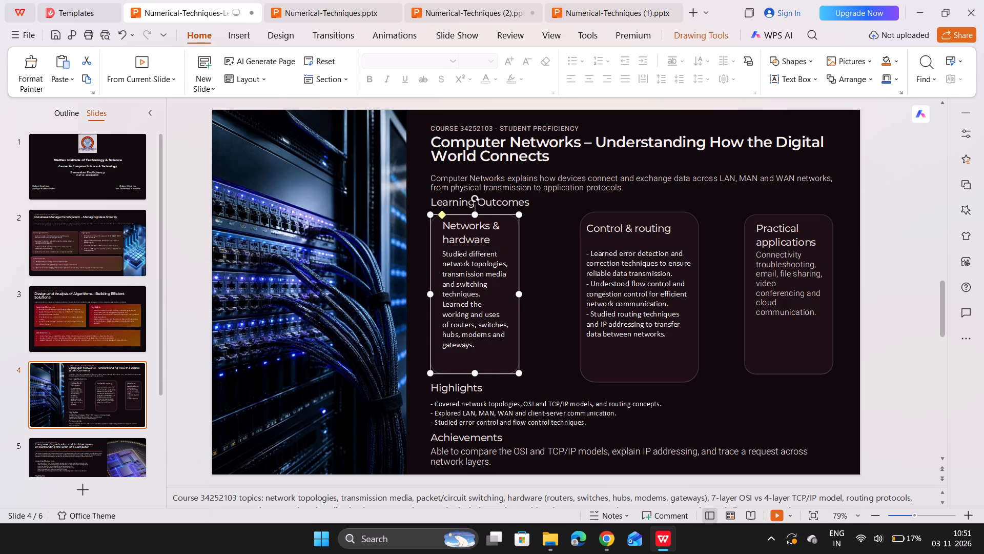
pyautogui.moveTo(530, 292); pyautogui.dragTo(544, 293)
# Widen the body text box of the Networks & hardware card to fill the card's width.
pyautogui.click(470, 316)
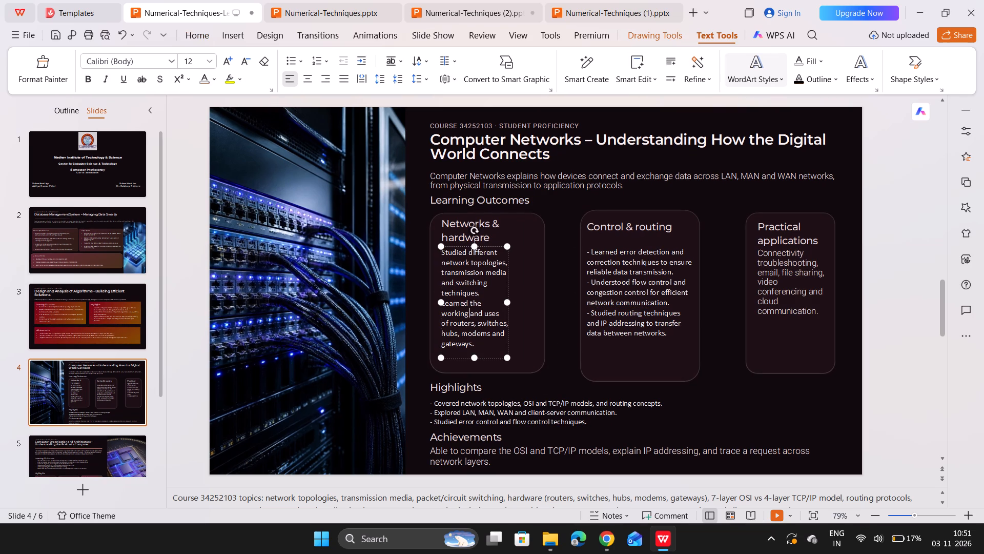
pyautogui.moveTo(505, 306); pyautogui.dragTo(525, 305)
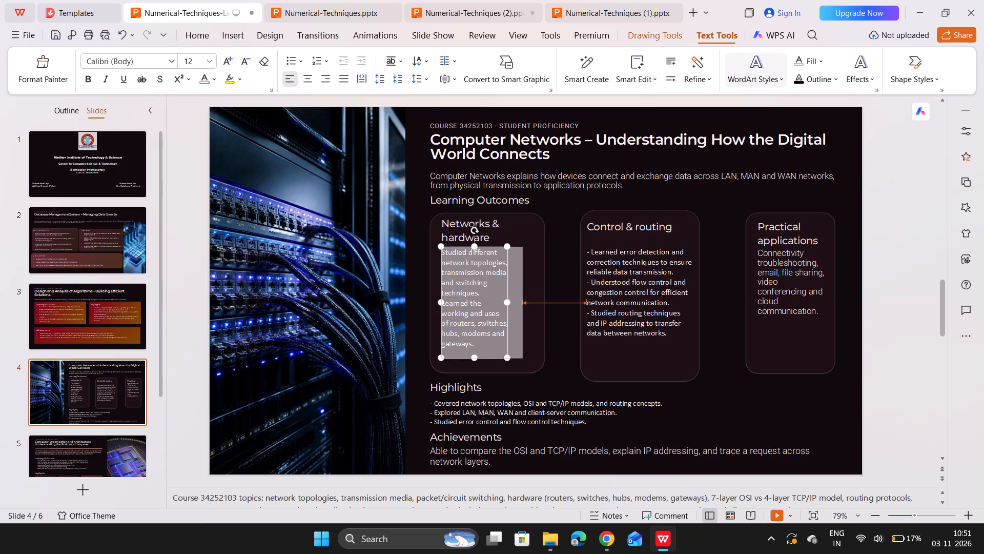
pyautogui.moveTo(525, 305); pyautogui.dragTo(527, 305)
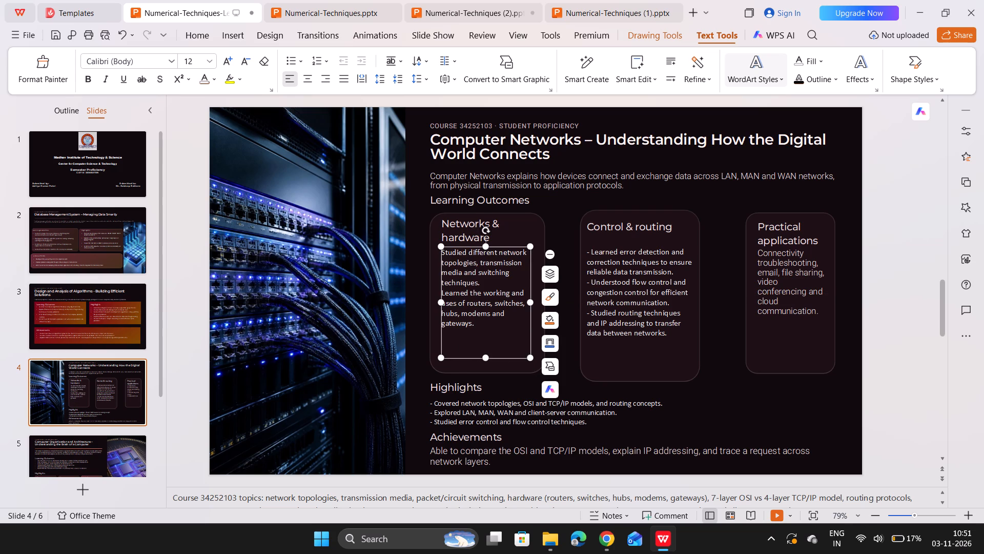
# Widen the heading text box of the Networks & hardware card toward the card's right edge.
pyautogui.click(491, 365)
pyautogui.click(491, 365)
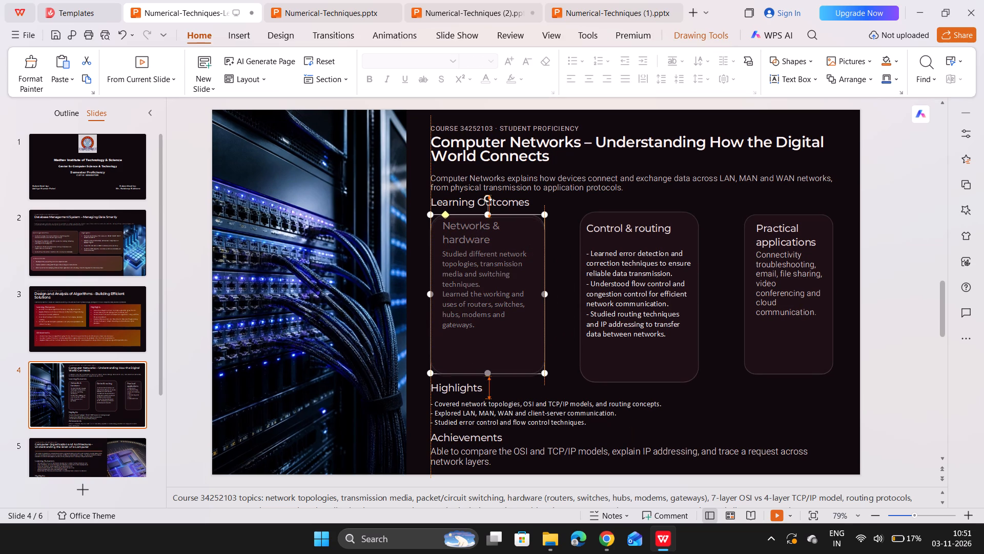
pyautogui.click(469, 225)
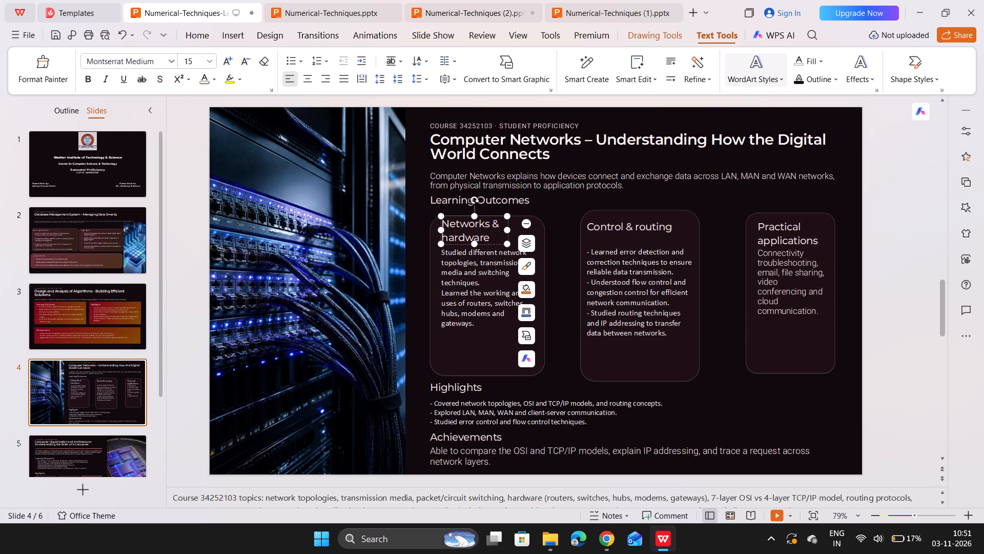
pyautogui.click(489, 241)
pyautogui.moveTo(507, 230); pyautogui.dragTo(533, 232)
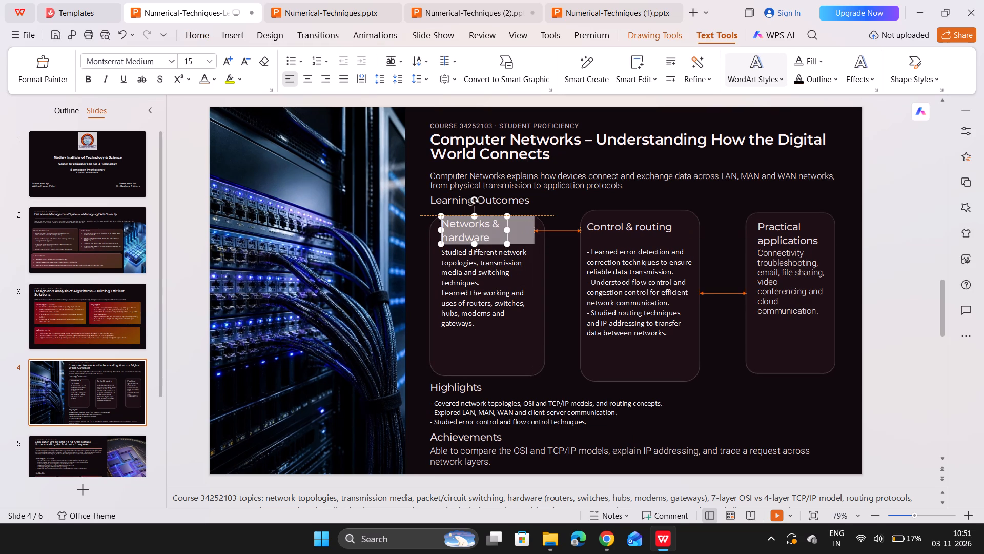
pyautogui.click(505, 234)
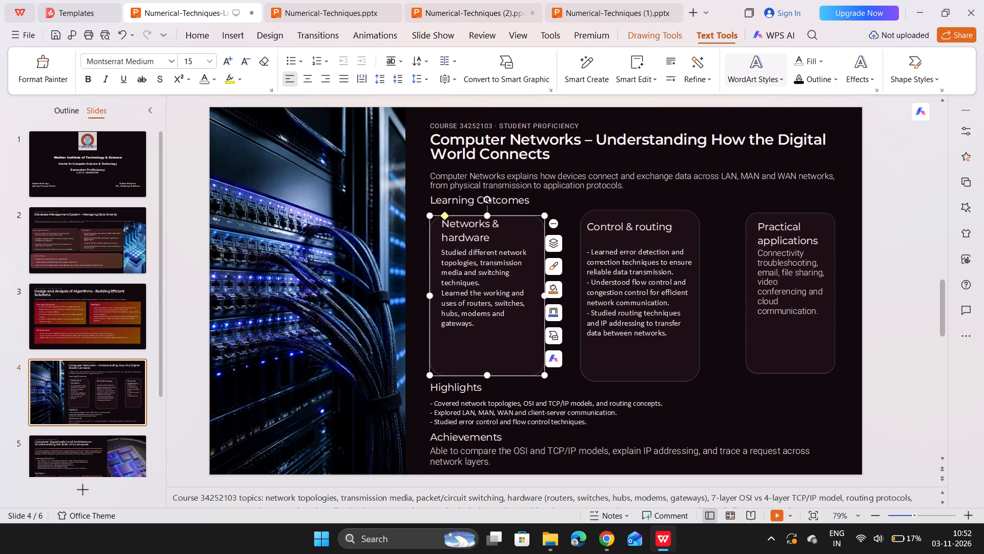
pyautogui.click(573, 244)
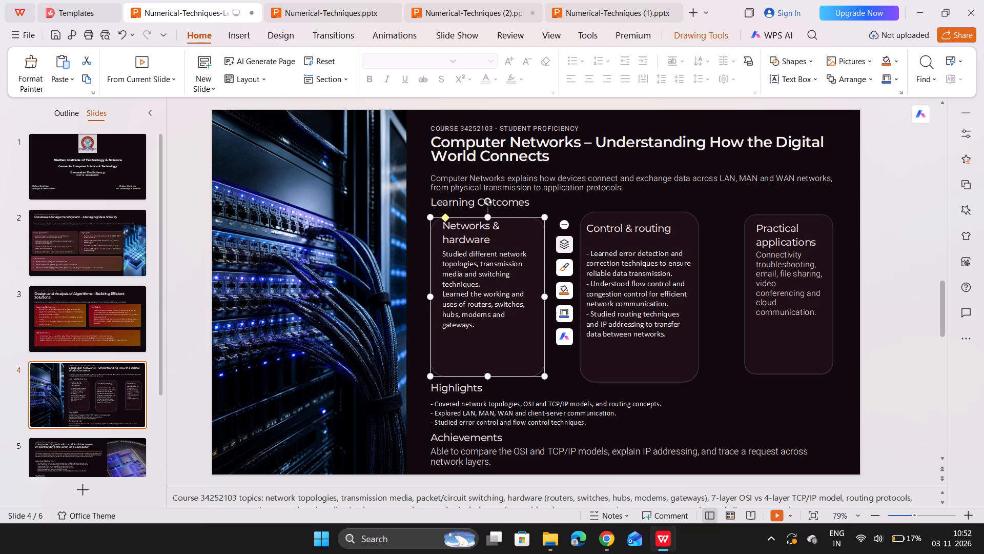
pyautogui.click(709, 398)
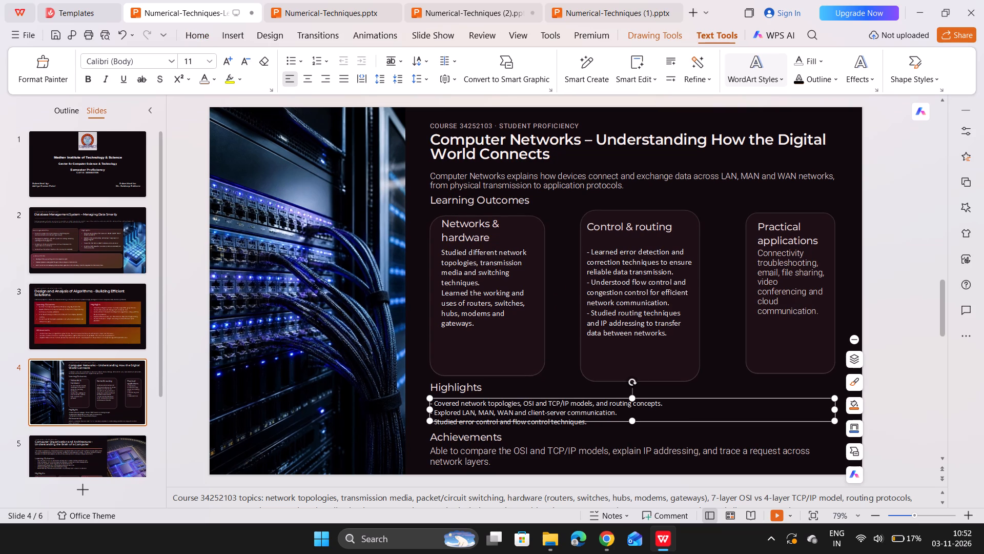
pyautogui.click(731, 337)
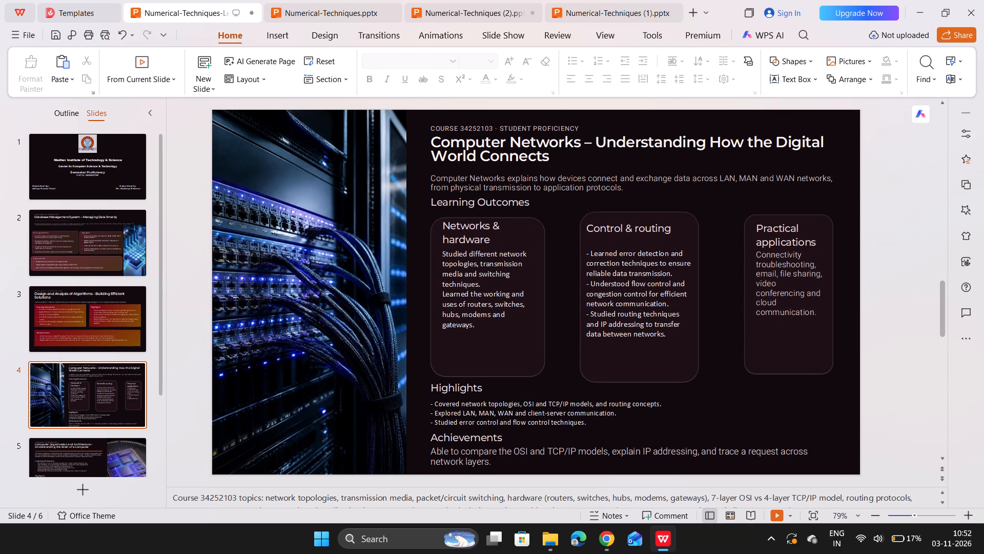
# Widen the Practical applications card by extending its left edge toward the Control & routing card.
pyautogui.click(770, 326)
pyautogui.click(748, 288)
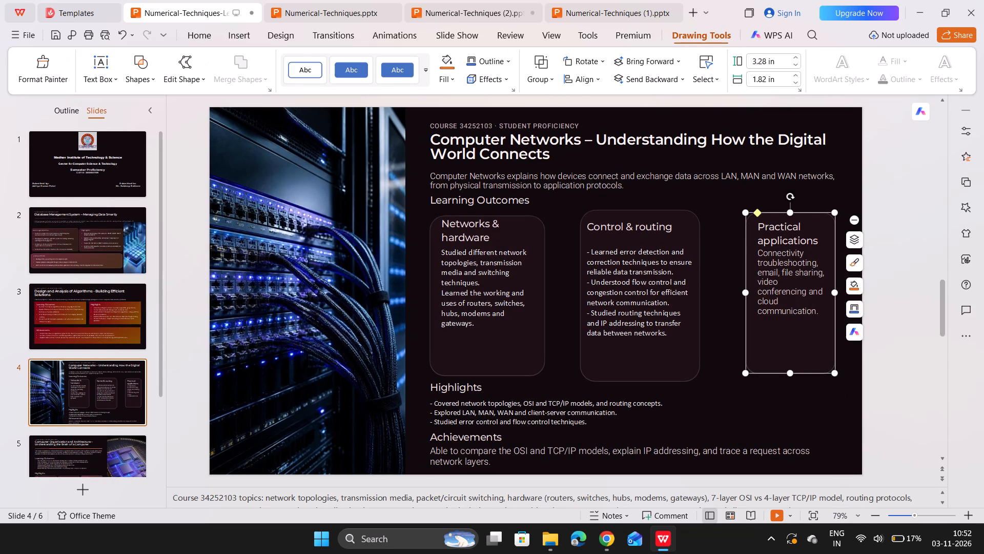
pyautogui.moveTo(746, 294); pyautogui.dragTo(722, 295)
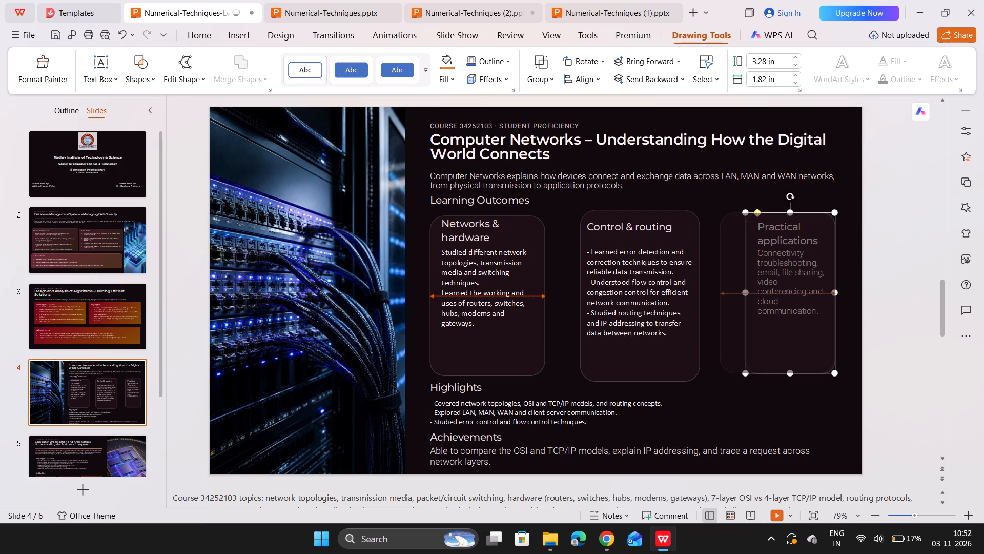
# Widen the Practical applications heading text box out to the card's left edge.
pyautogui.click(782, 235)
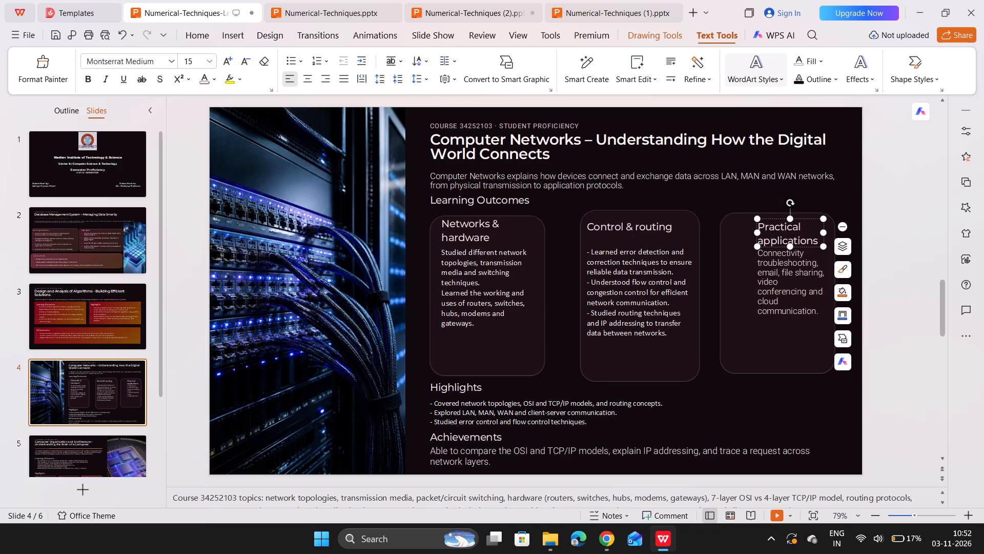
pyautogui.moveTo(756, 232); pyautogui.dragTo(730, 232)
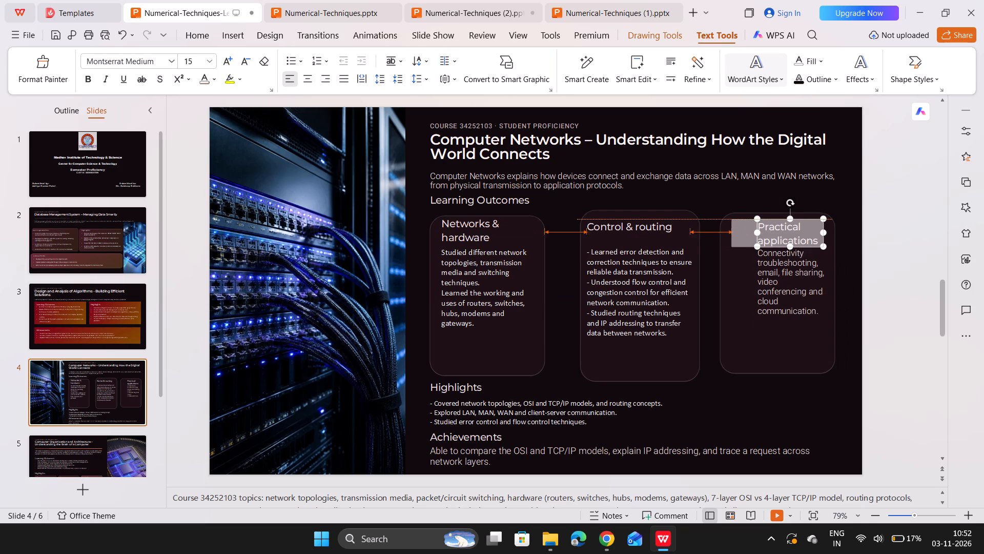
pyautogui.moveTo(730, 232); pyautogui.dragTo(726, 232)
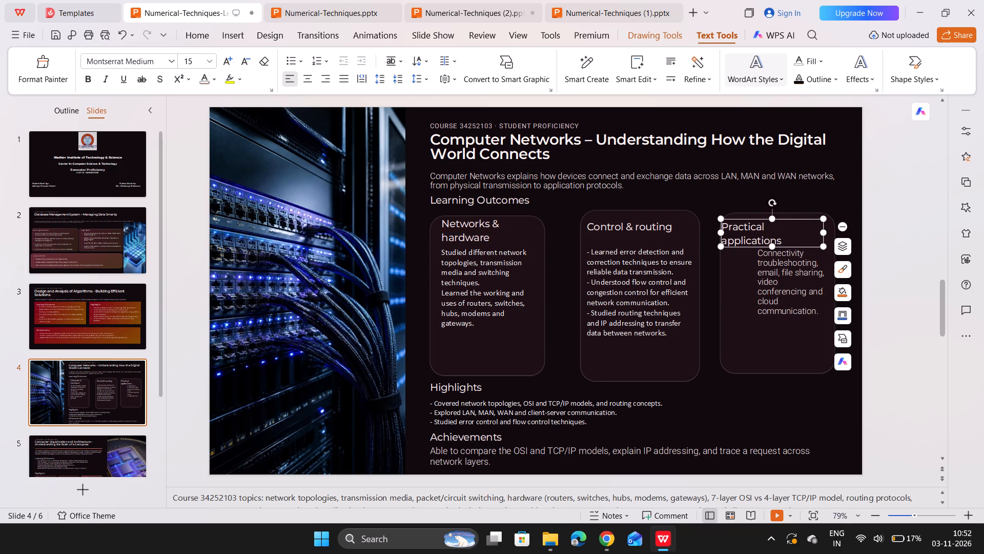
# Widen the body text box of the Practical applications card out to the card's left edge.
pyautogui.click(784, 269)
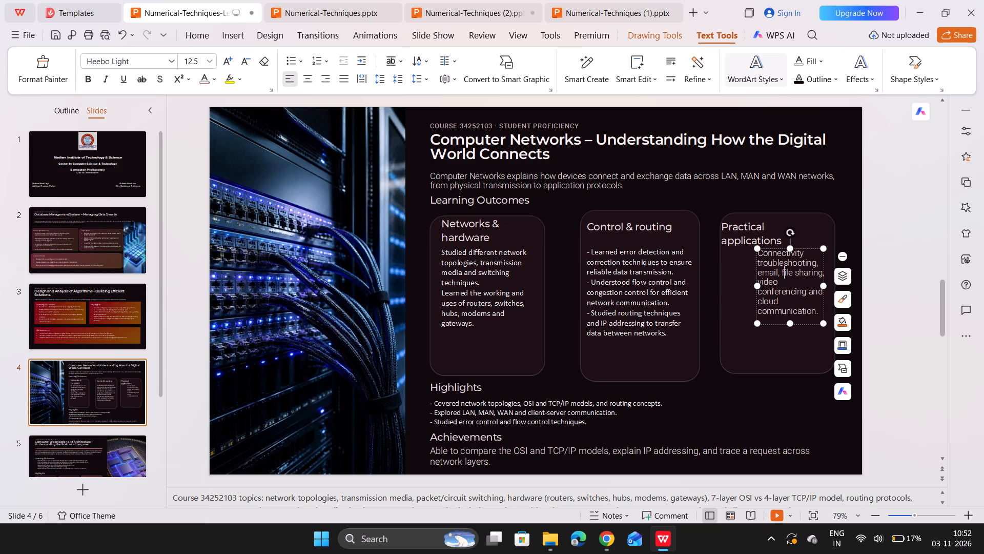
pyautogui.moveTo(755, 285); pyautogui.dragTo(728, 286)
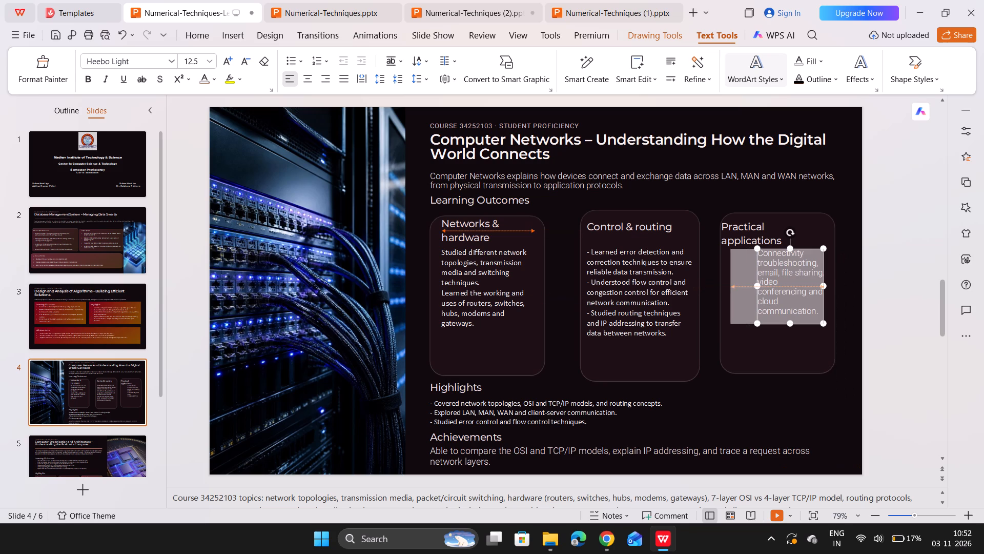
pyautogui.moveTo(728, 286); pyautogui.dragTo(722, 284)
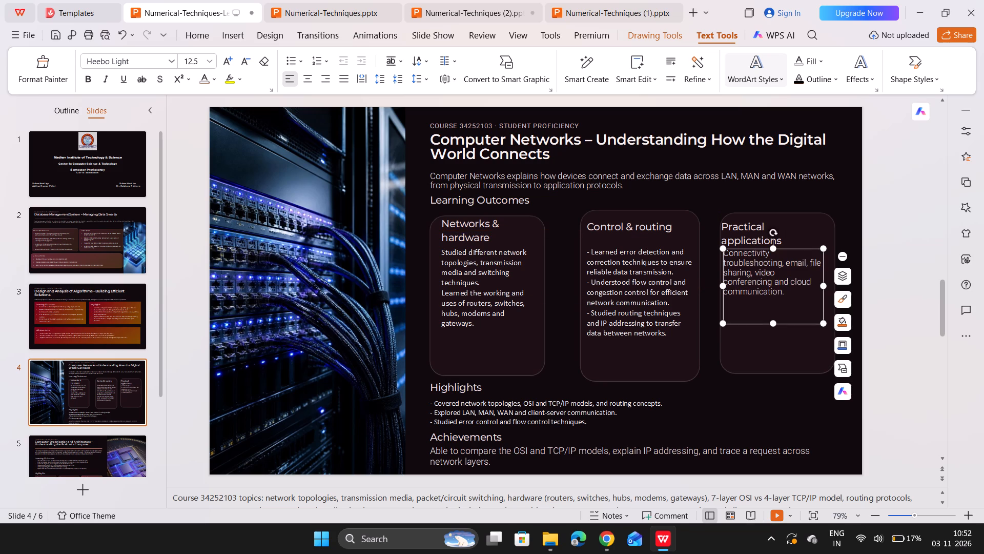
pyautogui.click(786, 290)
pyautogui.hotkey('ctrl', 'shift', 'Up')
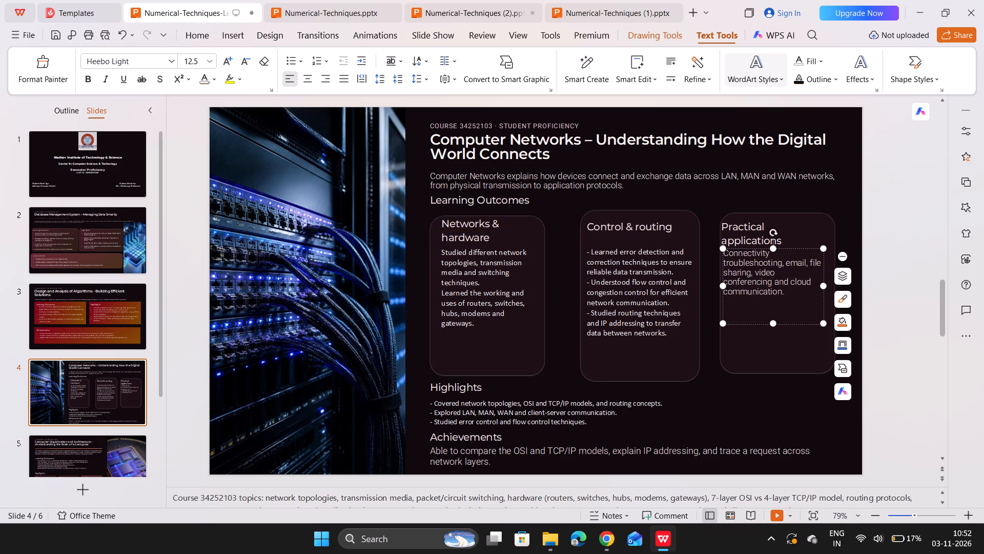
pyautogui.hotkey('ctrl', 'shift', 'Up')
pyautogui.hotkey('ctrl', 'c')
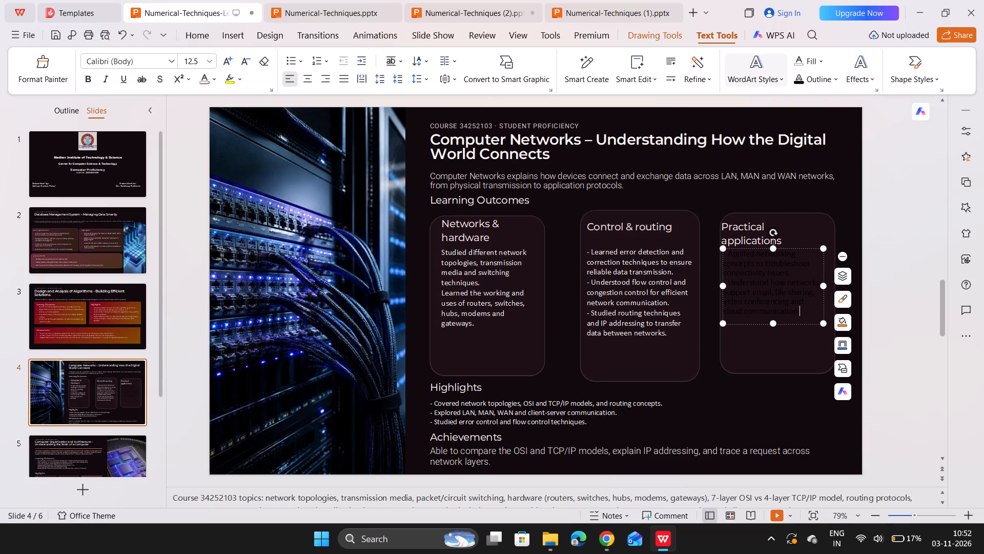
pyautogui.hotkey('ctrl', 'shift', 'Up')
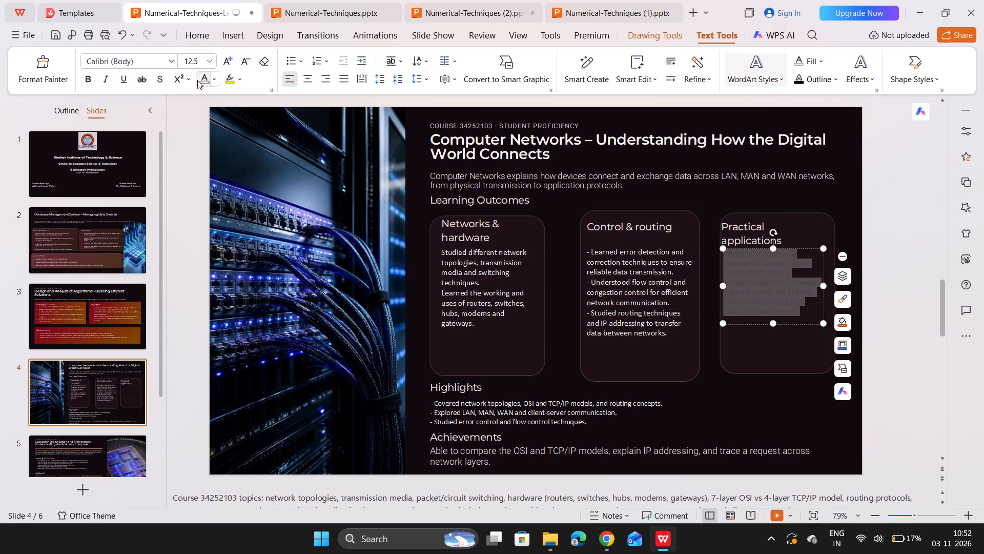
pyautogui.click(203, 80)
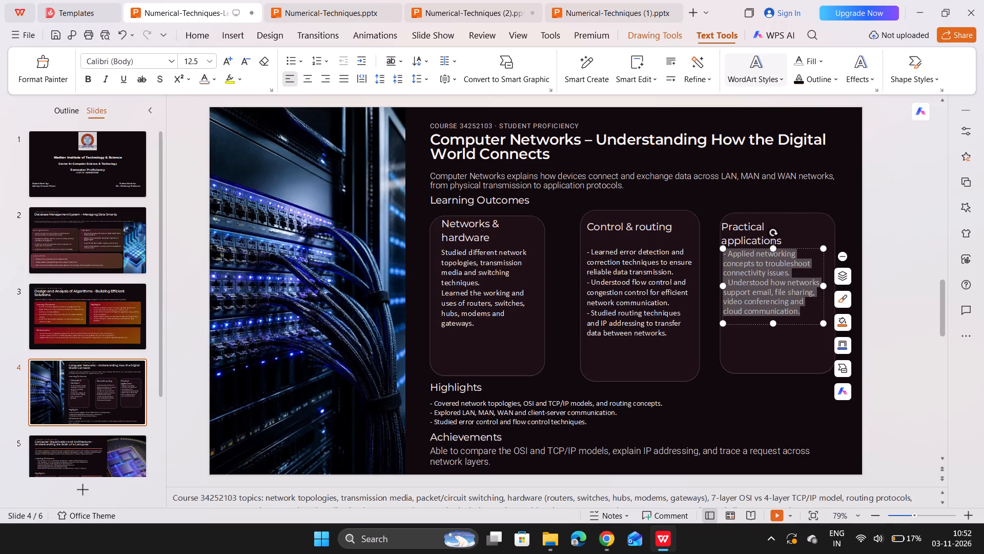
# Extend the bottom edge of the Practical applications body text box downward within the card.
pyautogui.moveTo(774, 324); pyautogui.dragTo(776, 328)
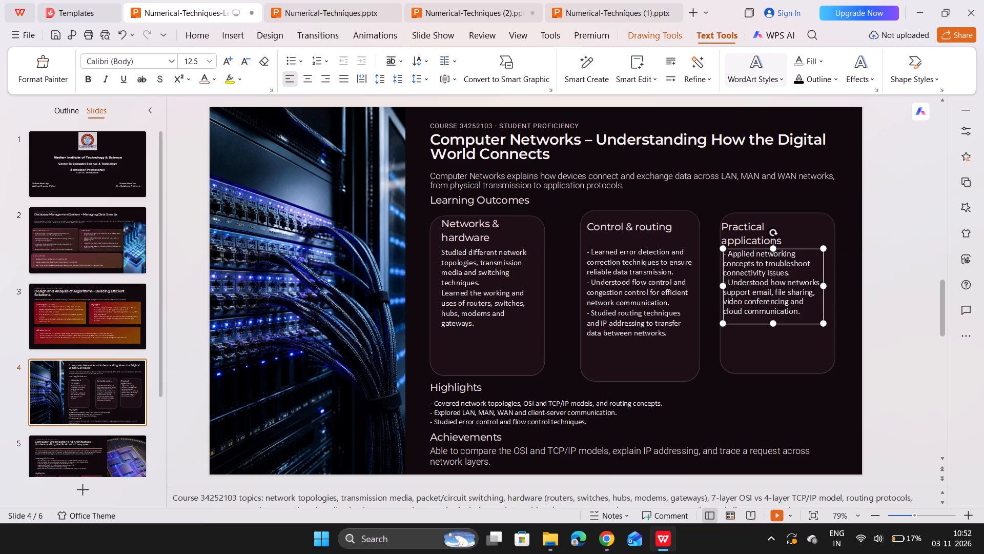
pyautogui.moveTo(776, 328); pyautogui.dragTo(780, 346)
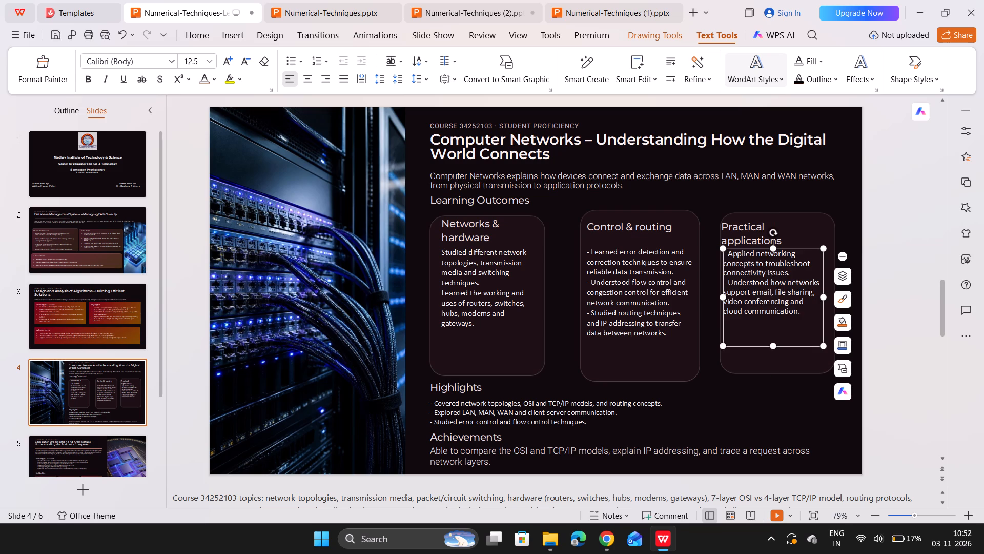
# Set the font size of the Practical applications body text to 13.
pyautogui.moveTo(802, 312); pyautogui.dragTo(723, 251)
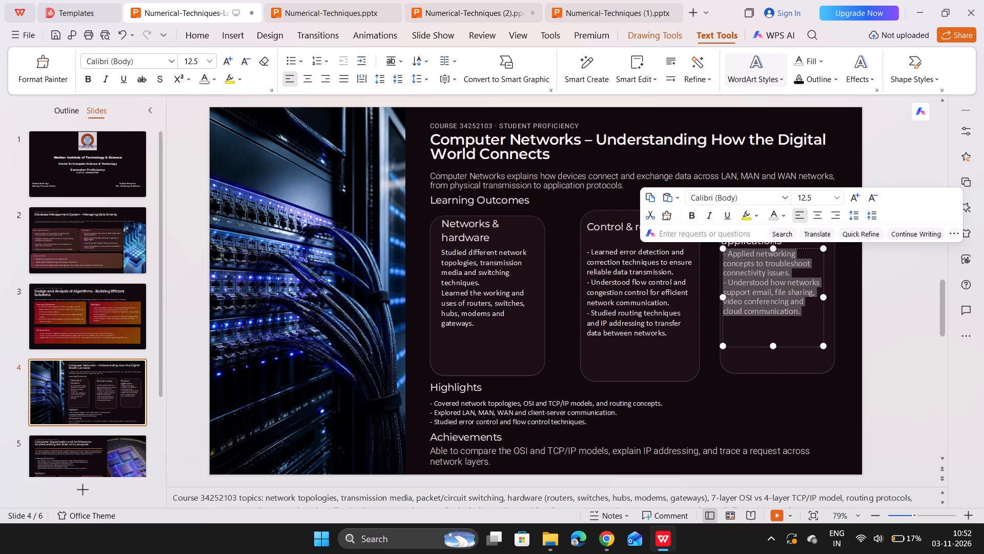
pyautogui.click(200, 60)
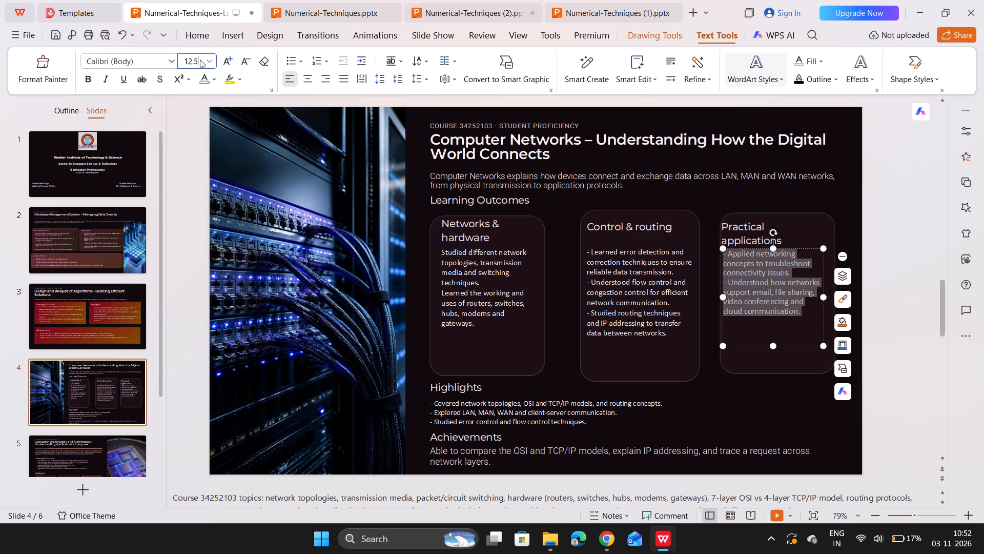
pyautogui.press('BackSpace')
pyautogui.press('BackSpace')
pyautogui.press('BackSpace')
pyautogui.press('3')
pyautogui.press('Return')
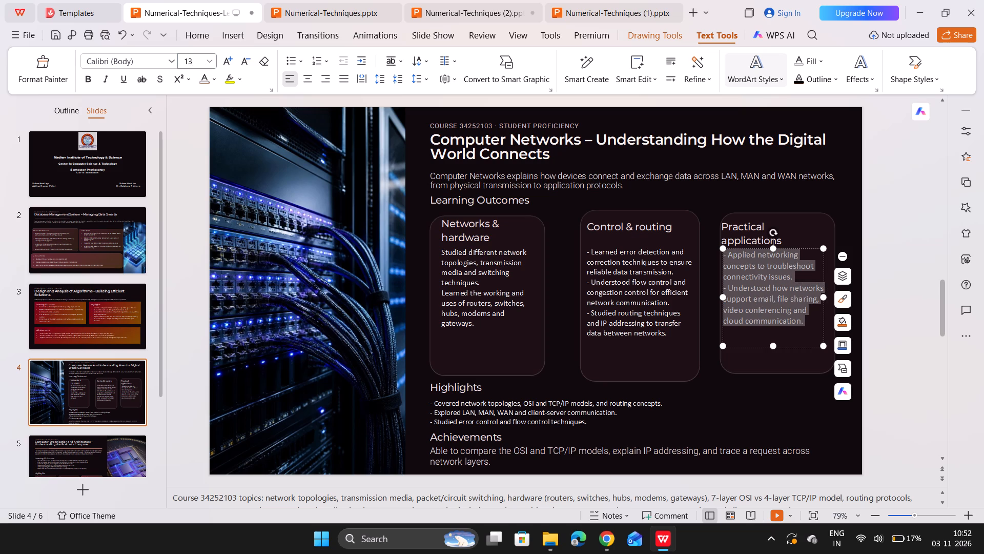
# Set the font size of all the Control & routing body text to 13.
pyautogui.click(641, 299)
pyautogui.moveTo(669, 331); pyautogui.dragTo(628, 312)
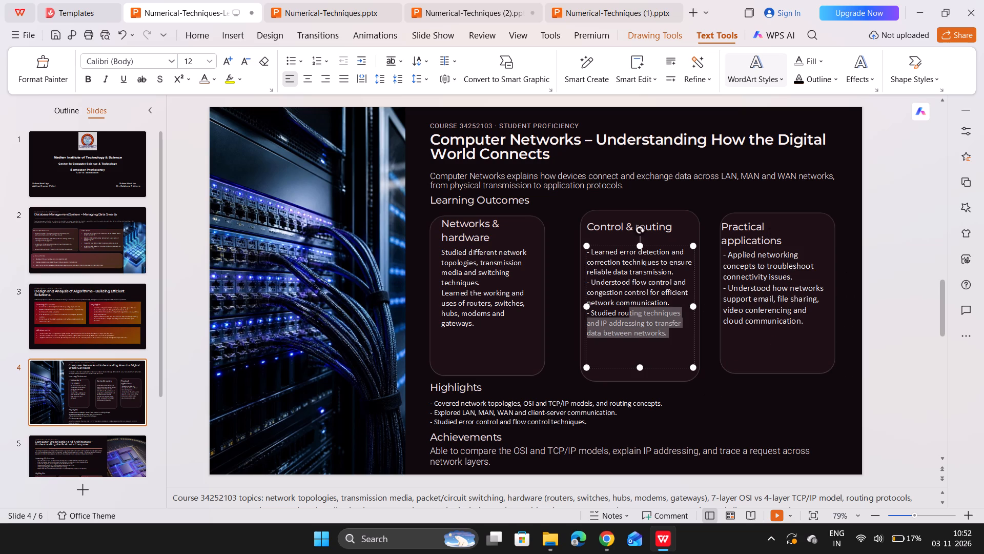
pyautogui.moveTo(628, 312); pyautogui.dragTo(585, 249)
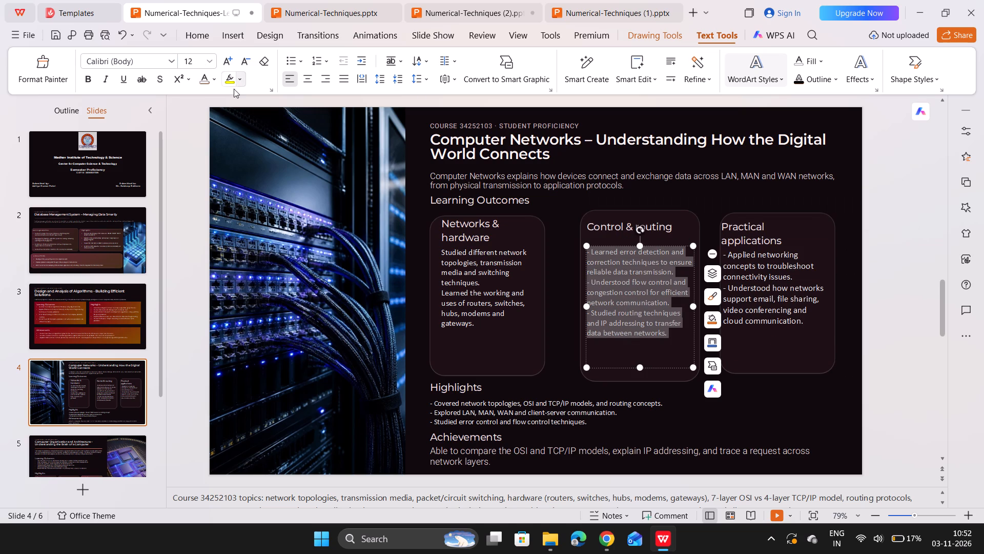
pyautogui.click(201, 62)
pyautogui.press('BackSpace')
pyautogui.press('3')
pyautogui.press('Return')
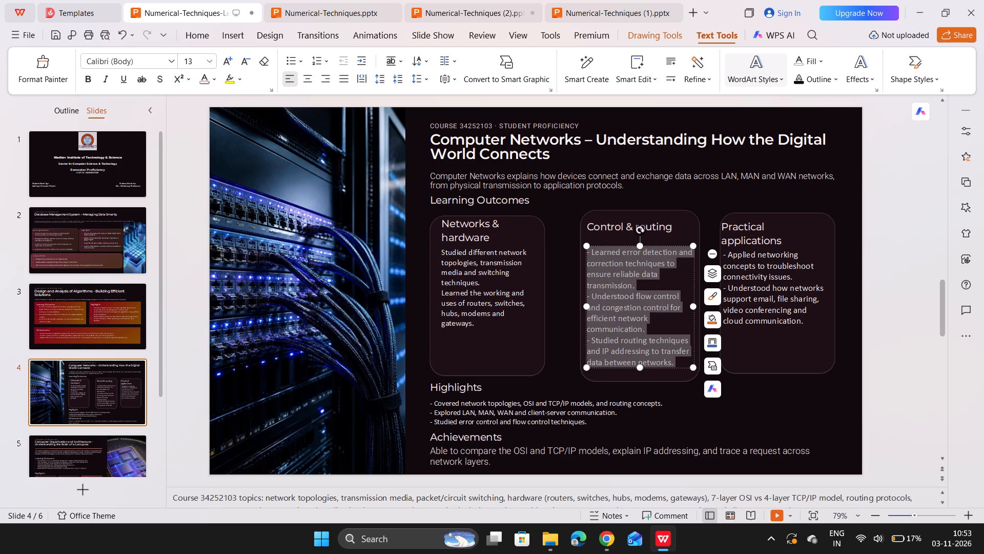
# Set the font size of all the Networks & hardware body text to 13.
pyautogui.click(468, 304)
pyautogui.moveTo(476, 324); pyautogui.dragTo(437, 244)
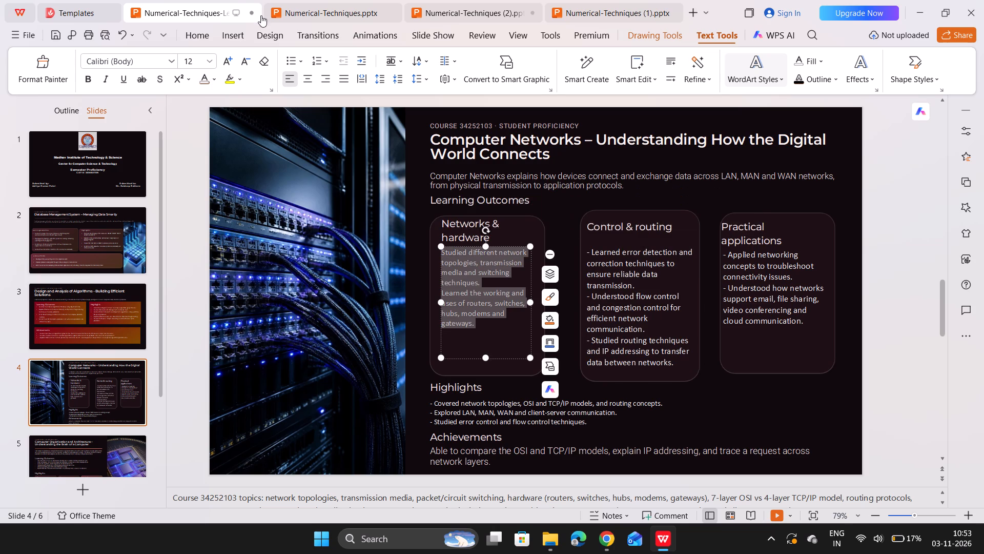
pyautogui.click(202, 59)
pyautogui.press('BackSpace')
pyautogui.press('3')
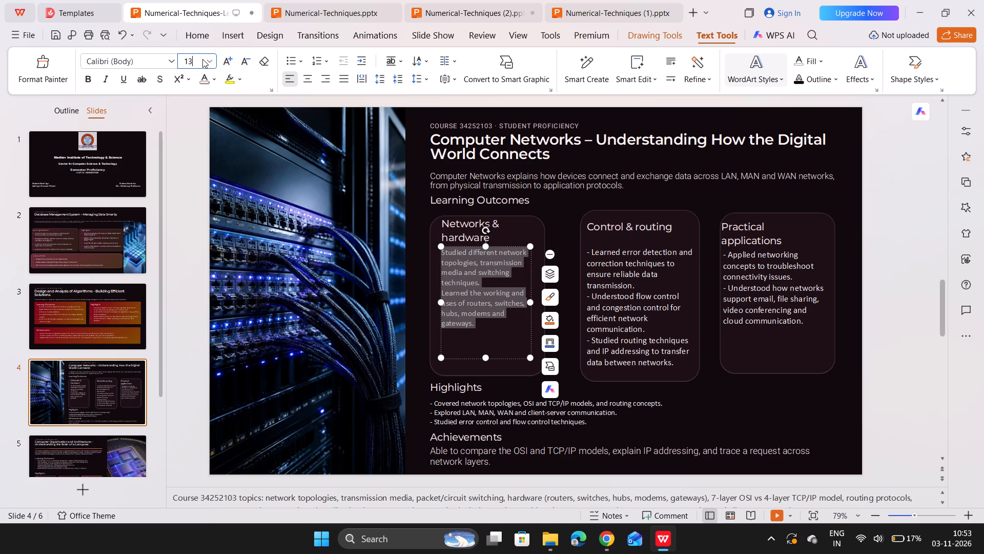
pyautogui.press('Return')
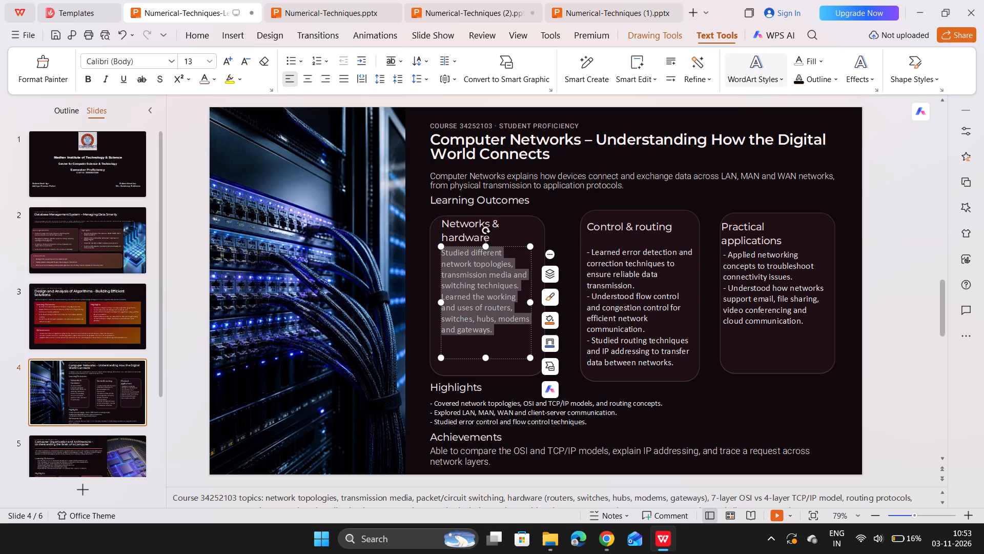
pyautogui.click(716, 406)
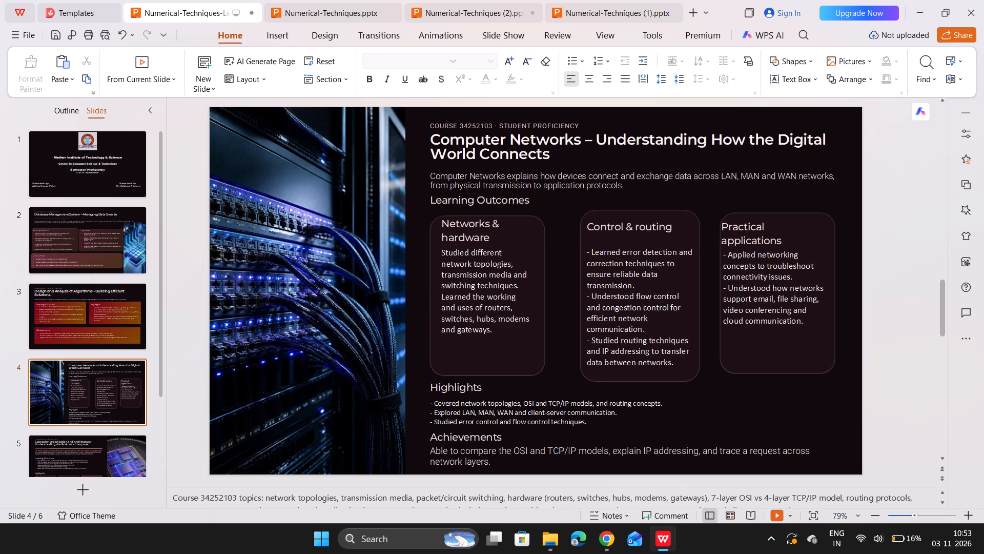
# Change the font of the Achievements sentence on the Computer Networks slide to Calibri.
pyautogui.moveTo(495, 464); pyautogui.dragTo(440, 452)
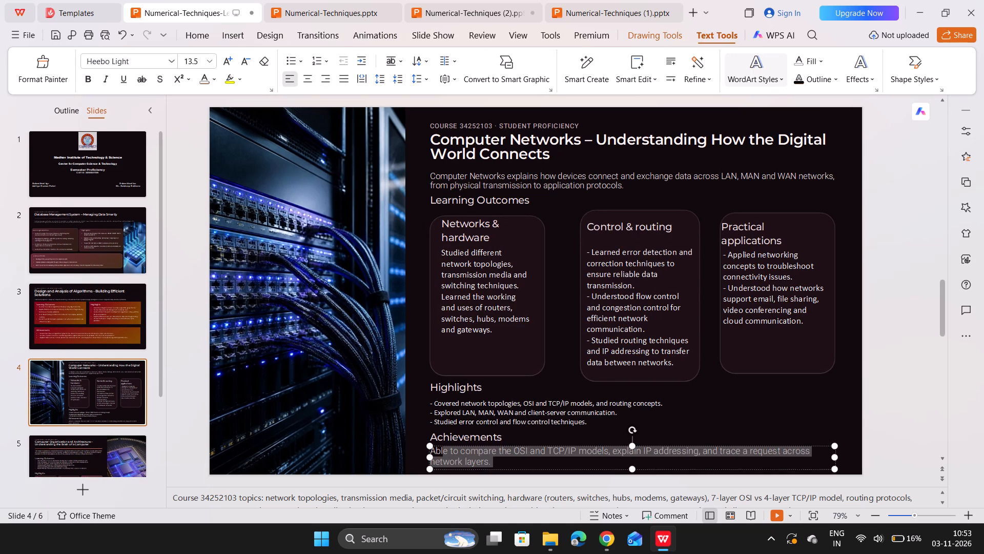
pyautogui.moveTo(440, 452); pyautogui.dragTo(431, 451)
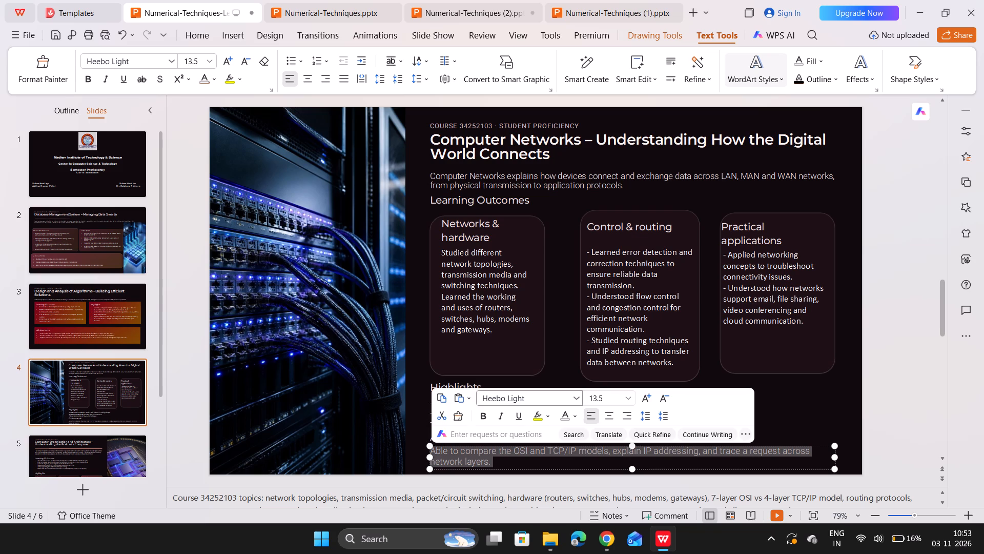
pyautogui.click(555, 469)
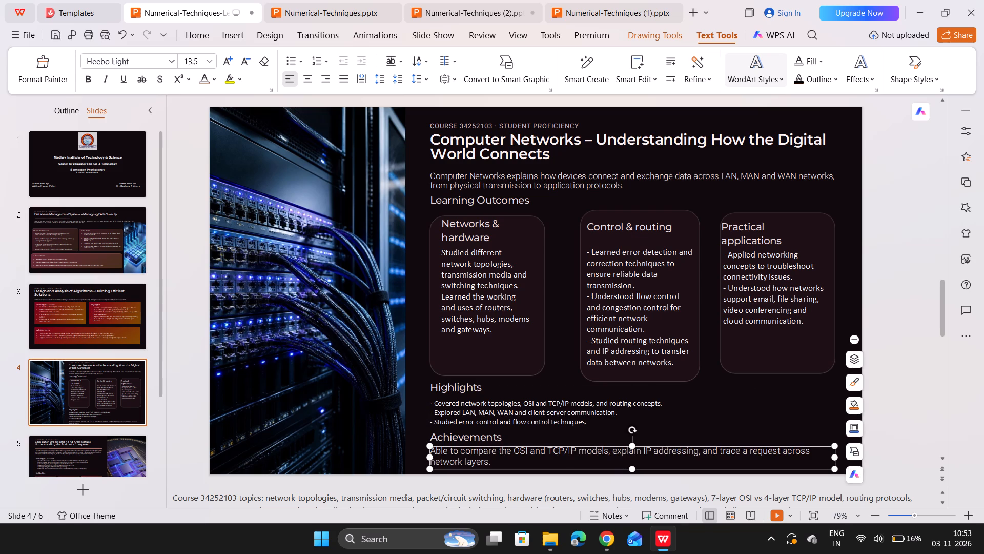
pyautogui.click(573, 415)
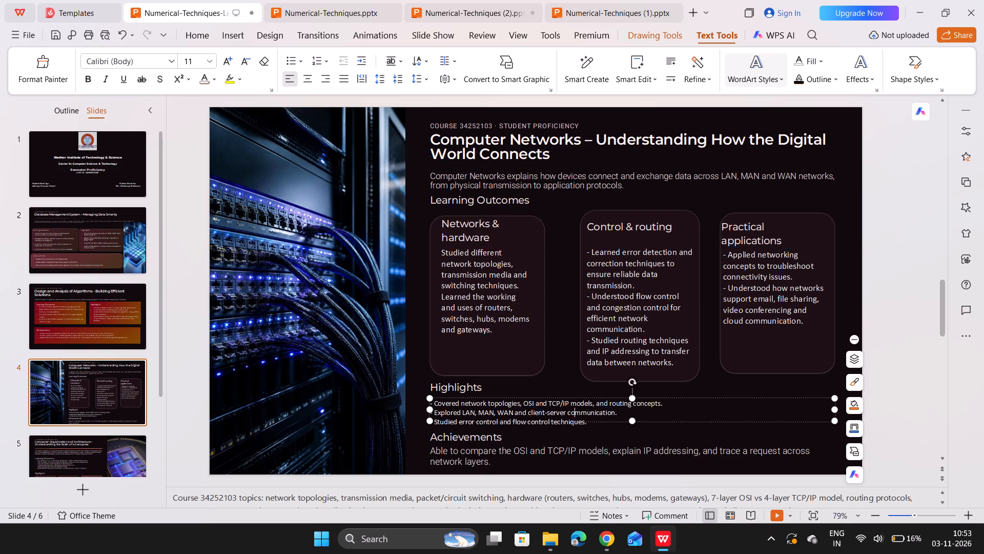
pyautogui.moveTo(493, 465); pyautogui.dragTo(427, 449)
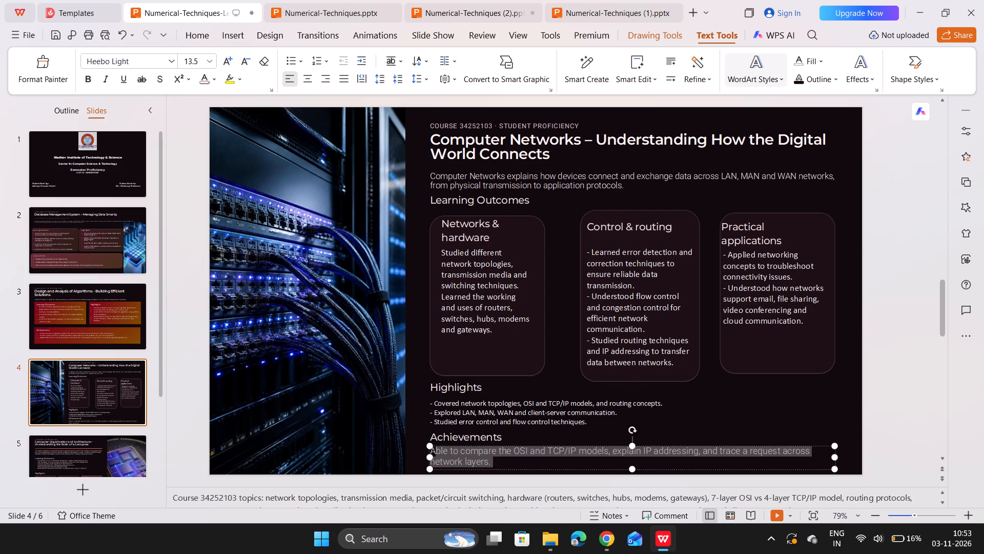
pyautogui.moveTo(427, 449); pyautogui.dragTo(427, 449)
pyautogui.click(525, 393)
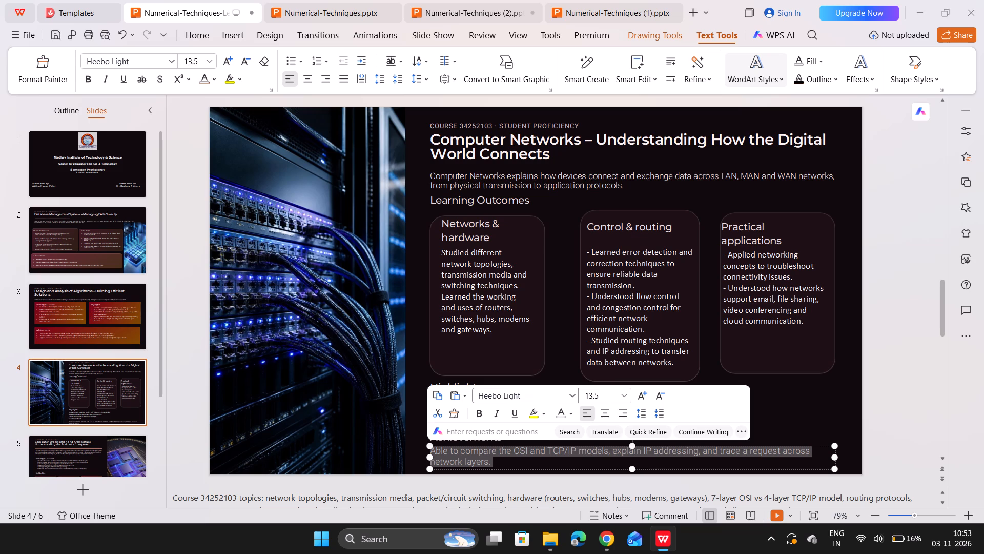
pyautogui.click(525, 393)
pyautogui.press('BackSpace')
pyautogui.press('BackSpace')
pyautogui.press('BackSpace')
pyautogui.press('BackSpace')
pyautogui.press('BackSpace')
pyautogui.press('BackSpace')
pyautogui.press('BackSpace')
pyautogui.press('BackSpace')
pyautogui.press('BackSpace')
pyautogui.press('BackSpace')
pyautogui.press('BackSpace')
pyautogui.press('BackSpace')
pyautogui.press('BackSpace')
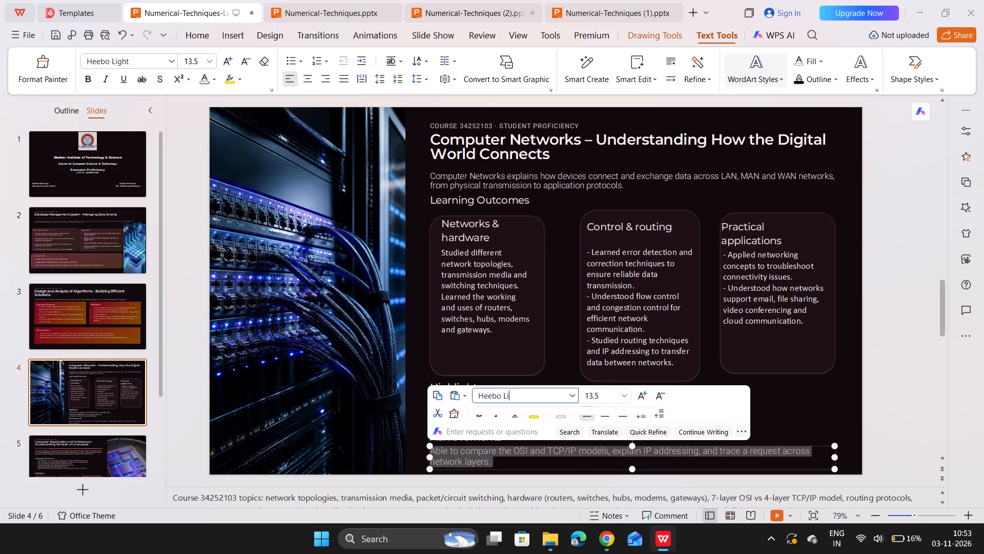
pyautogui.press('BackSpace')
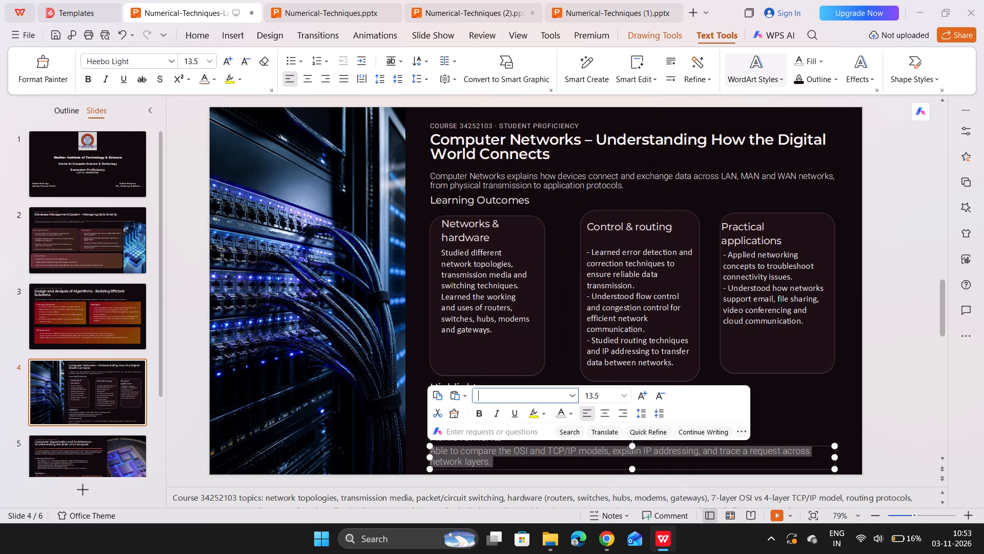
pyautogui.write('ca')
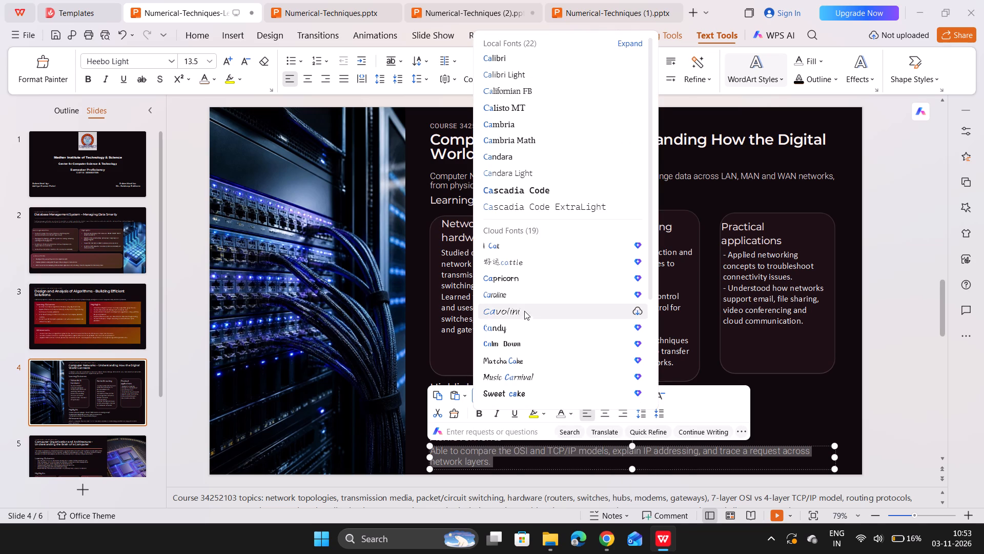
pyautogui.click(508, 63)
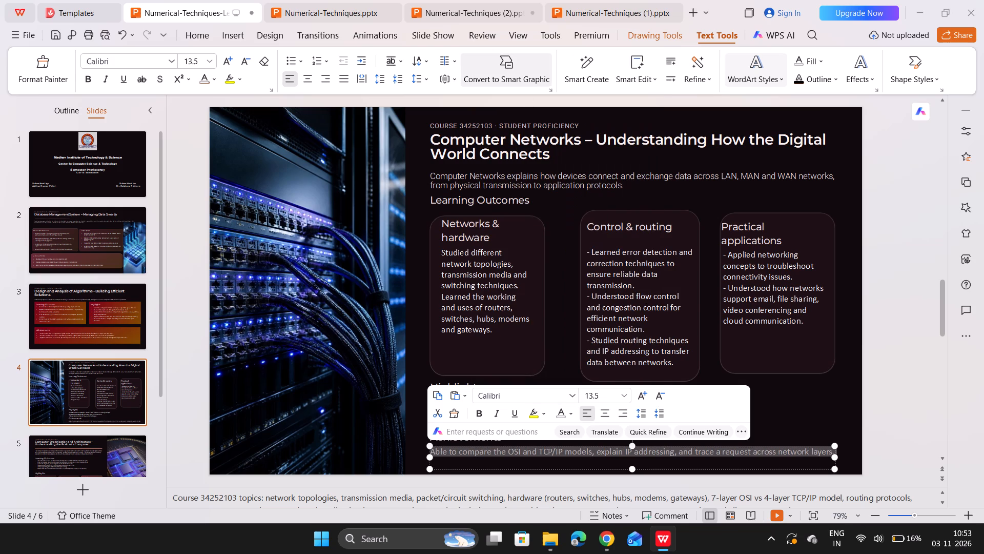
pyautogui.click(761, 462)
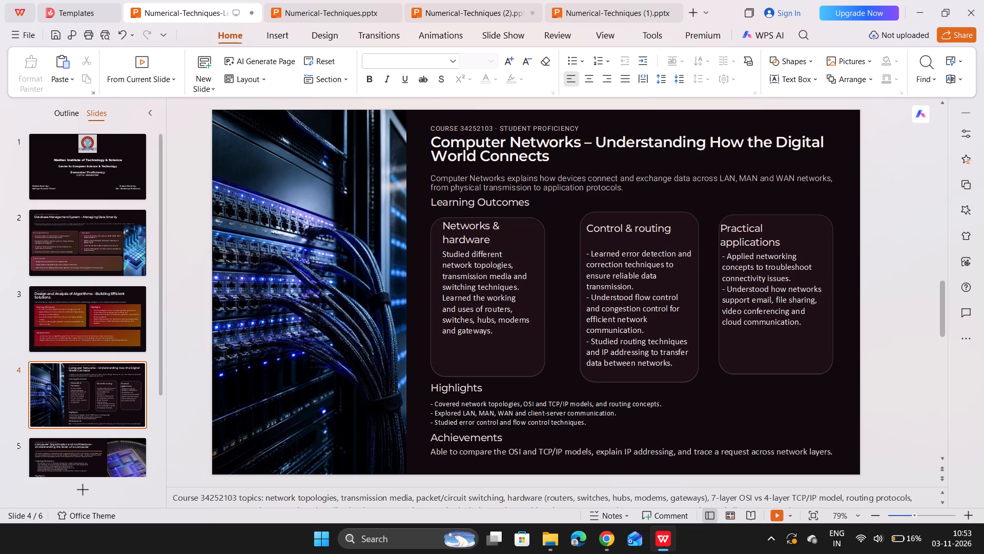
# Review the algorithms, networks, computer organization and numerical techniques slides for content and formatting, ending on the algorithms slide.
pyautogui.click(80, 313)
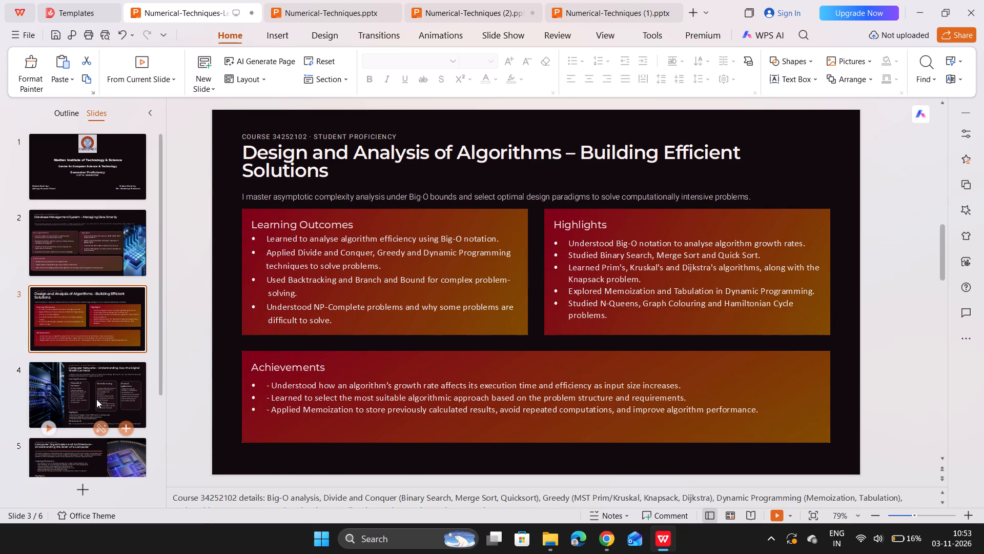
pyautogui.click(96, 399)
pyautogui.scroll(-1, 96, 399)
pyautogui.click(97, 391)
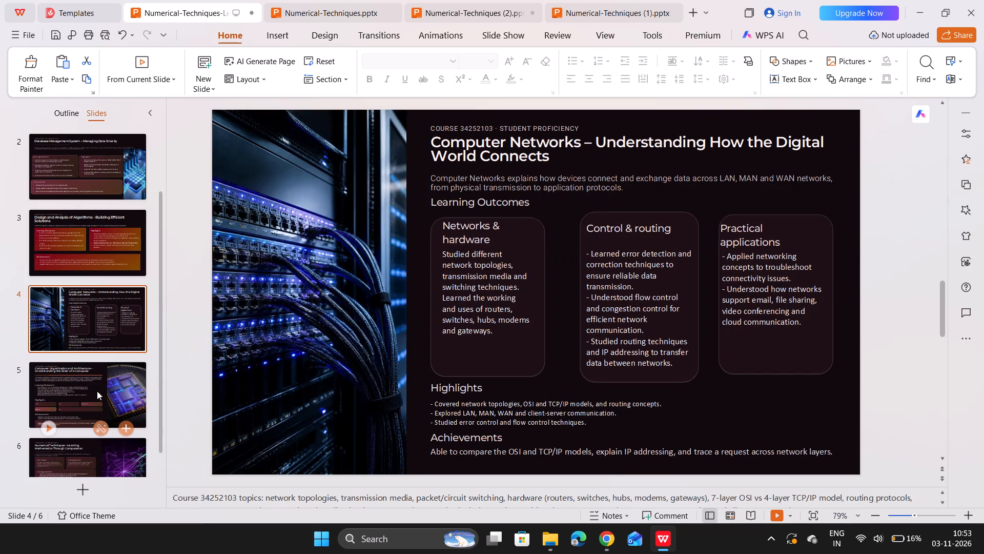
pyautogui.scroll(-1, 97, 391)
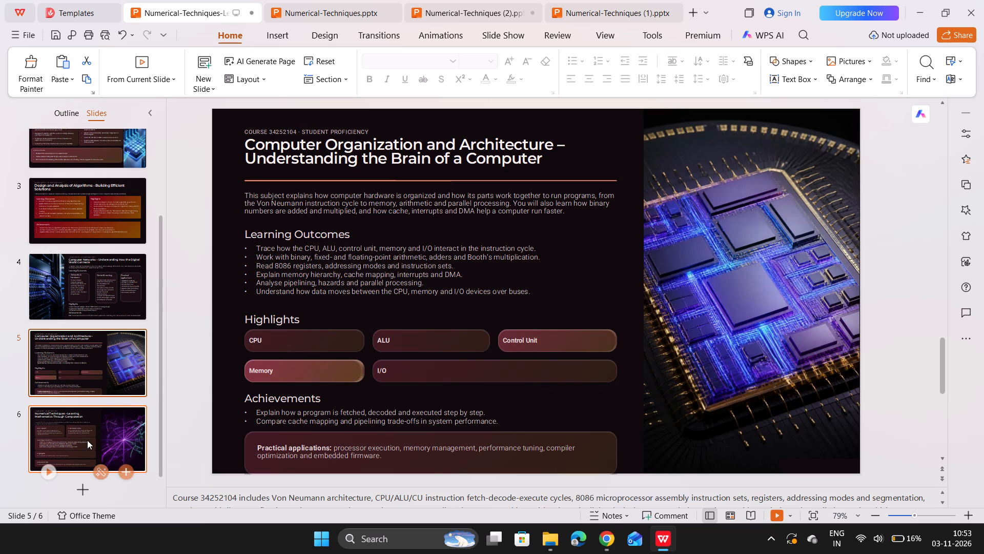
pyautogui.click(87, 440)
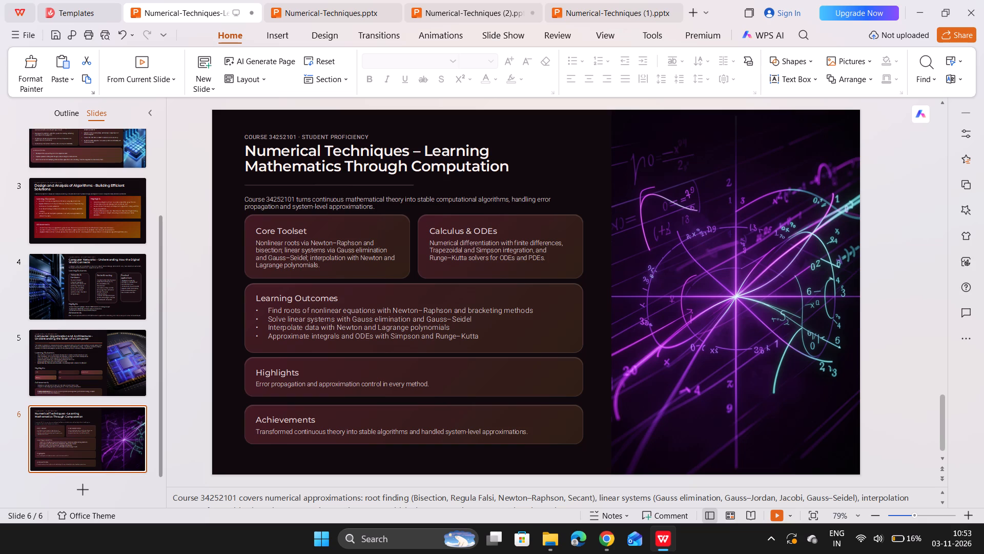
pyautogui.click(113, 188)
pyautogui.scroll(2, 113, 188)
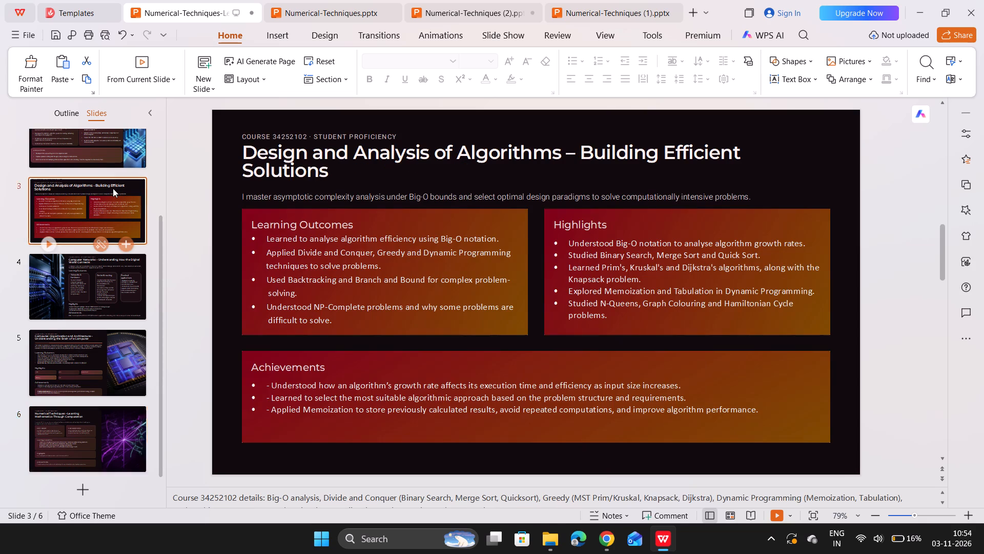
pyautogui.scroll(2, 113, 188)
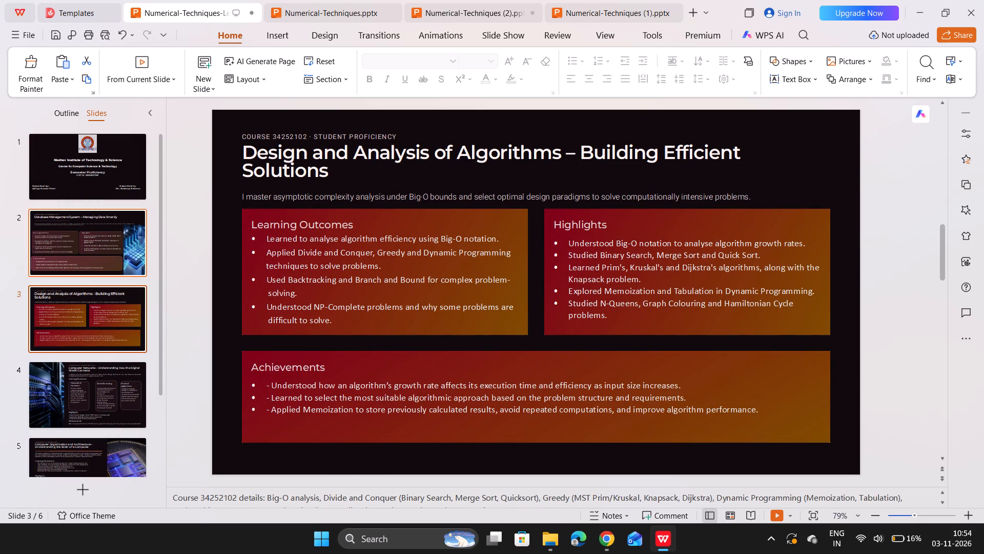
# Replace "master" with "learned" in the introductory sentence of the Design and Analysis of Algorithms slide.
pyautogui.click(270, 197)
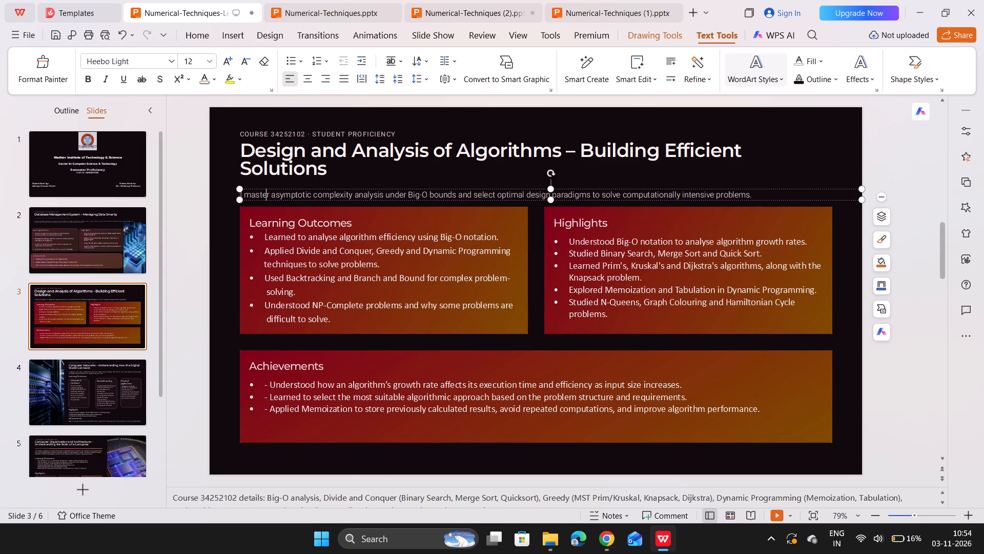
pyautogui.press('BackSpace')
pyautogui.press('BackSpace')
pyautogui.press('BackSpace')
pyautogui.press('BackSpace')
pyautogui.press('BackSpace')
pyautogui.press('Right')
pyautogui.press('BackSpace')
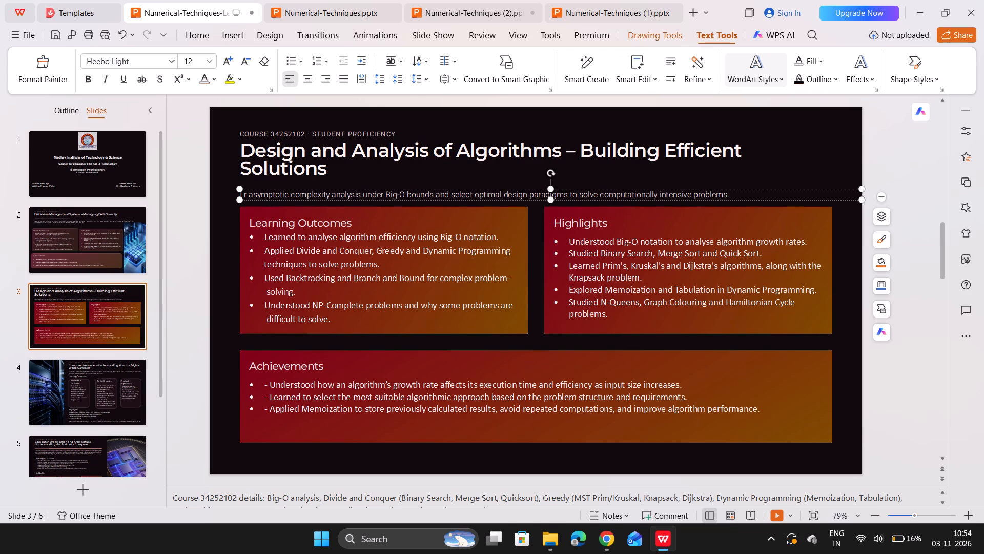
pyautogui.write('lw')
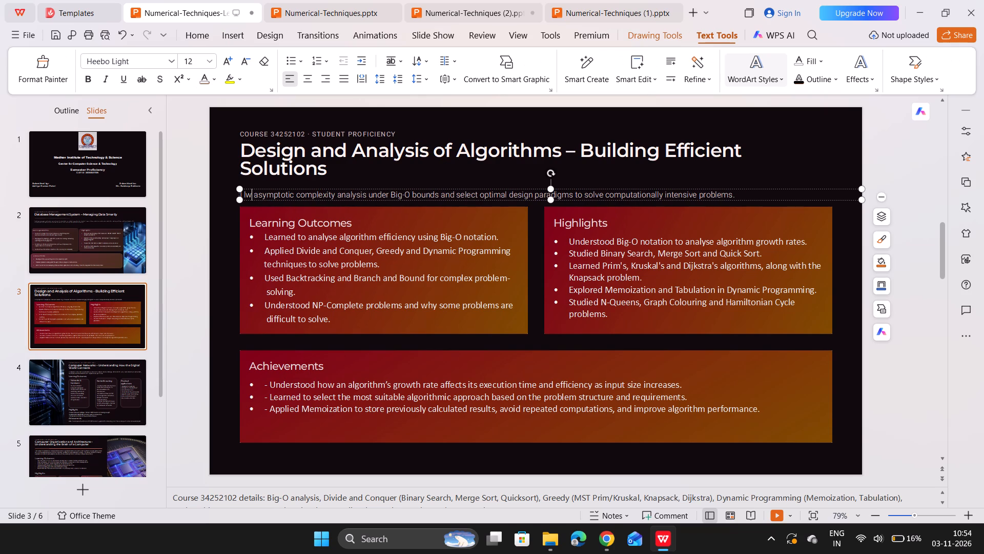
pyautogui.press('BackSpace')
pyautogui.write('earned')
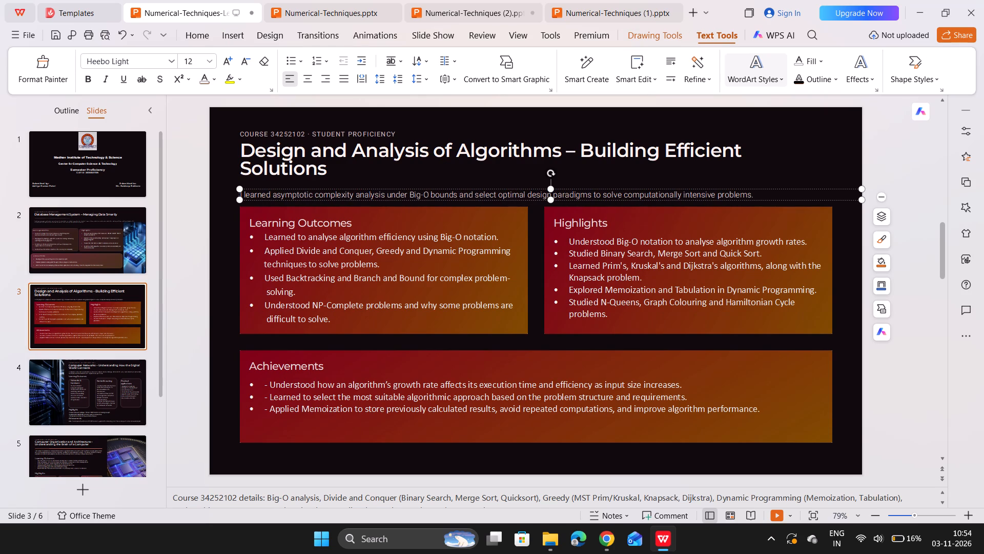
pyautogui.click(532, 123)
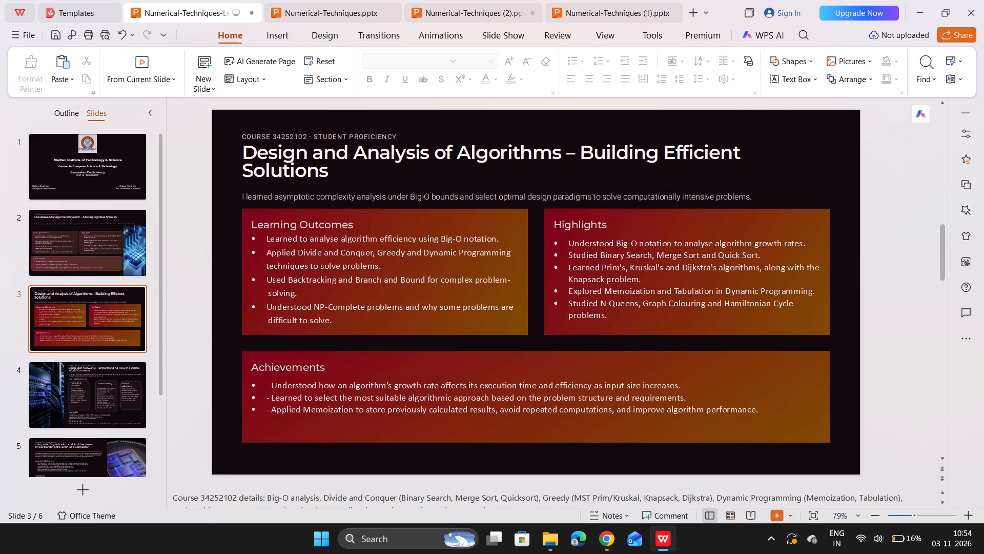
pyautogui.click(489, 0)
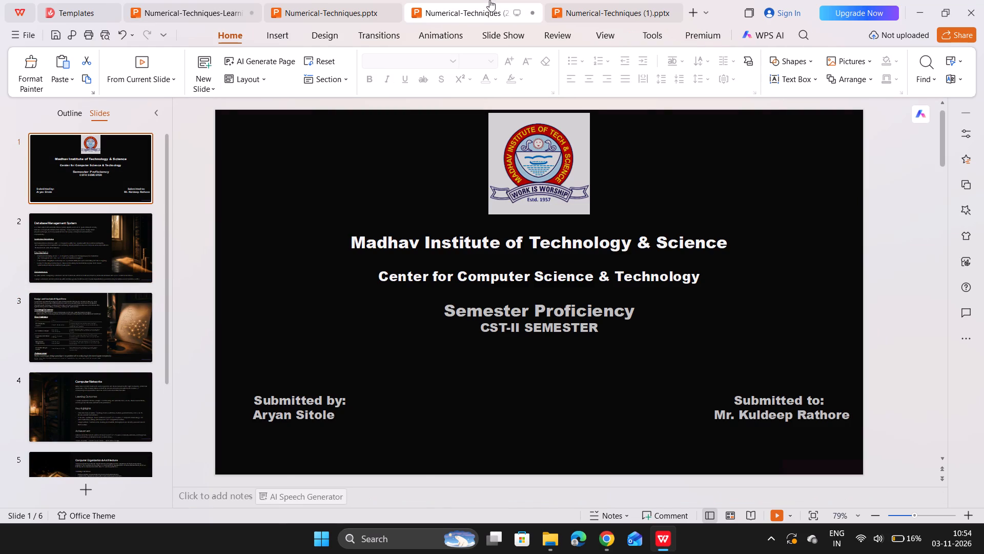
pyautogui.press('Down')
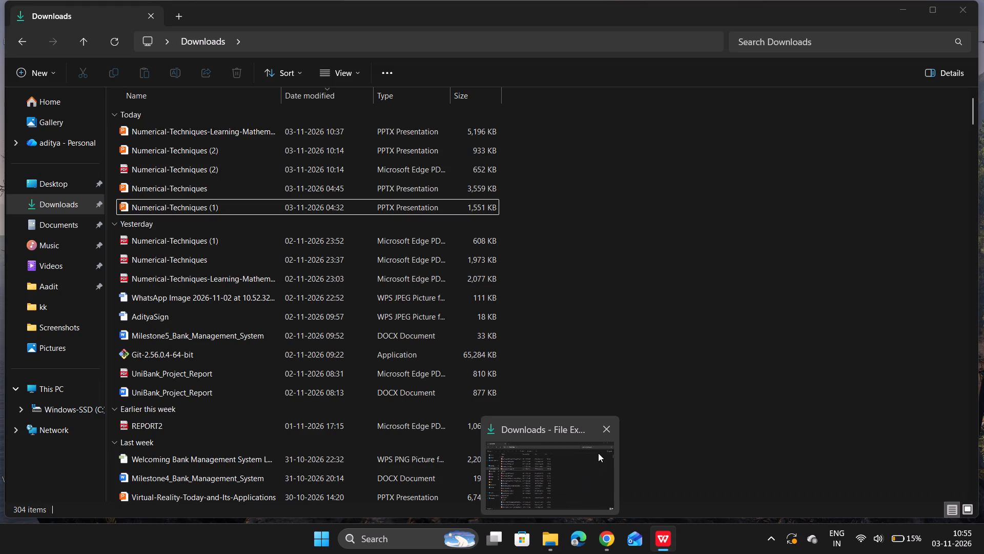
# Replace the Database Management System slide's Key Highlights with the copied bullets in WPS and narrow their box to the picture's edge.
pyautogui.click(604, 433)
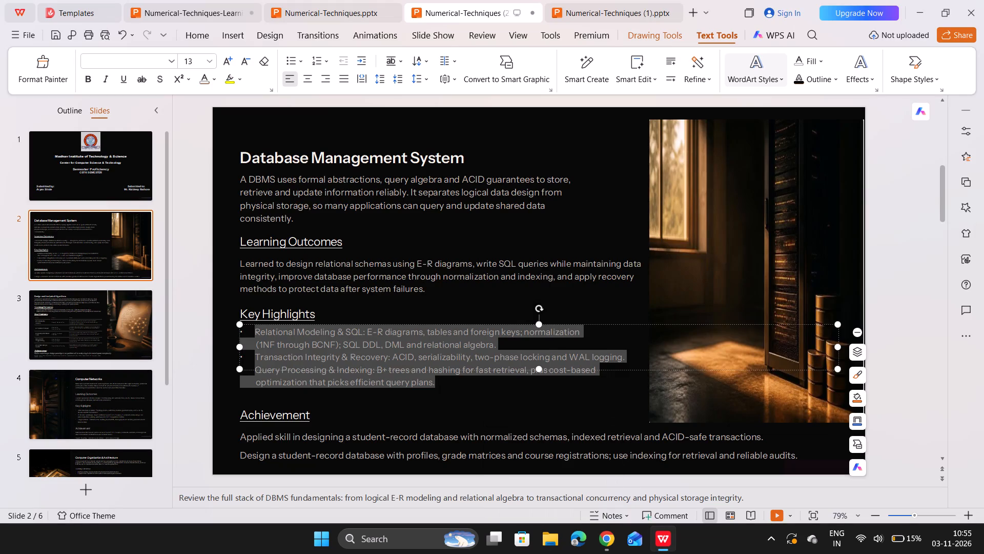
pyautogui.hotkey('ctrl', 'v')
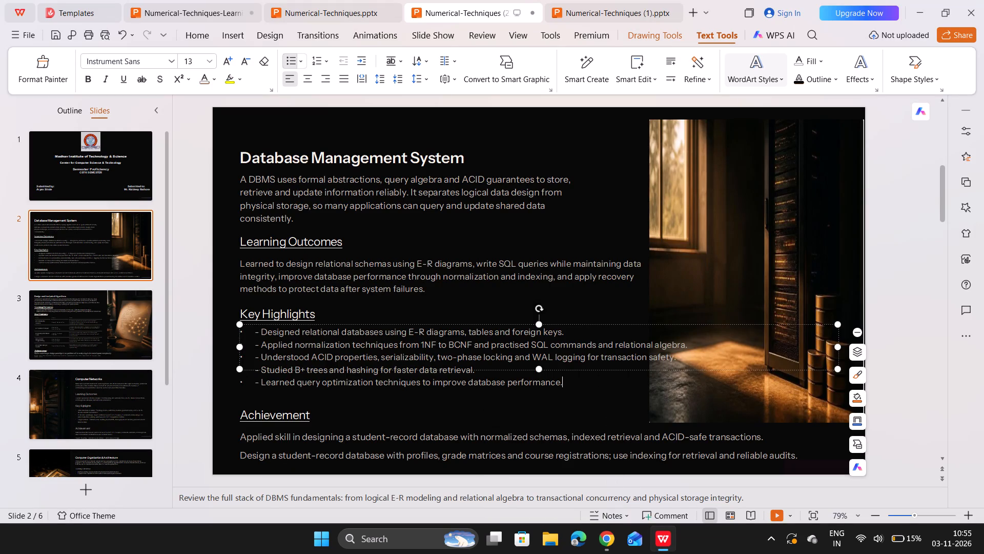
pyautogui.moveTo(838, 347); pyautogui.dragTo(788, 353)
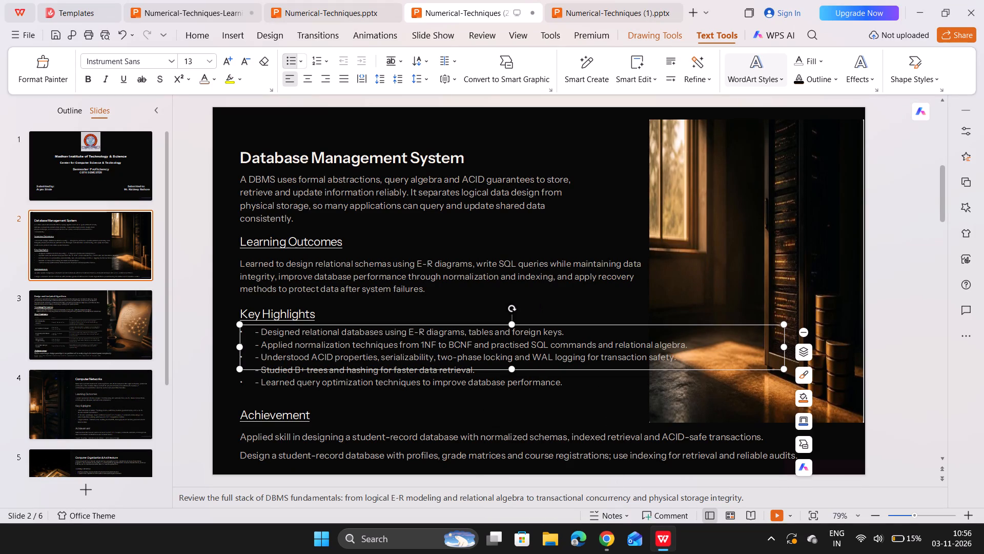
pyautogui.moveTo(787, 348); pyautogui.dragTo(655, 363)
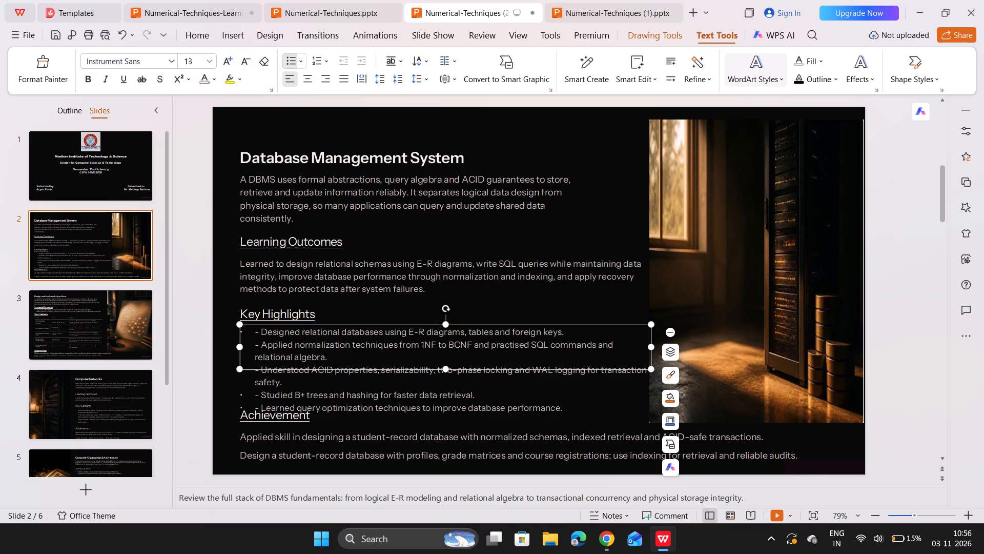
# Delete the last Key Highlights bullet about query optimization techniques, keeping the period after "faster data retrieval".
pyautogui.click(504, 394)
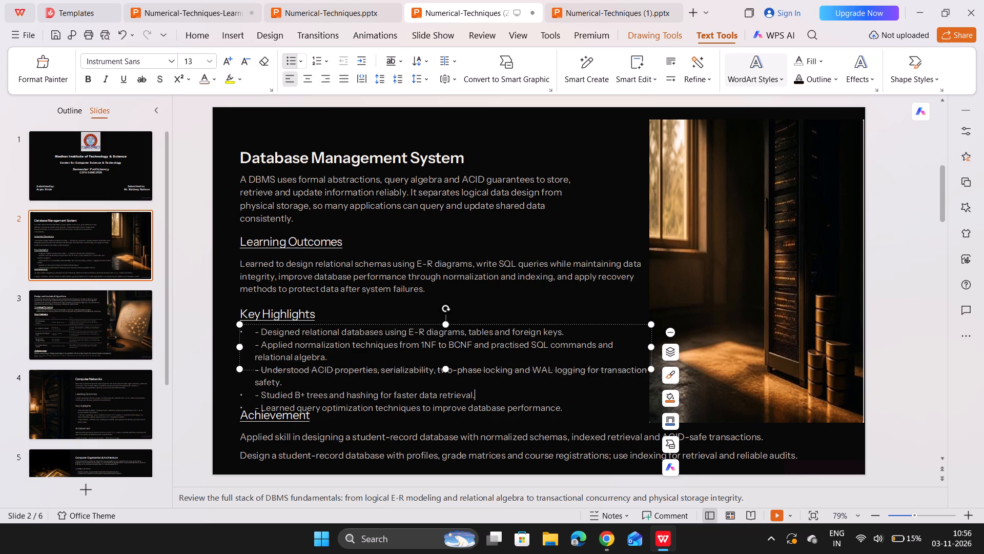
pyautogui.click(569, 406)
pyautogui.press('BackSpace')
pyautogui.press('BackSpace')
pyautogui.press('BackSpace')
pyautogui.press('BackSpace')
pyautogui.press('BackSpace')
pyautogui.press('BackSpace')
pyautogui.press('BackSpace')
pyautogui.press('BackSpace')
pyautogui.press('BackSpace')
pyautogui.press('BackSpace')
pyautogui.press('BackSpace')
pyautogui.press('BackSpace')
pyautogui.press('BackSpace')
pyautogui.press('BackSpace')
pyautogui.press('BackSpace')
pyautogui.press('BackSpace')
pyautogui.press('BackSpace')
pyautogui.press('BackSpace')
pyautogui.press('BackSpace')
pyautogui.press('BackSpace')
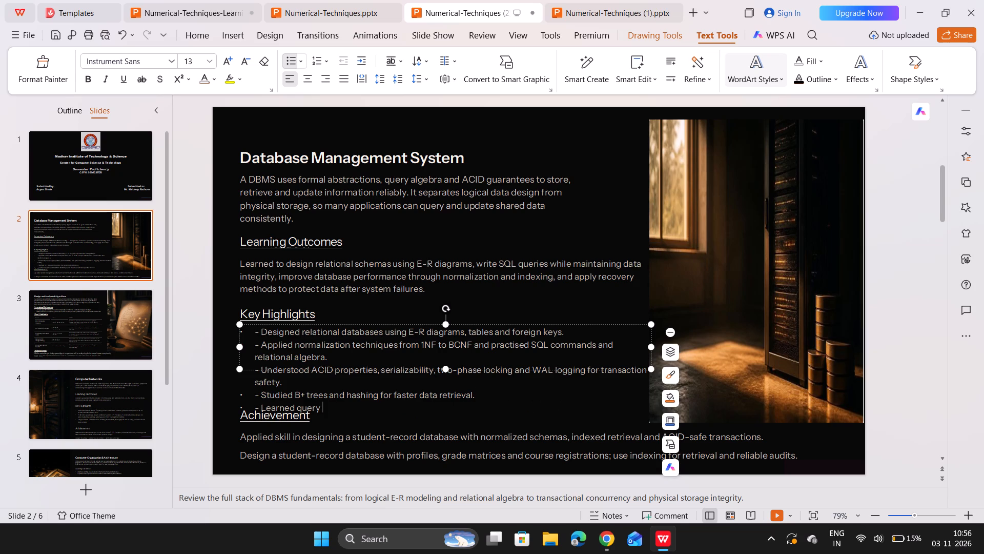
pyautogui.press('BackSpace')
pyautogui.press('BackSpace')
pyautogui.press('BackSpace')
pyautogui.press('BackSpace')
pyautogui.press('.')
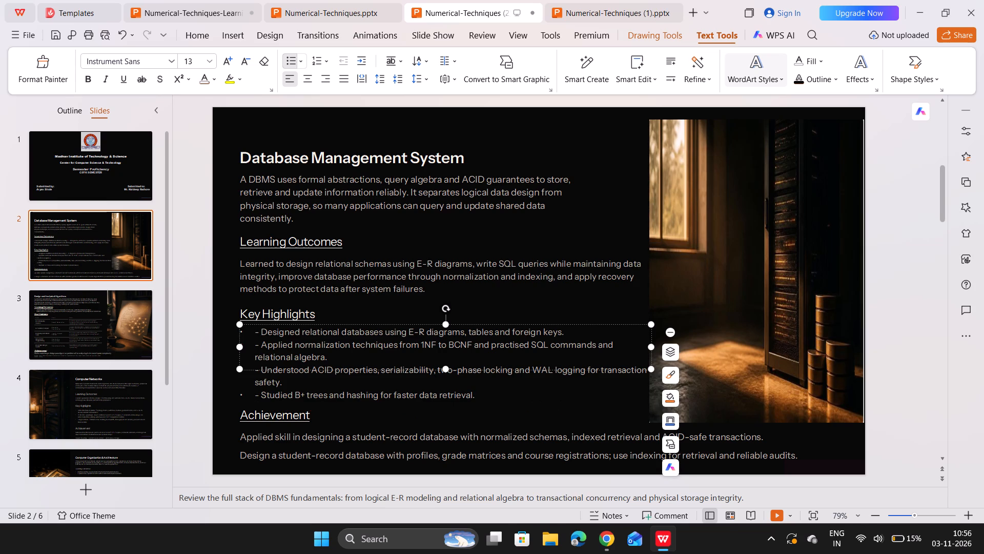
# Delete the "Packet tracing · Subnet calculation · Bottleneck triage" line from the bottom of the Computer Networks slide.
pyautogui.click(436, 440)
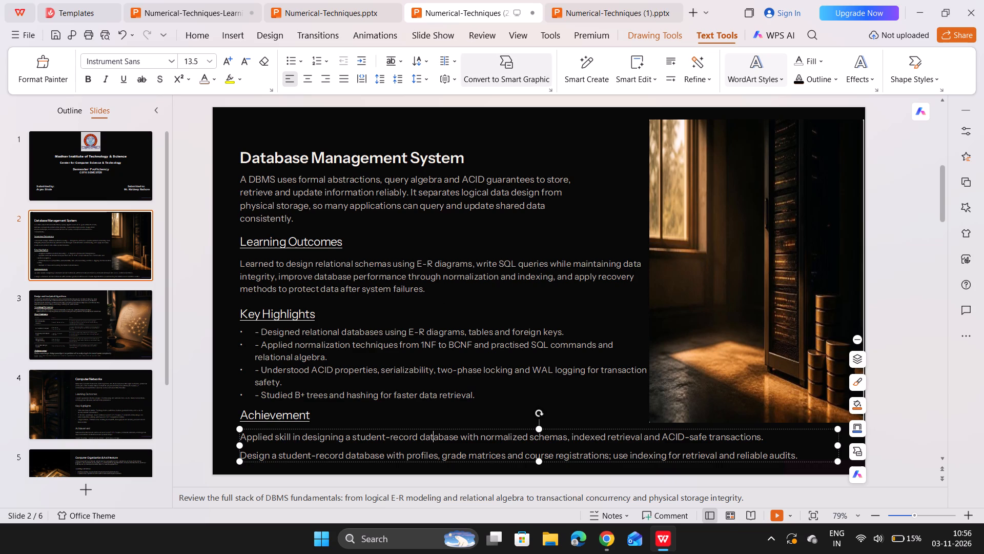
pyautogui.click(114, 307)
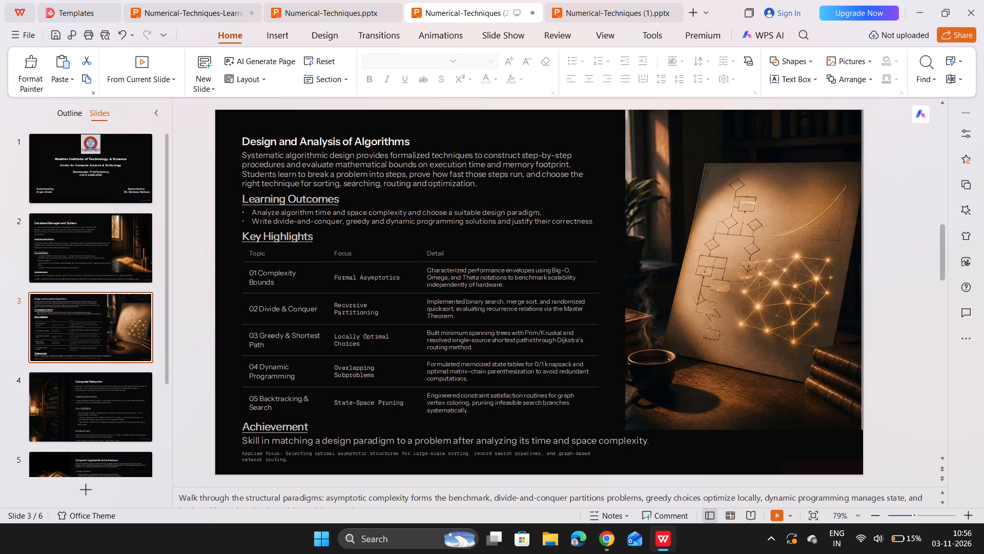
pyautogui.click(127, 393)
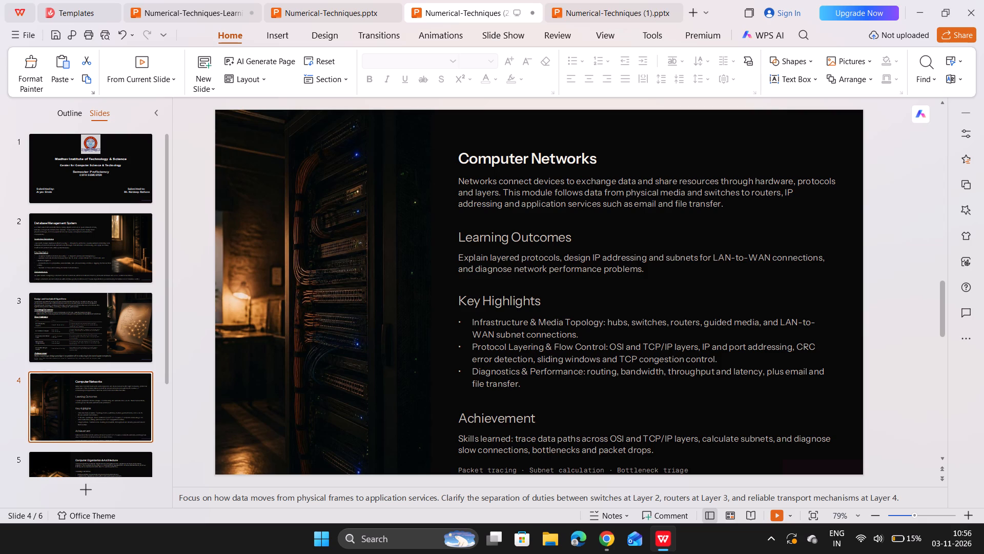
pyautogui.scroll(-1, 51, 374)
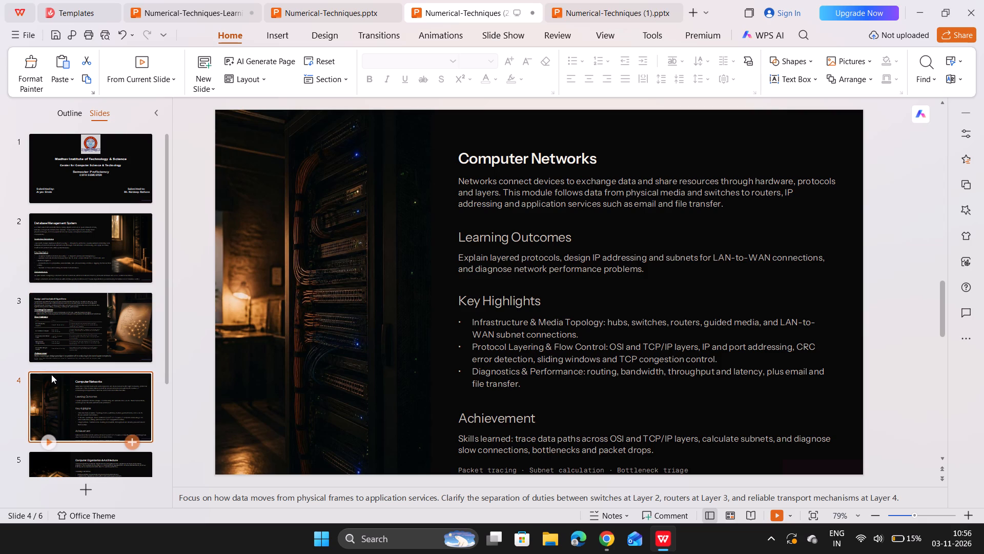
pyautogui.scroll(-1, 51, 374)
pyautogui.click(658, 472)
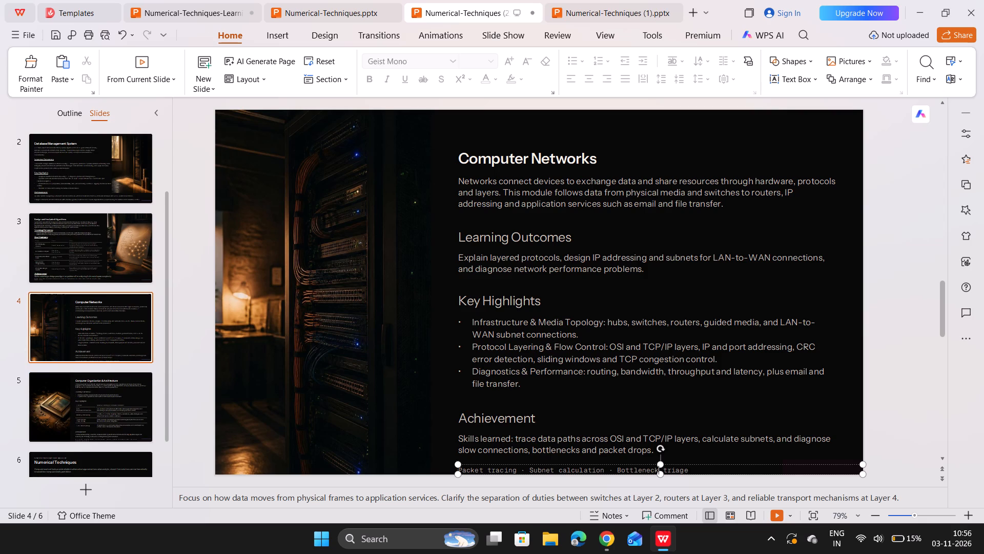
pyautogui.click(692, 467)
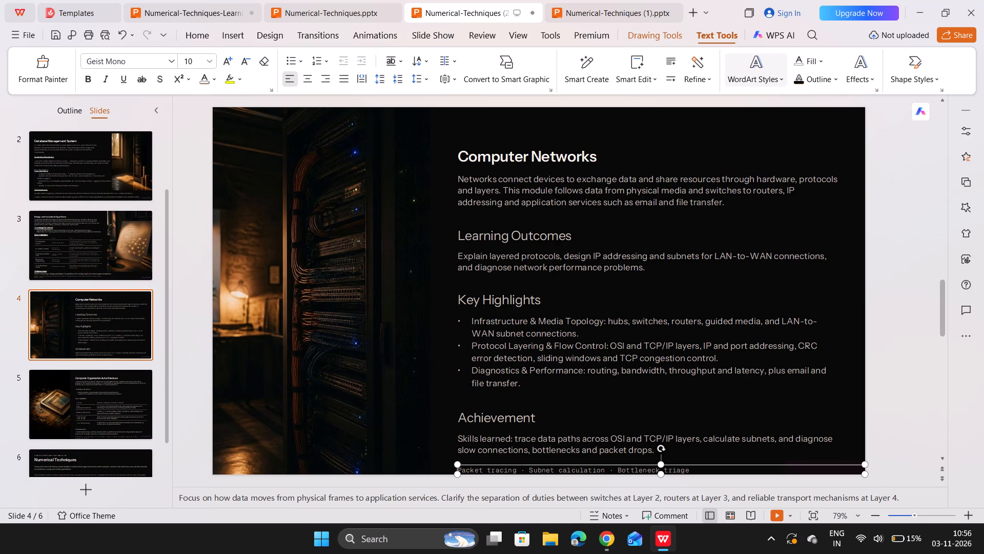
pyautogui.press('BackSpace')
# Go to the Computer Organization & Architecture slide and save the Numerical-Techniques (2) presentation.
pyautogui.click(96, 396)
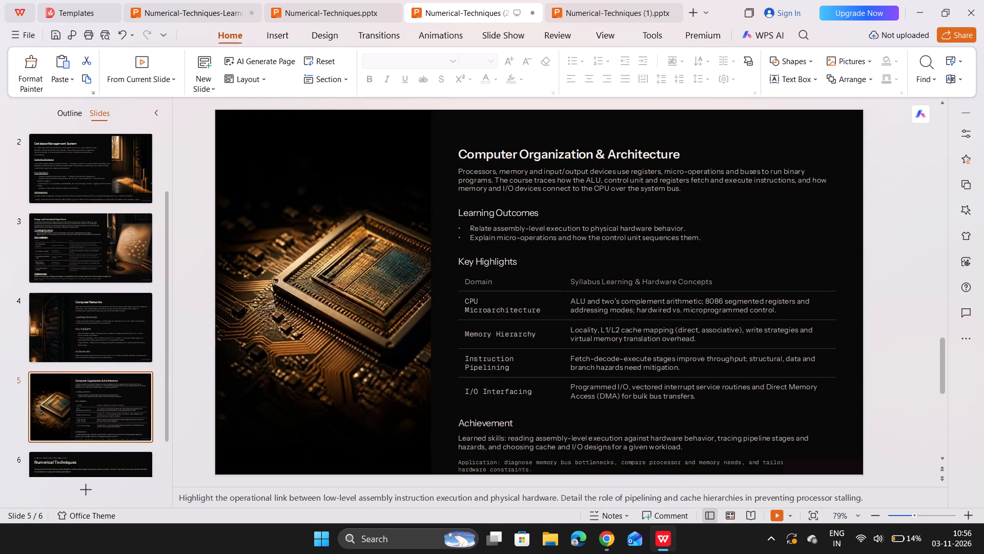
pyautogui.click(56, 34)
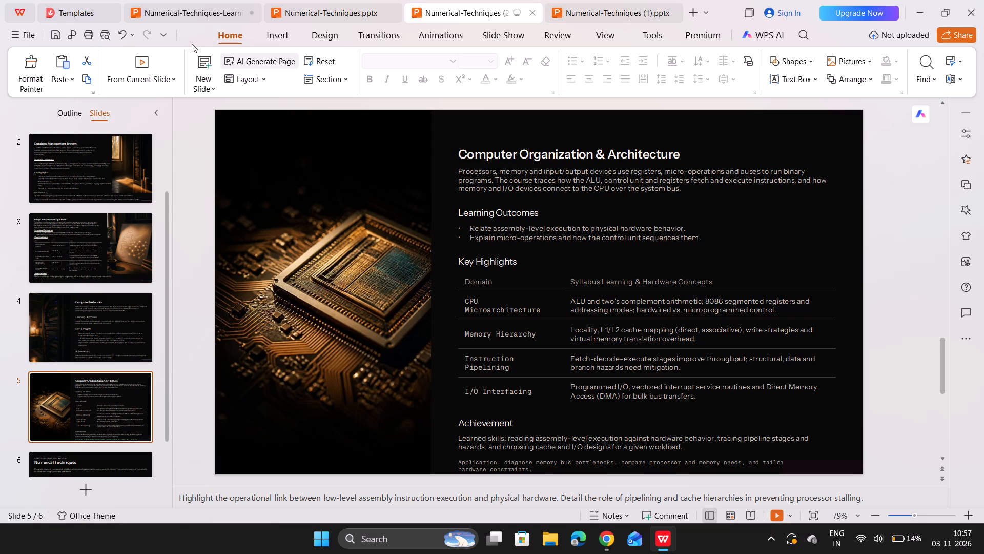
# Switch to the open Numerical-Techniques-Learning presentation.
pyautogui.click(177, 0)
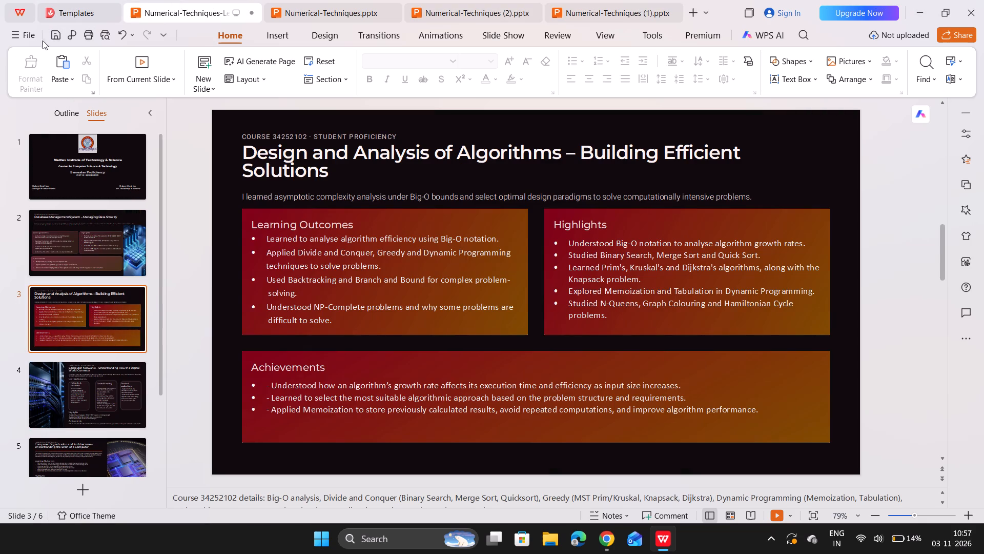
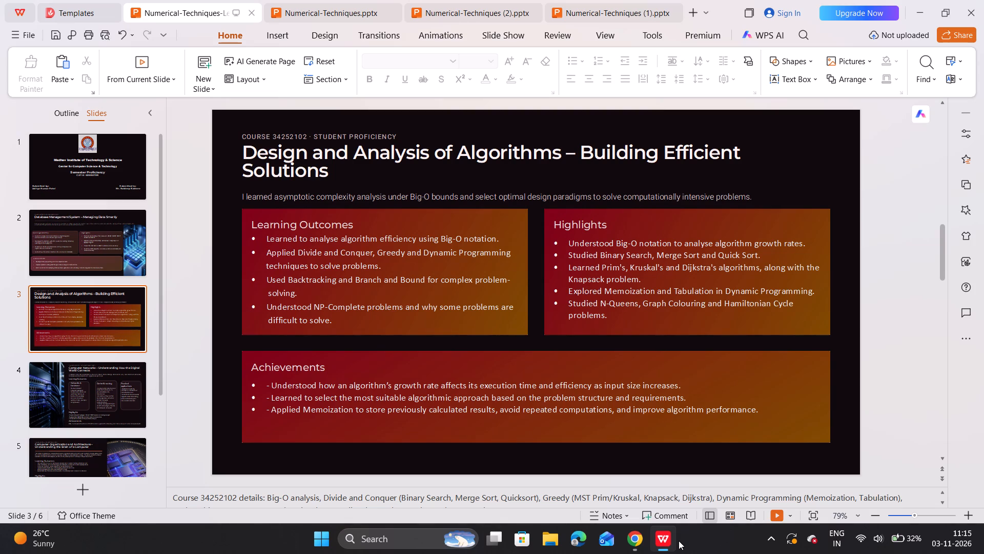
# Check the Database Management System slide in Numerical-Techniques.pptx, and review the database, algorithms and Computer Networks slides in the Numerical-Techniques-Learning presentation.
pyautogui.click(338, 0)
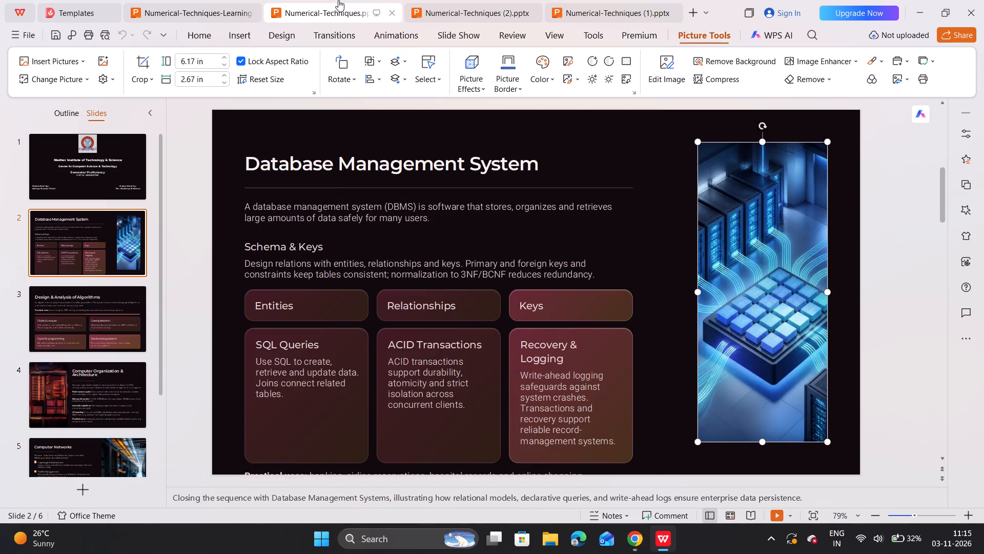
pyautogui.click(171, 0)
pyautogui.click(70, 241)
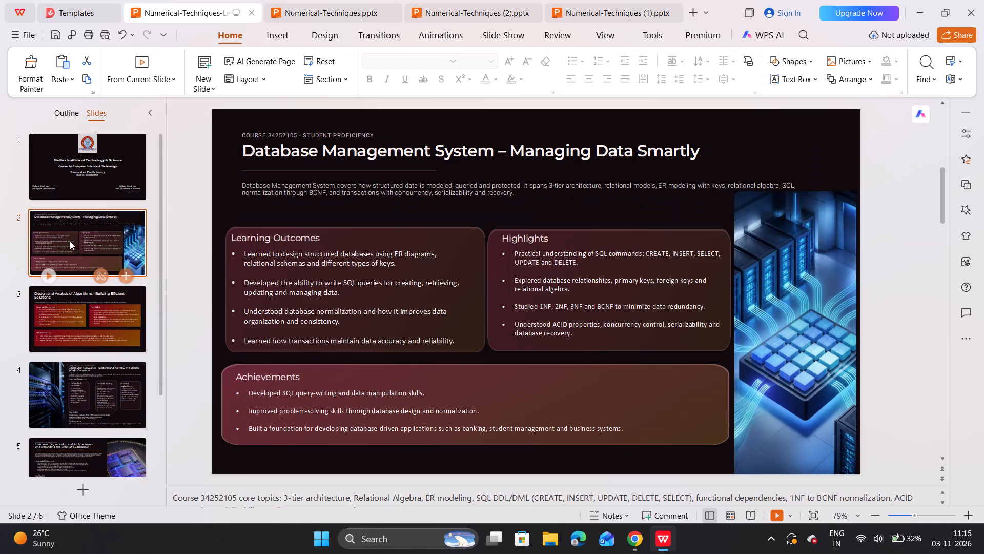
pyautogui.click(101, 335)
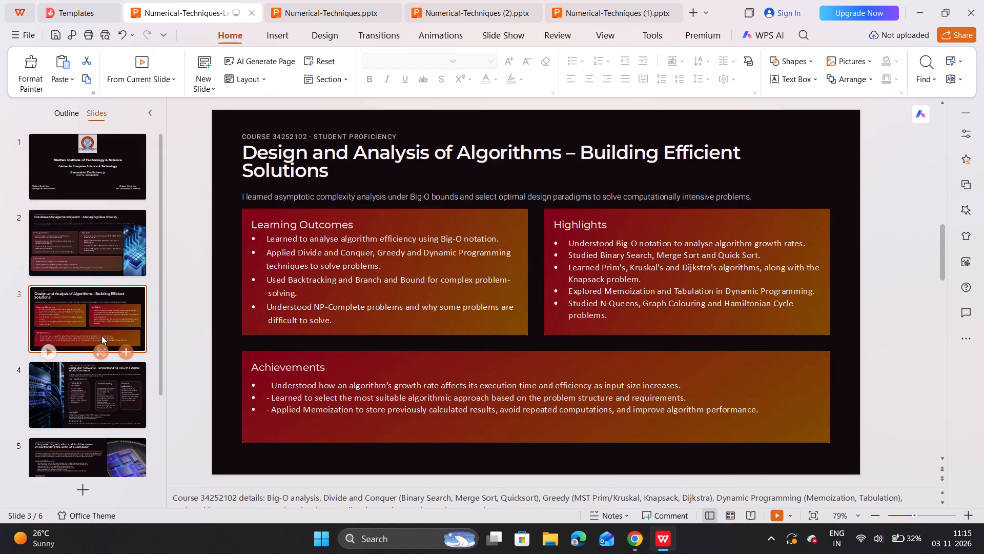
pyautogui.click(78, 399)
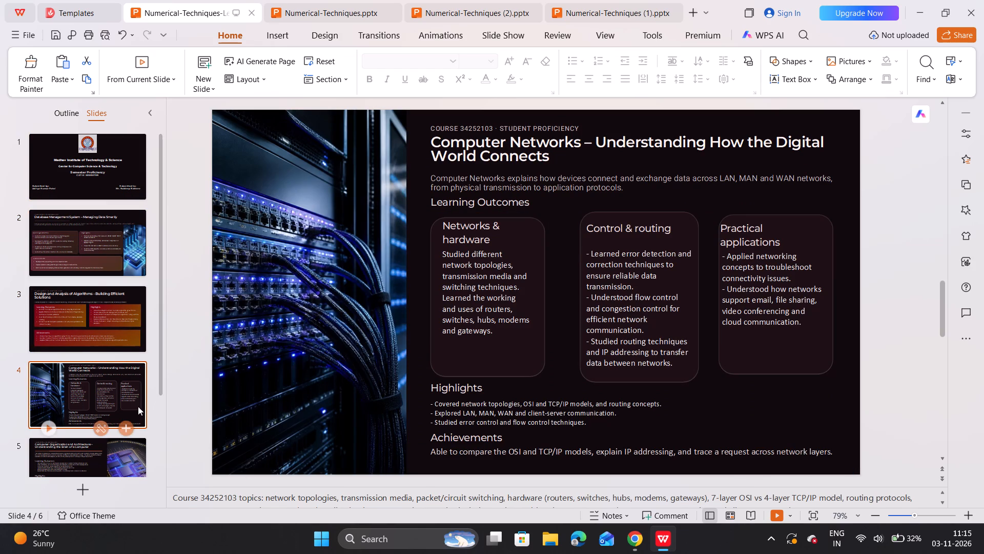
# Review all slides of the Numerical-Techniques-Learning presentation, from the Computer Organization and Numerical Techniques slides back to the title slide.
pyautogui.click(94, 446)
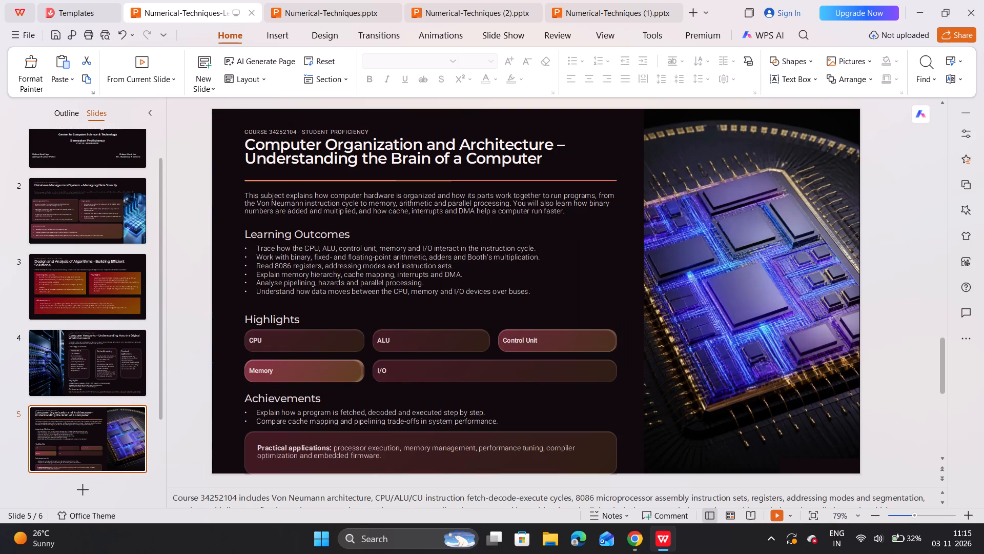
pyautogui.scroll(-1, 91, 289)
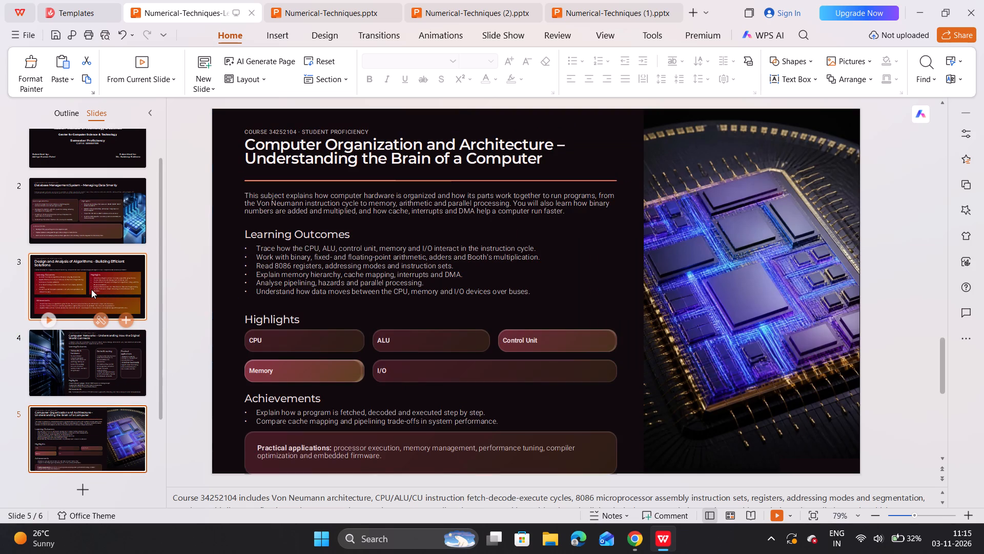
pyautogui.click(65, 431)
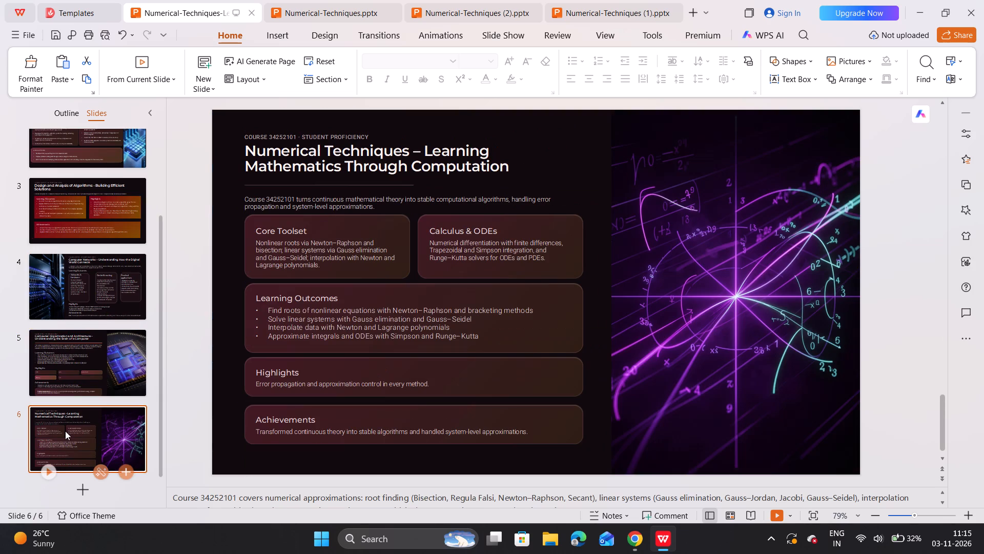
pyautogui.click(45, 385)
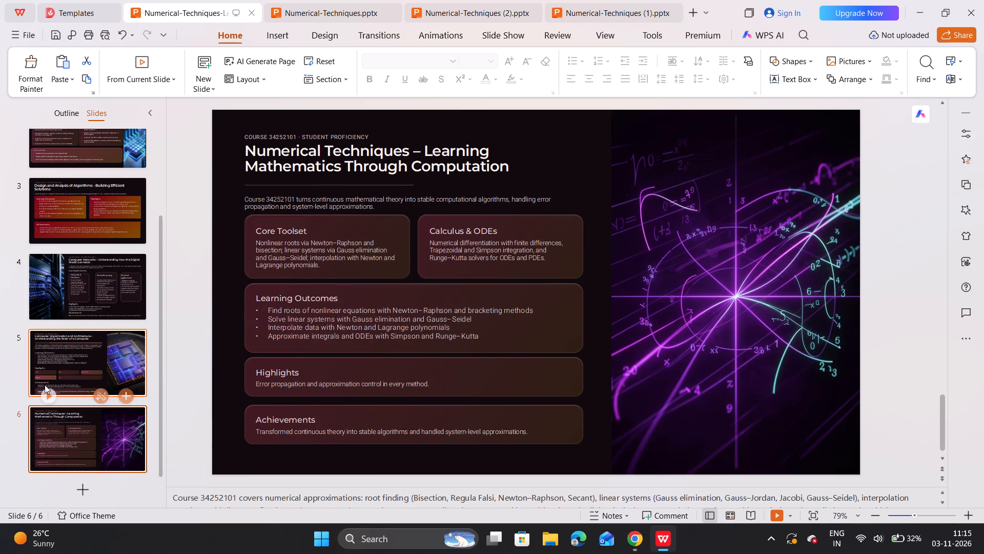
pyautogui.click(64, 280)
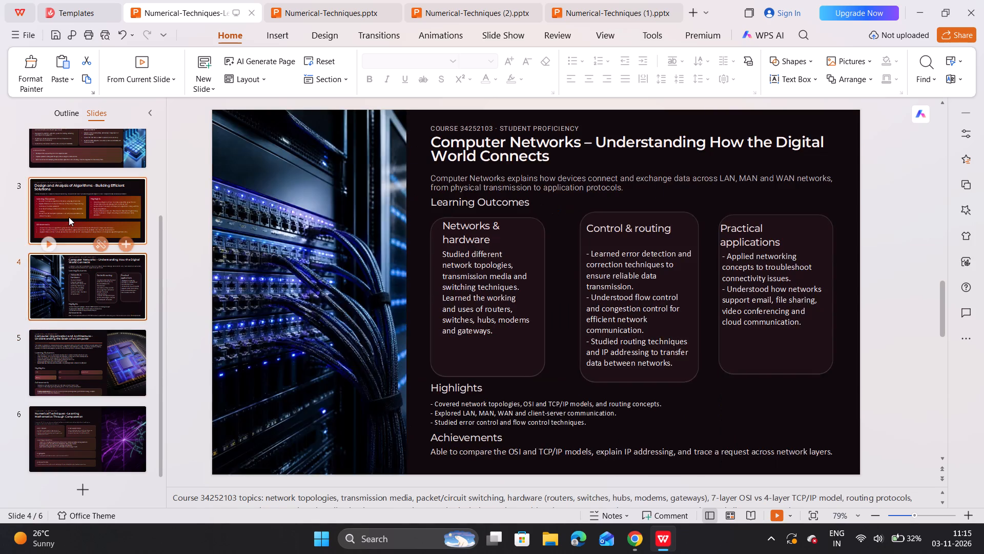
pyautogui.click(69, 217)
pyautogui.scroll(2, 69, 217)
pyautogui.click(76, 231)
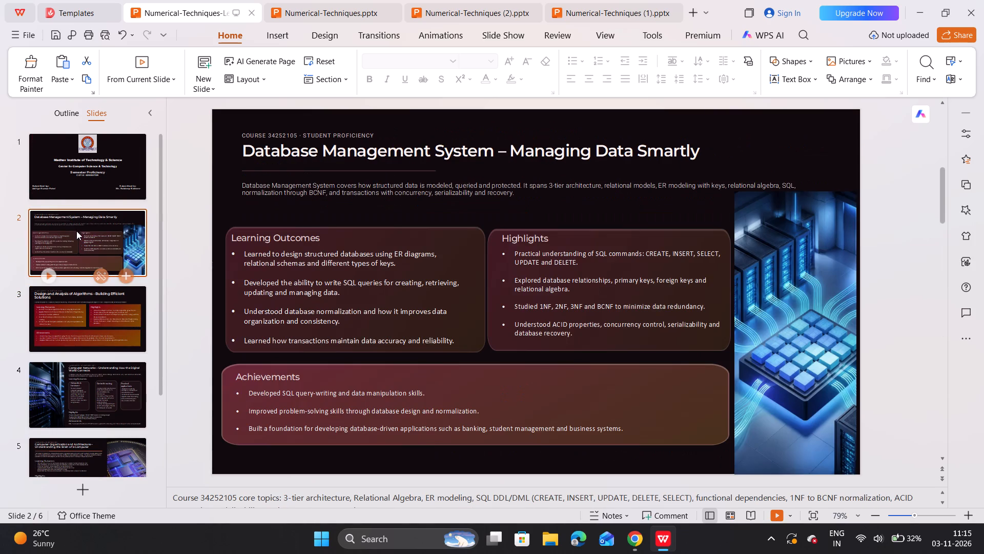
pyautogui.click(89, 166)
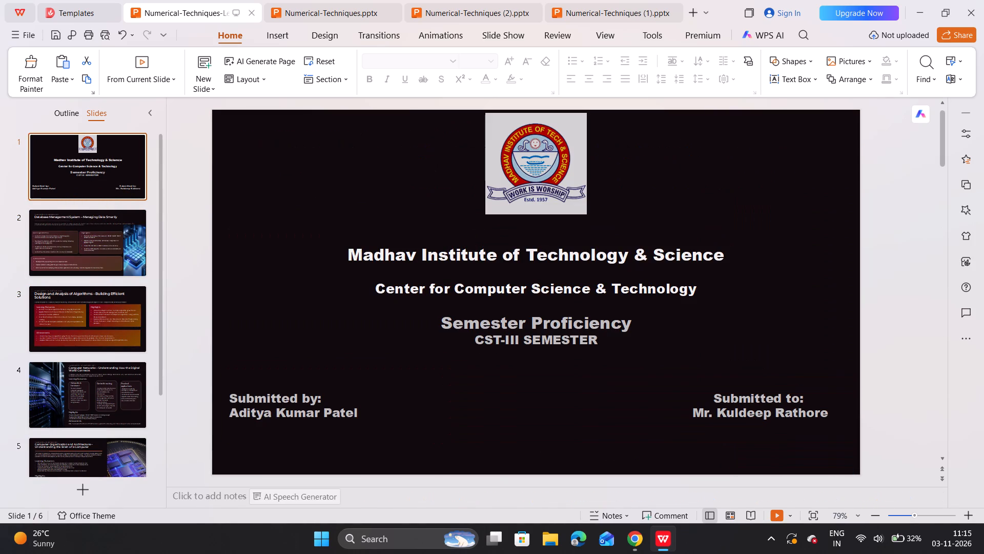
# Append the course code " (34252105)" after "Semester Proficiency" on the title slide, using the code from the Database Management System slide.
pyautogui.click(638, 320)
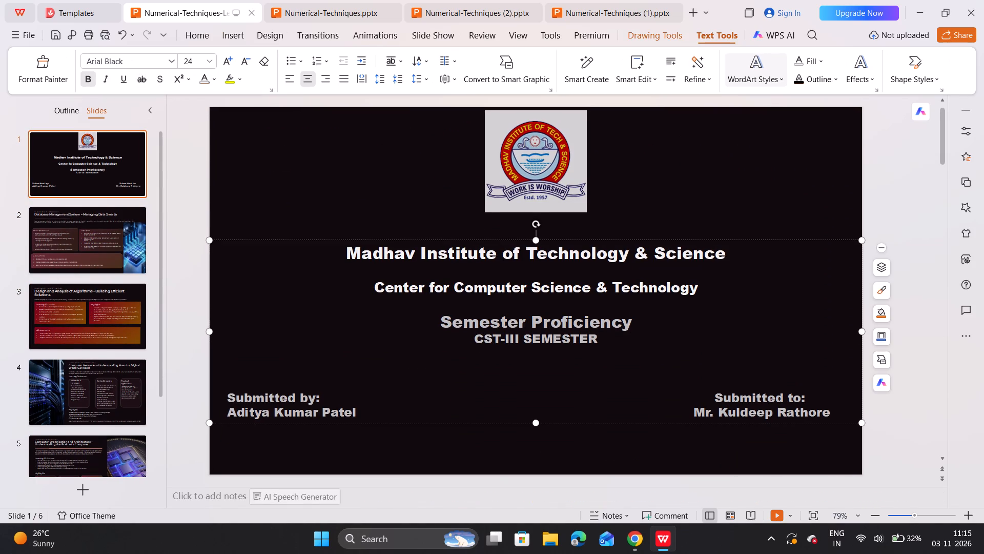
pyautogui.click(132, 212)
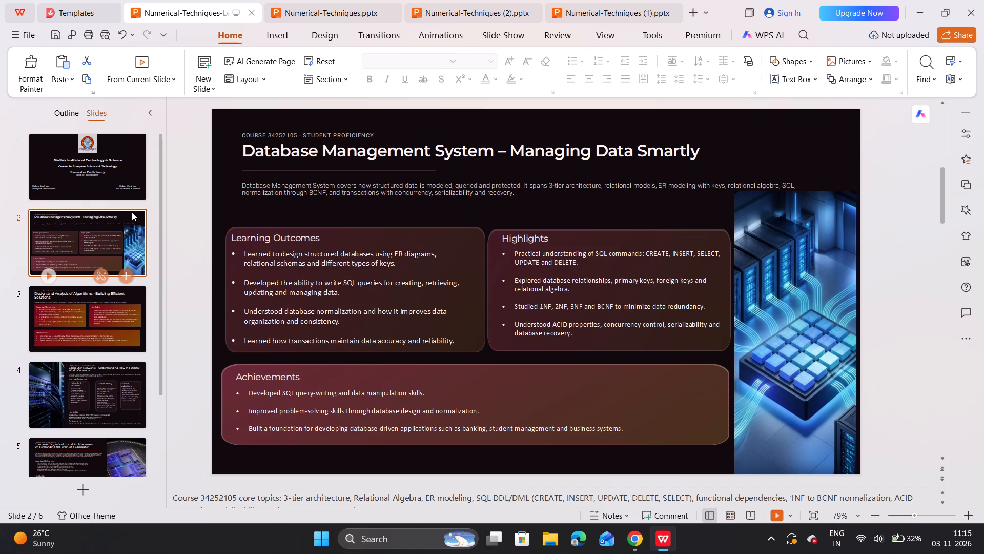
pyautogui.click(113, 166)
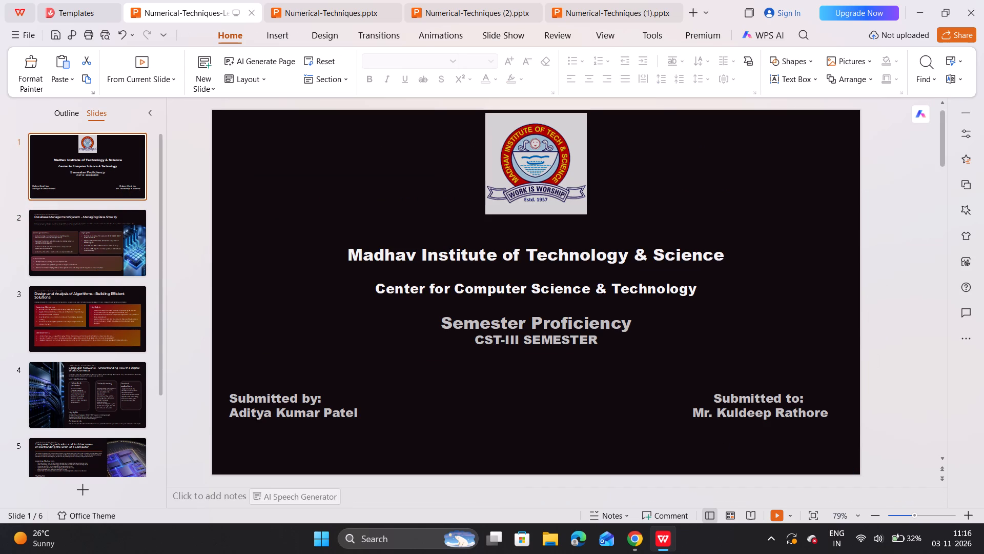
pyautogui.click(623, 319)
pyautogui.press('Right')
pyautogui.hotkey('shift', '(')
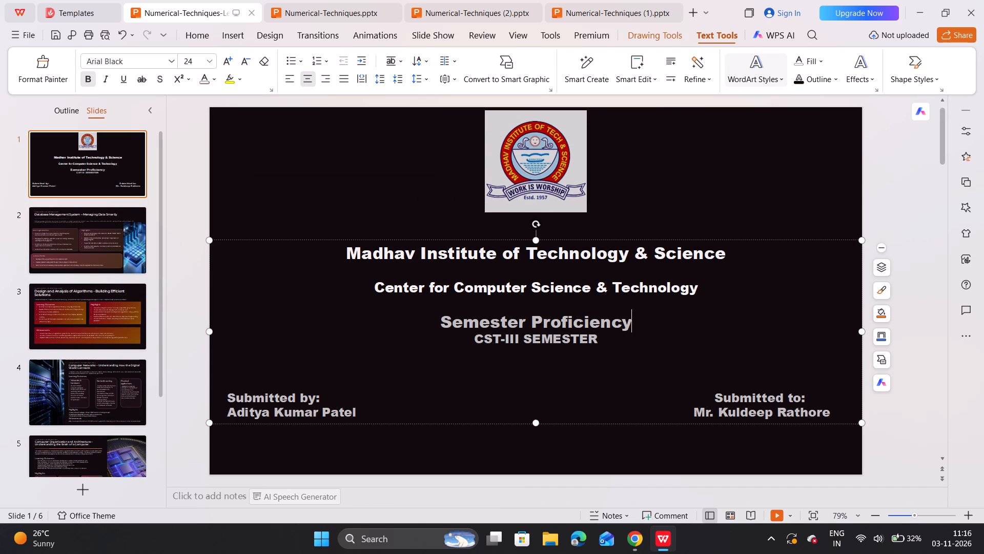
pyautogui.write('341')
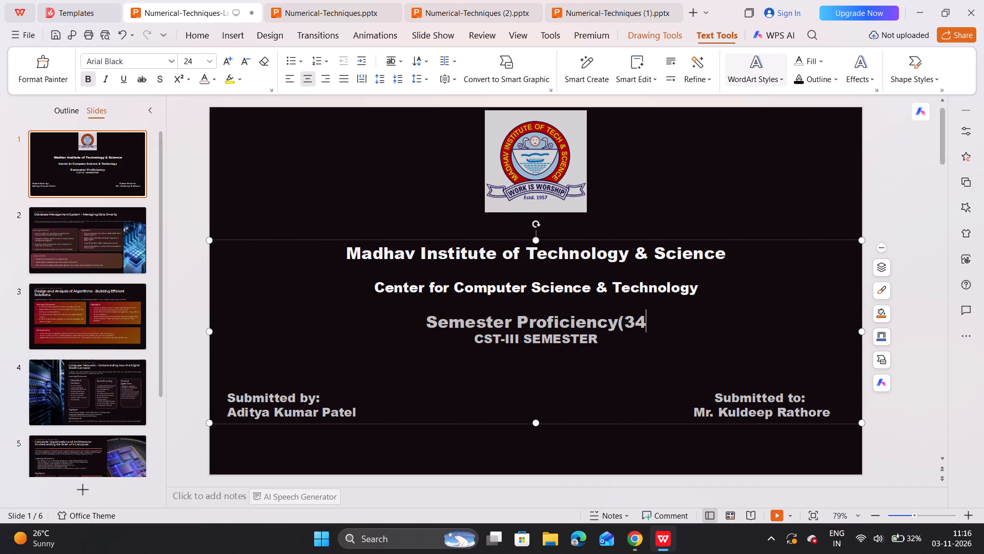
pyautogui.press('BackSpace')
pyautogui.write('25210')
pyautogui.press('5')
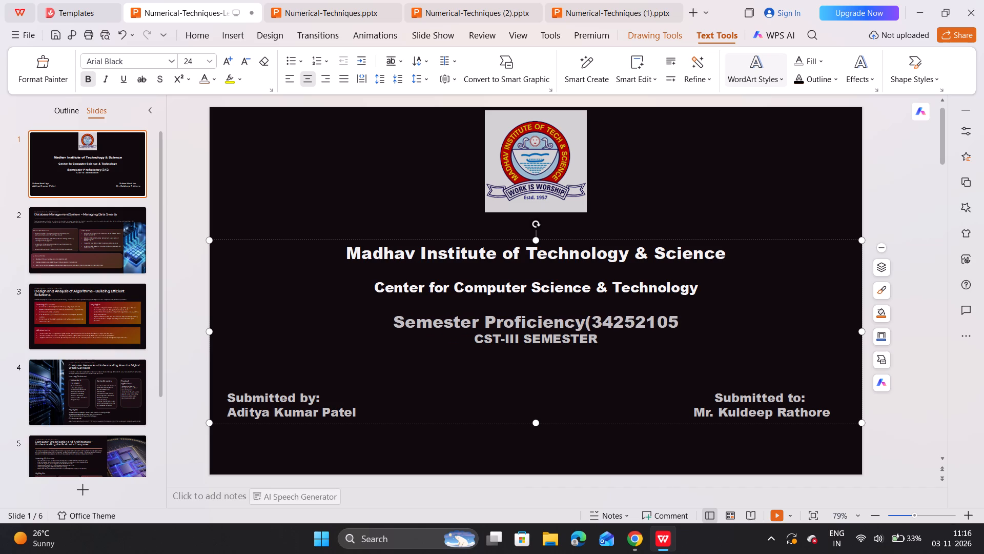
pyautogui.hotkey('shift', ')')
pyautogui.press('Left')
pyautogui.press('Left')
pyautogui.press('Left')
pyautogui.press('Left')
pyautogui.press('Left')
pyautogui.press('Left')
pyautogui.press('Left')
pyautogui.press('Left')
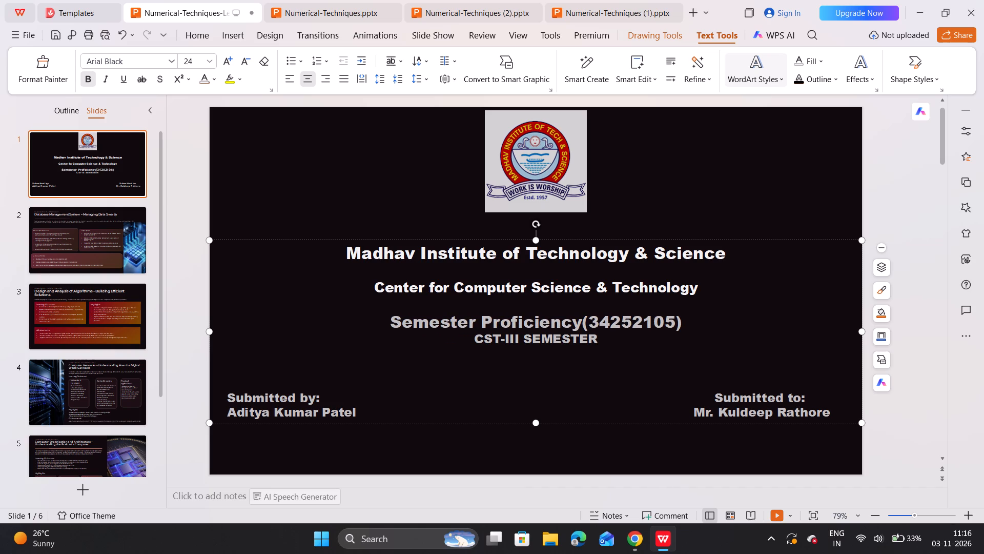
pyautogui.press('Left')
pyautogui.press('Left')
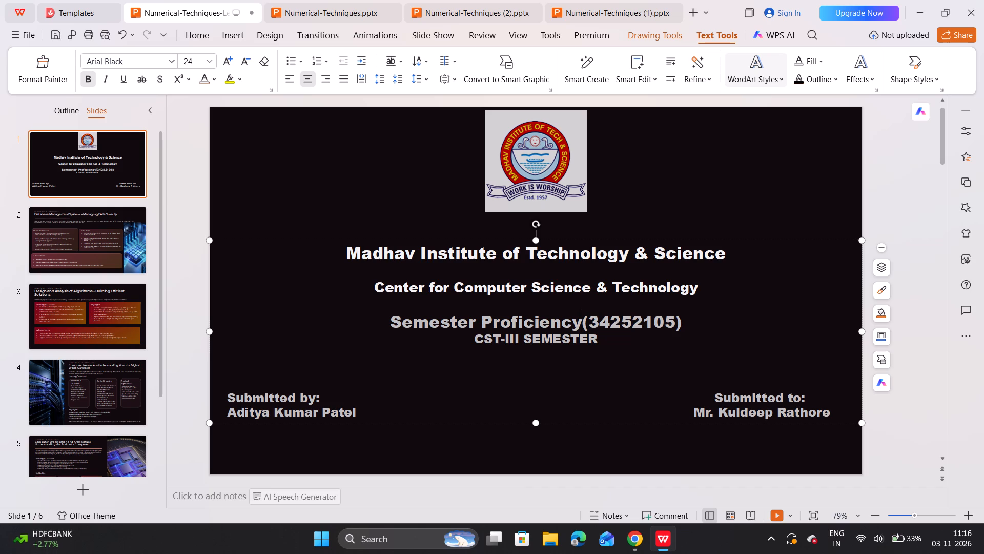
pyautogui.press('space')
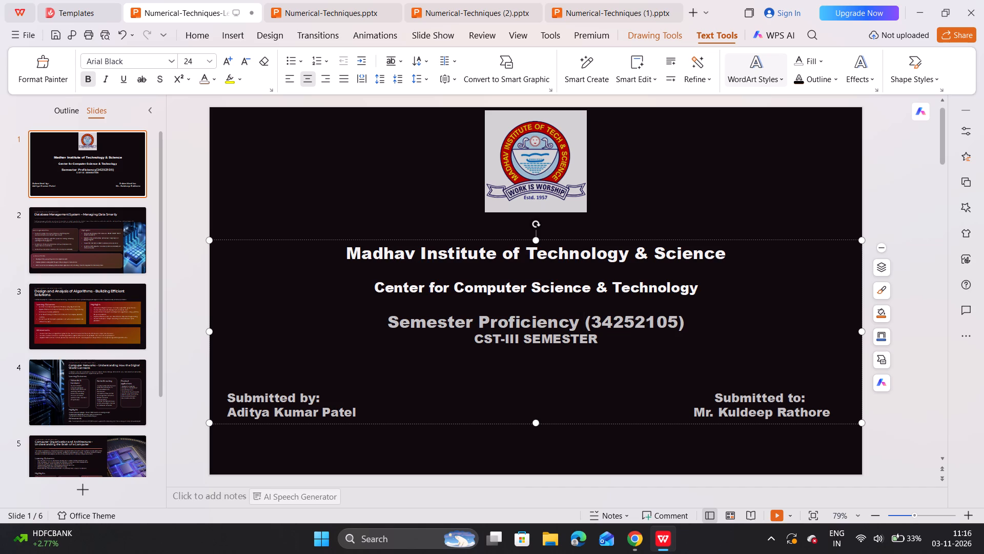
pyautogui.click(700, 194)
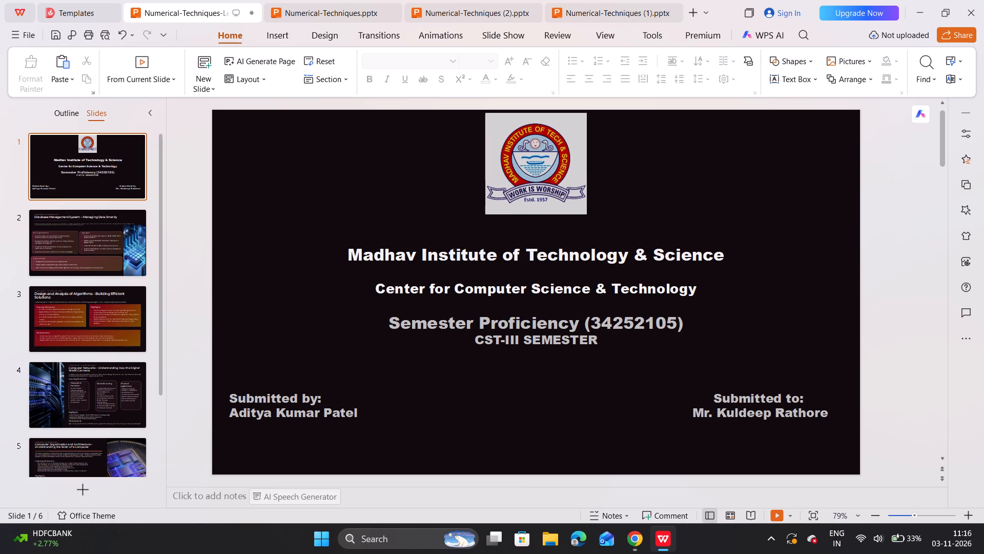
pyautogui.click(614, 0)
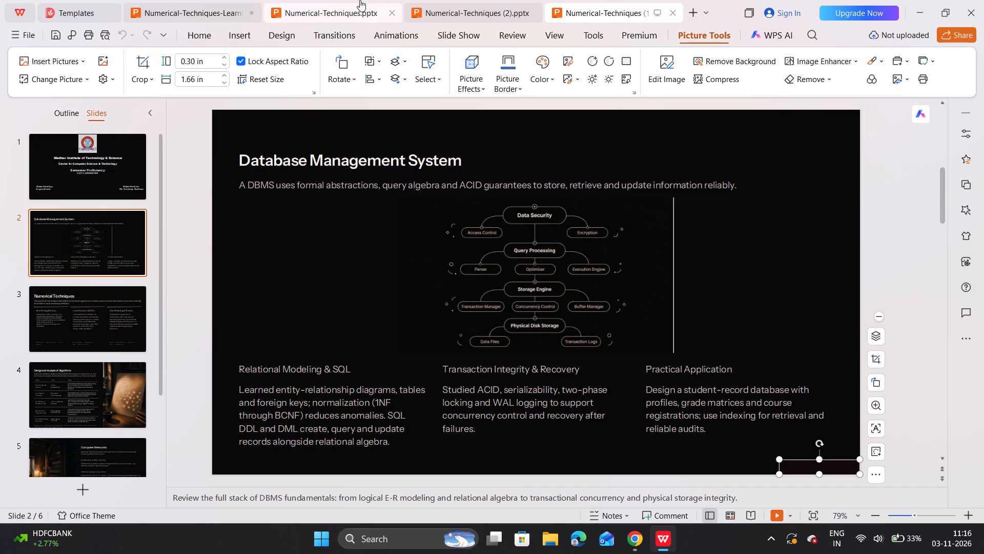
pyautogui.click(494, 0)
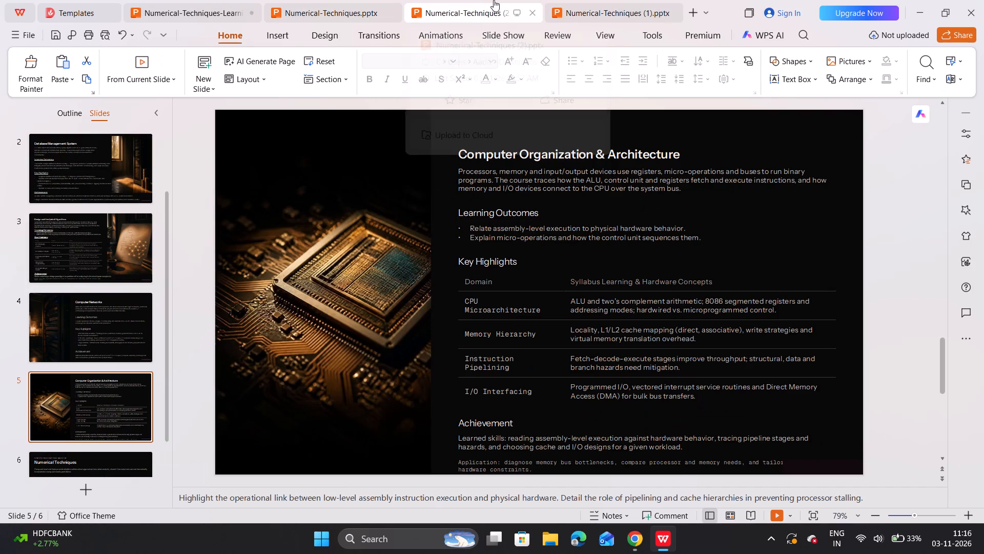
pyautogui.click(115, 164)
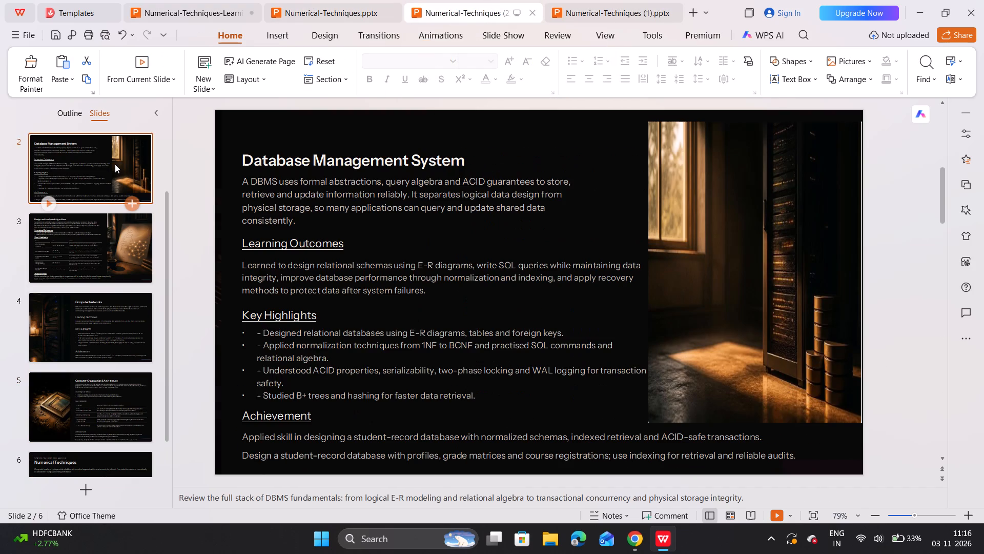
pyautogui.scroll(2, 115, 164)
pyautogui.click(115, 164)
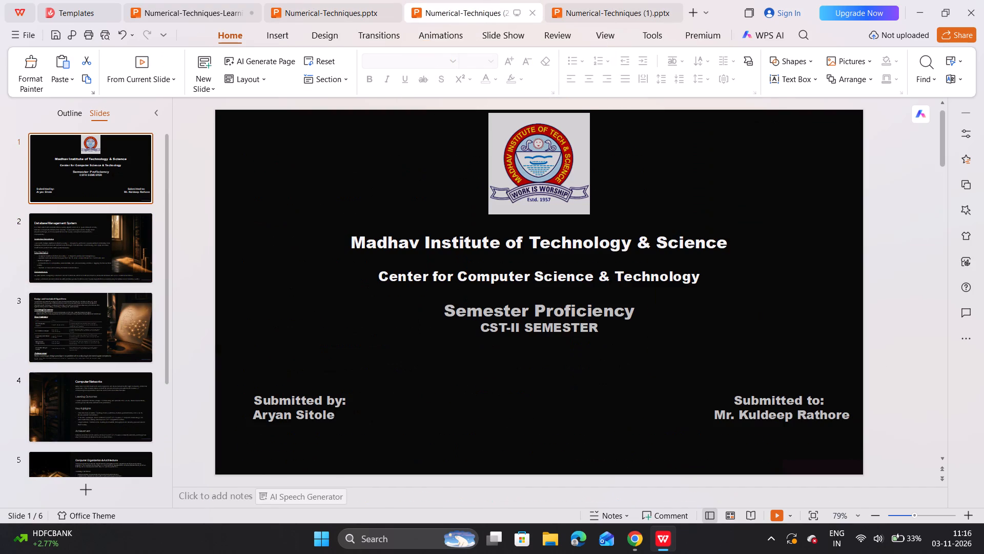
pyautogui.click(631, 311)
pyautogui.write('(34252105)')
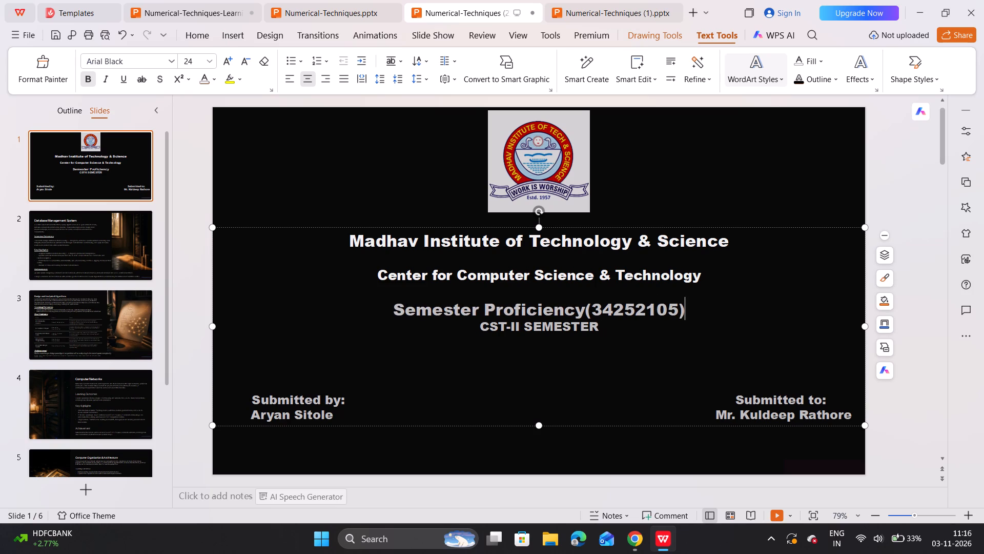
pyautogui.moveTo(631, 311); pyautogui.dragTo(658, 183)
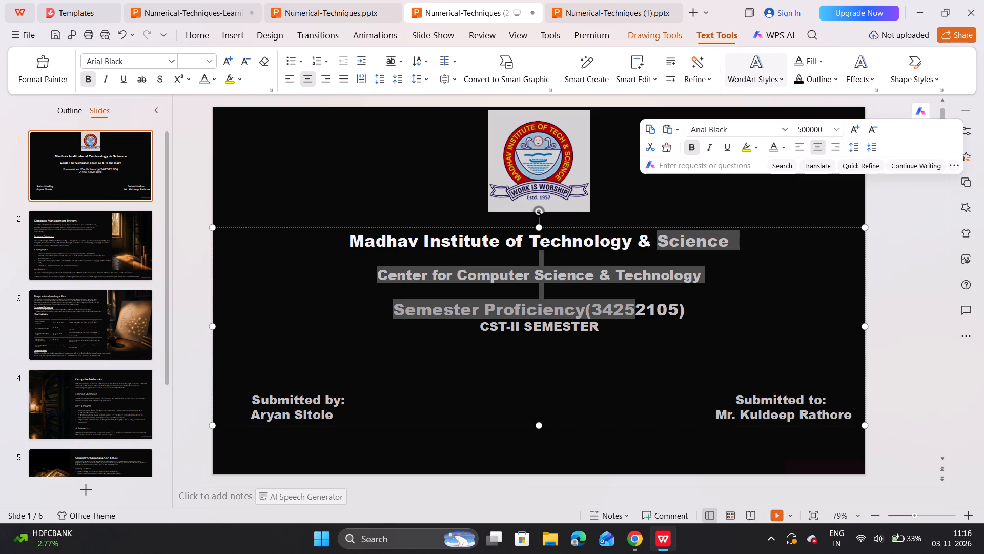
pyautogui.click(658, 183)
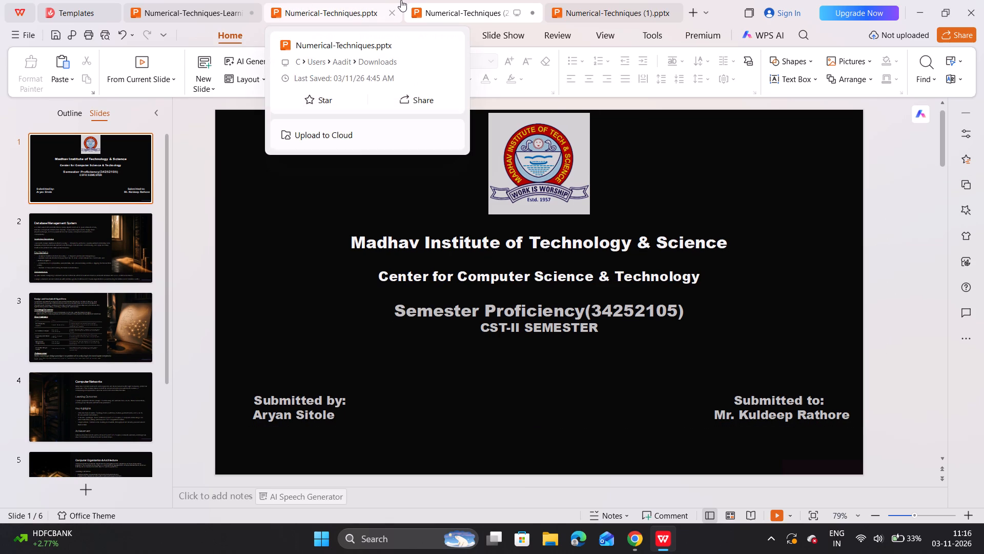
# Close the Numerical-Techniques (1), Numerical-Techniques and Templates documents, keeping Numerical-Techniques-Learning and Numerical-Techniques (2) open.
pyautogui.click(460, 0)
pyautogui.click(603, 0)
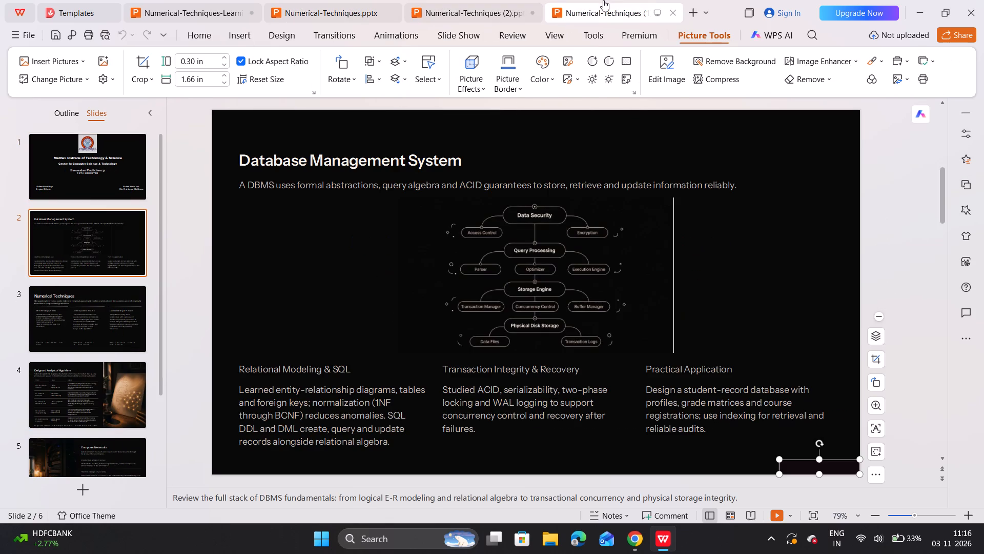
pyautogui.click(671, 11)
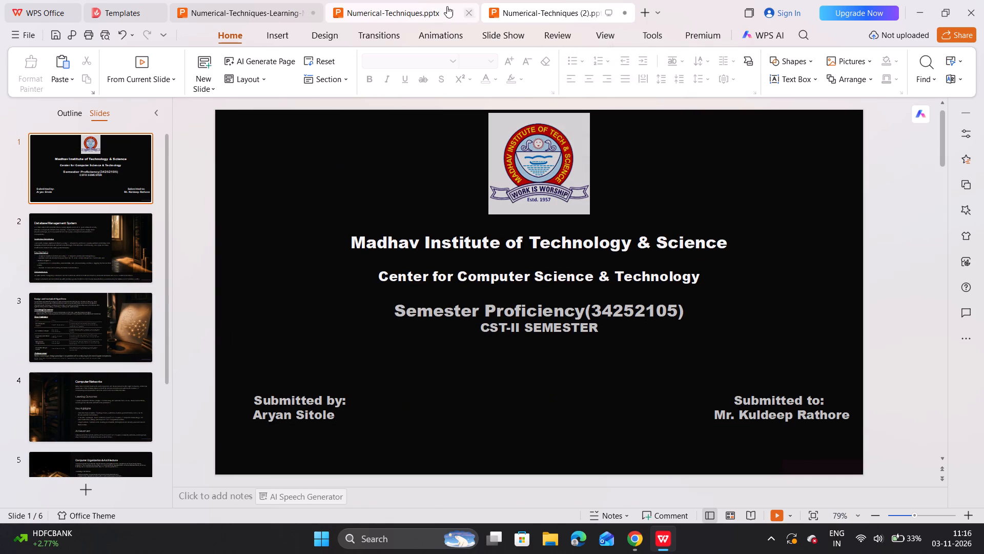
pyautogui.click(422, 0)
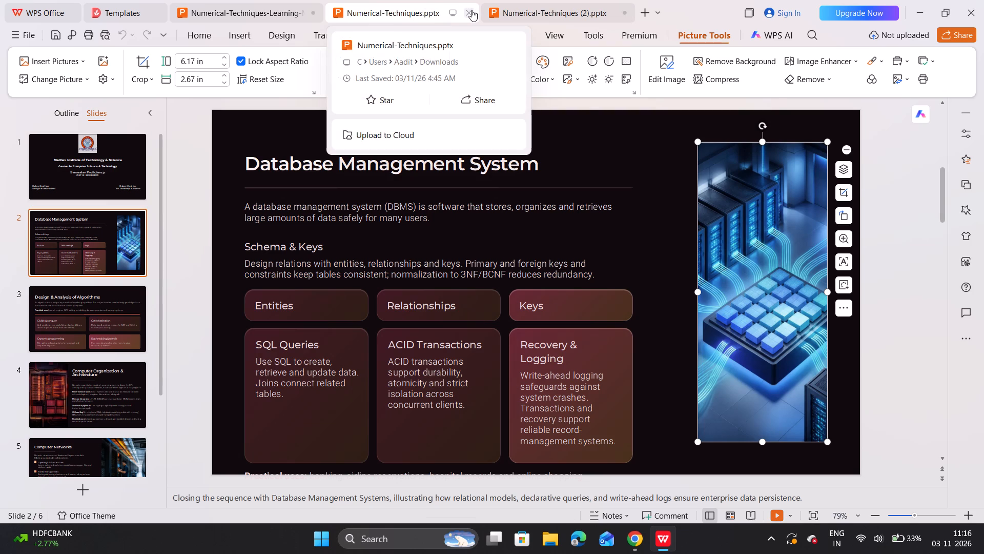
pyautogui.click(471, 10)
pyautogui.click(271, 0)
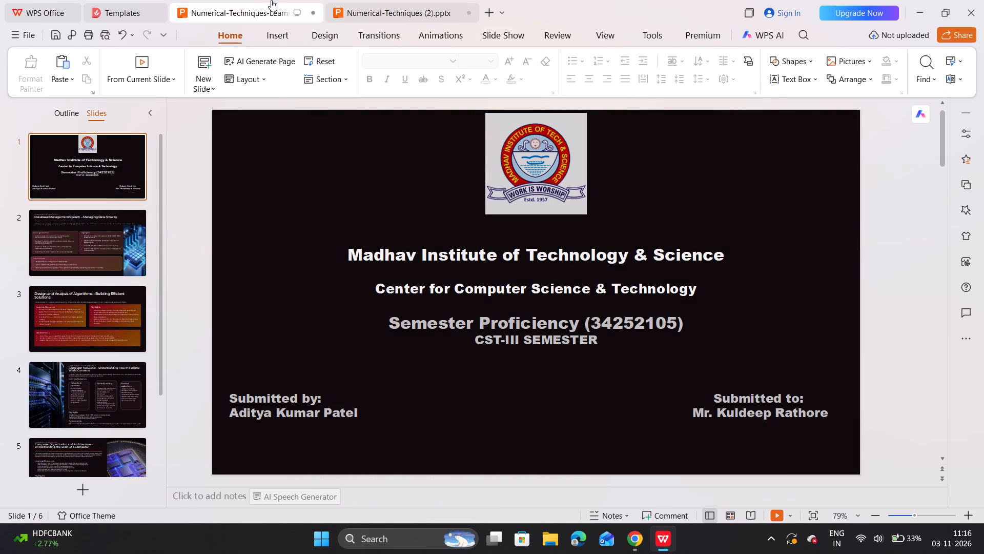
pyautogui.click(157, 15)
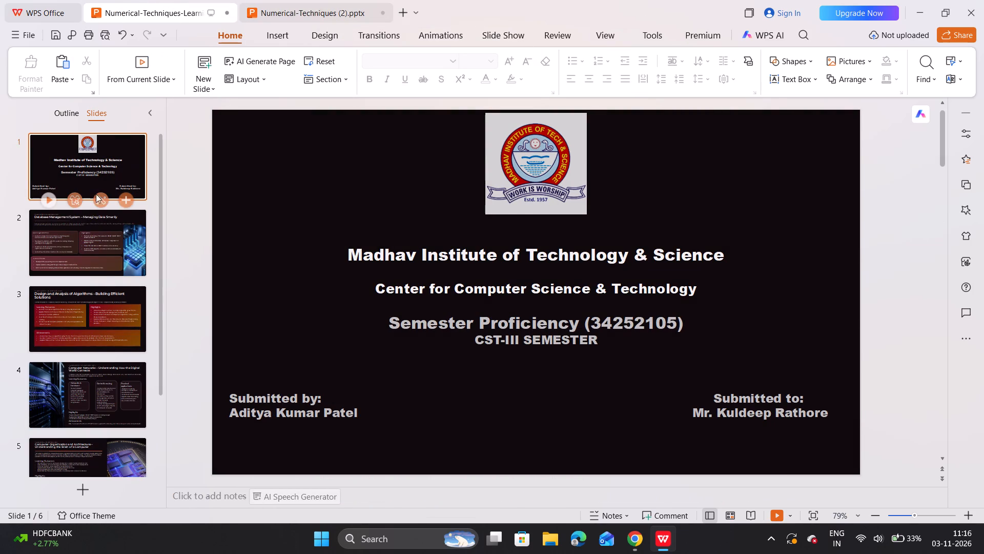
# View the Database Management System slide in the Numerical-Techniques-Learning presentation.
pyautogui.click(94, 219)
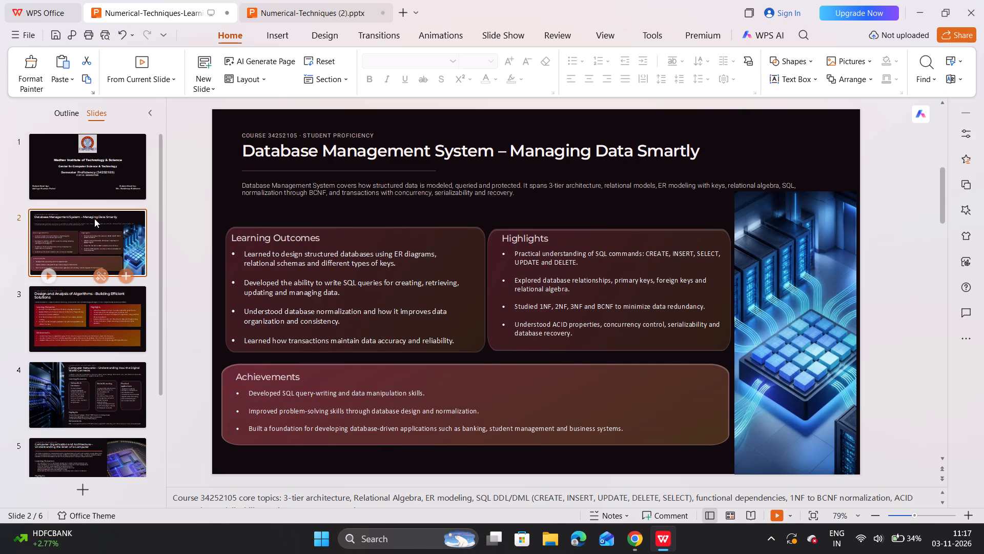
# Minimize the presentation window and close the Chrome window showing ChatGPT.
pyautogui.click(924, 0)
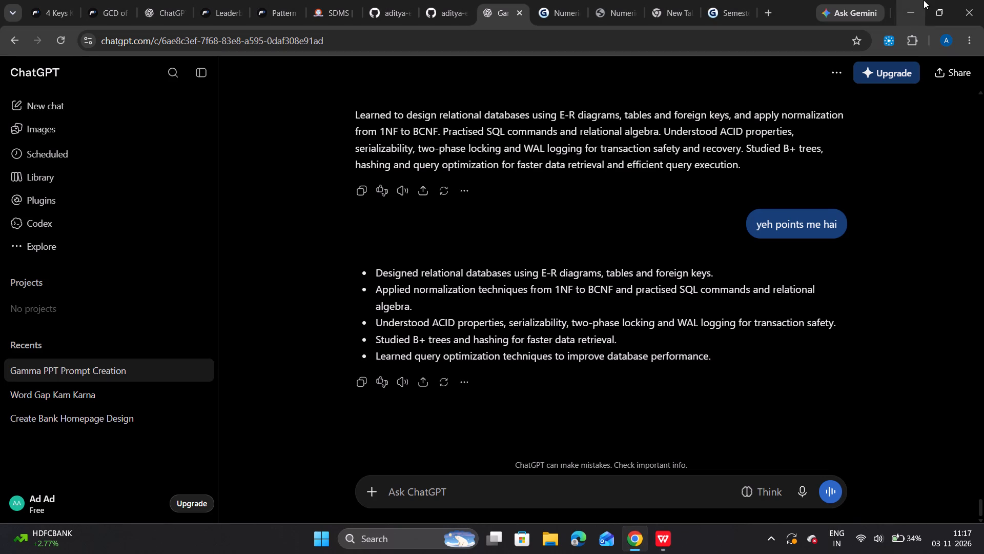
pyautogui.click(980, 9)
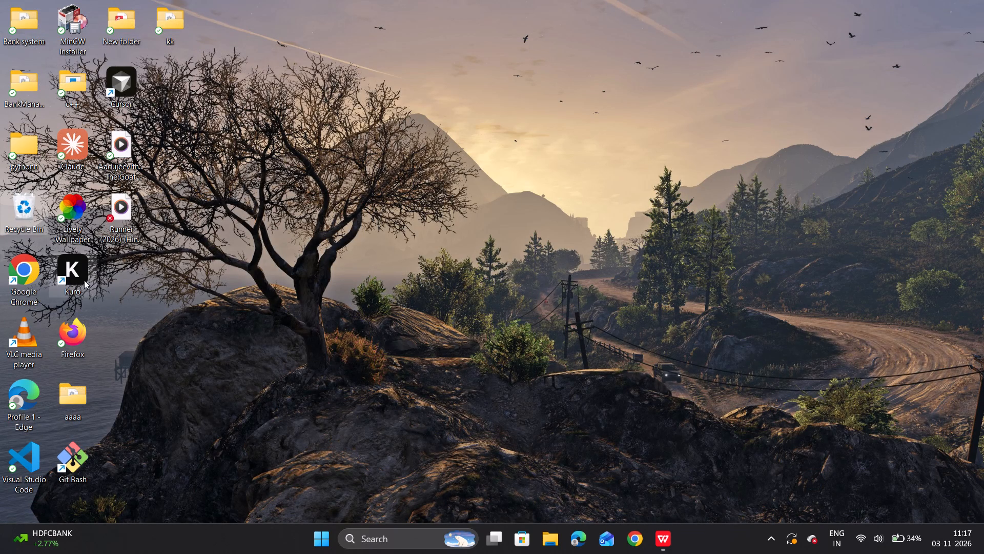
# Launch Kuro from its desktop shortcut.
pyautogui.doubleClick(83, 282)
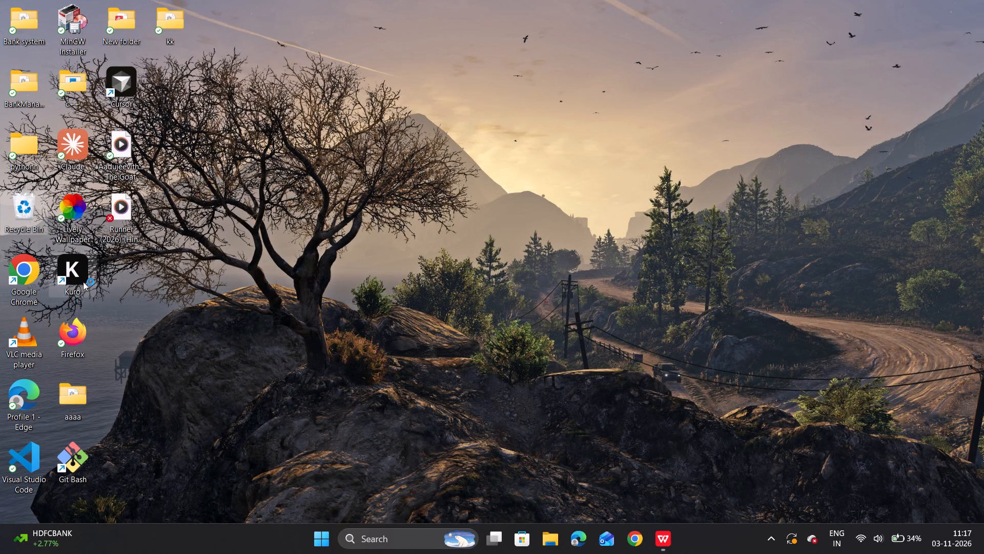